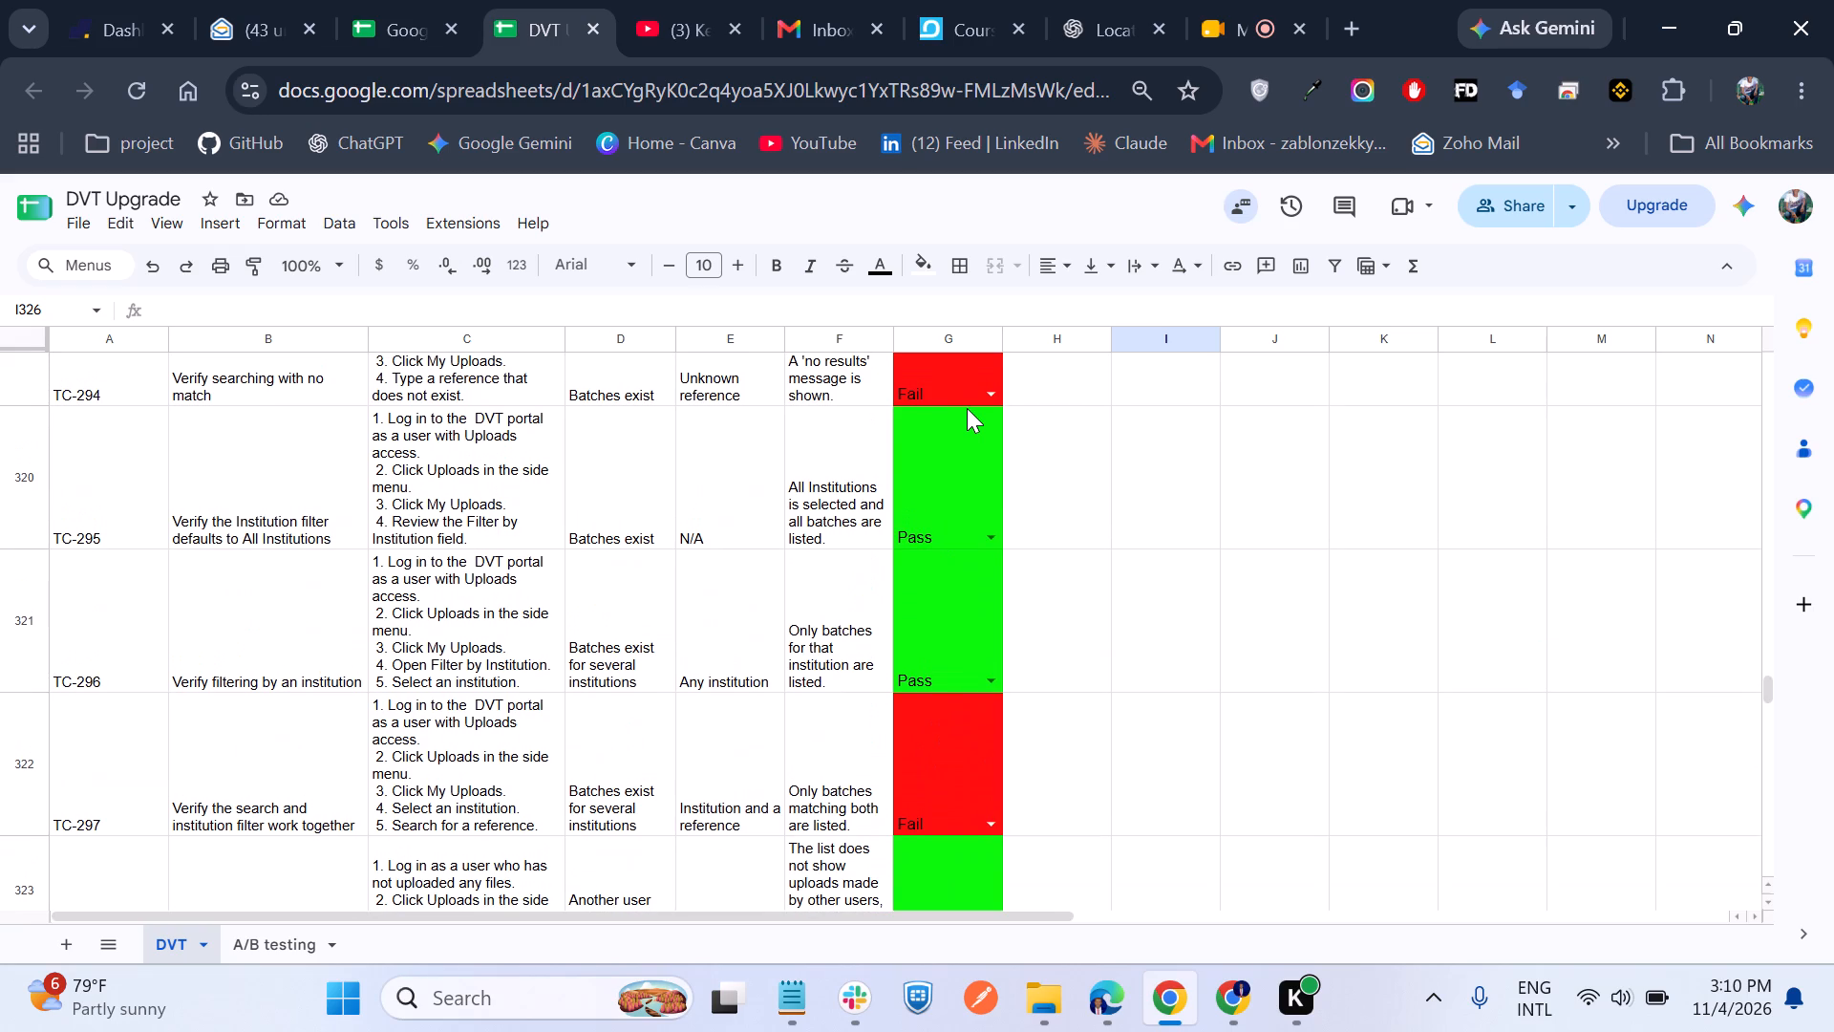
In the DVT sheet, review the test statuses of the My Uploads search and filter cases TC-293 to TC-298.
scroll(967, 408, up, 1)
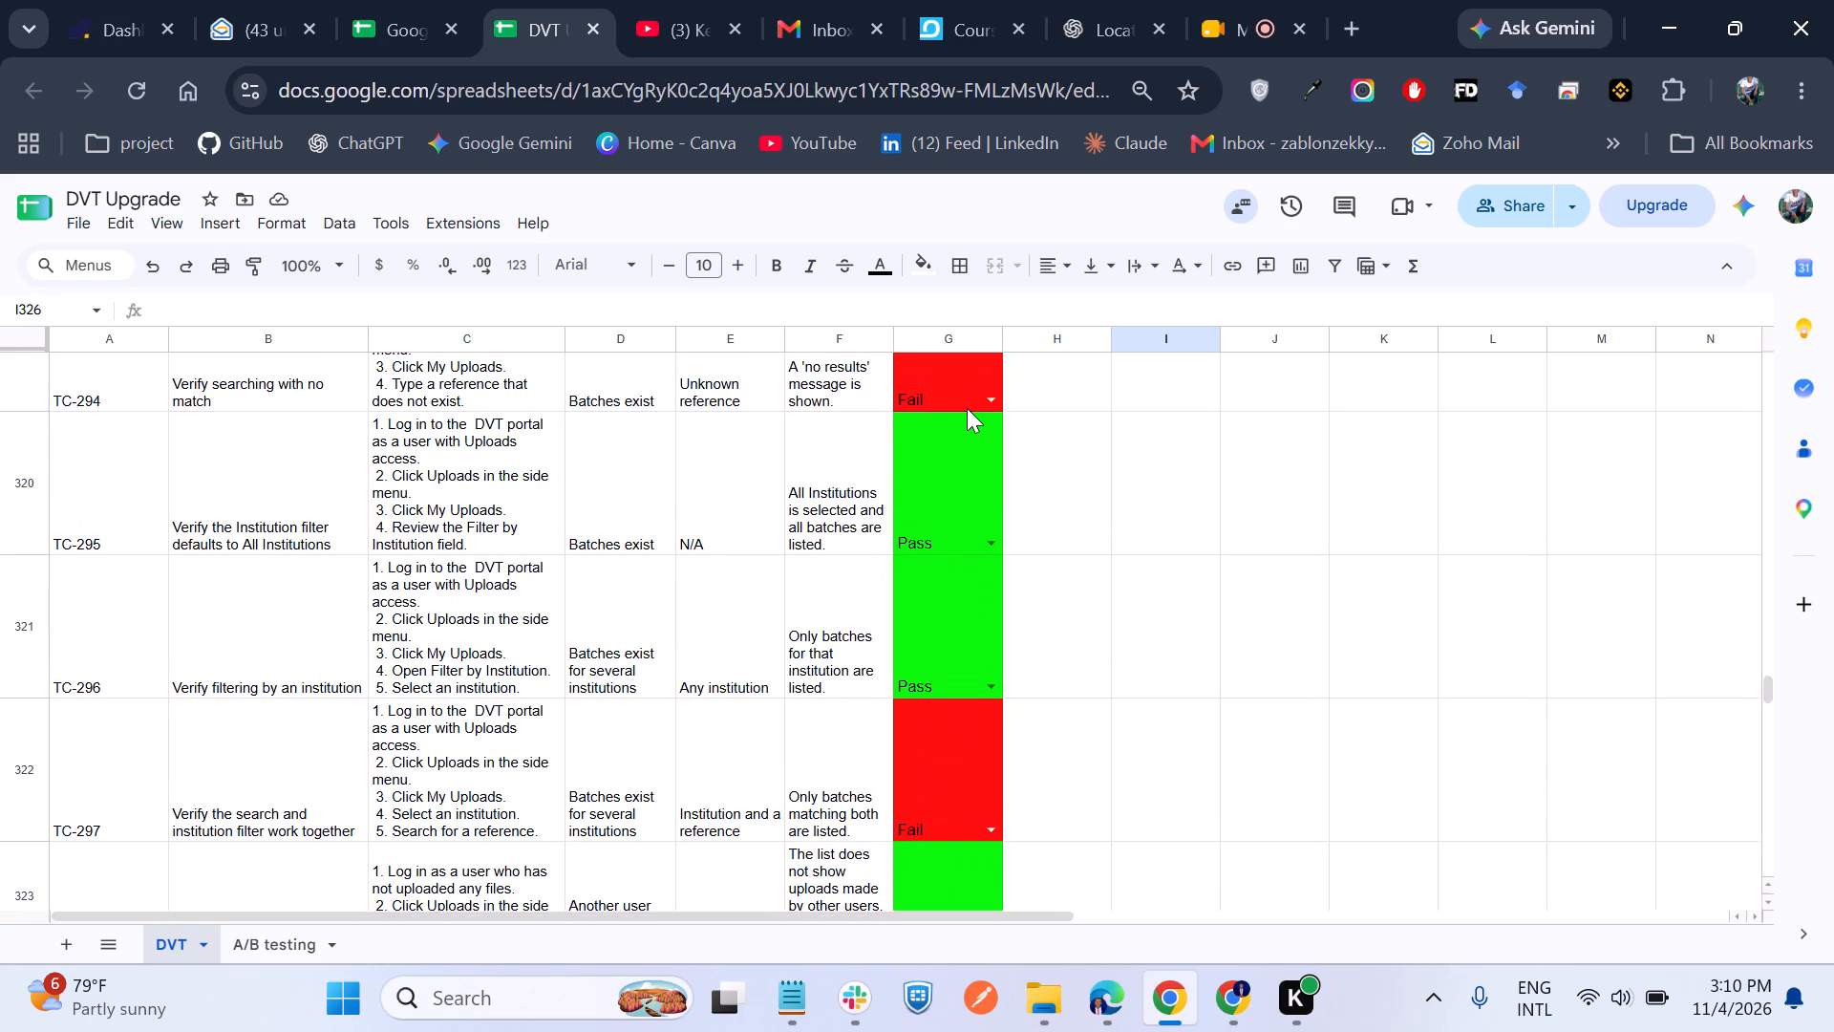
scroll(967, 408, up, 2)
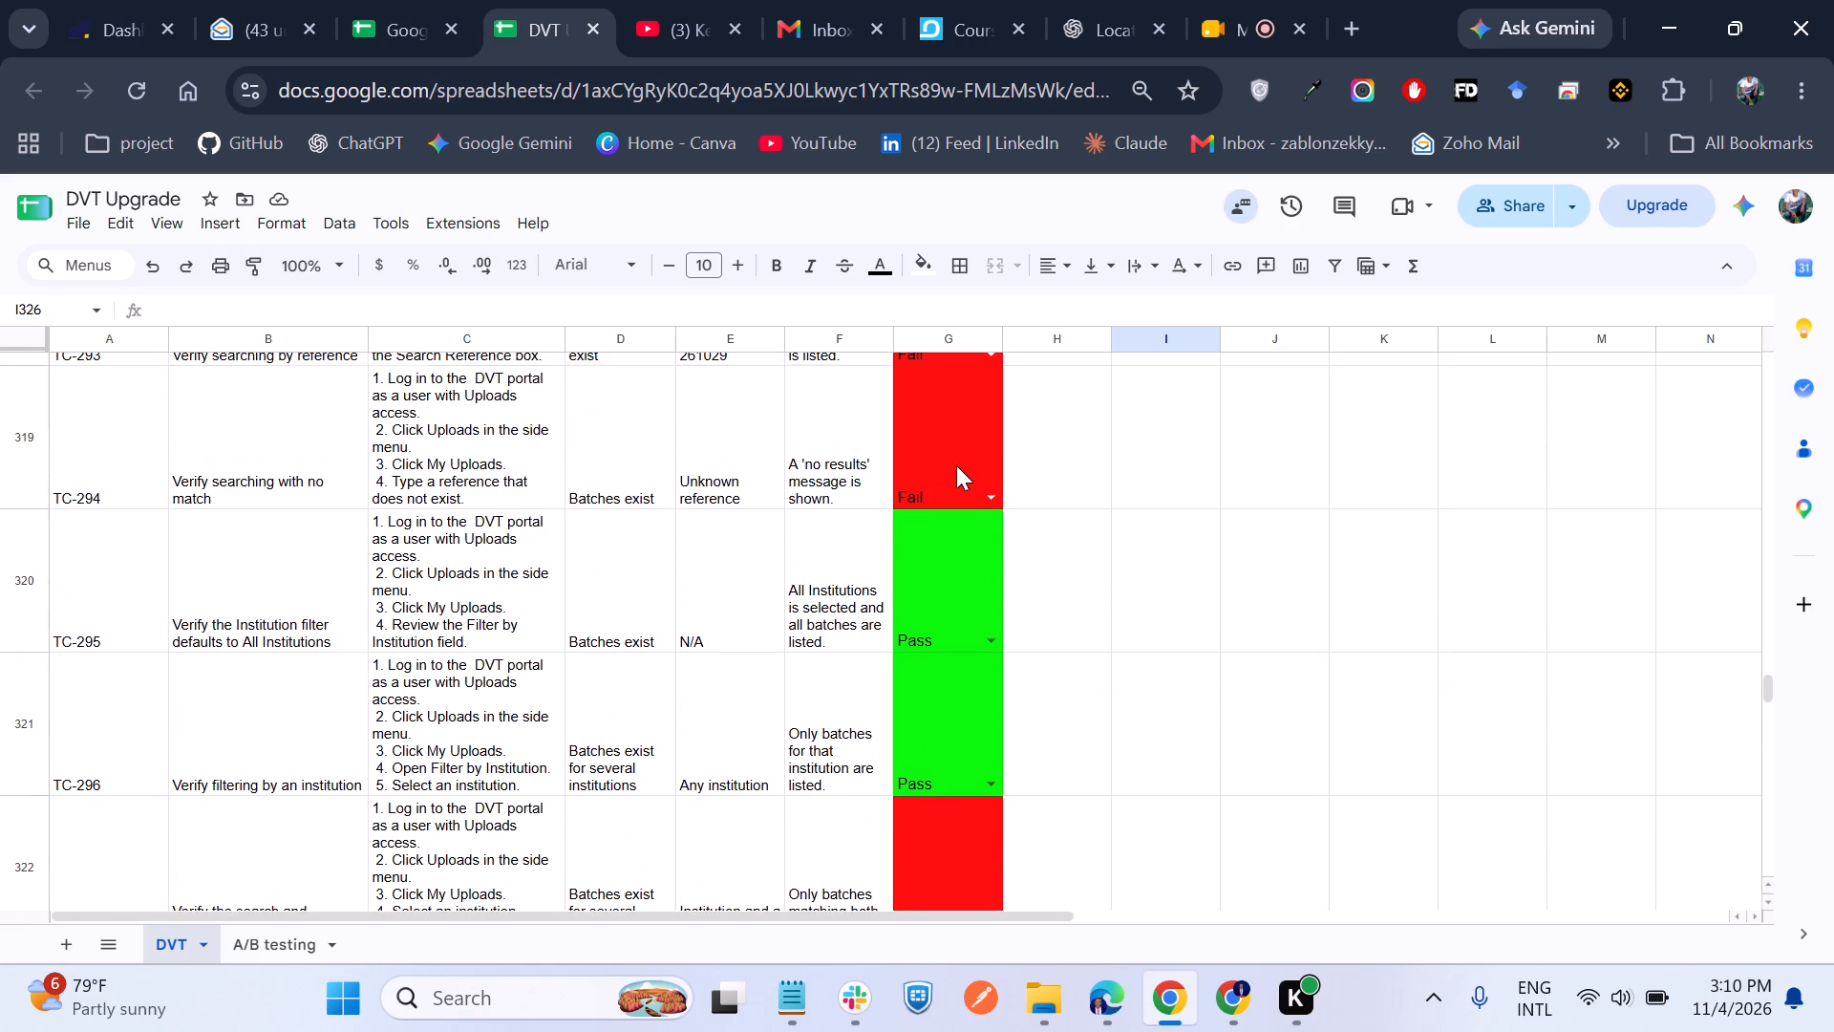
scroll(956, 465, up, 2)
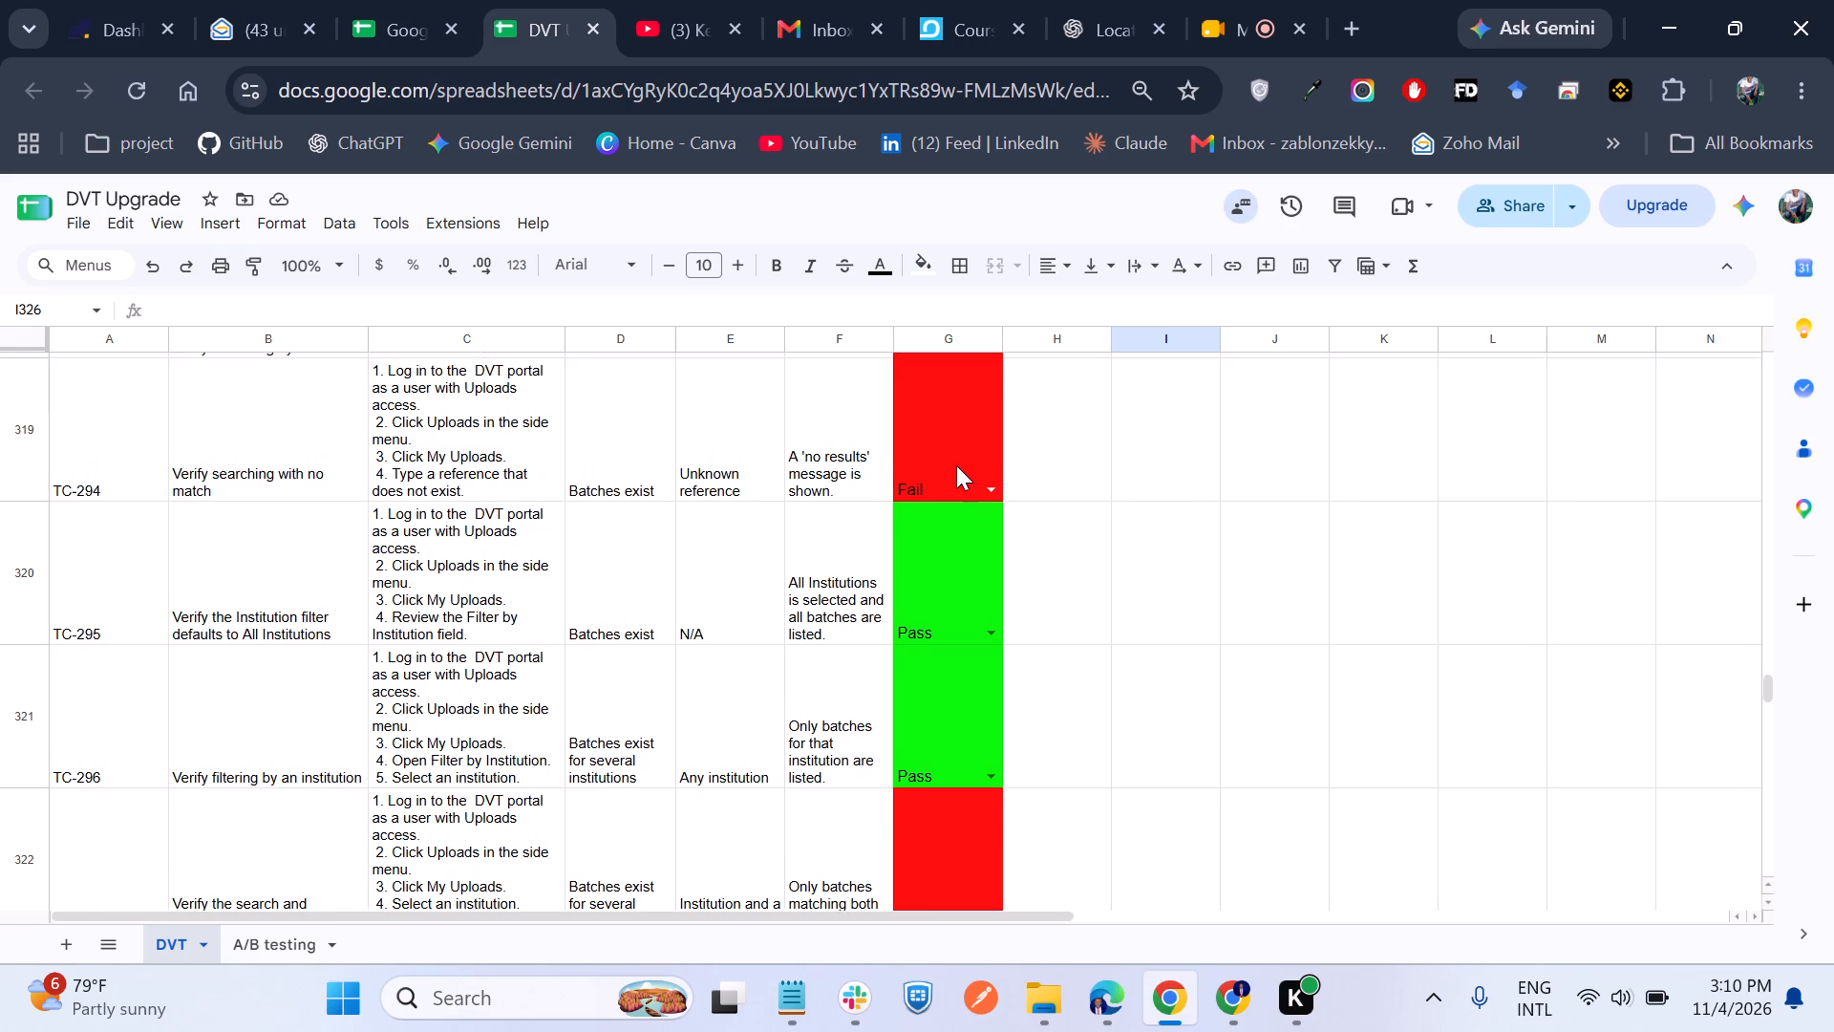
scroll(956, 465, up, 2)
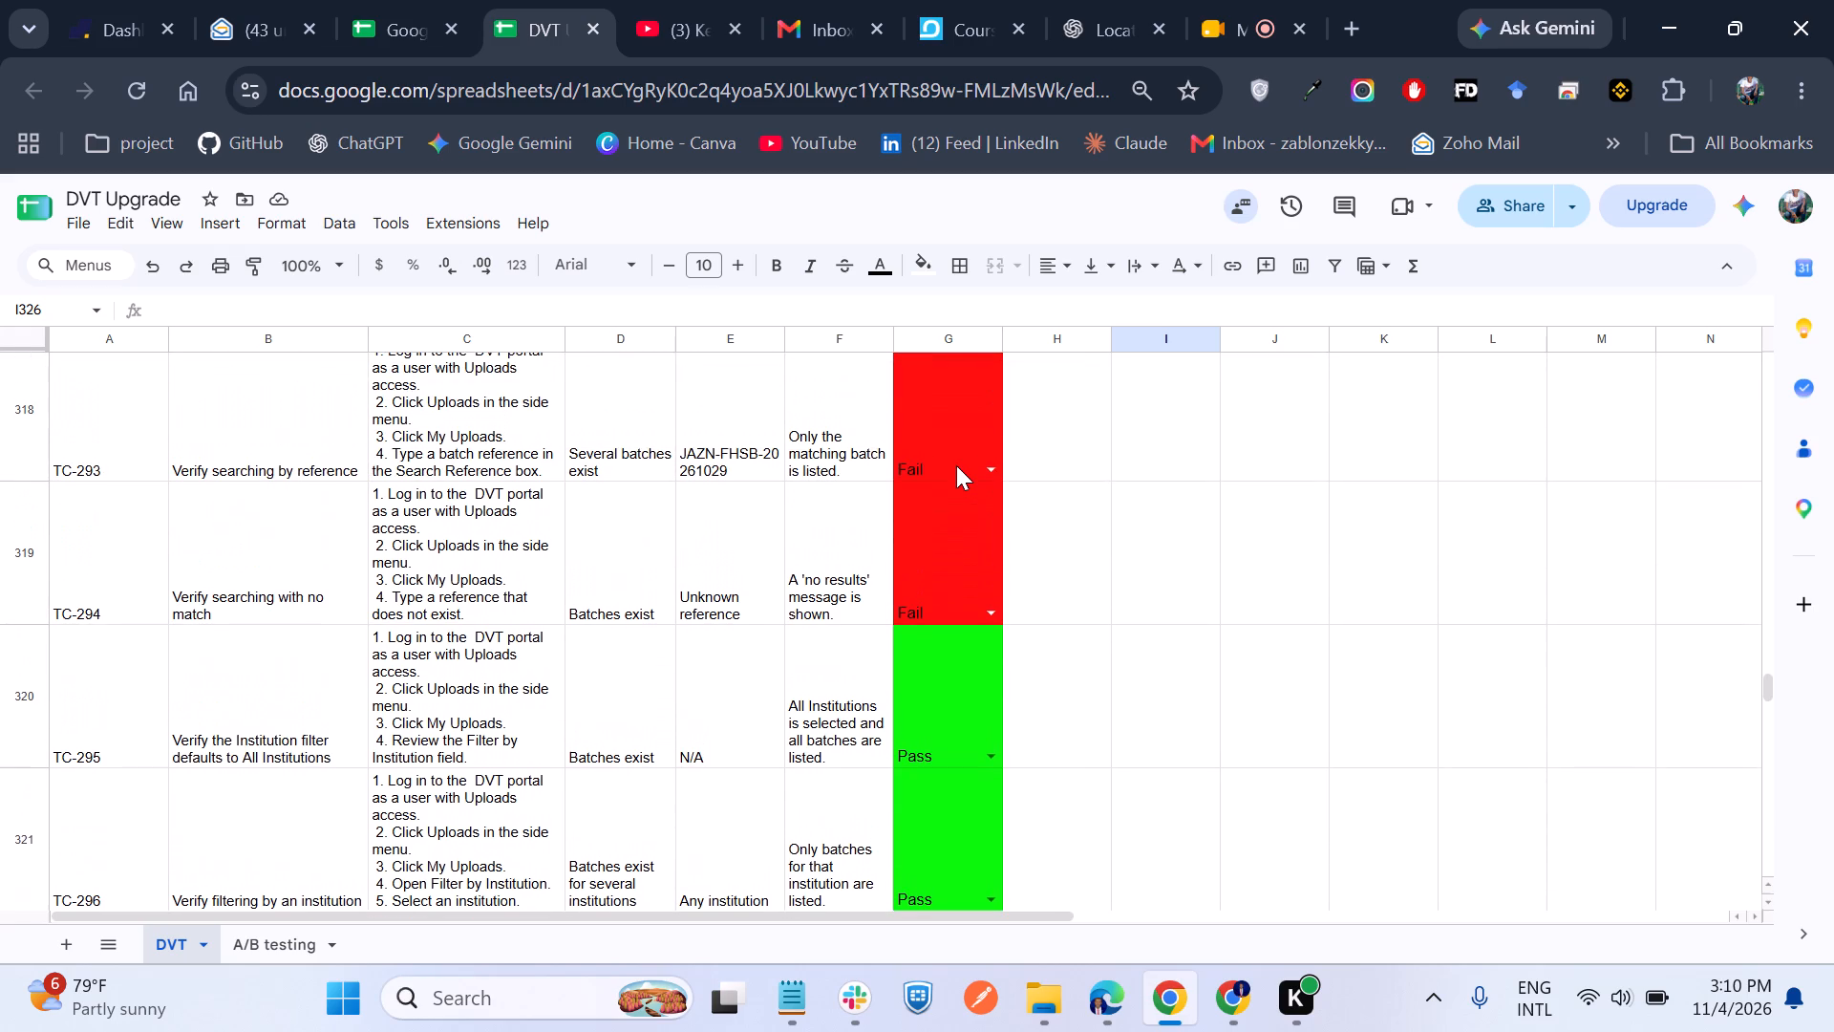
click(953, 606)
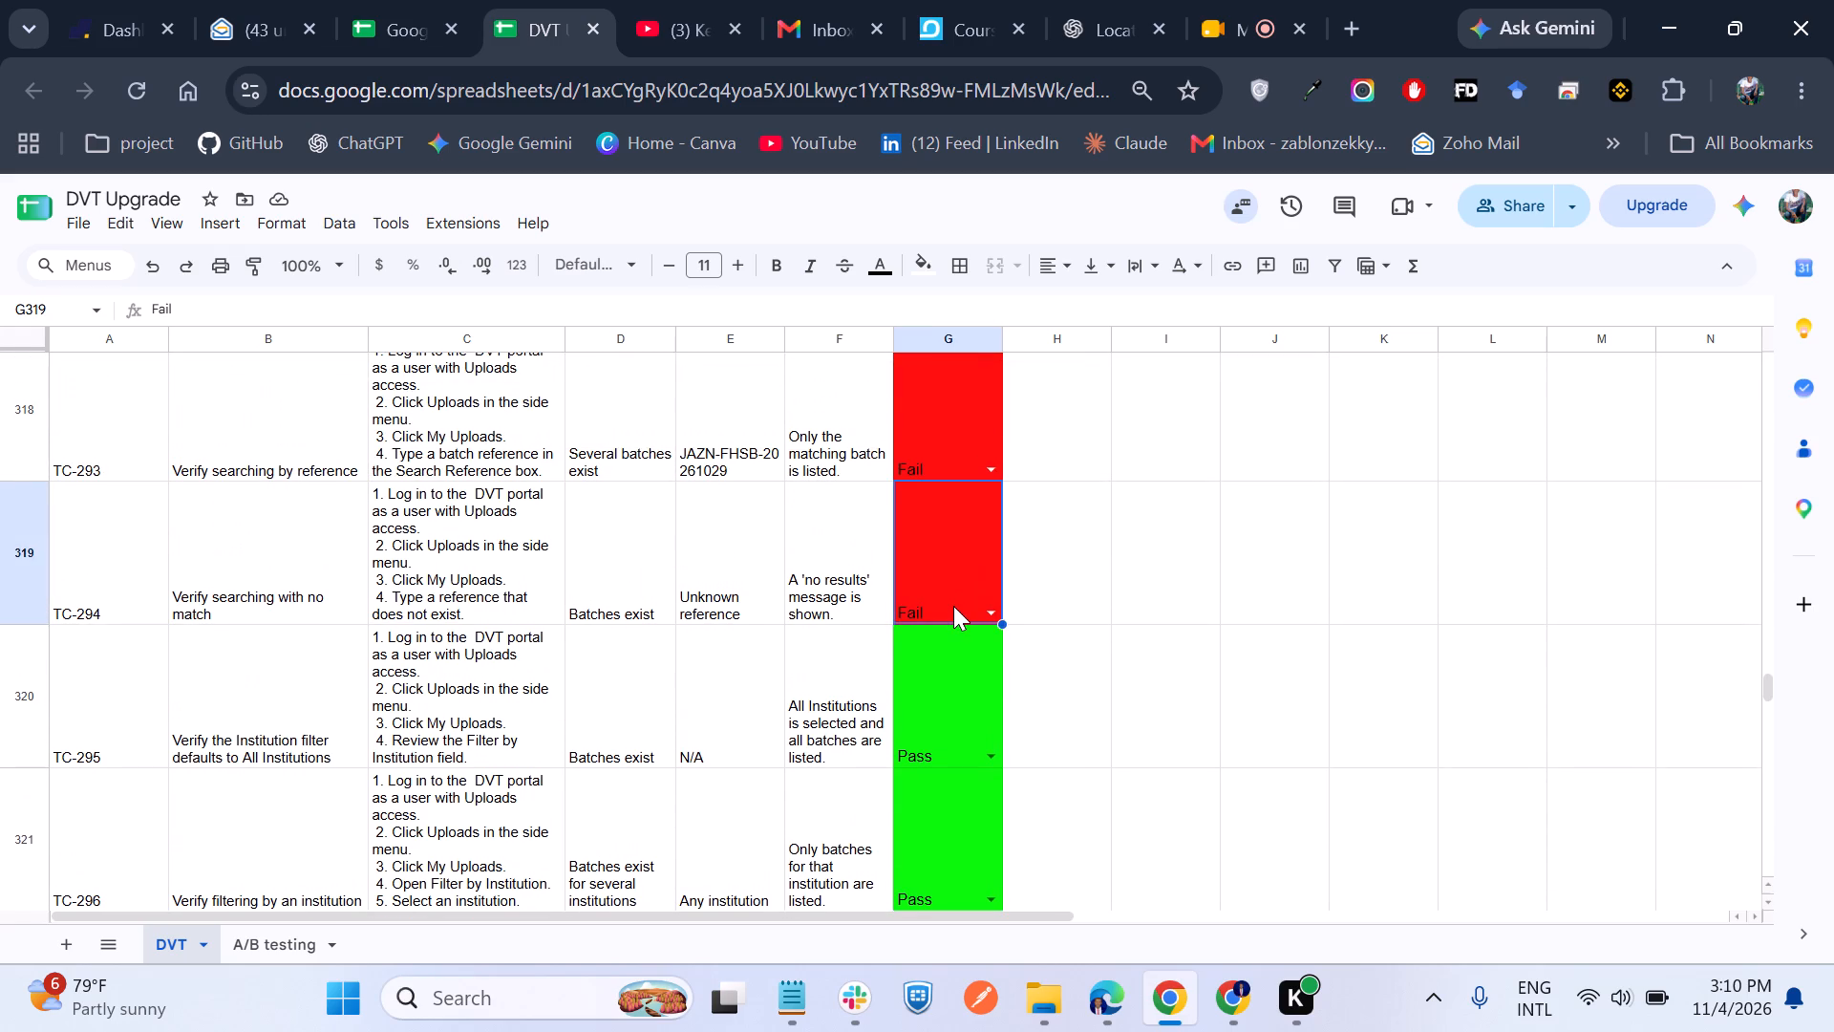
click(1080, 591)
scroll(1080, 591, down, 2)
scroll(1080, 591, up, 1)
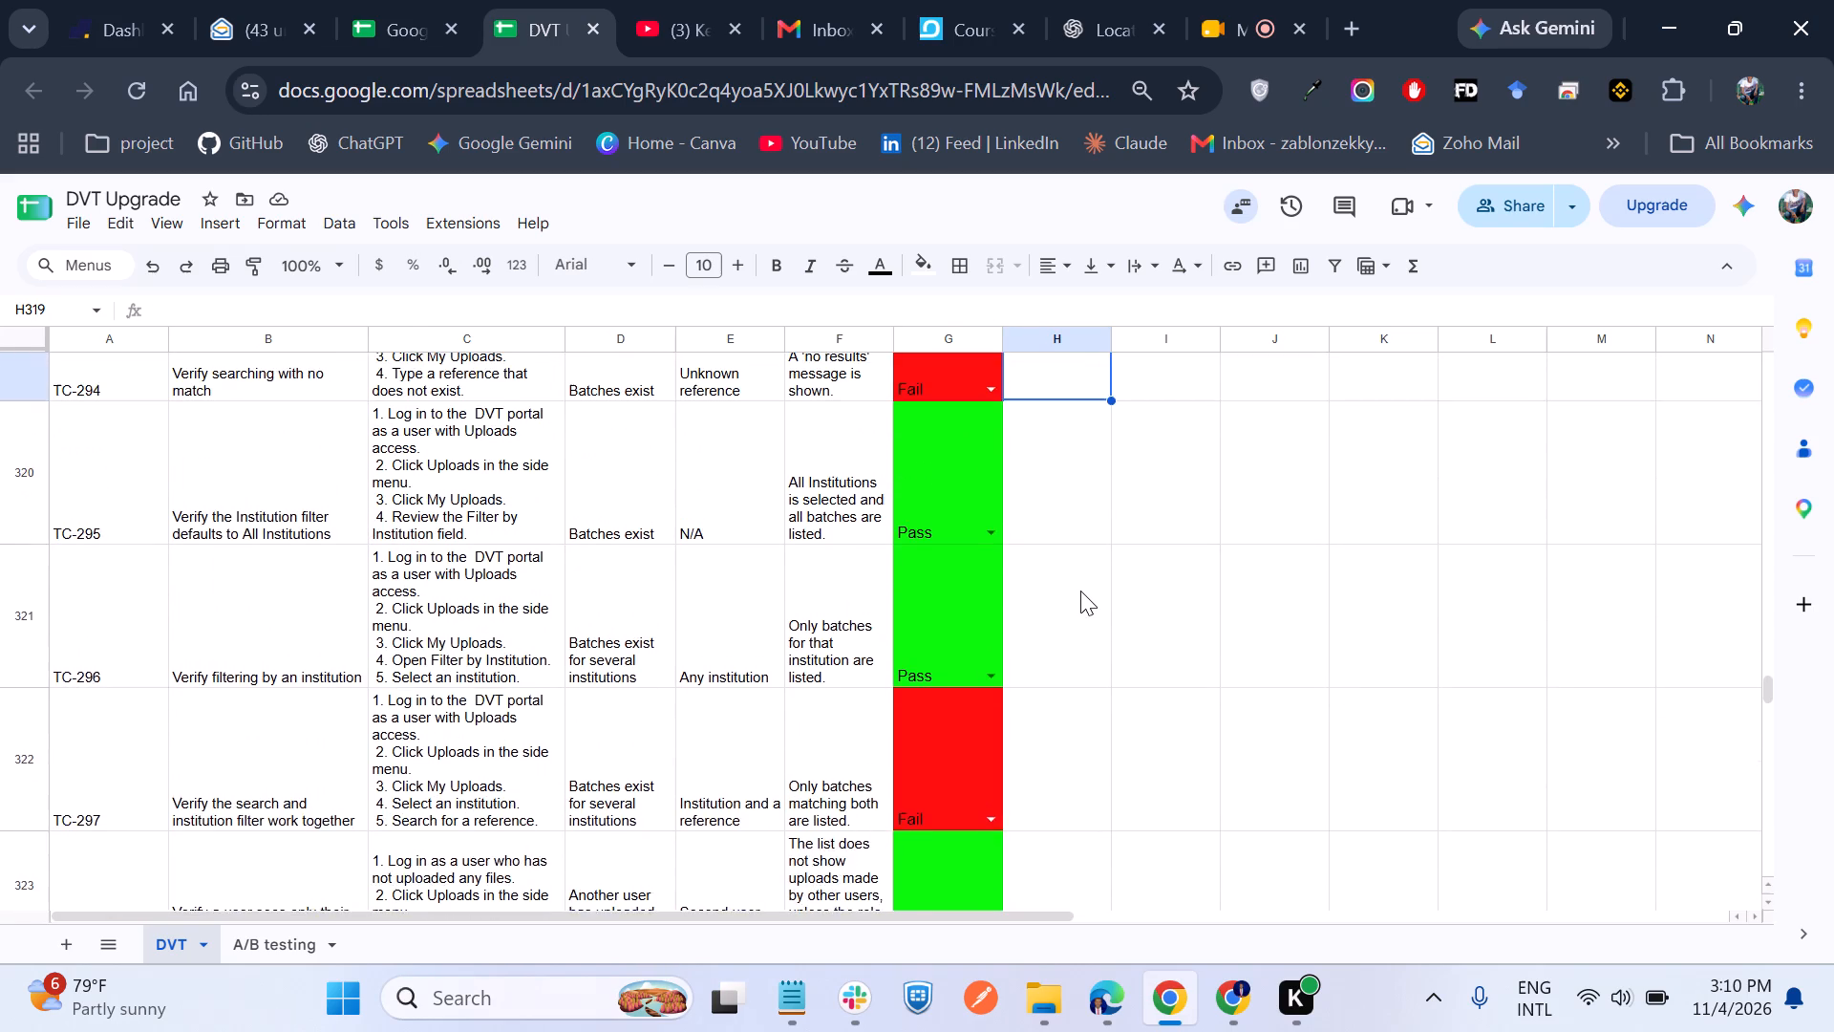
scroll(1080, 591, up, 2)
scroll(1080, 591, down, 1)
click(1086, 692)
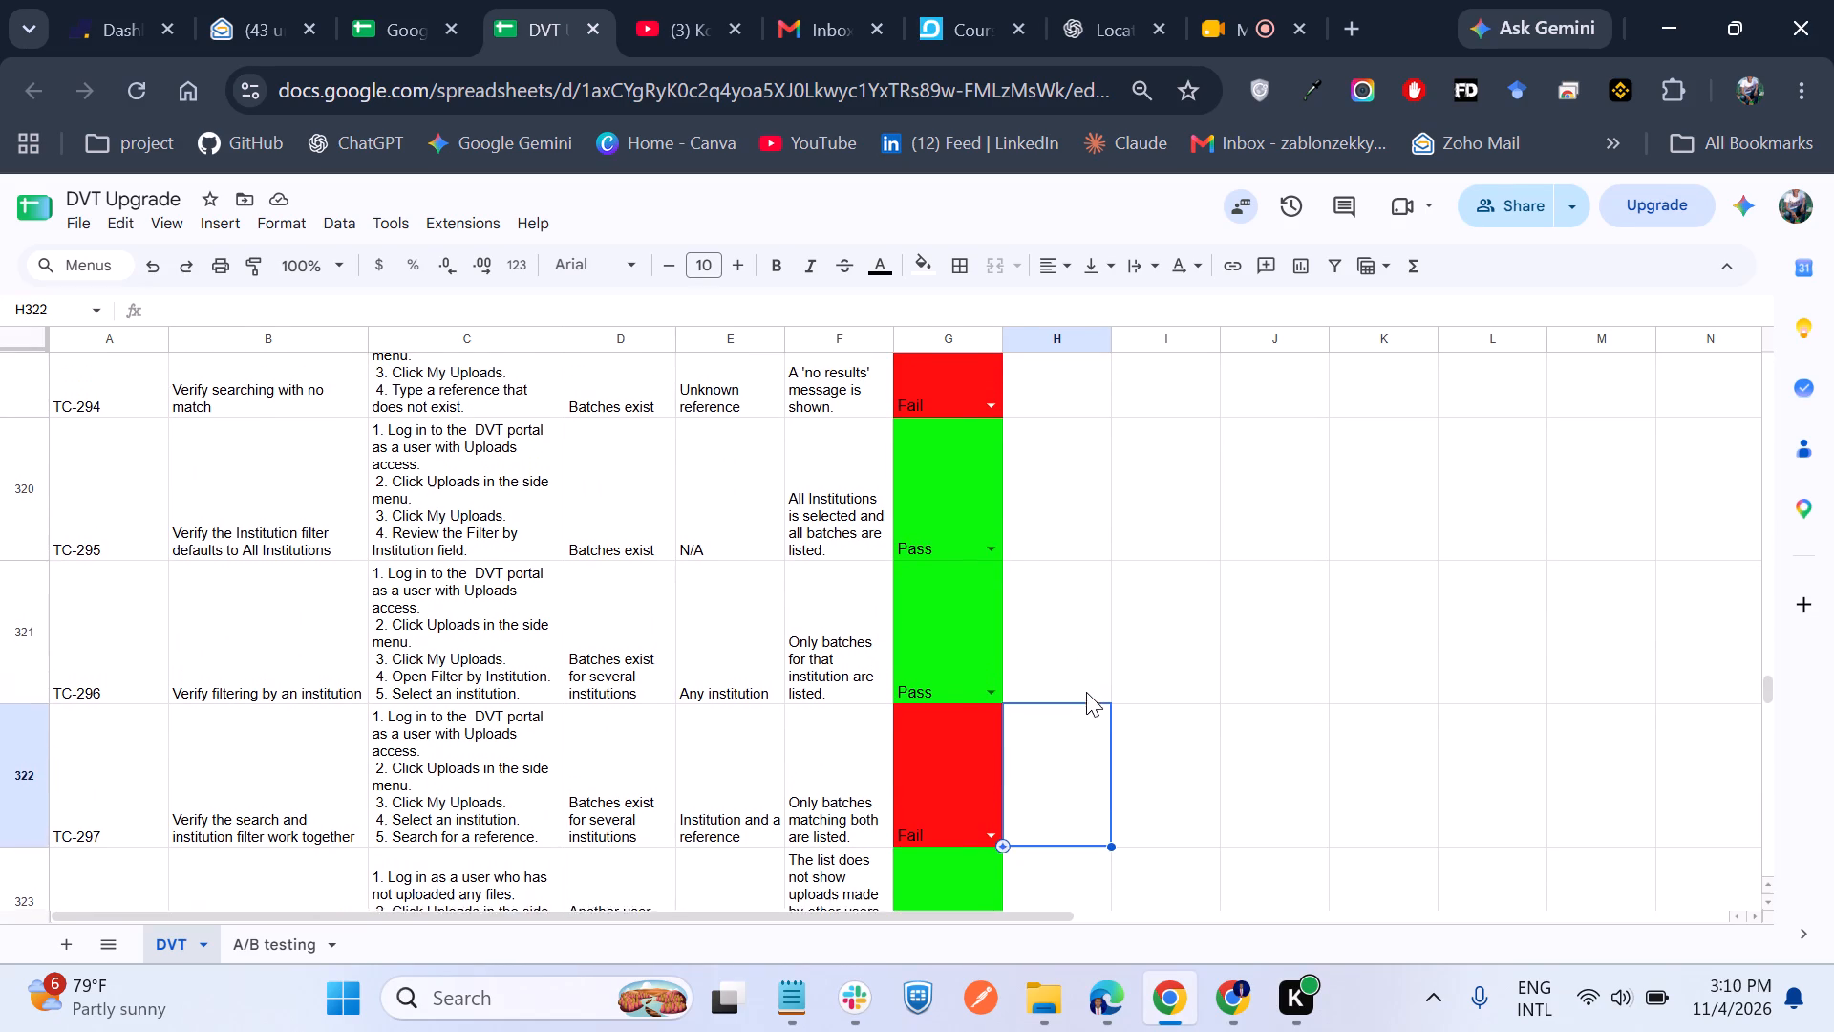
click(1086, 692)
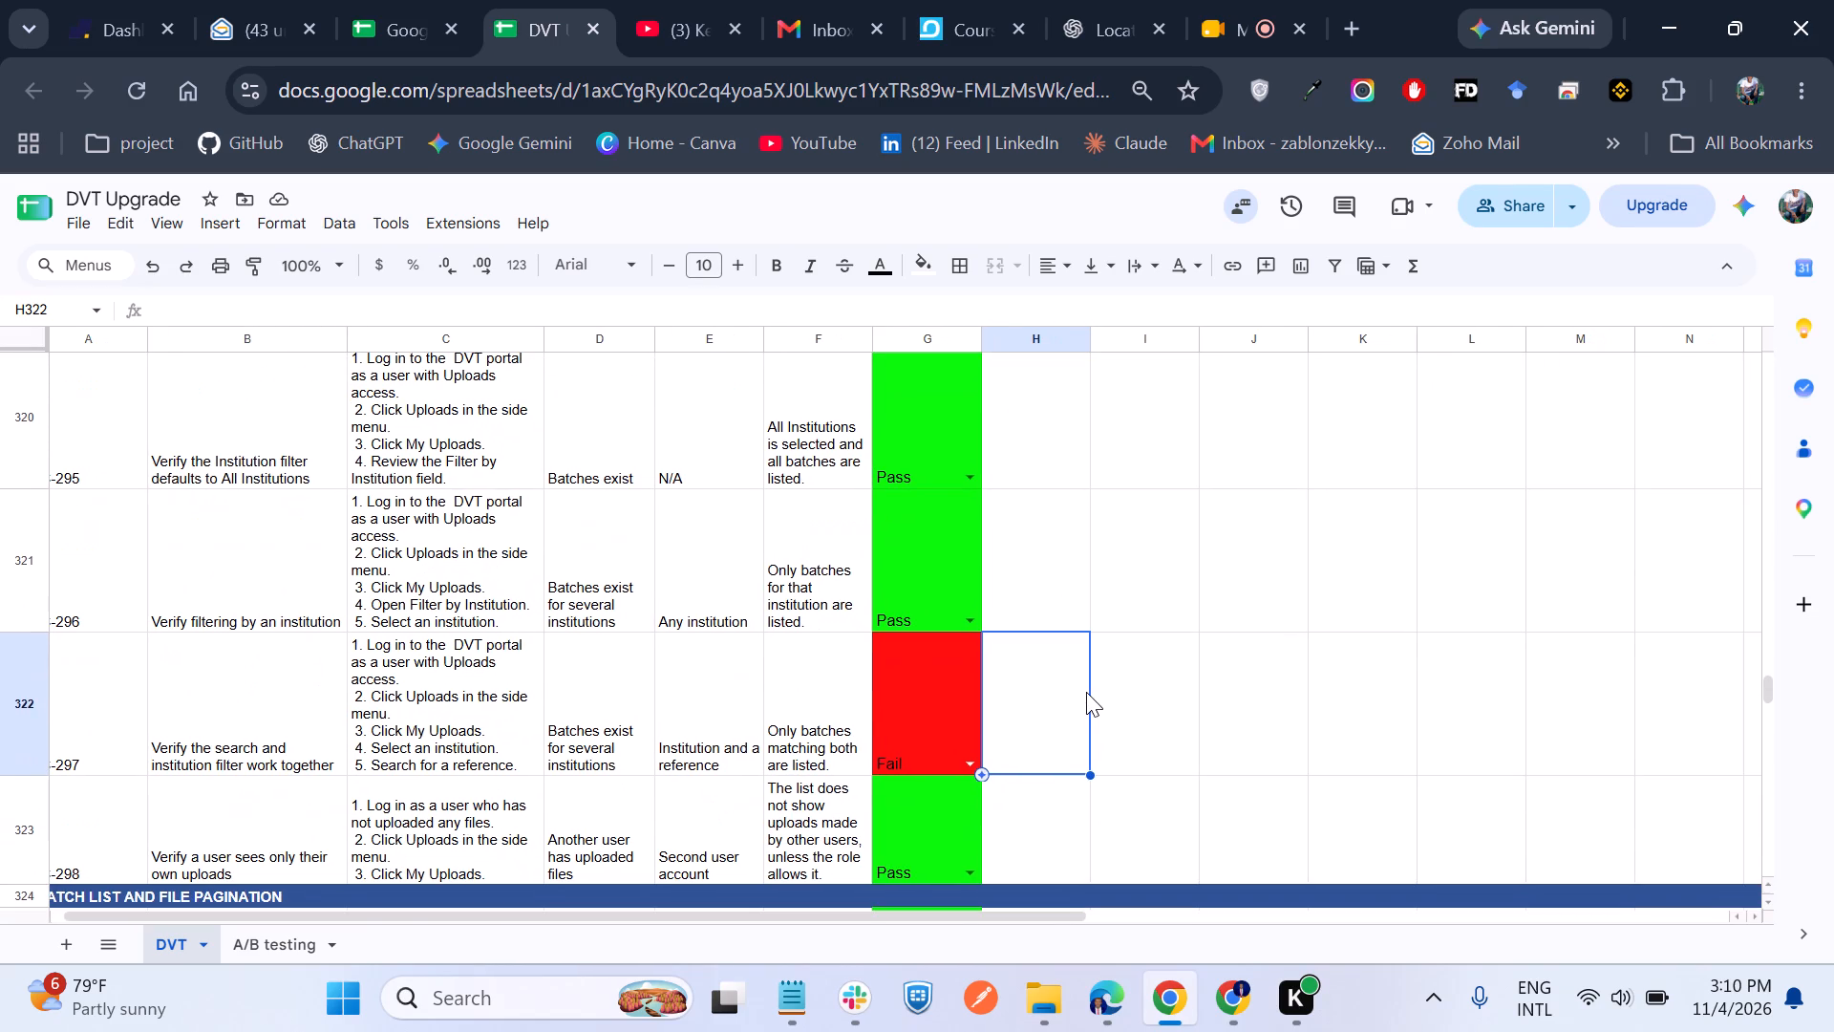
click(1168, 683)
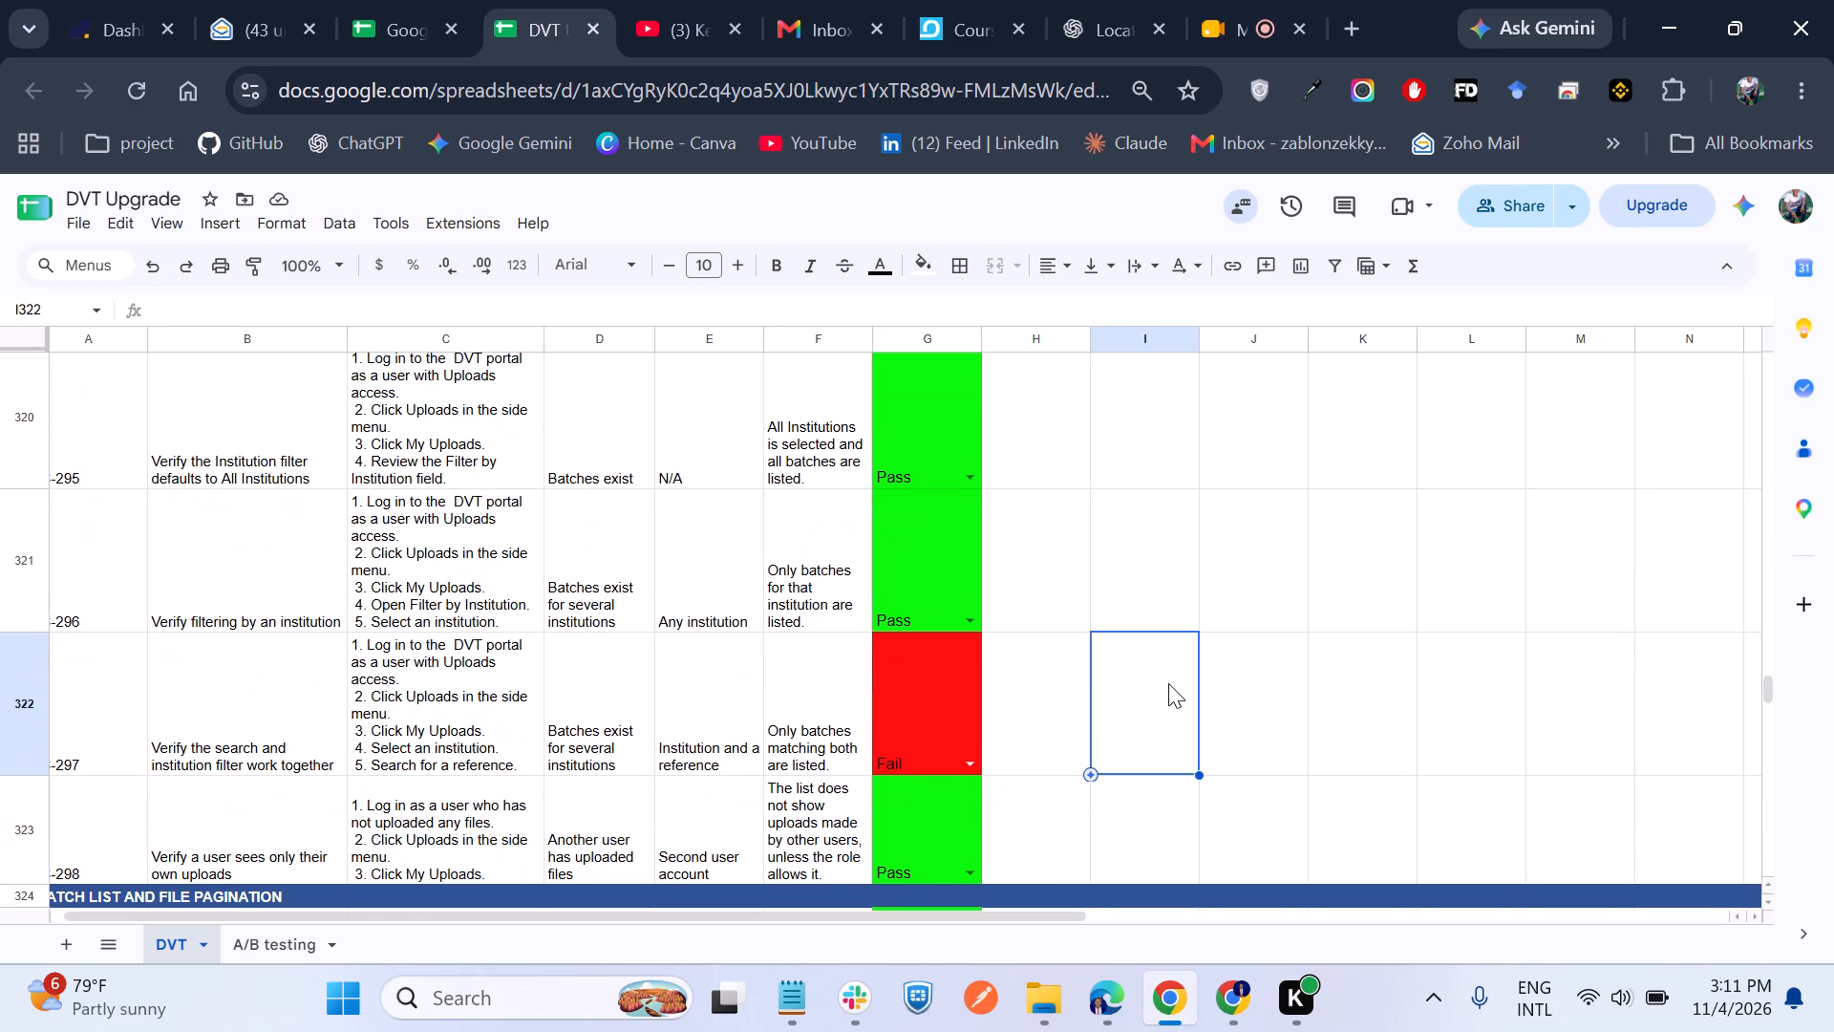
Go back to the start of the DVT sheet and check the Cycle 1 Test summary and the column headings.
scroll(1168, 683, up, 2)
scroll(1168, 683, down, 1)
scroll(1168, 683, up, 10)
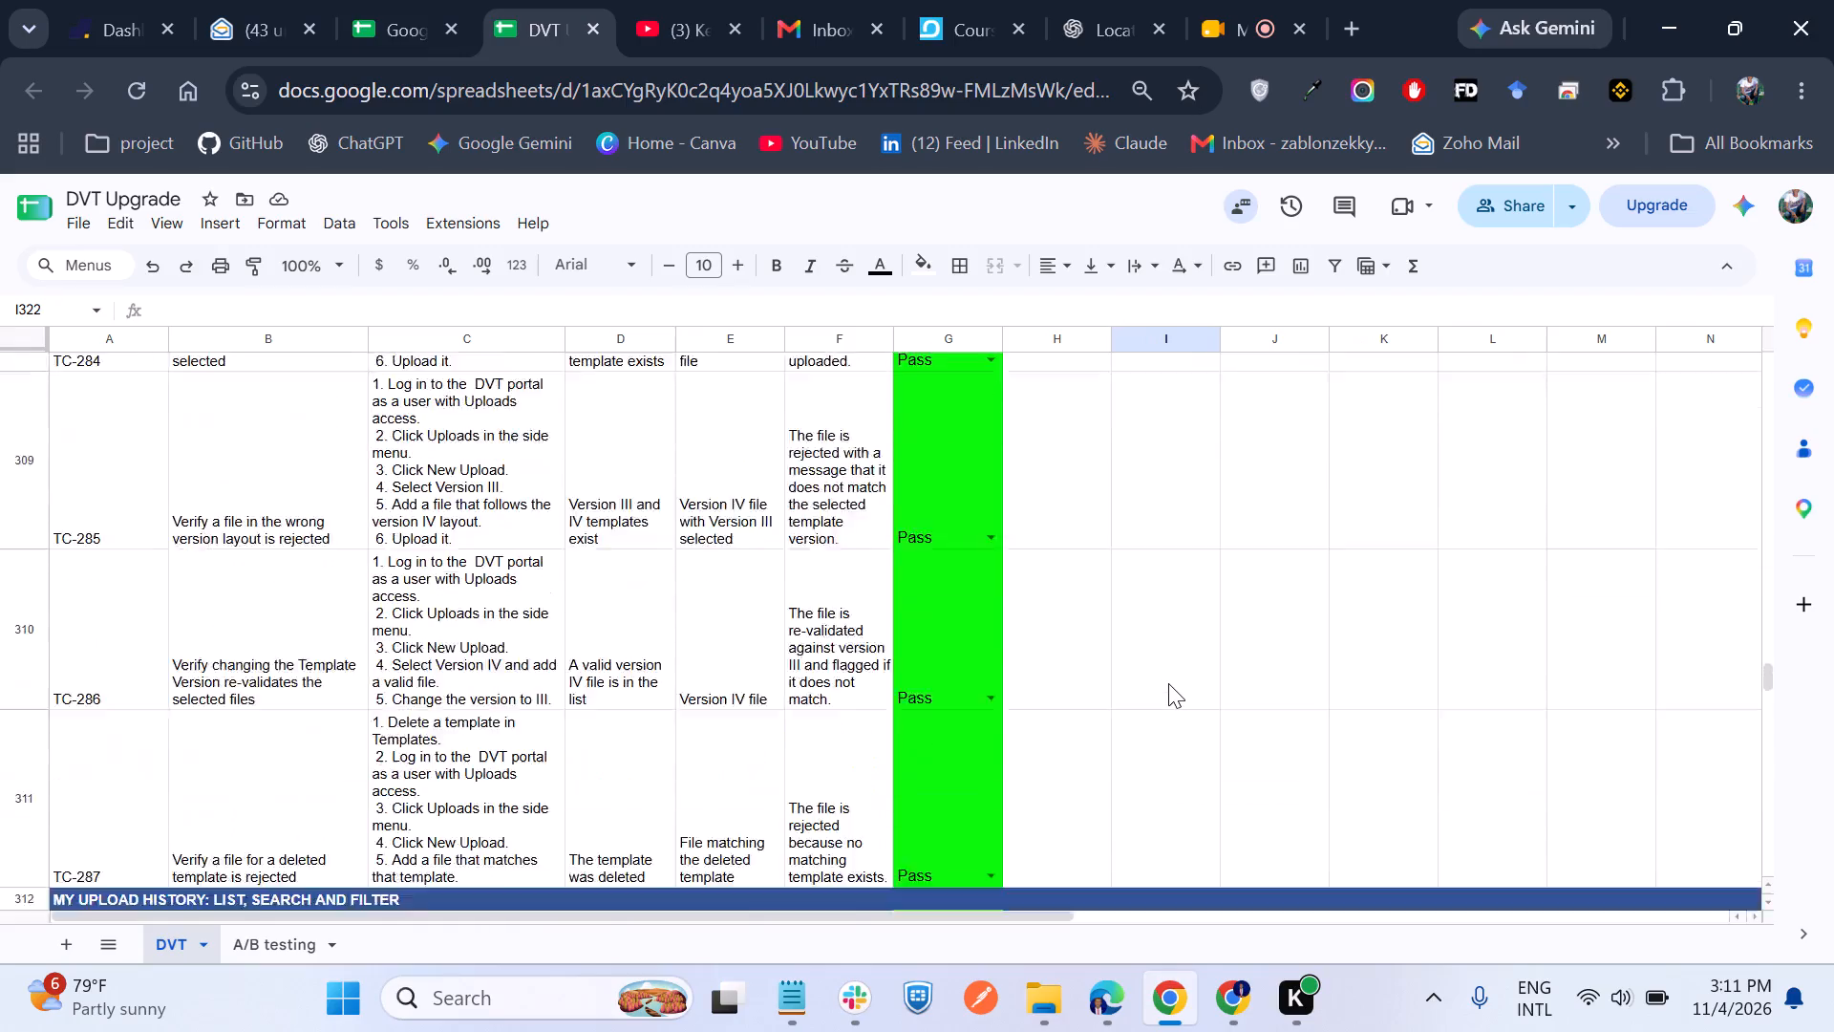
scroll(1168, 683, up, 18)
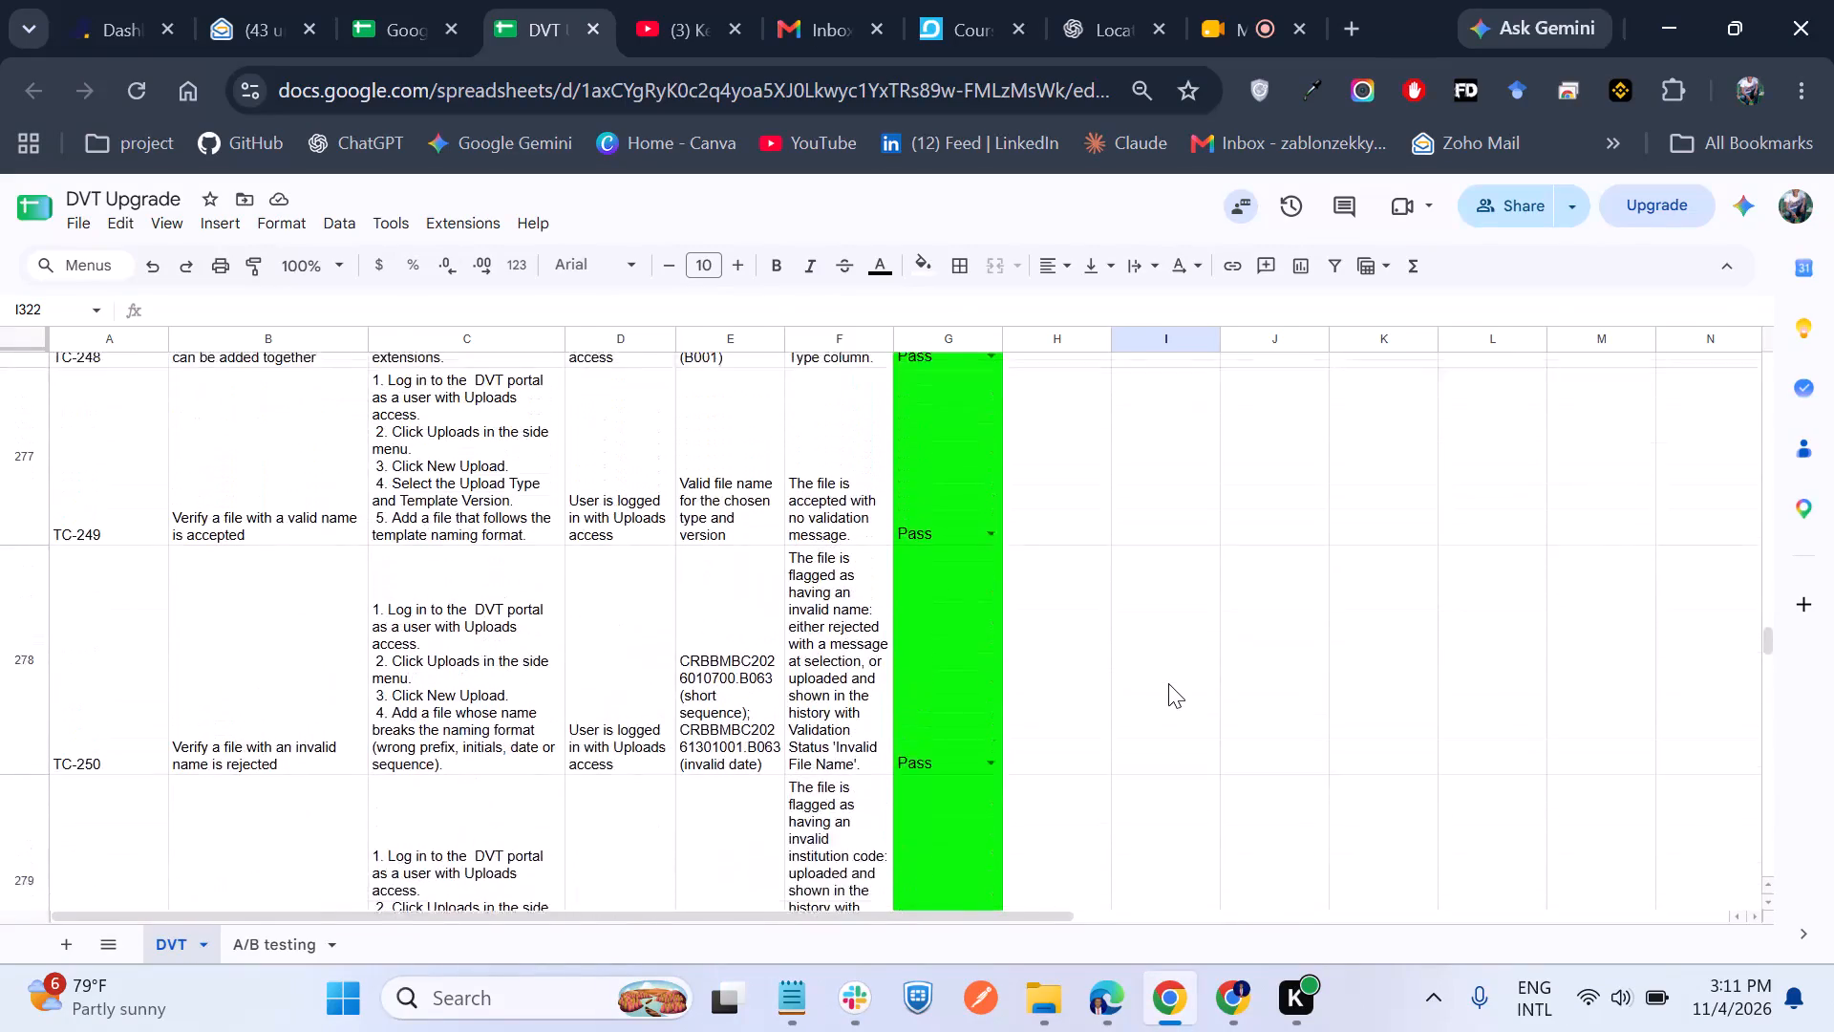
key(Page_Up)
key(Page_Up)
key(Page_Up)
key(Page_Up)
key(Page_Up)
key(Page_Up)
key(Page_Up)
key(Page_Up)
key(Page_Up)
key(Page_Up)
key(Page_Up)
key(Page_Up)
key(Page_Up)
key(Page_Up)
key(Page_Up)
key(Page_Up)
key(Page_Up)
key(Page_Up)
key(Page_Up)
key(Page_Up)
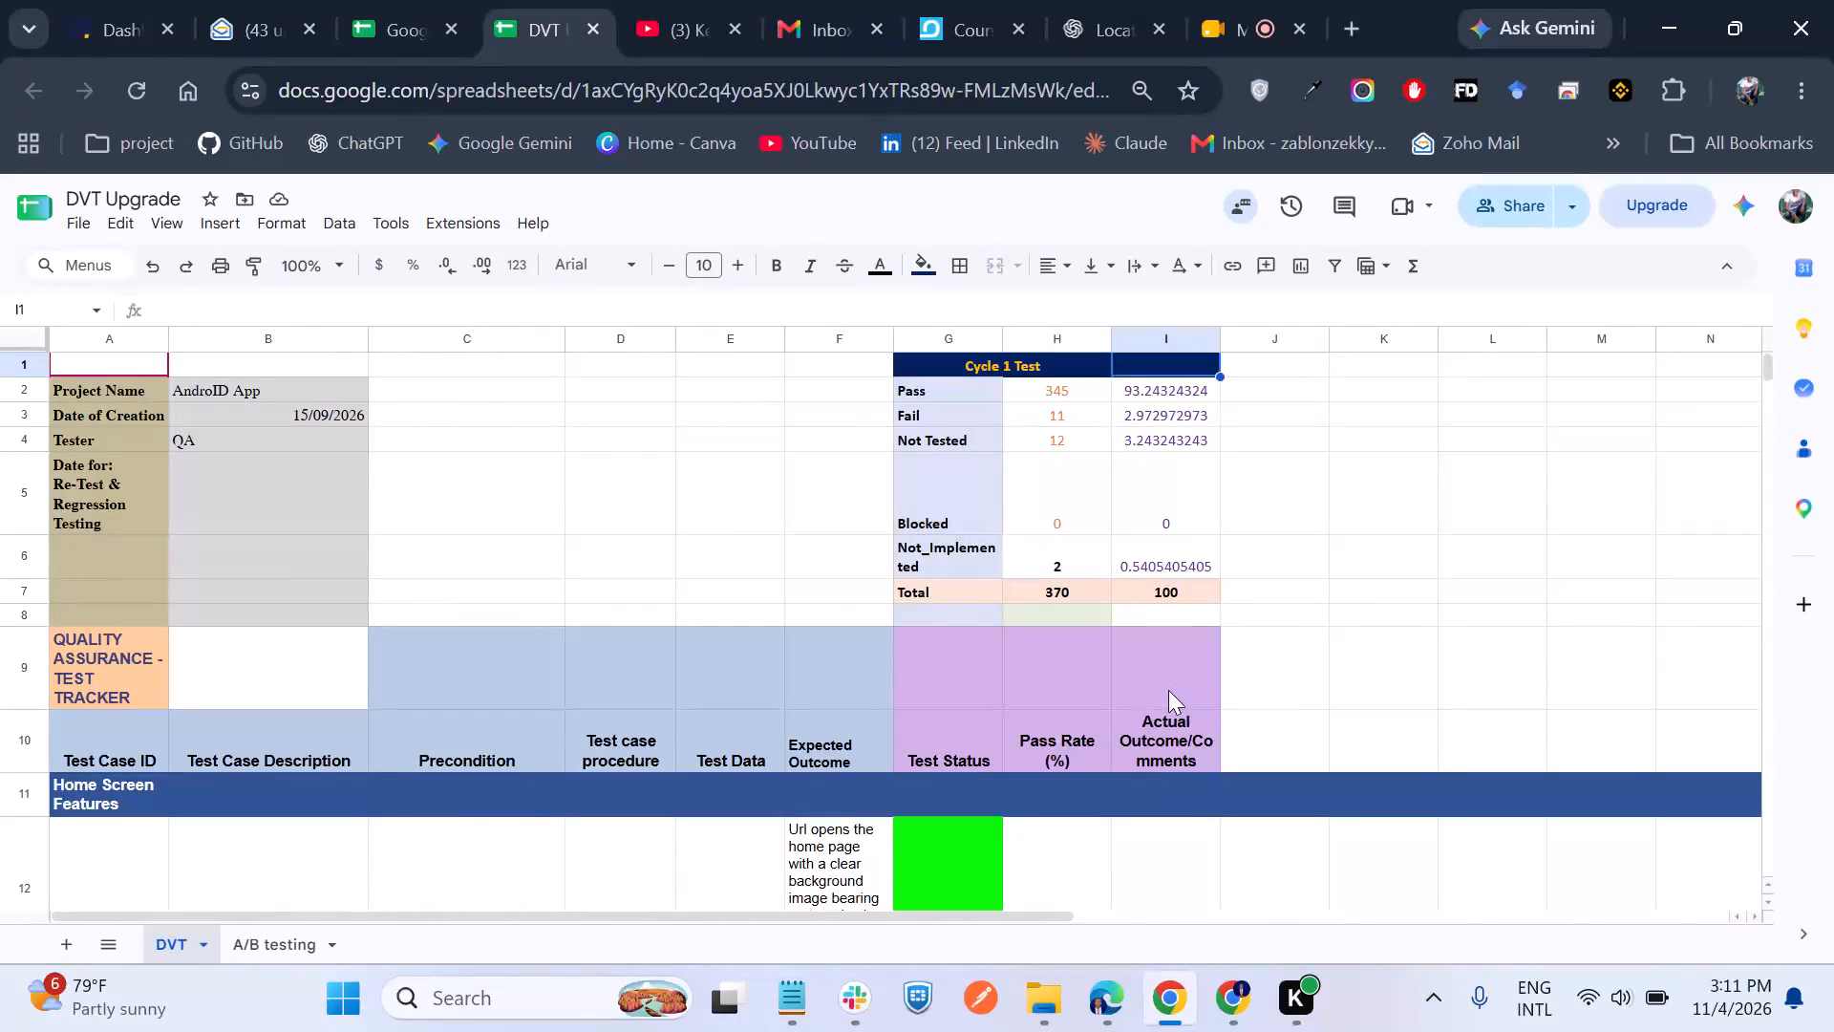
Enter the comment "some instances fail" in the Actual Outcome/Comments column for failed test case TC-297.
scroll(1145, 865, down, 7)
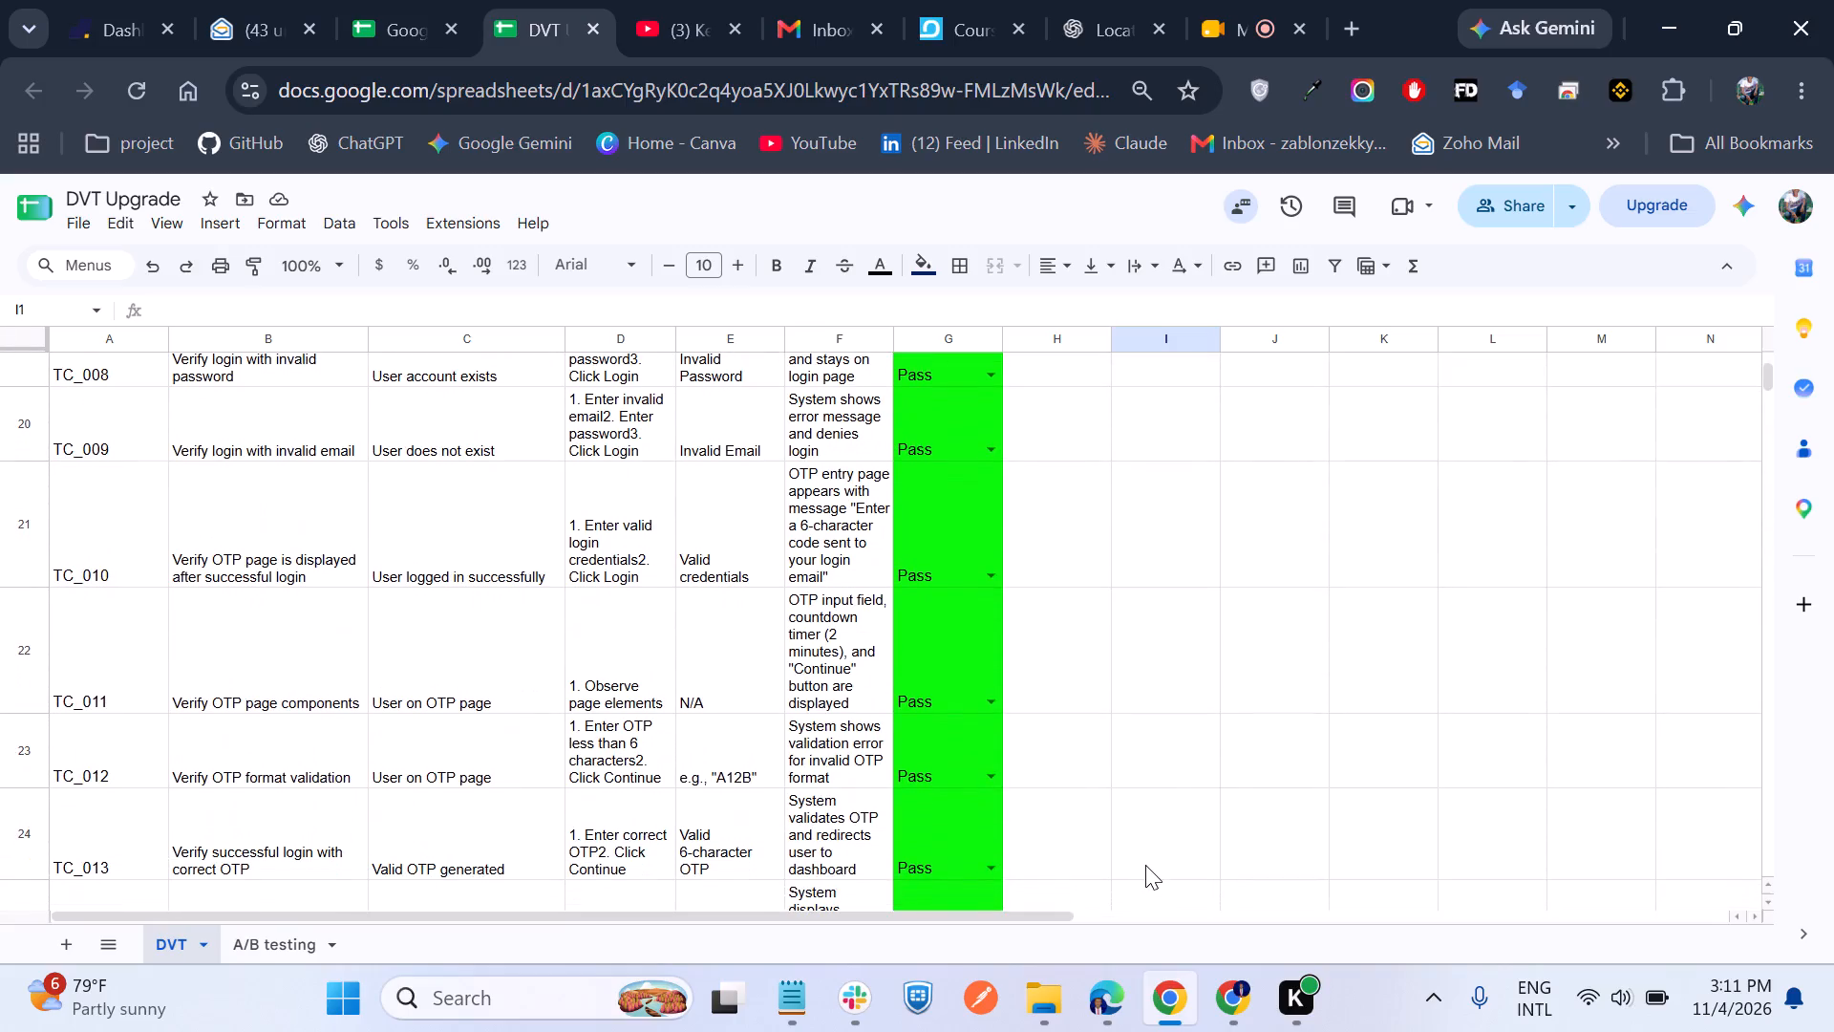
scroll(1145, 865, down, 13)
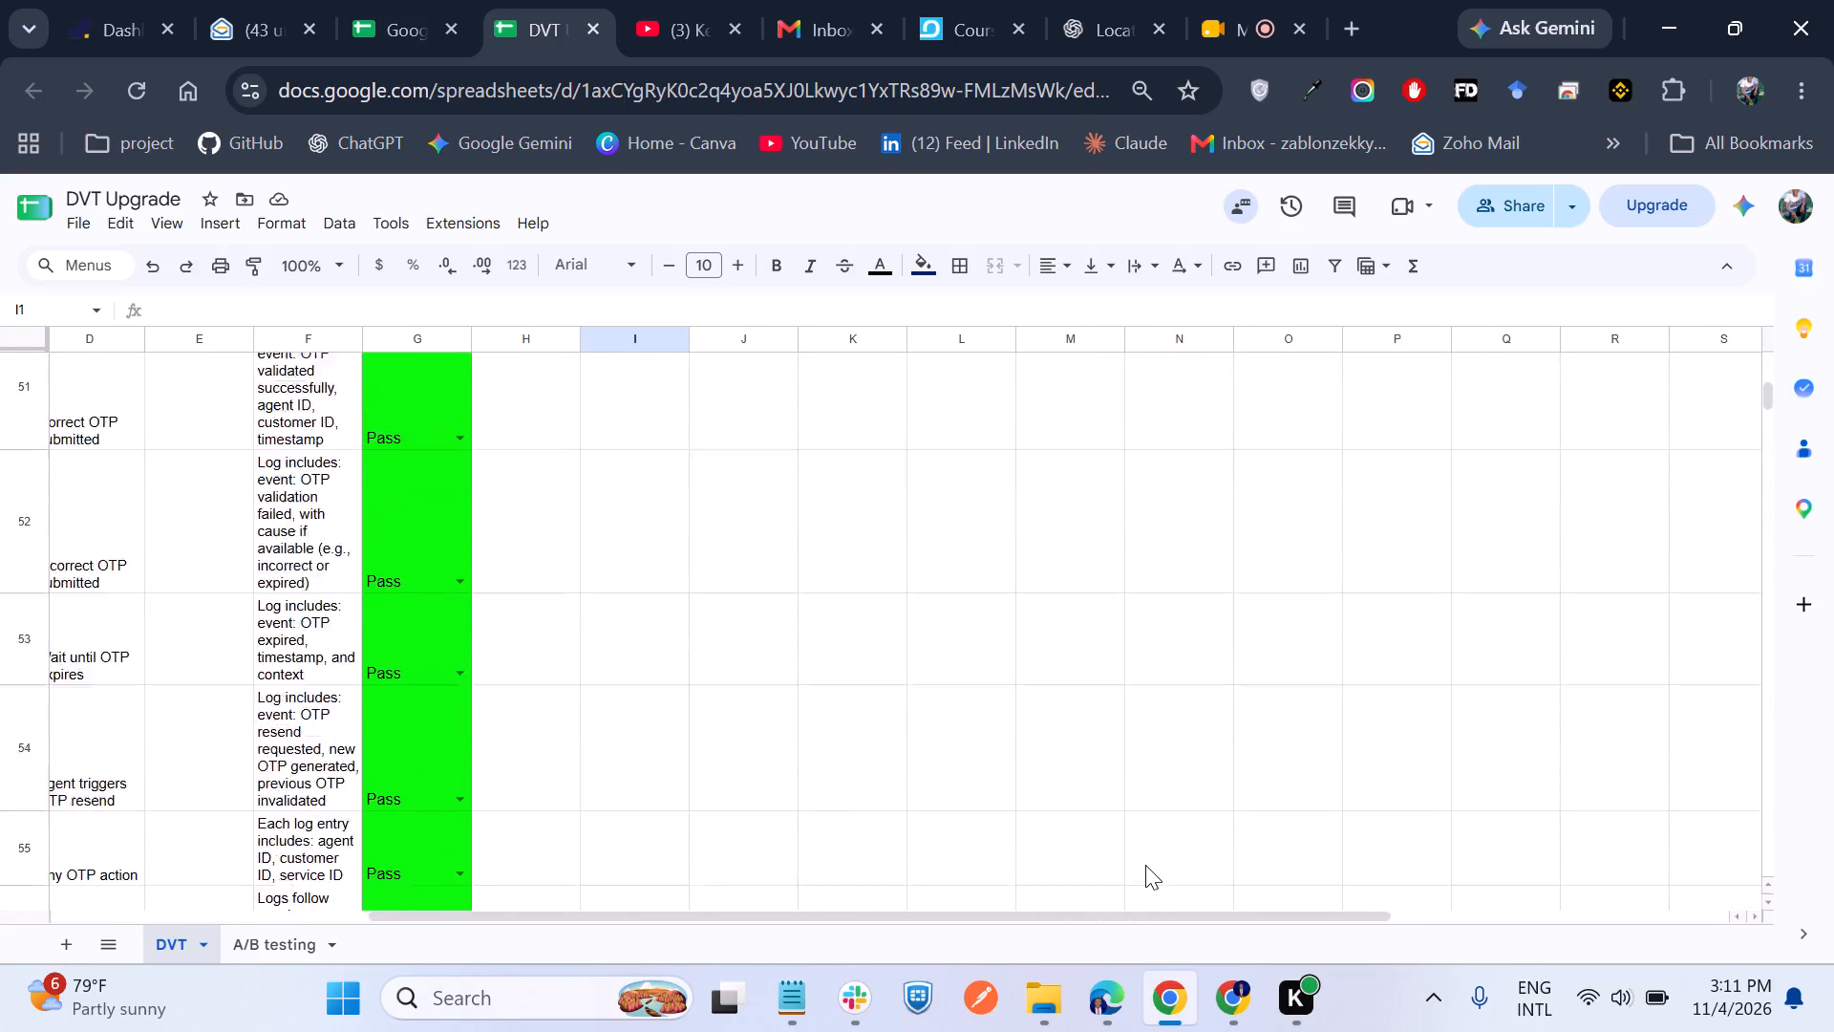
scroll(1145, 865, down, 8)
scroll(1145, 865, down, 20)
scroll(1145, 865, down, 1)
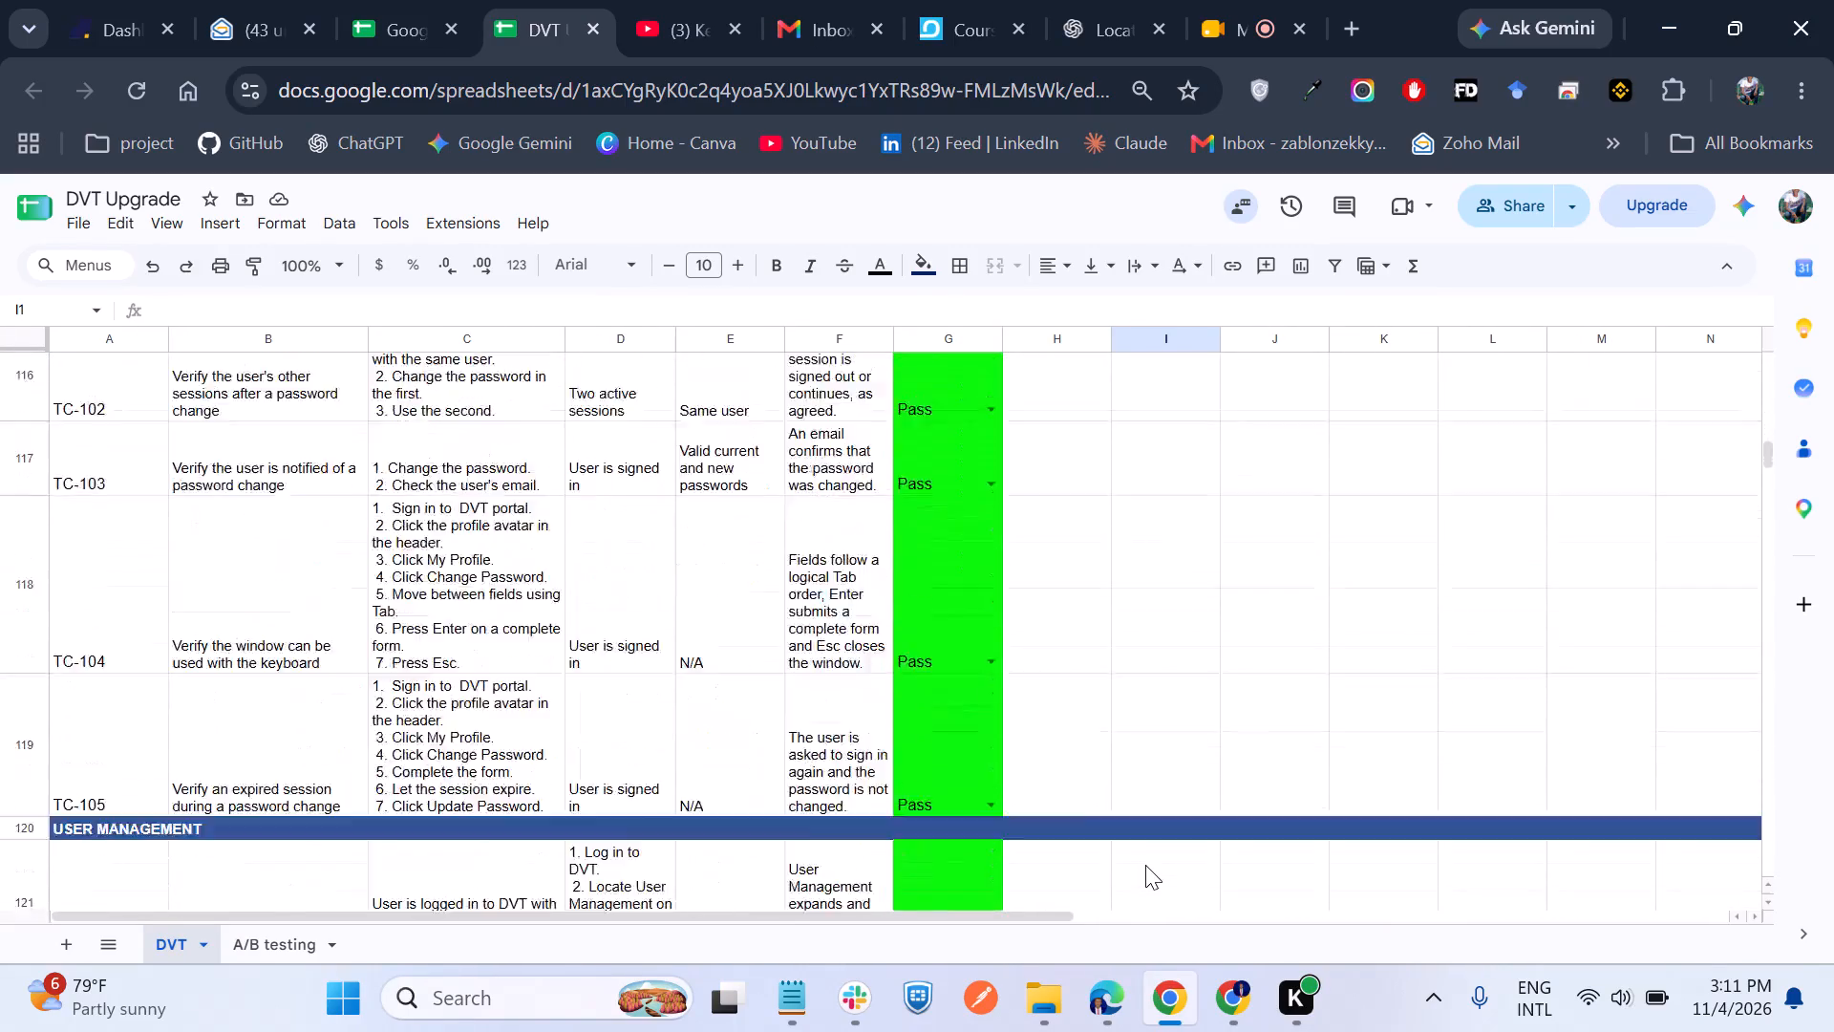
scroll(1145, 865, down, 20)
scroll(1145, 865, down, 19)
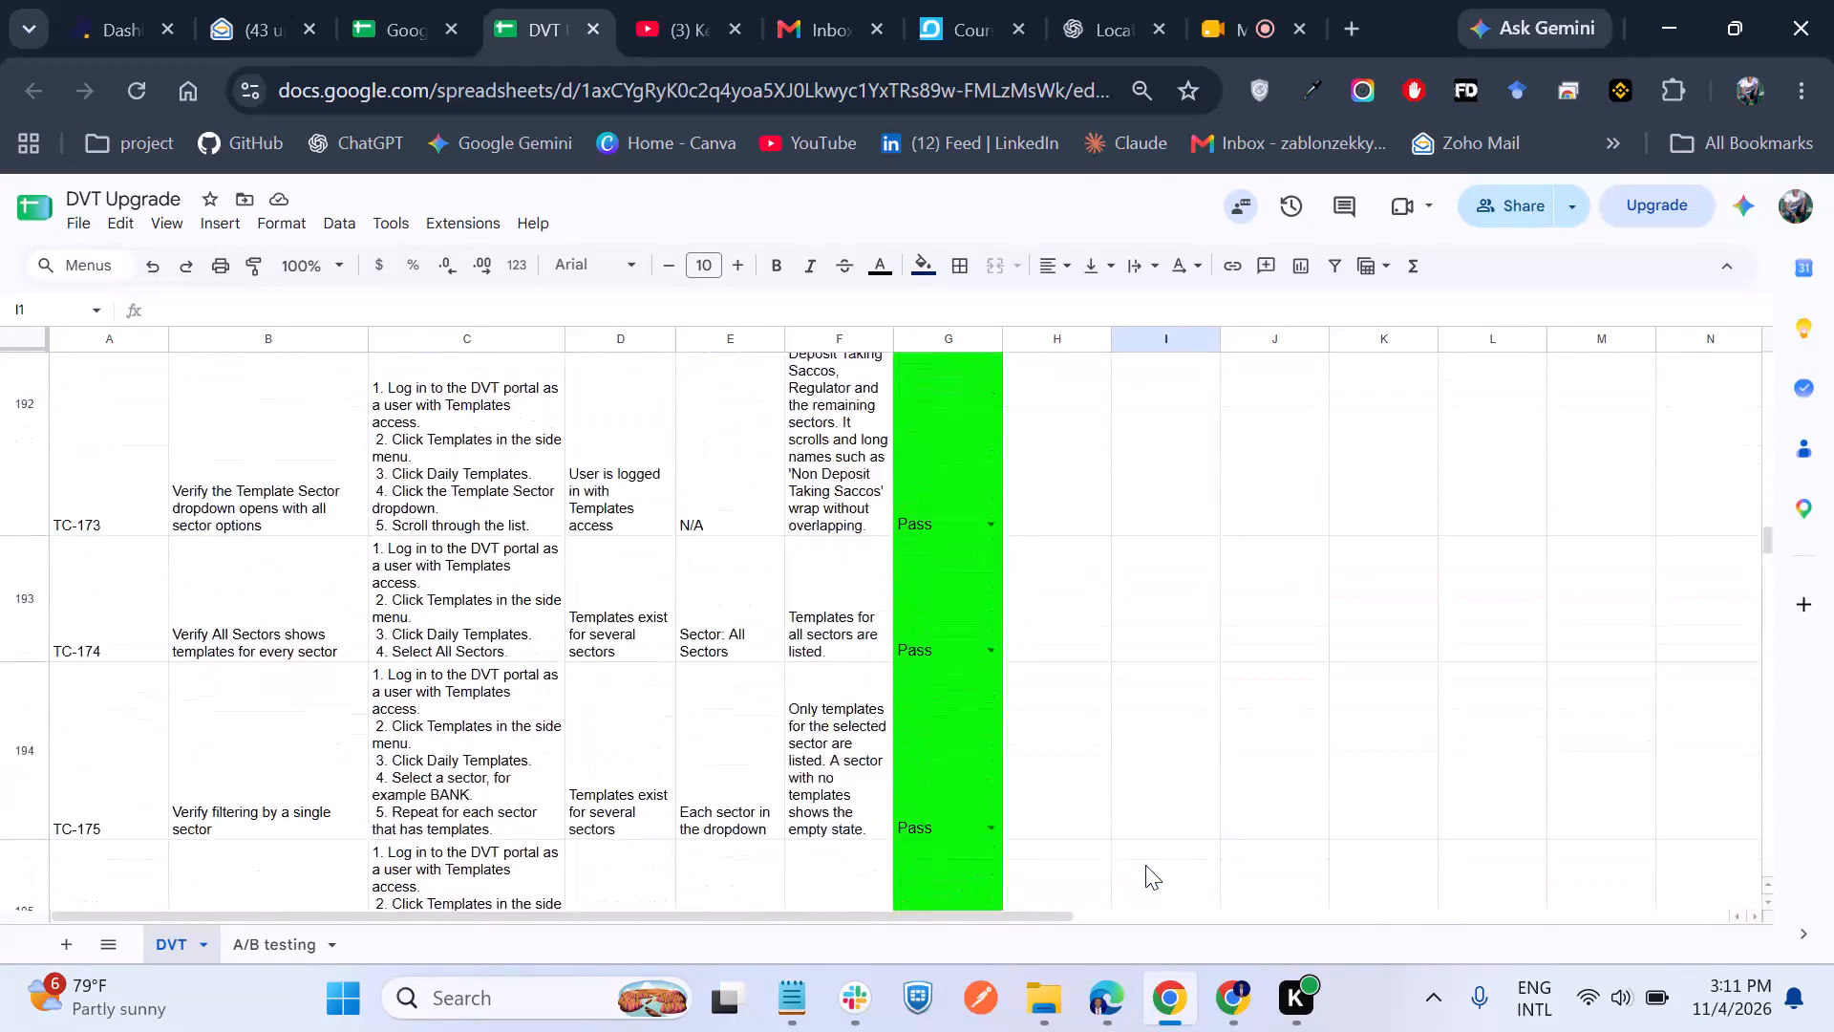
scroll(1145, 865, down, 20)
scroll(1145, 865, down, 6)
scroll(1145, 865, right, 3)
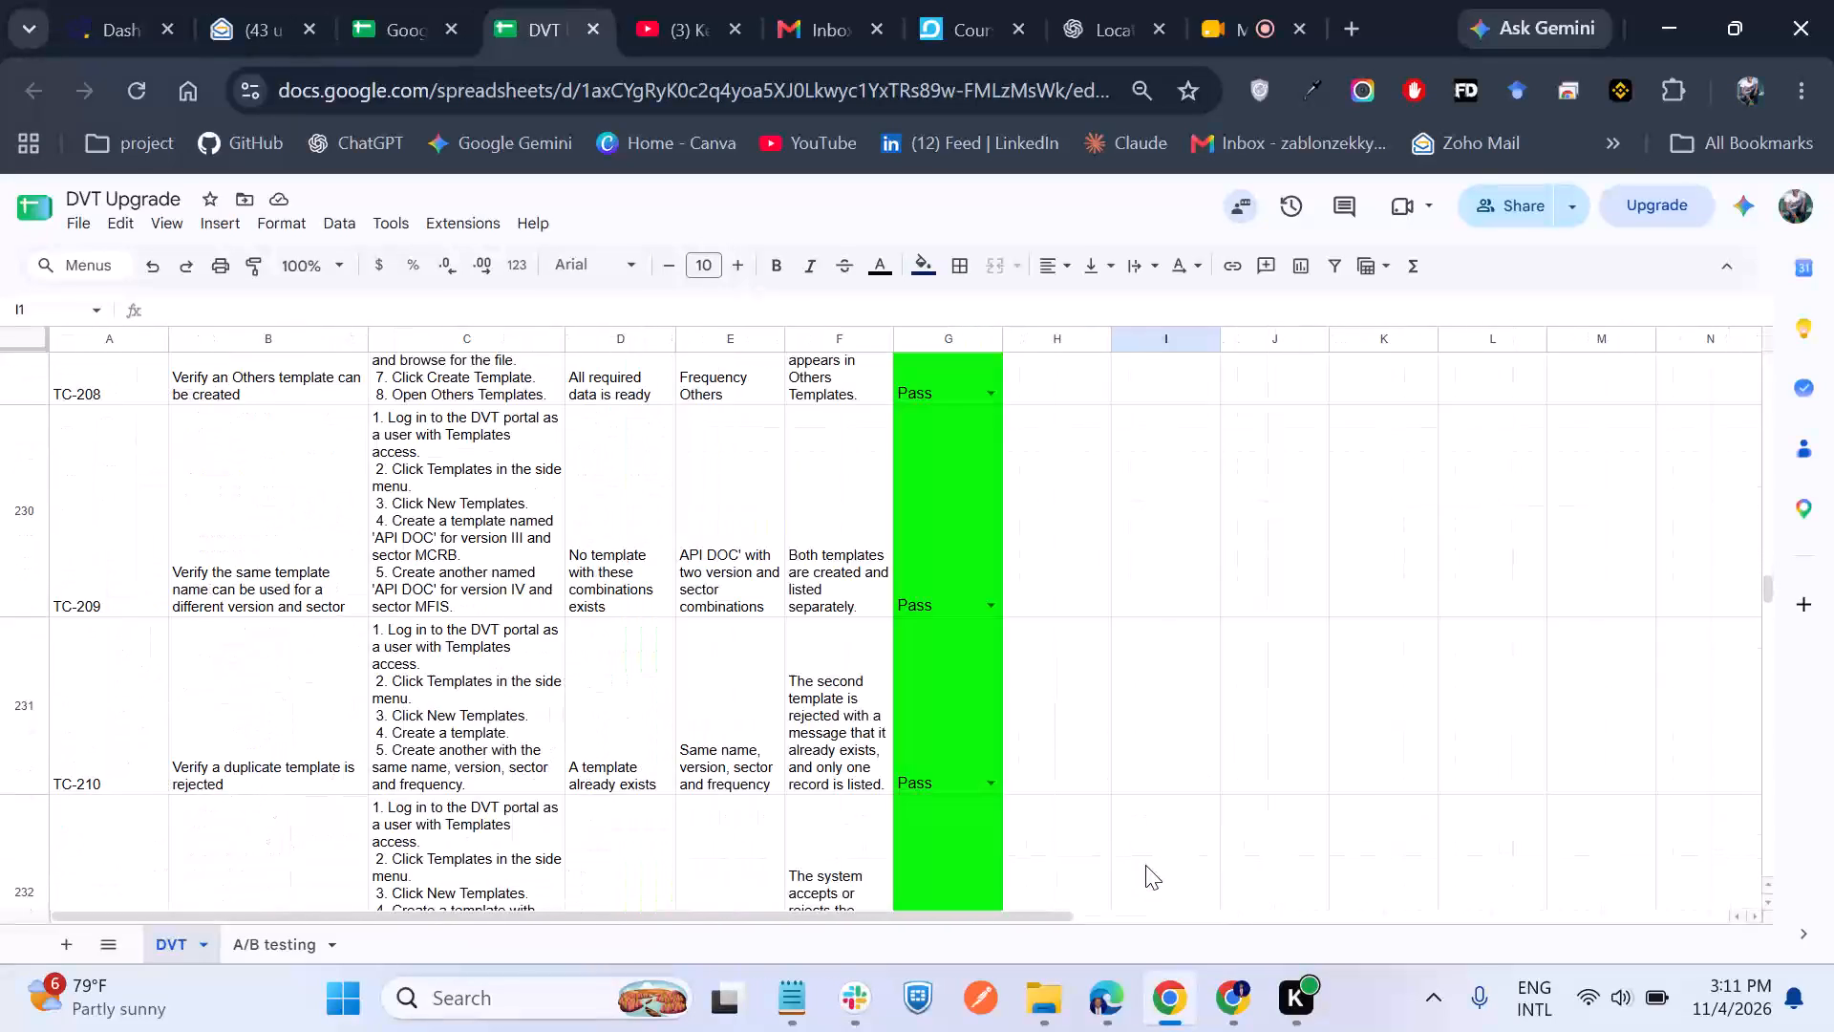
scroll(1145, 865, down, 20)
scroll(1145, 865, down, 2)
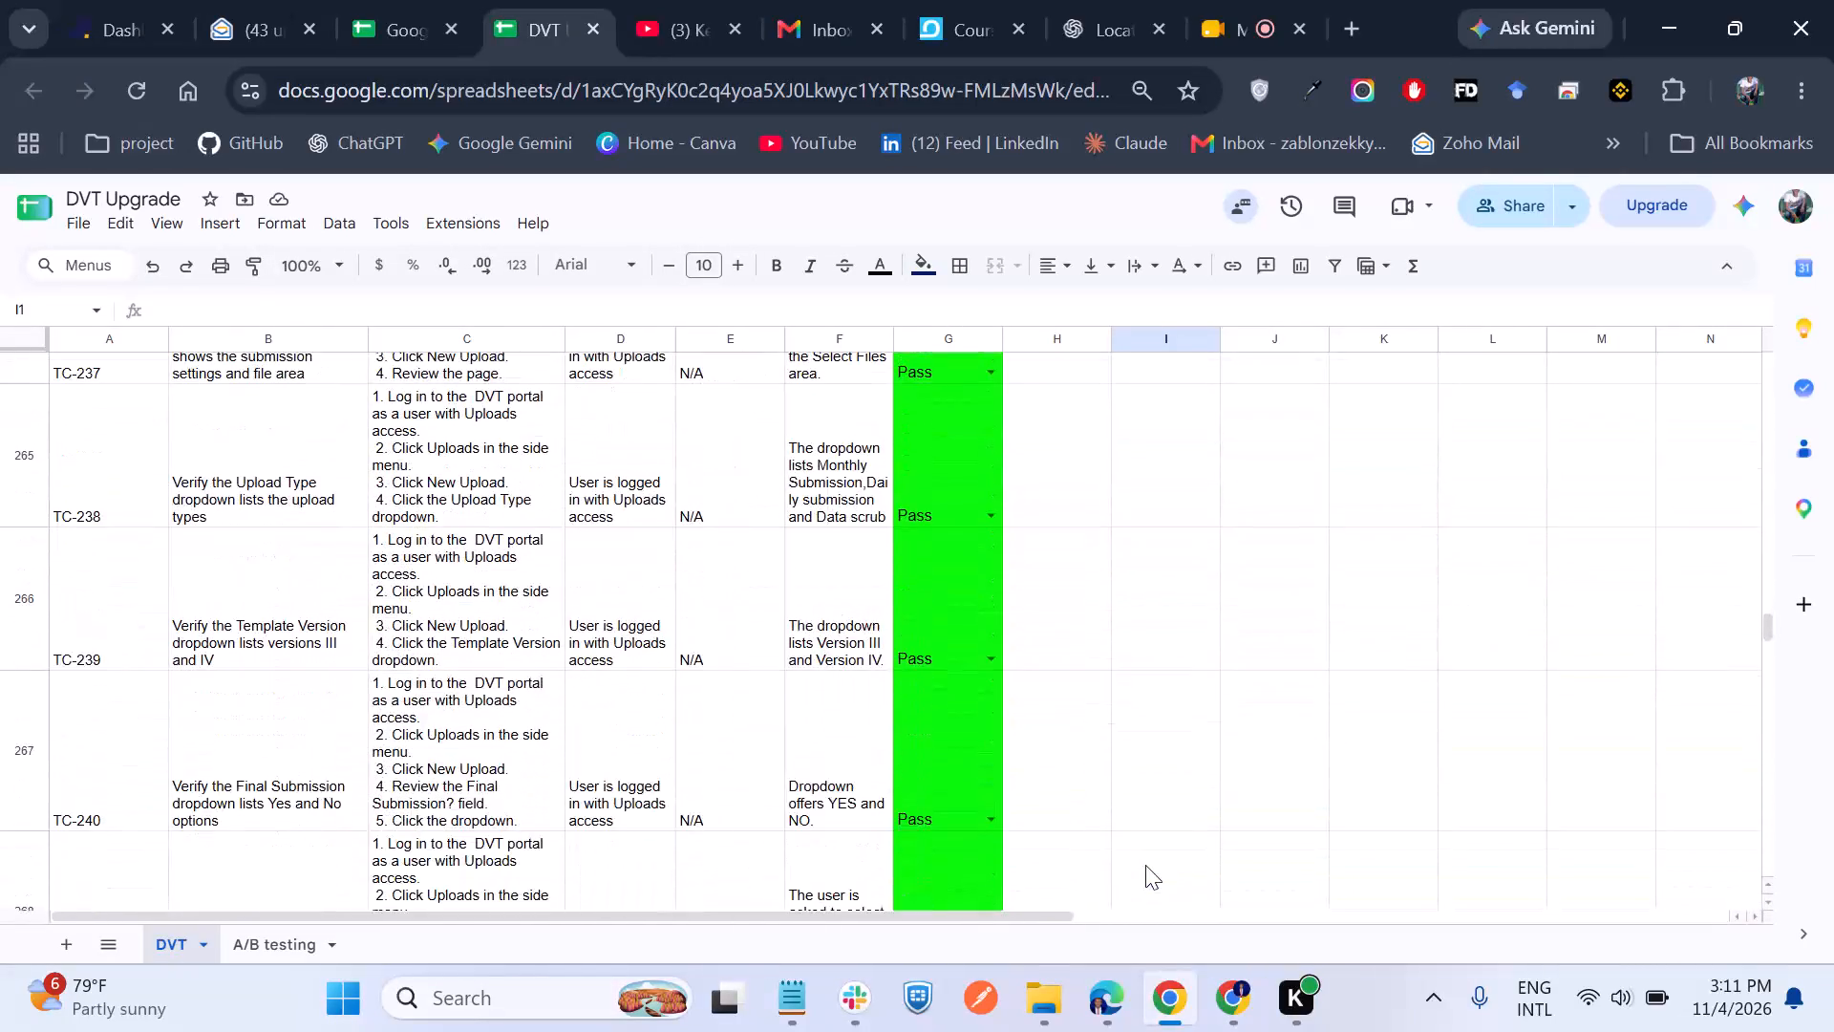
scroll(1145, 865, down, 20)
scroll(1145, 865, down, 6)
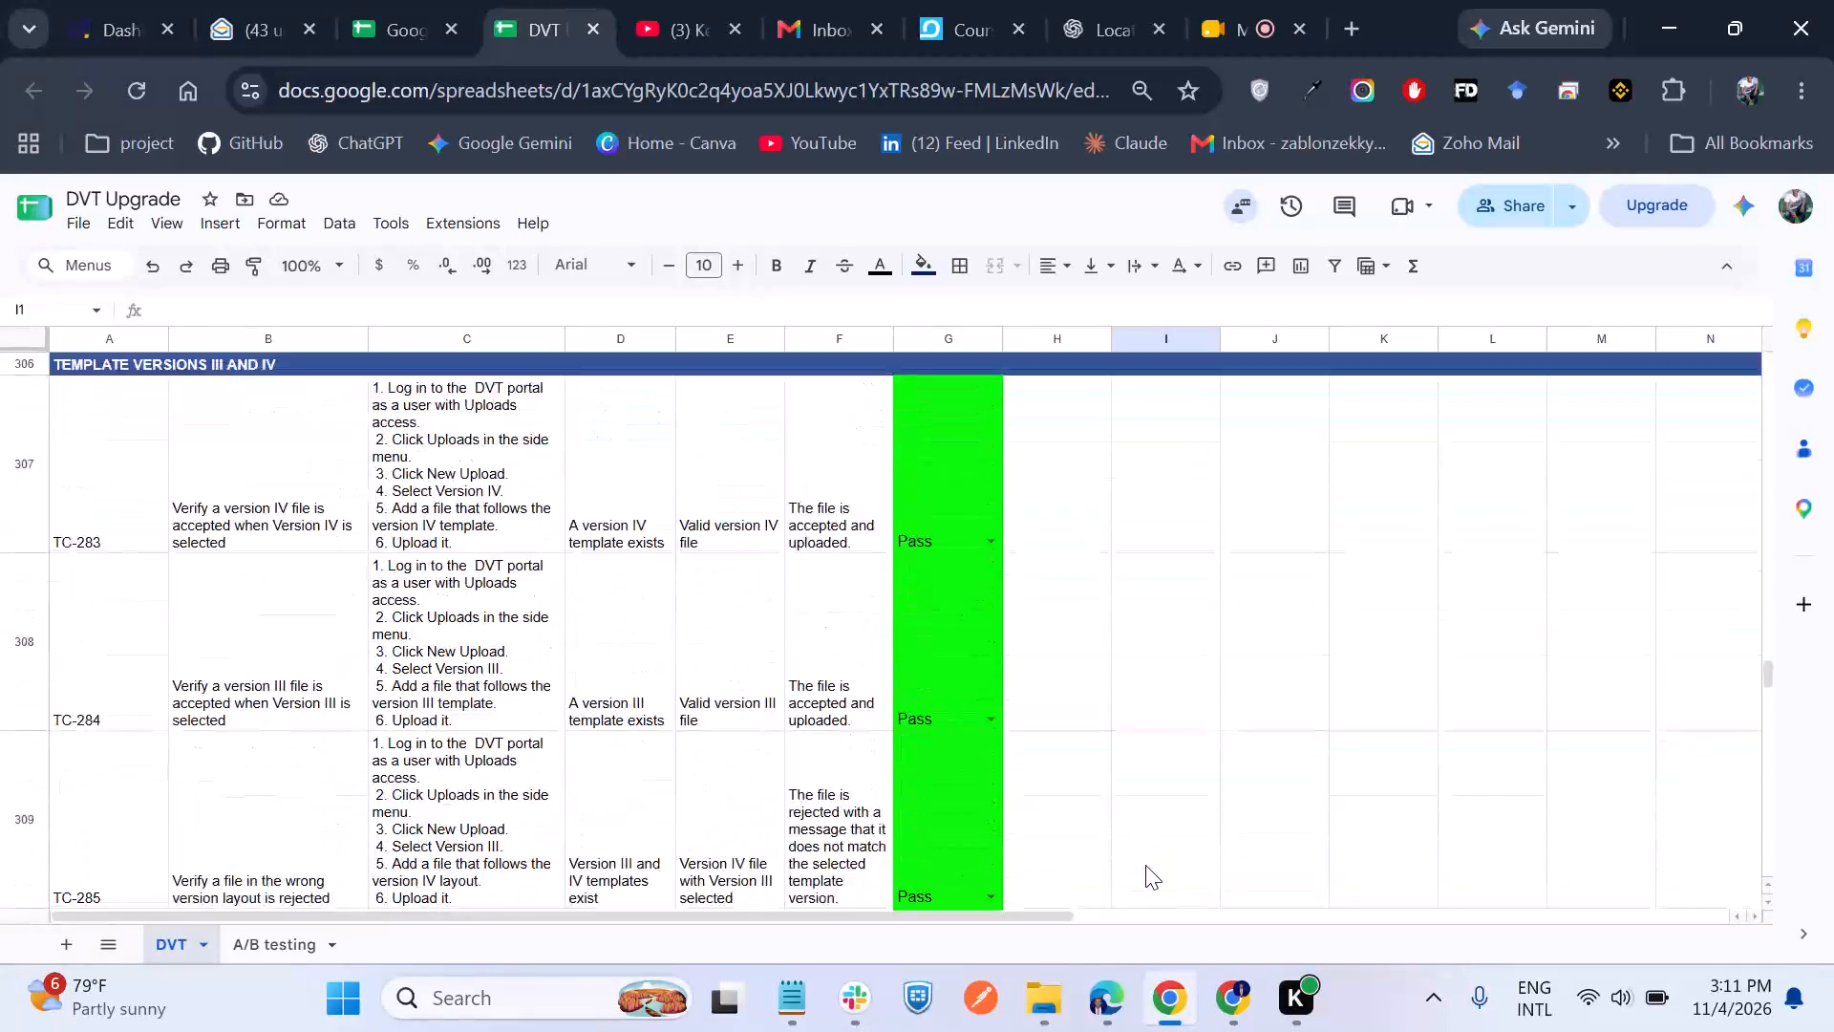
scroll(1145, 865, down, 8)
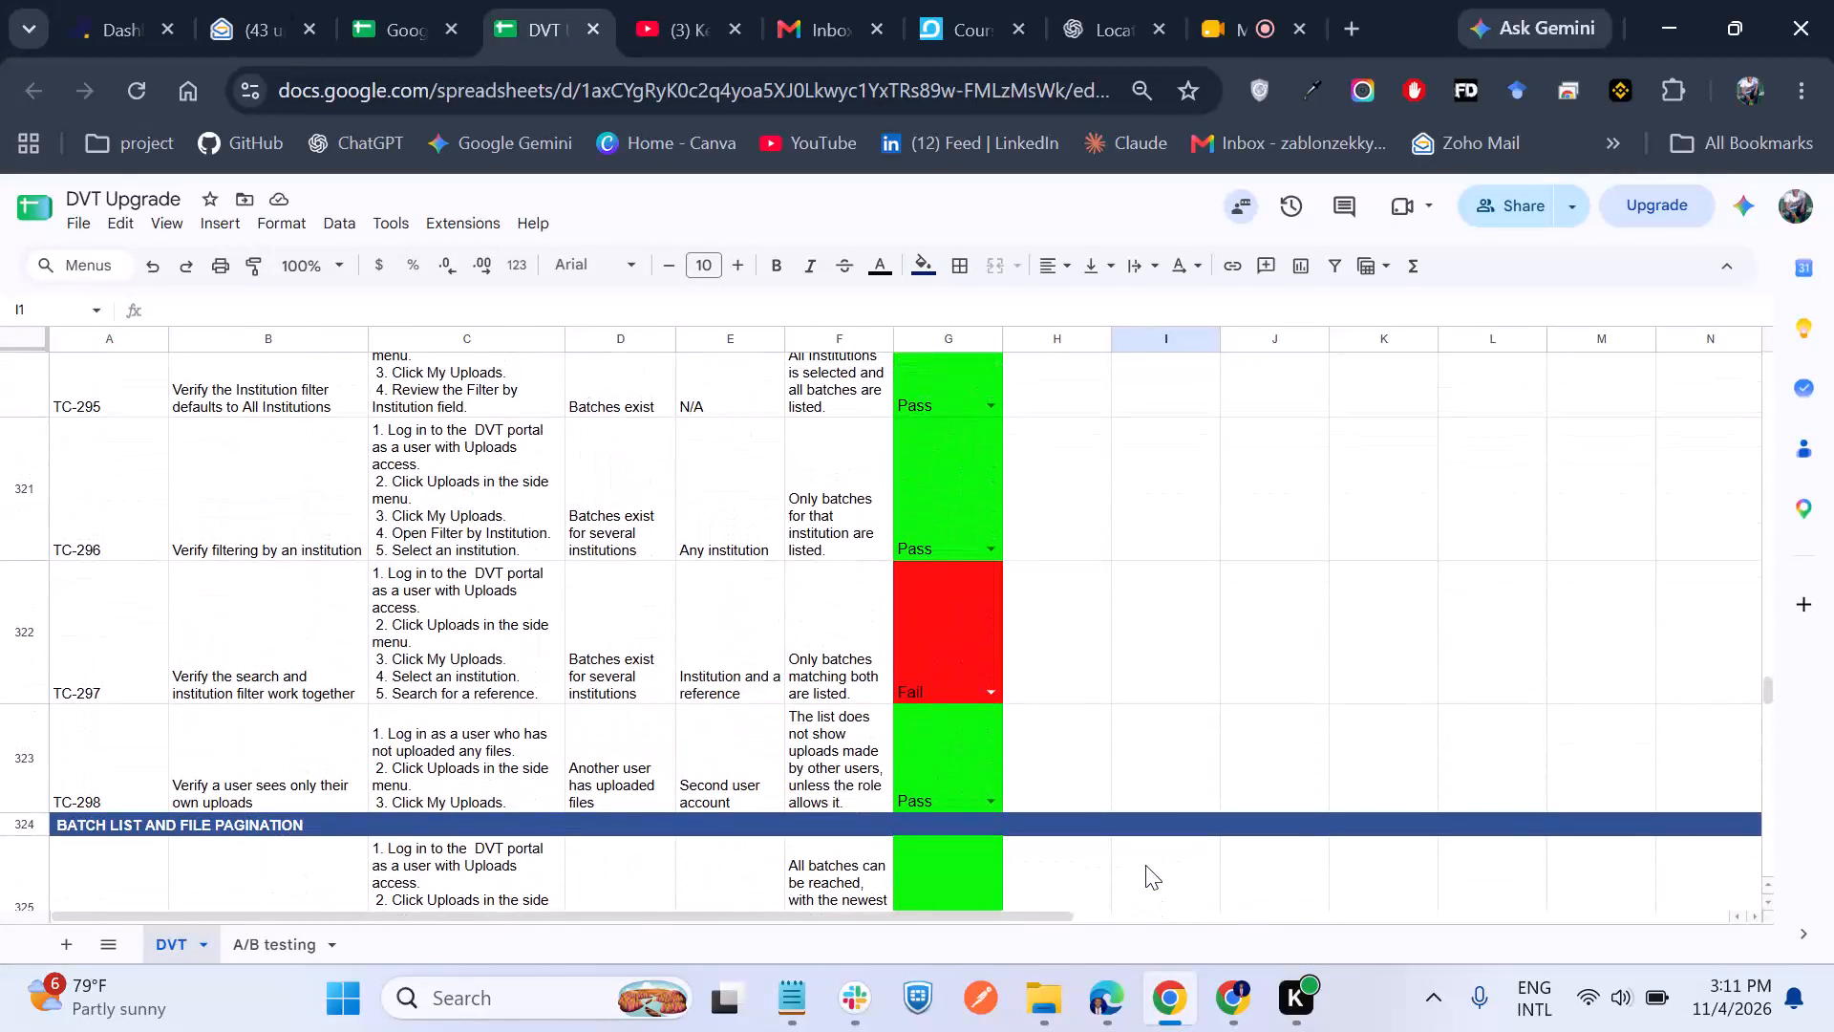
click(1048, 570)
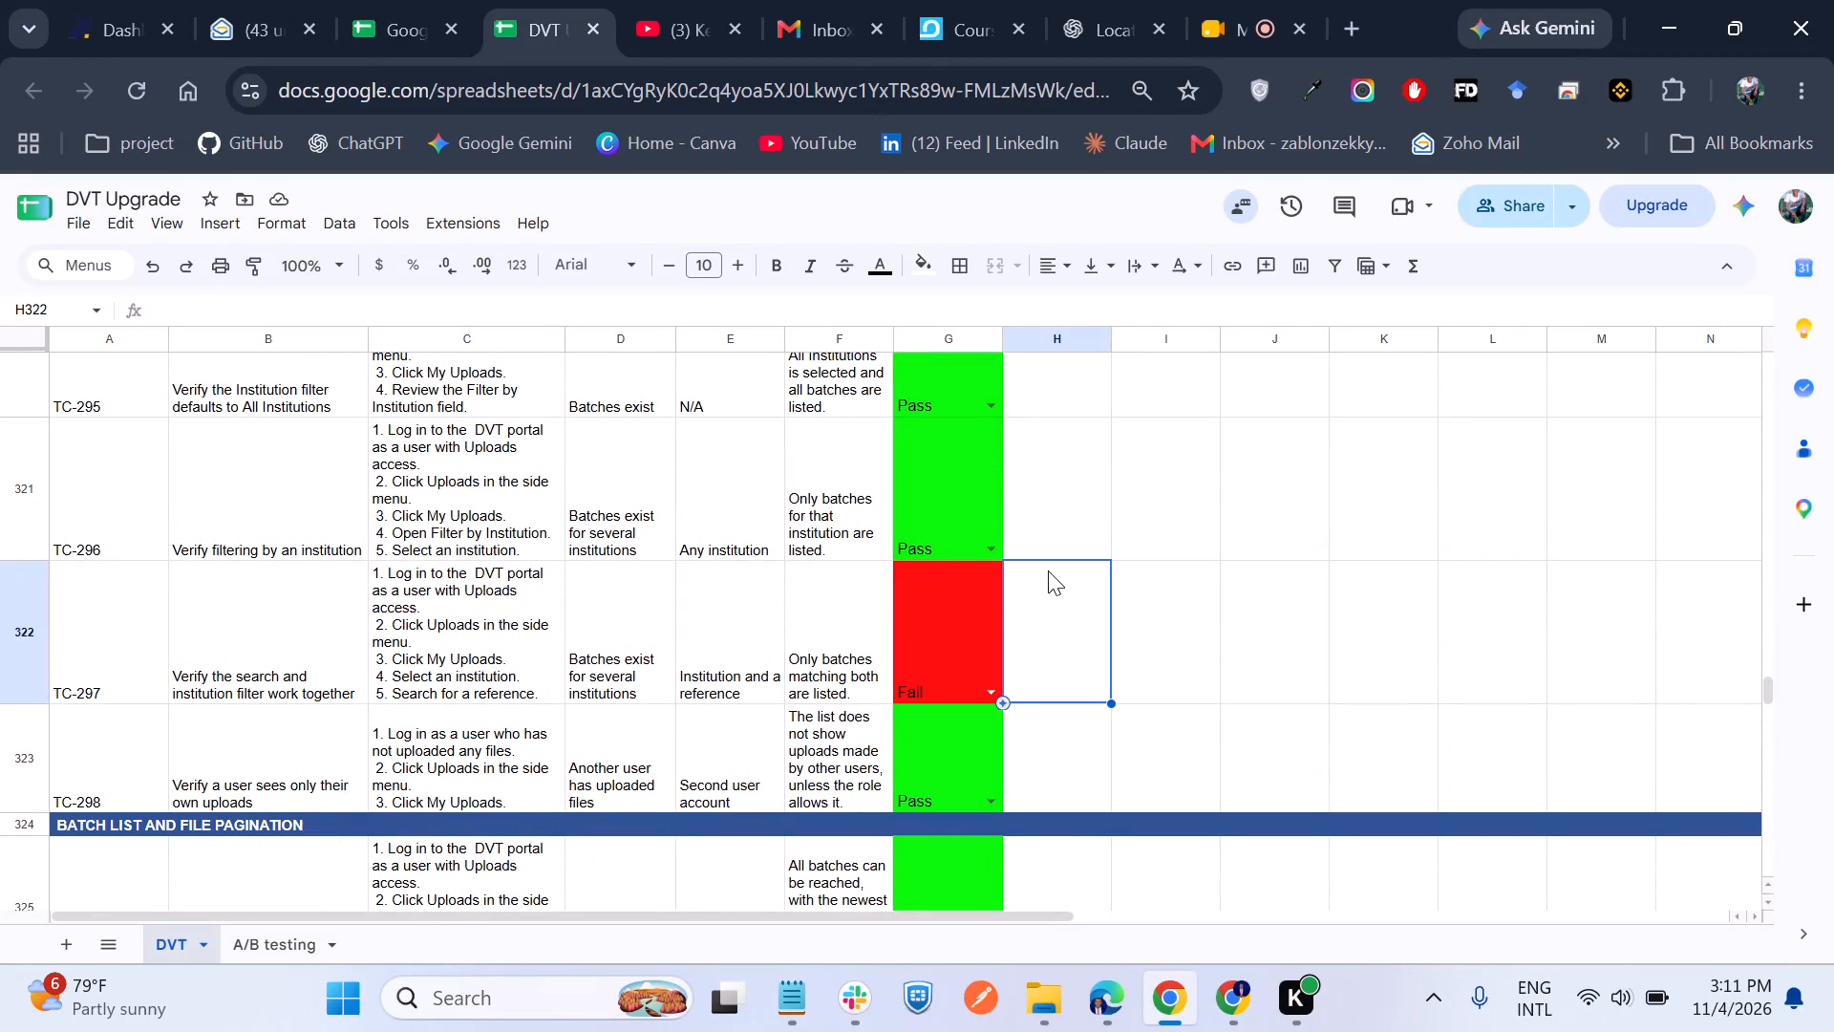
click(1157, 605)
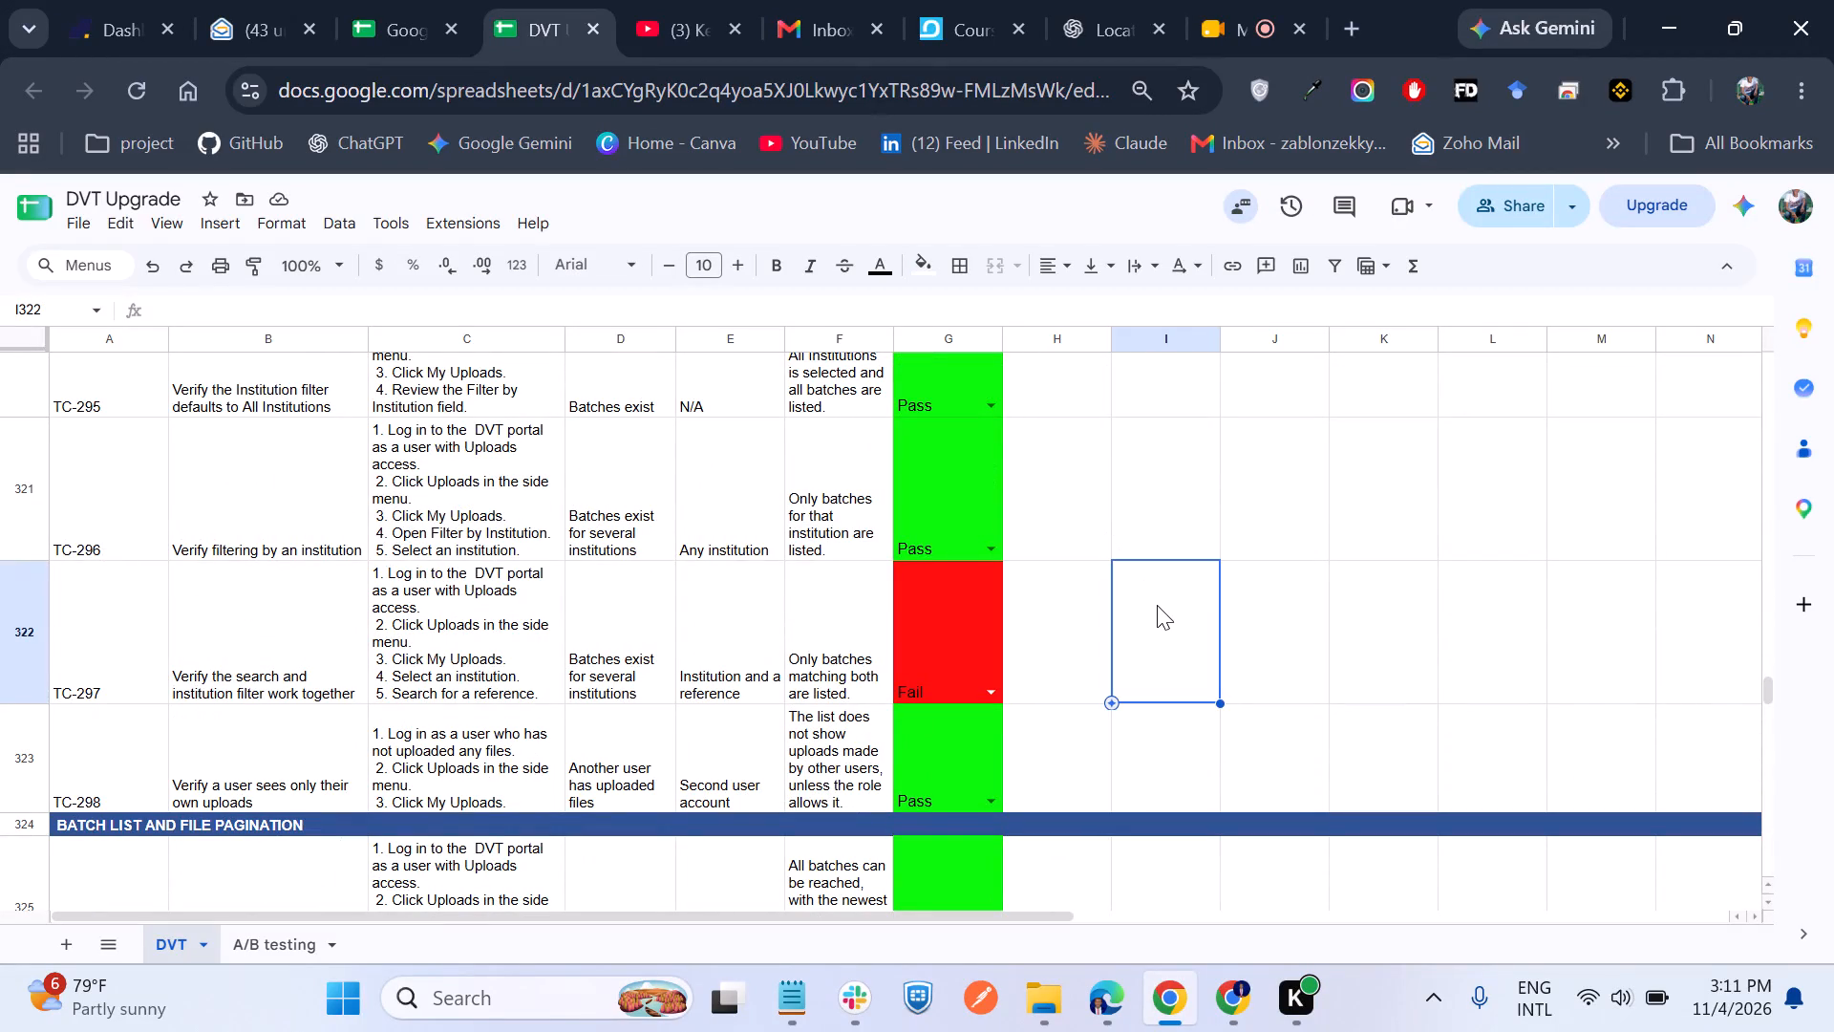
text(som)
text(e instances fail)
click(1098, 432)
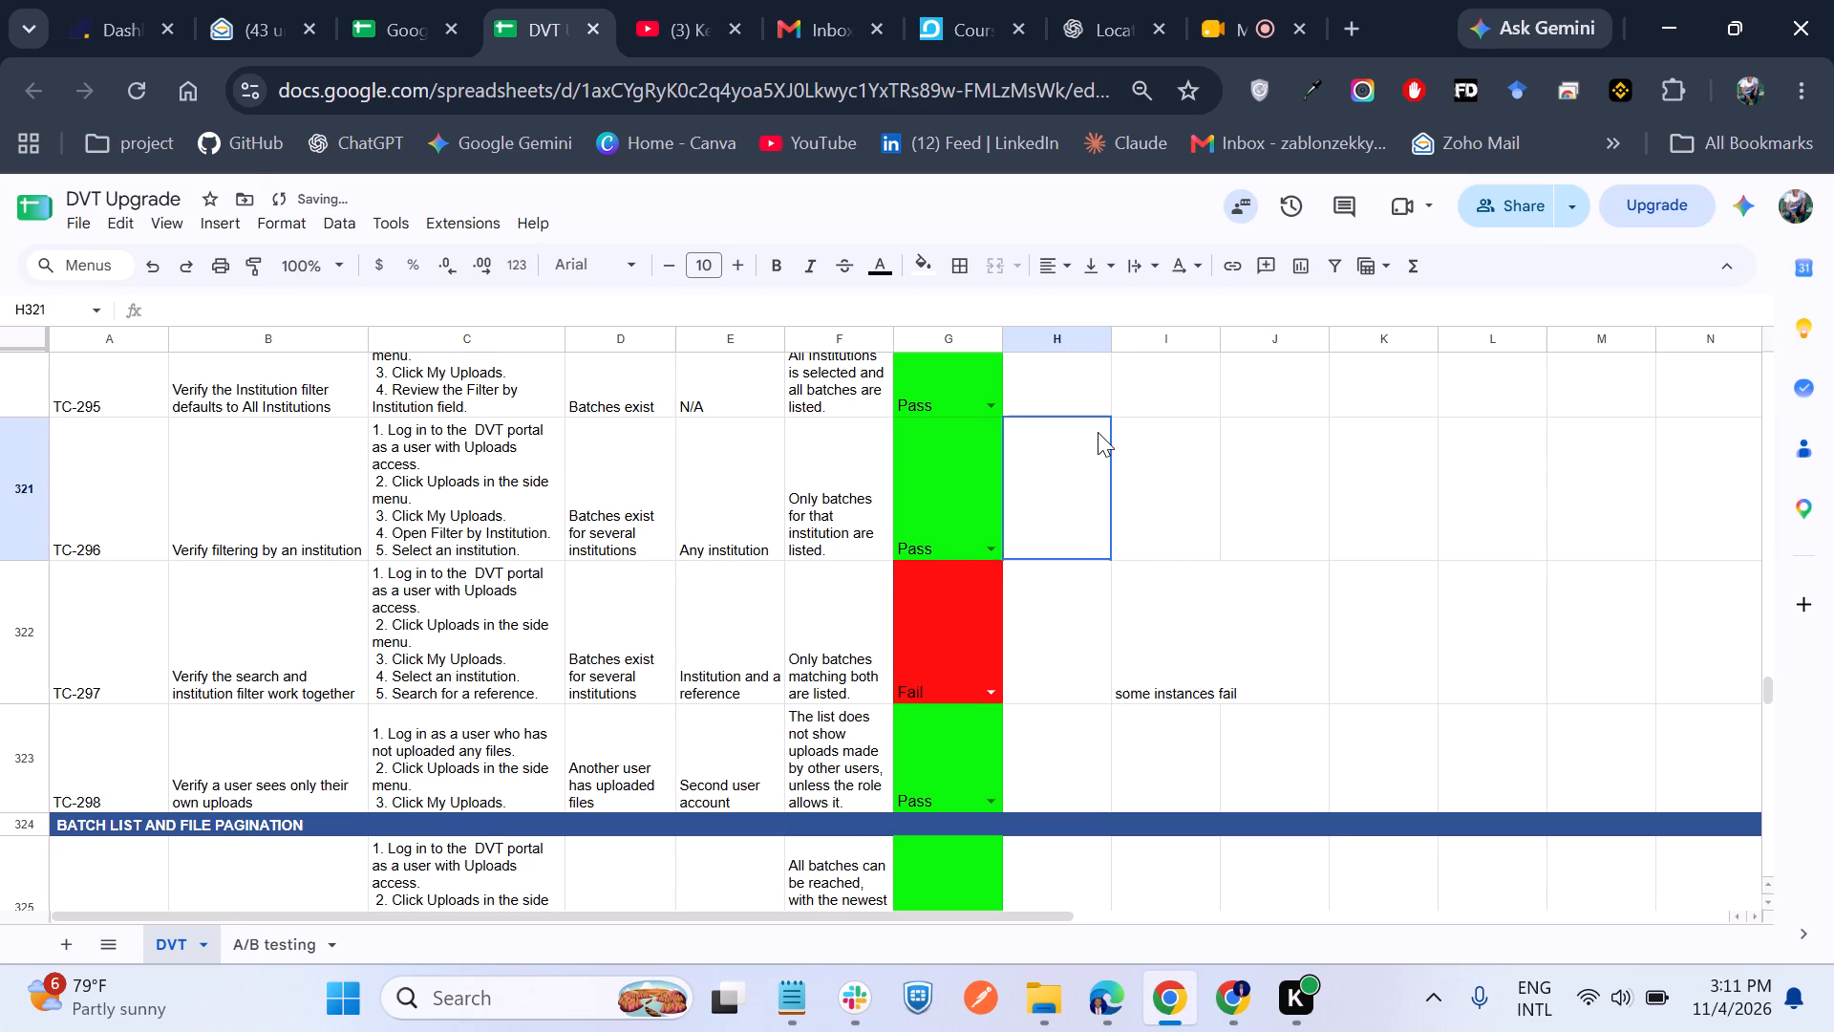
Enter the comment "Search input covered with pading hence reference no not visible" in the Actual Outcome/Comments column for TC-294.
scroll(1098, 432, up, 1)
click(1049, 444)
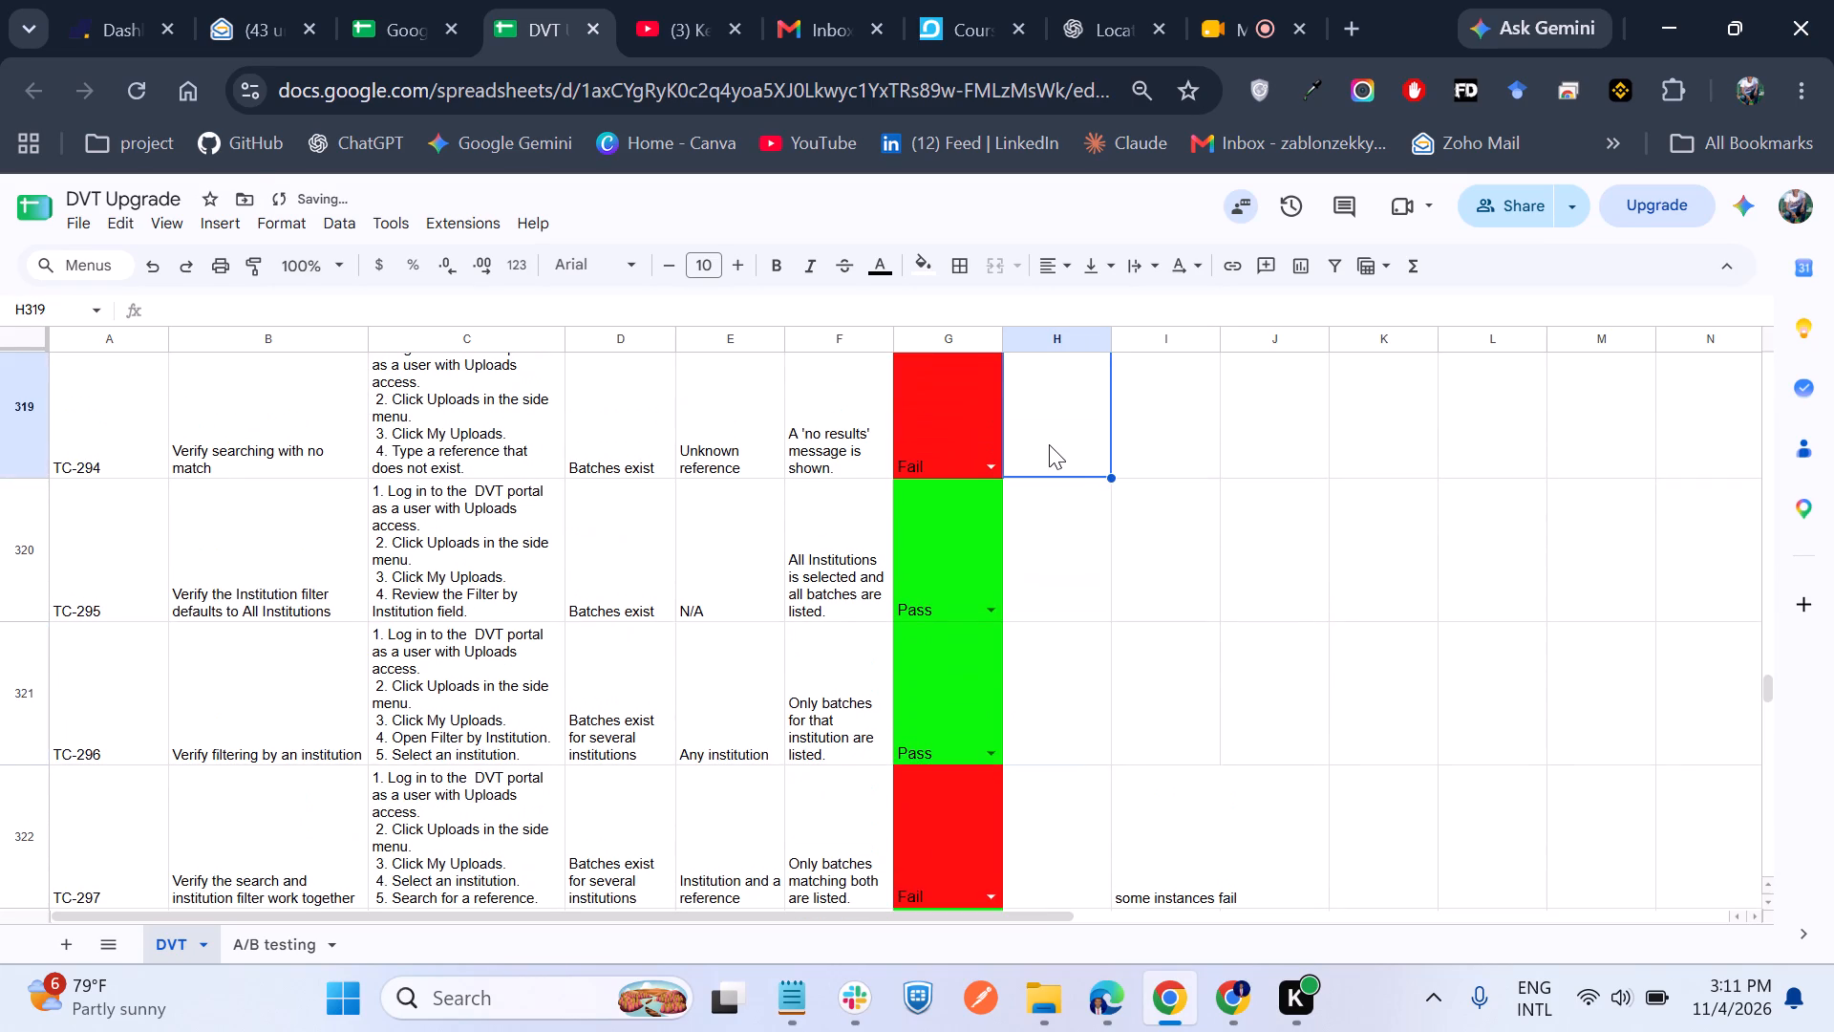
scroll(1047, 534, up, 1)
click(1193, 527)
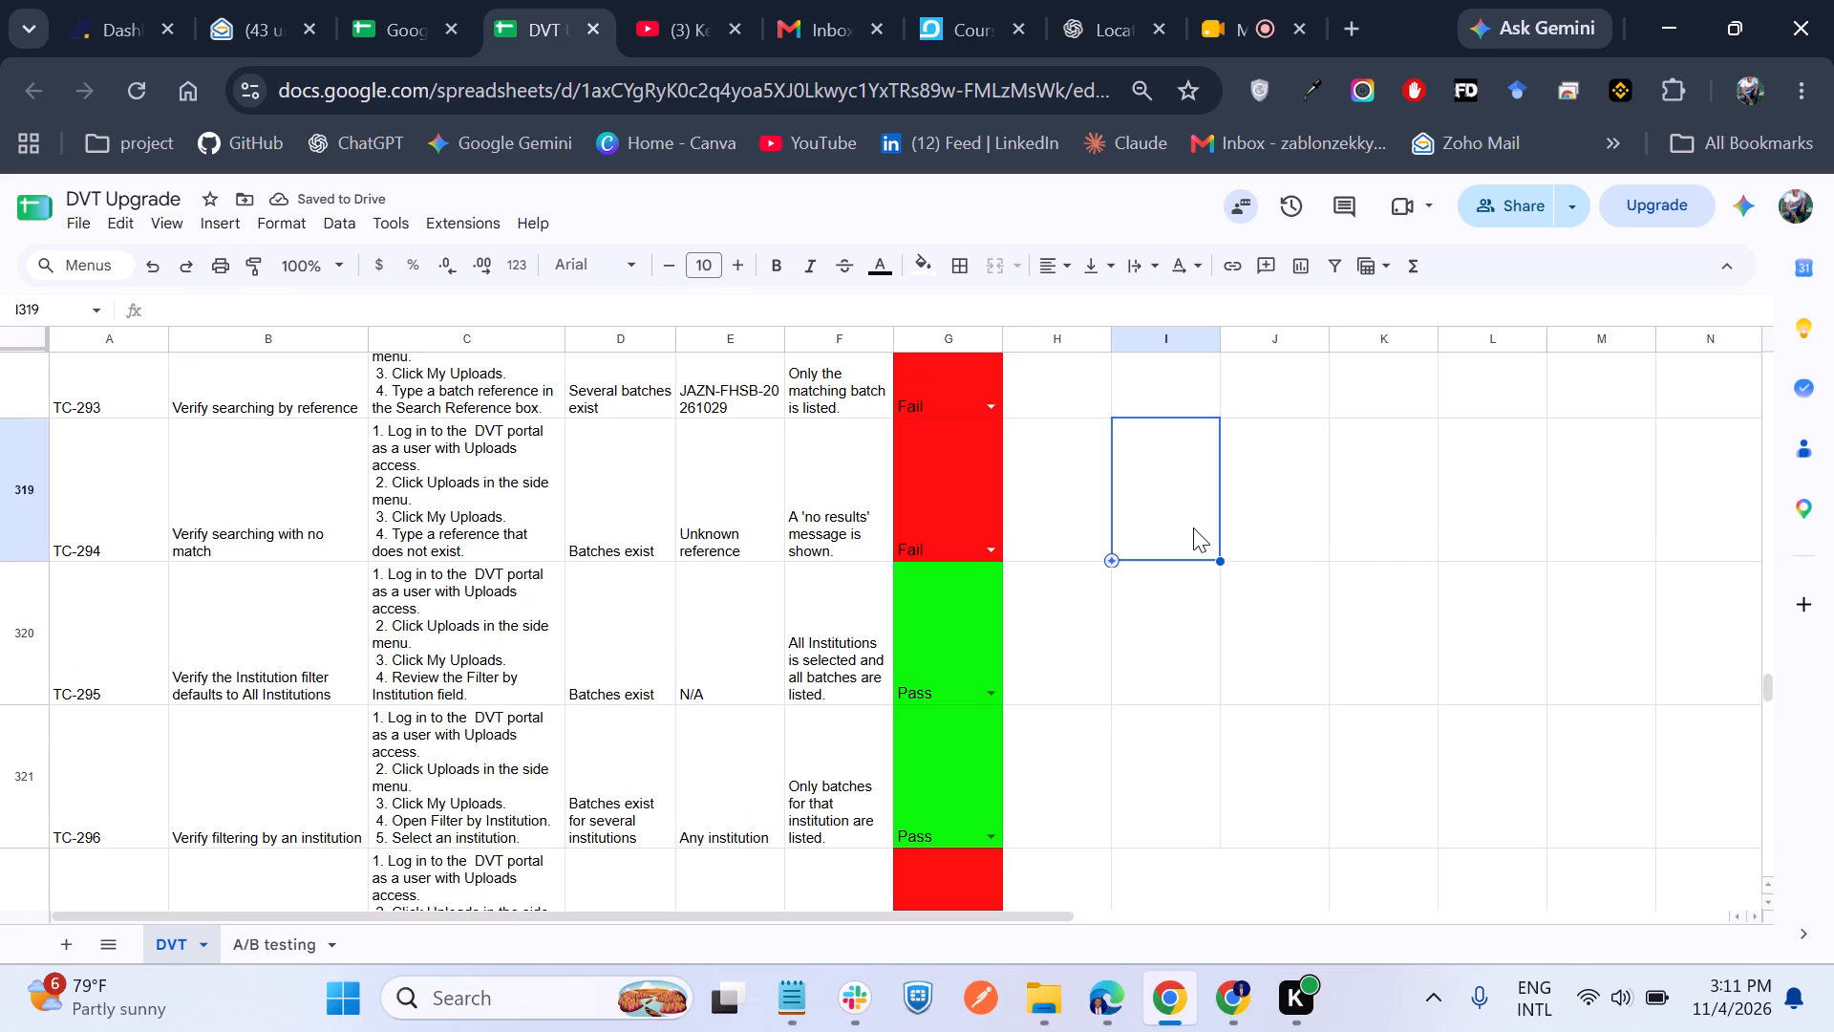
key(s)
text(ear)
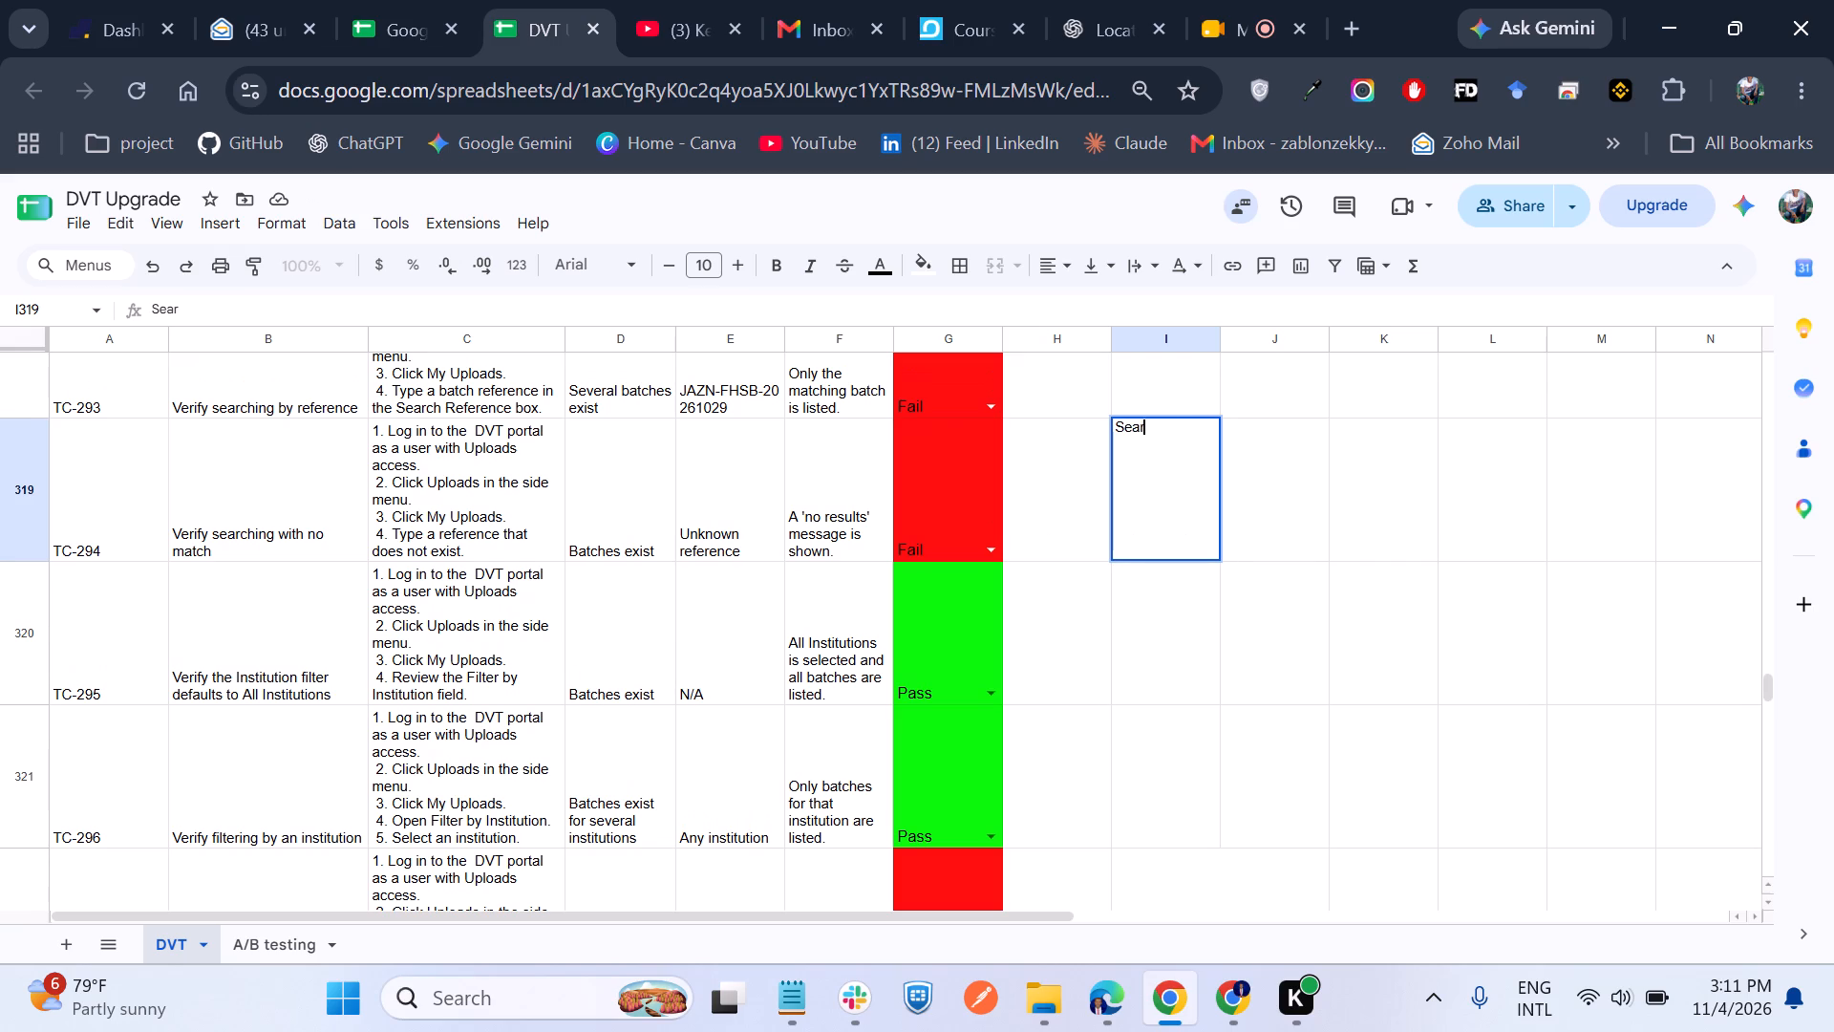
text(ch)
key(space)
text(input covered with paadi)
key(BackSpace)
key(BackSpace)
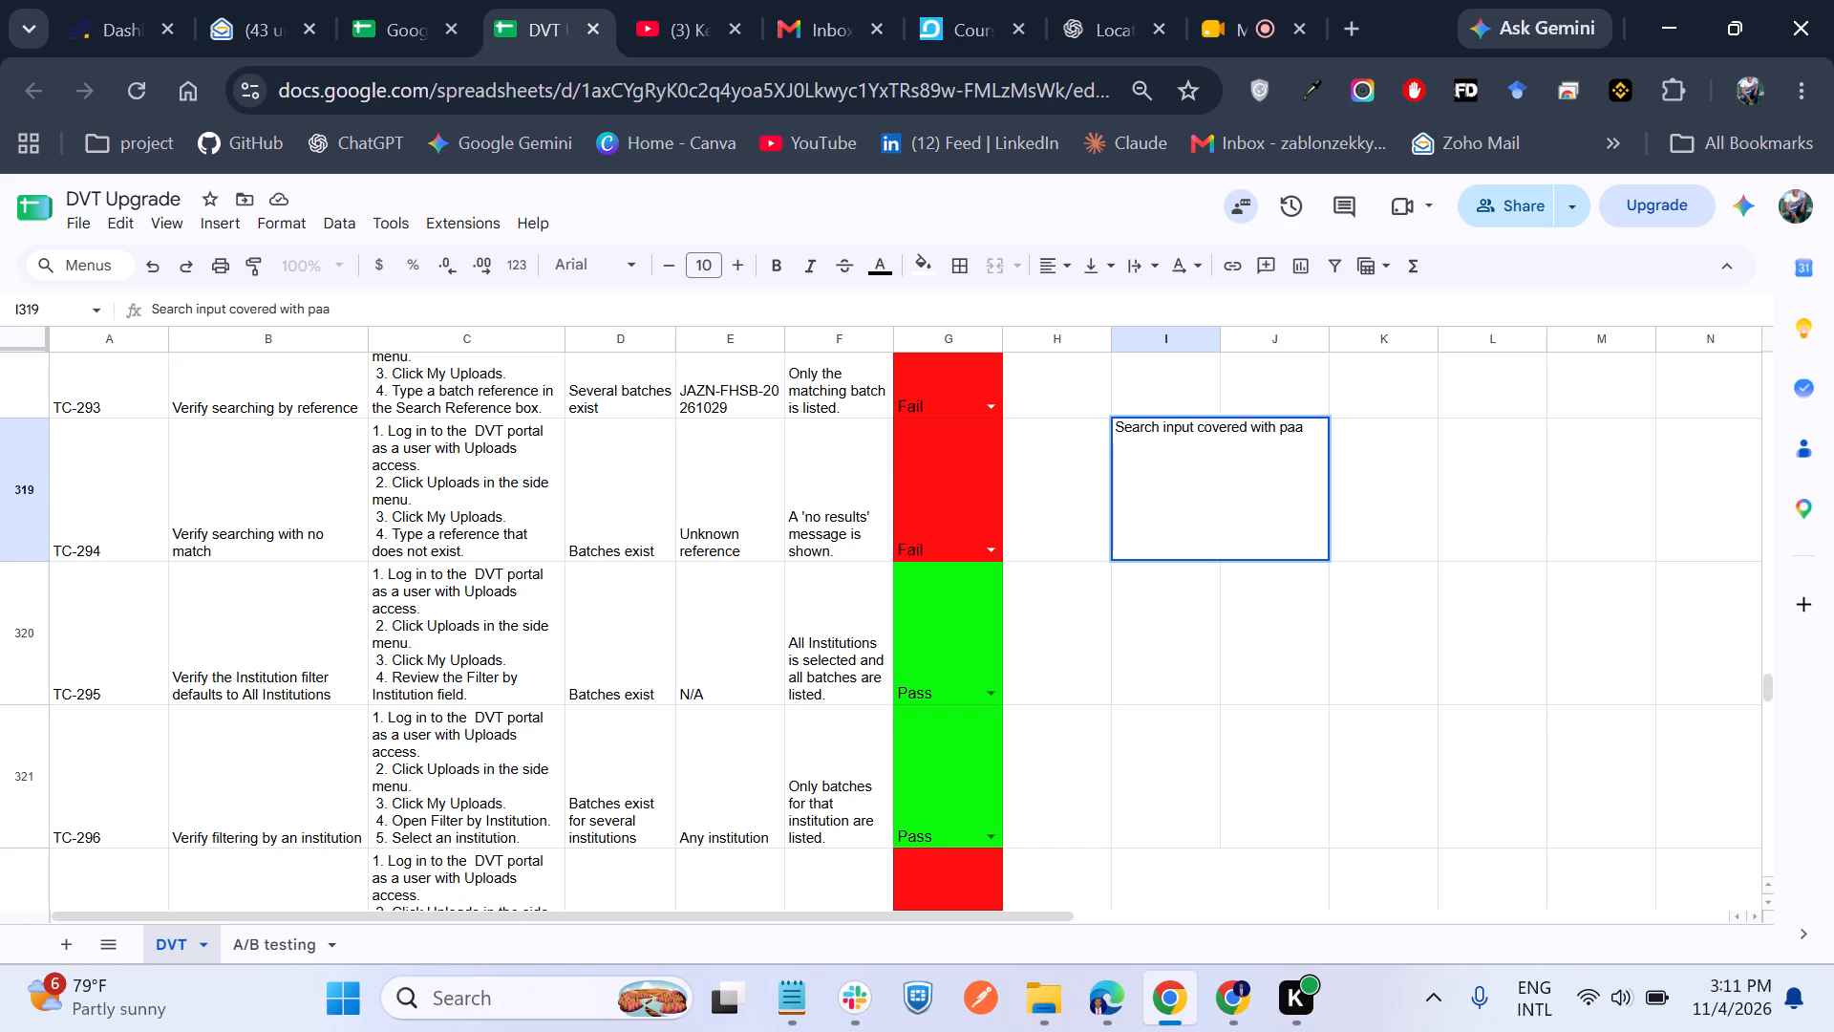
key(BackSpace)
key(s)
key(BackSpace)
text(ding hence refe)
text(rec)
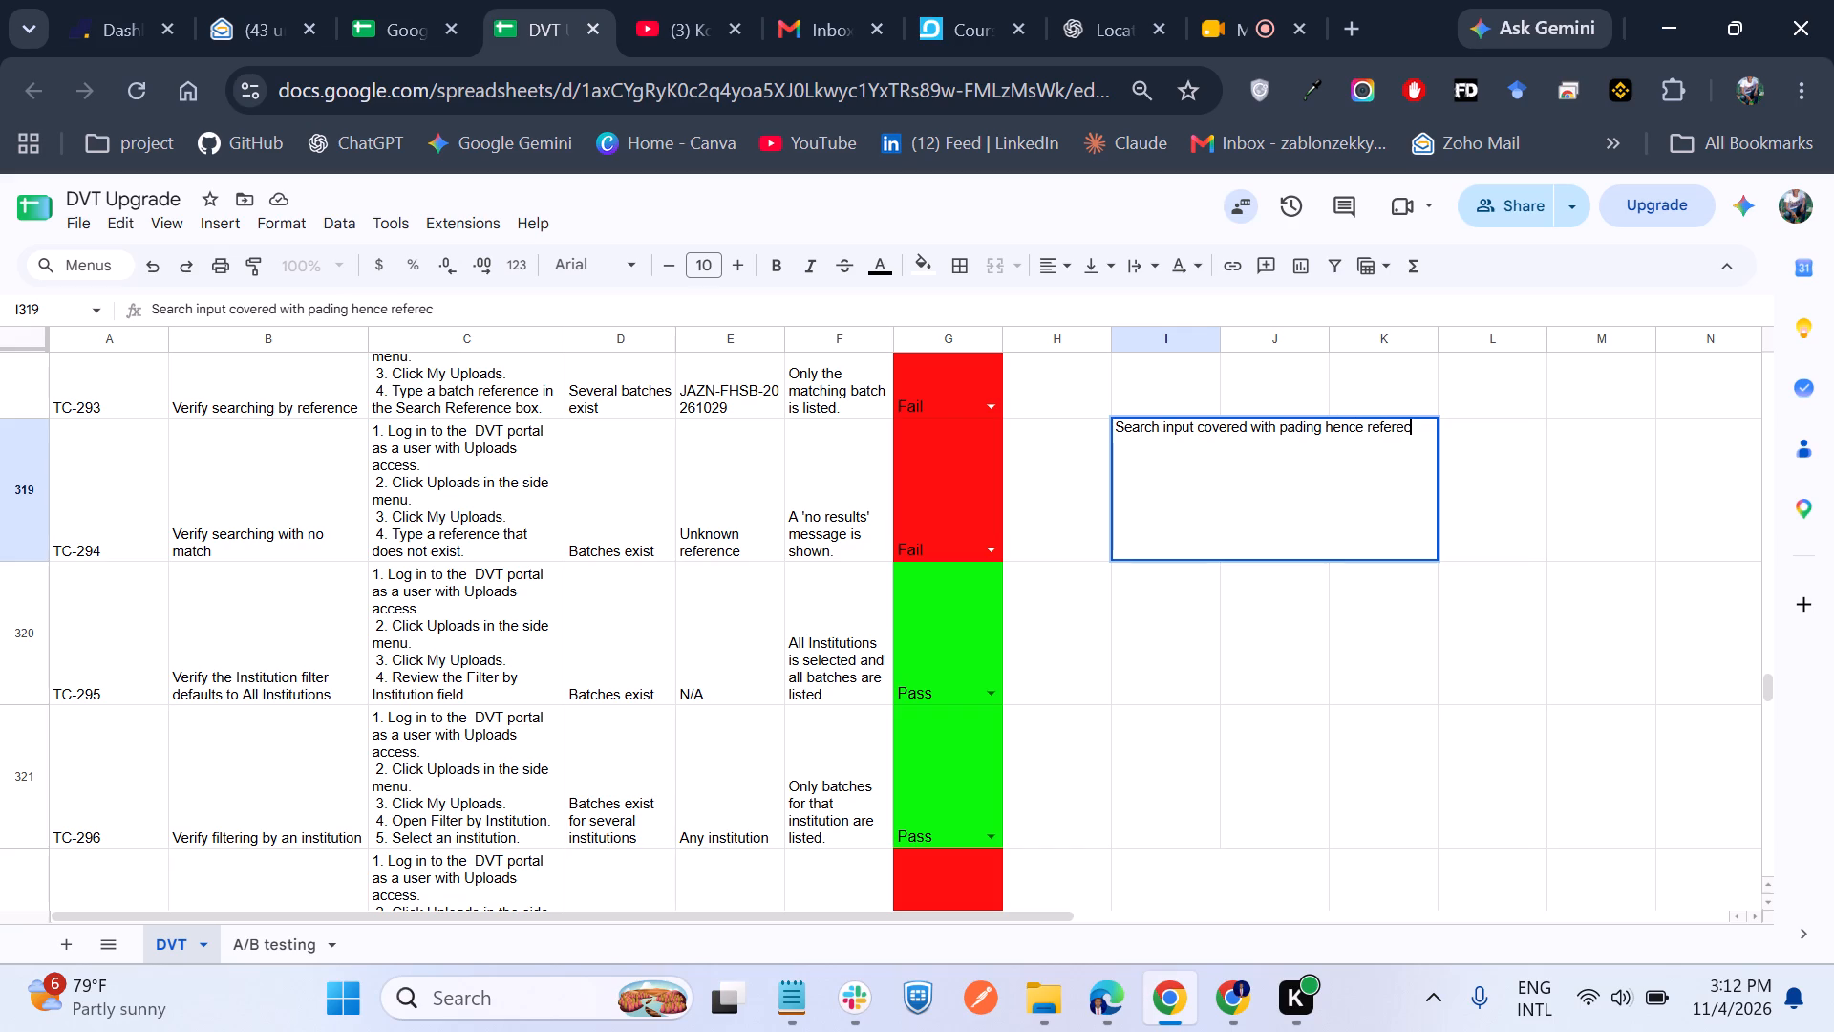
key(BackSpace)
text(nce no)
key(space)
text(not)
key(space)
text(visible)
scroll(1193, 527, up, 1)
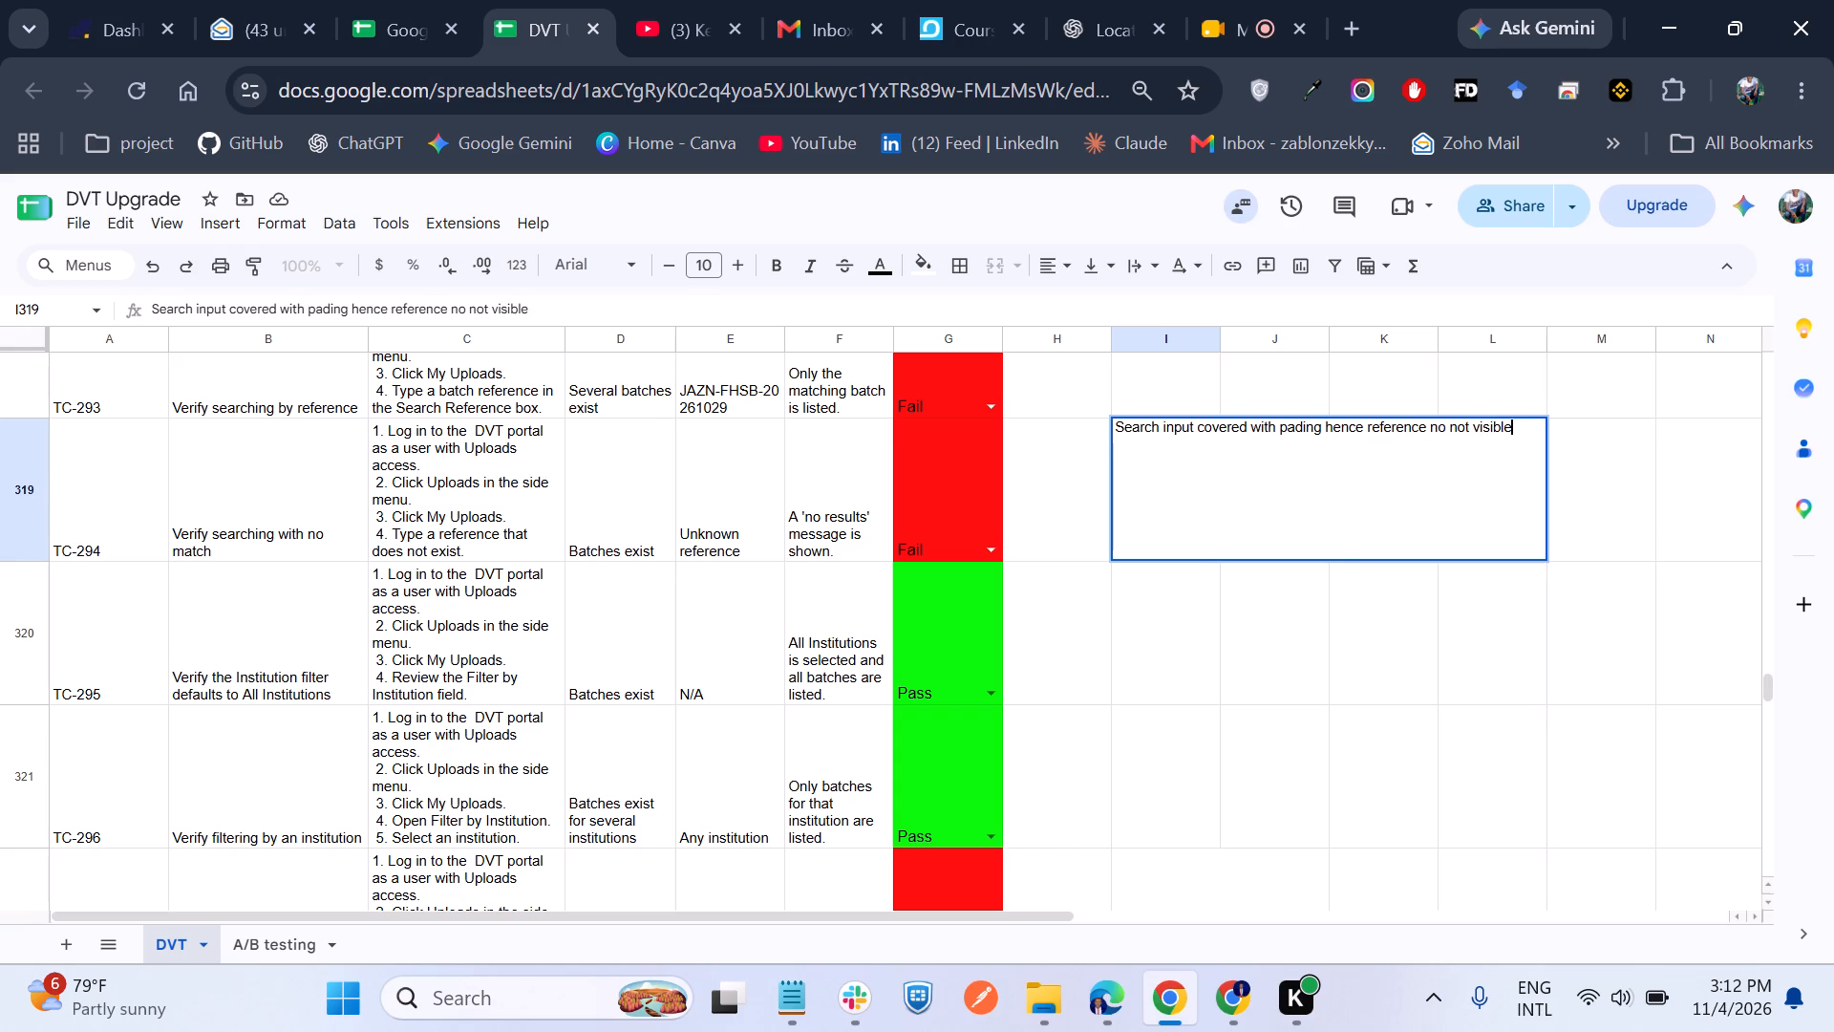
click(1178, 638)
Copy the padding comment from TC-294 into the Actual Outcome/Comments cell of TC-293, pasting values only.
scroll(1178, 638, up, 1)
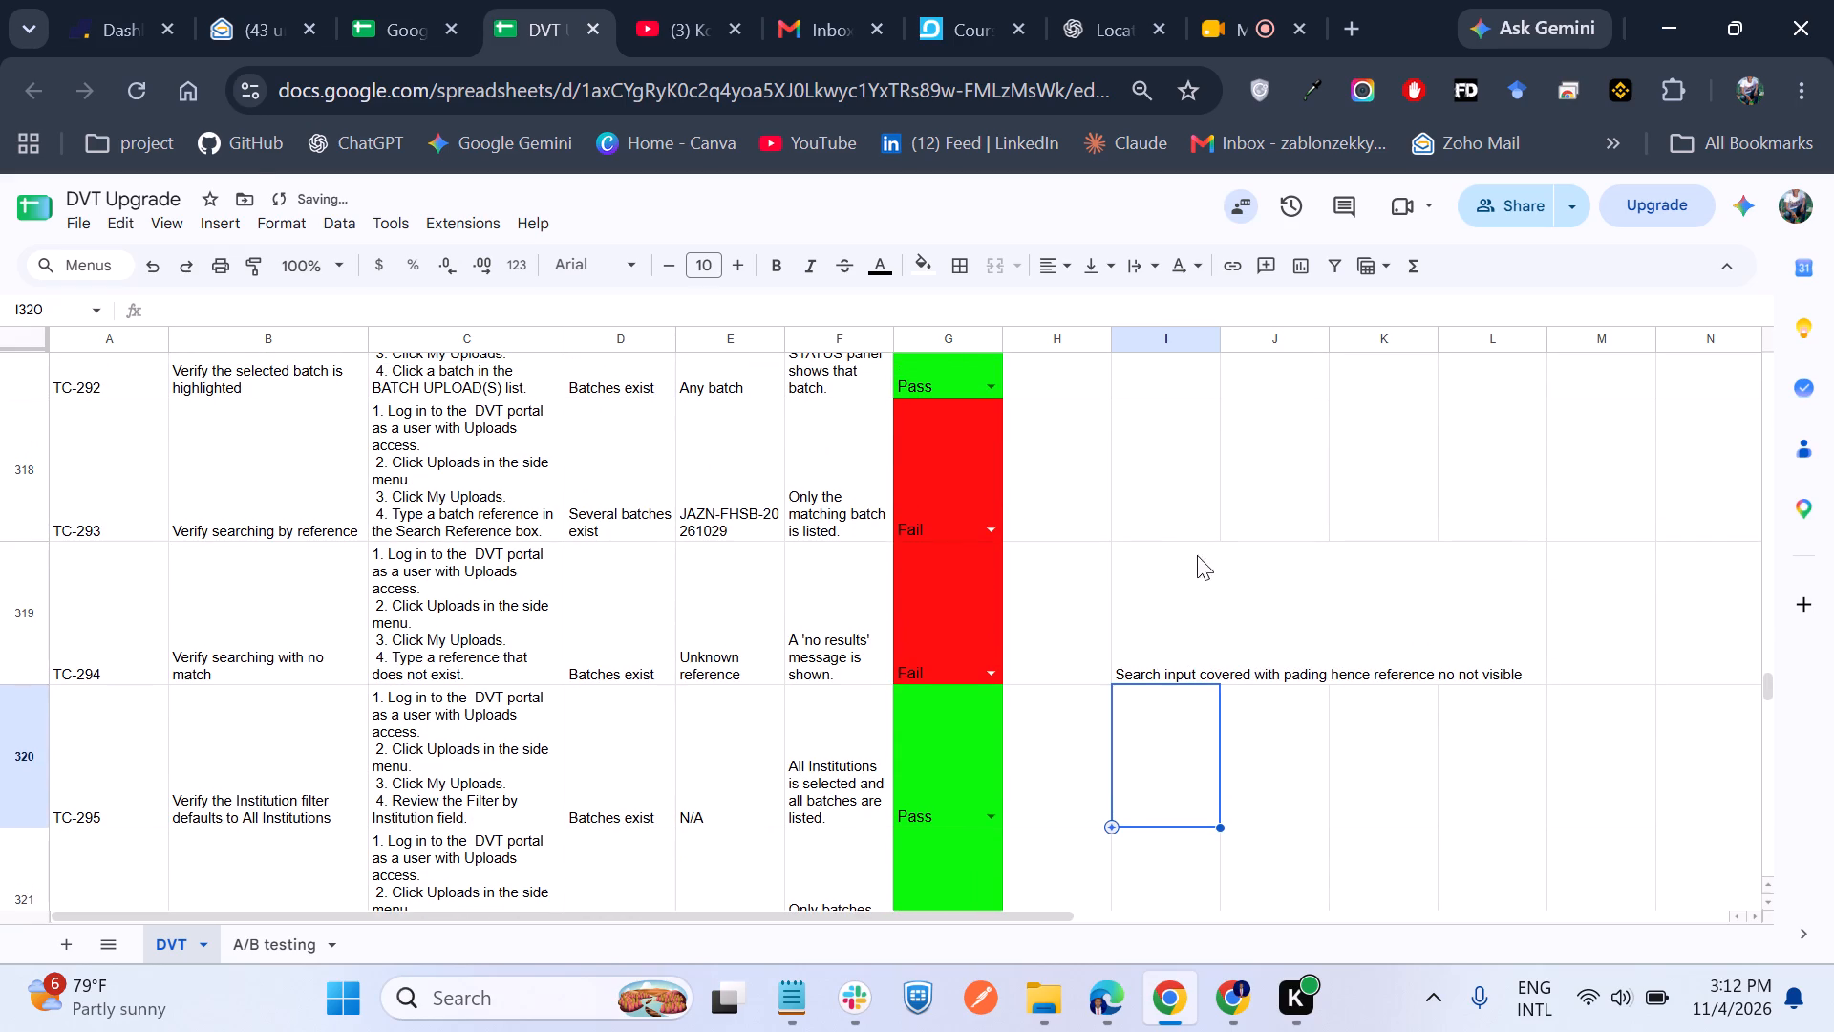
click(1196, 594)
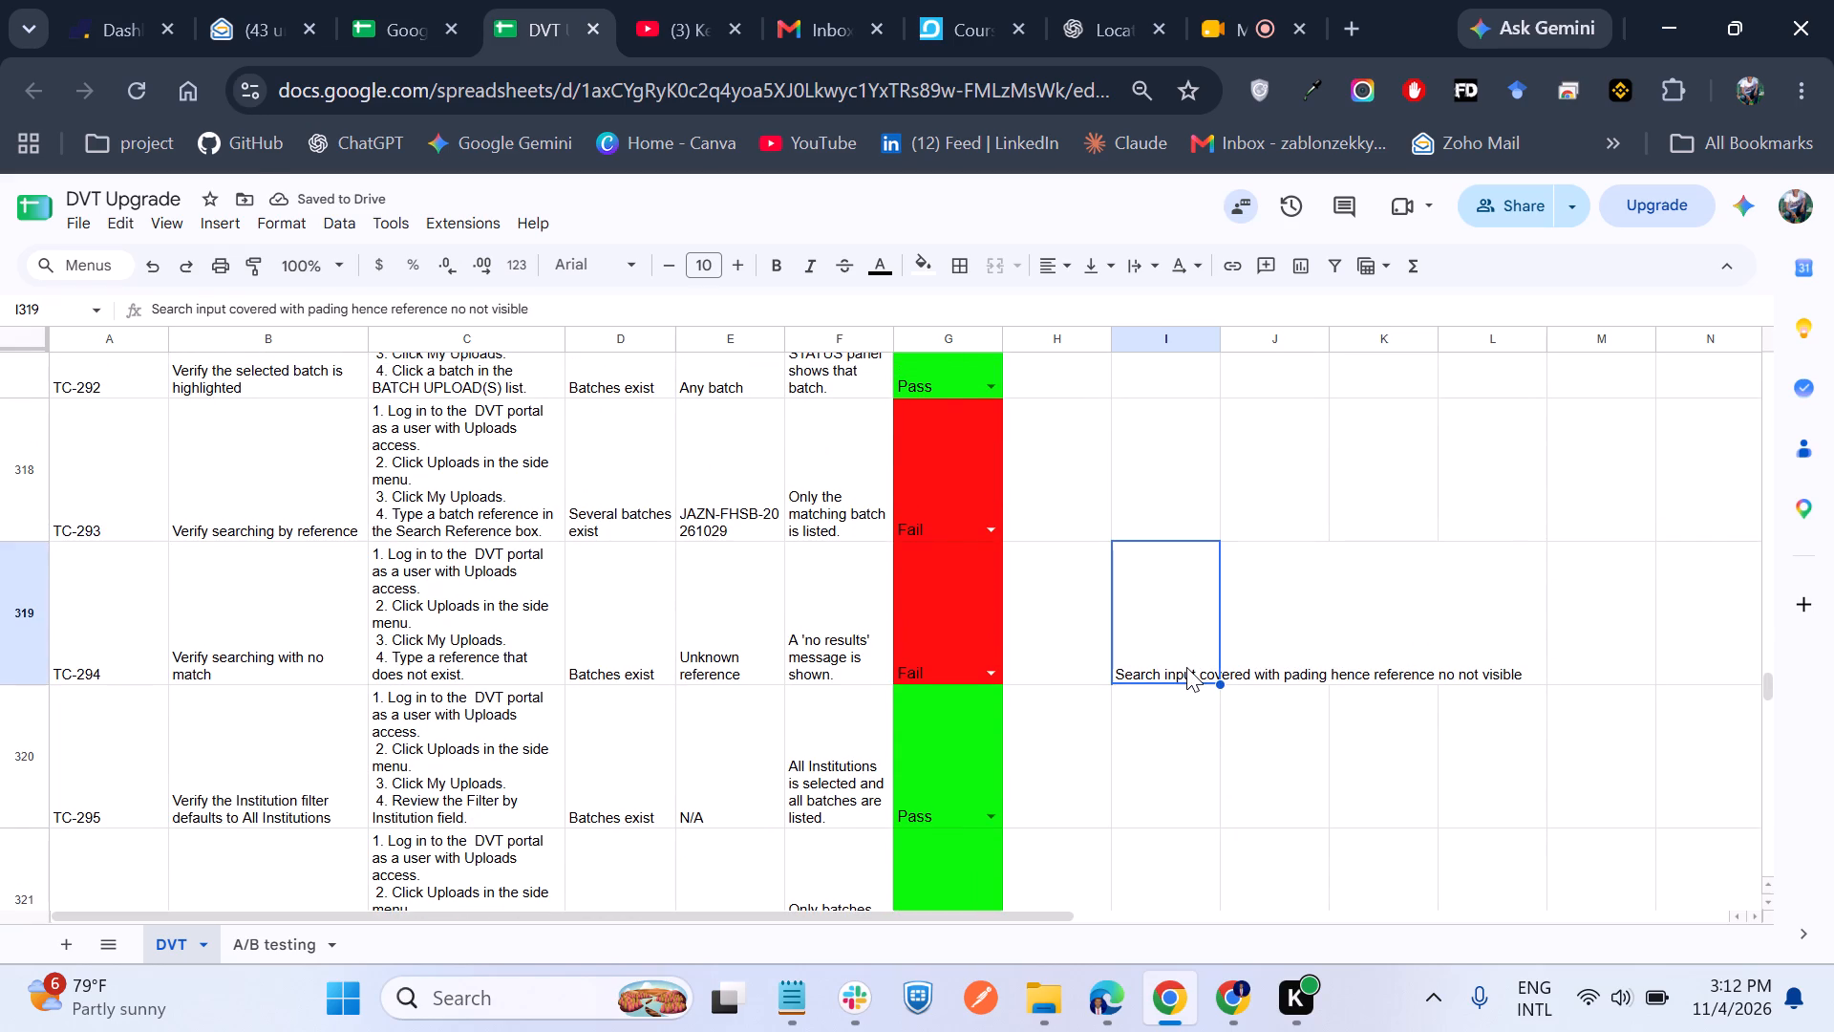
click(1186, 667)
key(ctrl+c)
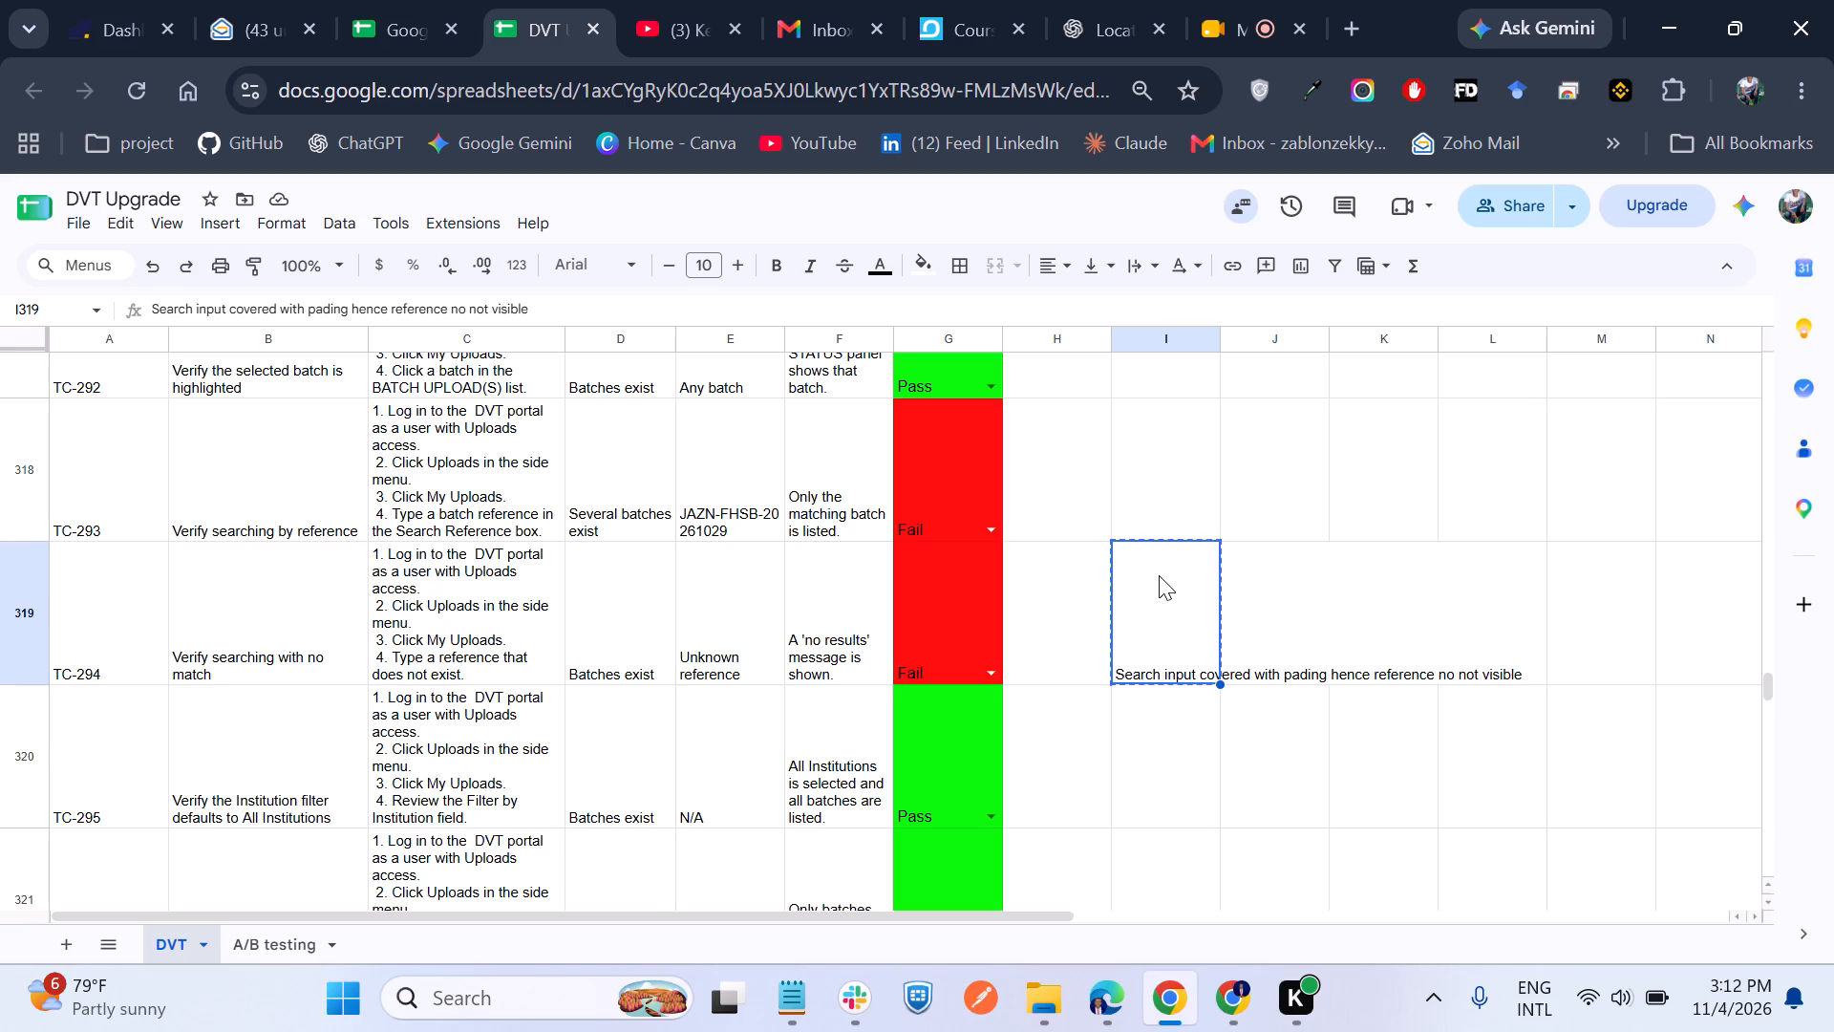
click(1159, 575)
click(1153, 490)
key(ctrl+v)
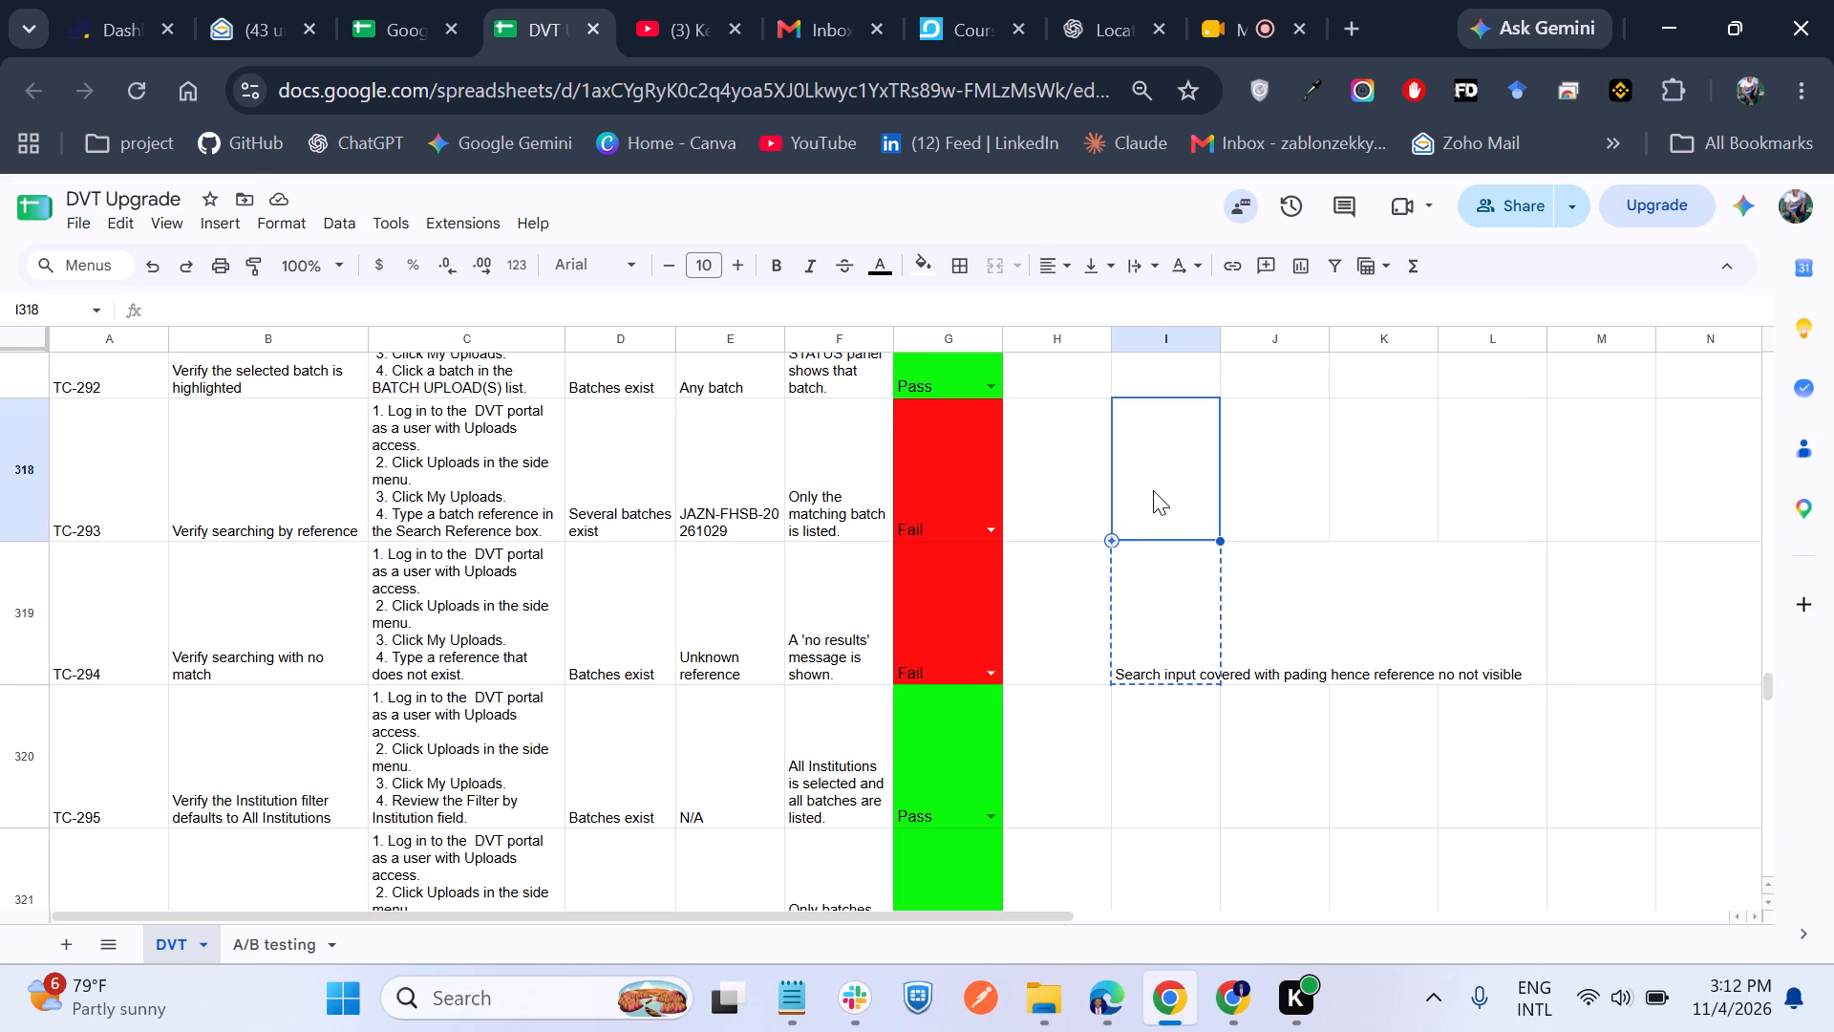
click(1268, 570)
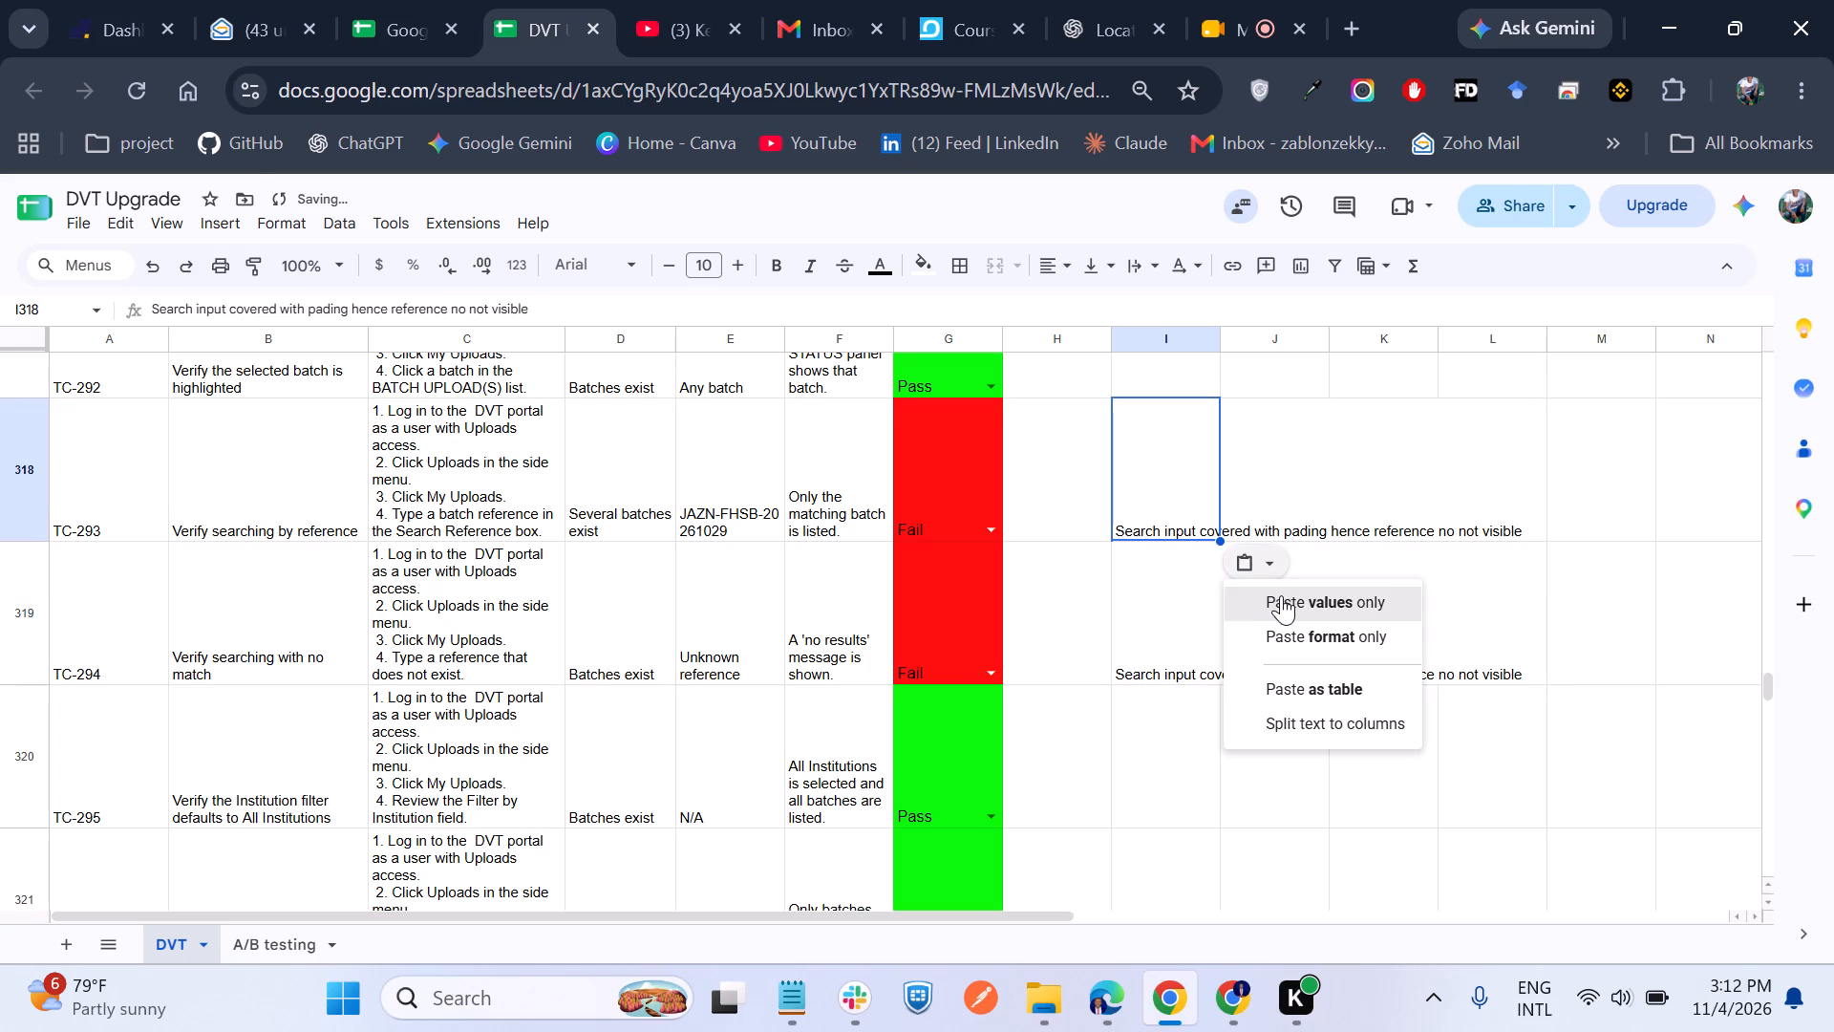
click(1281, 595)
click(1311, 751)
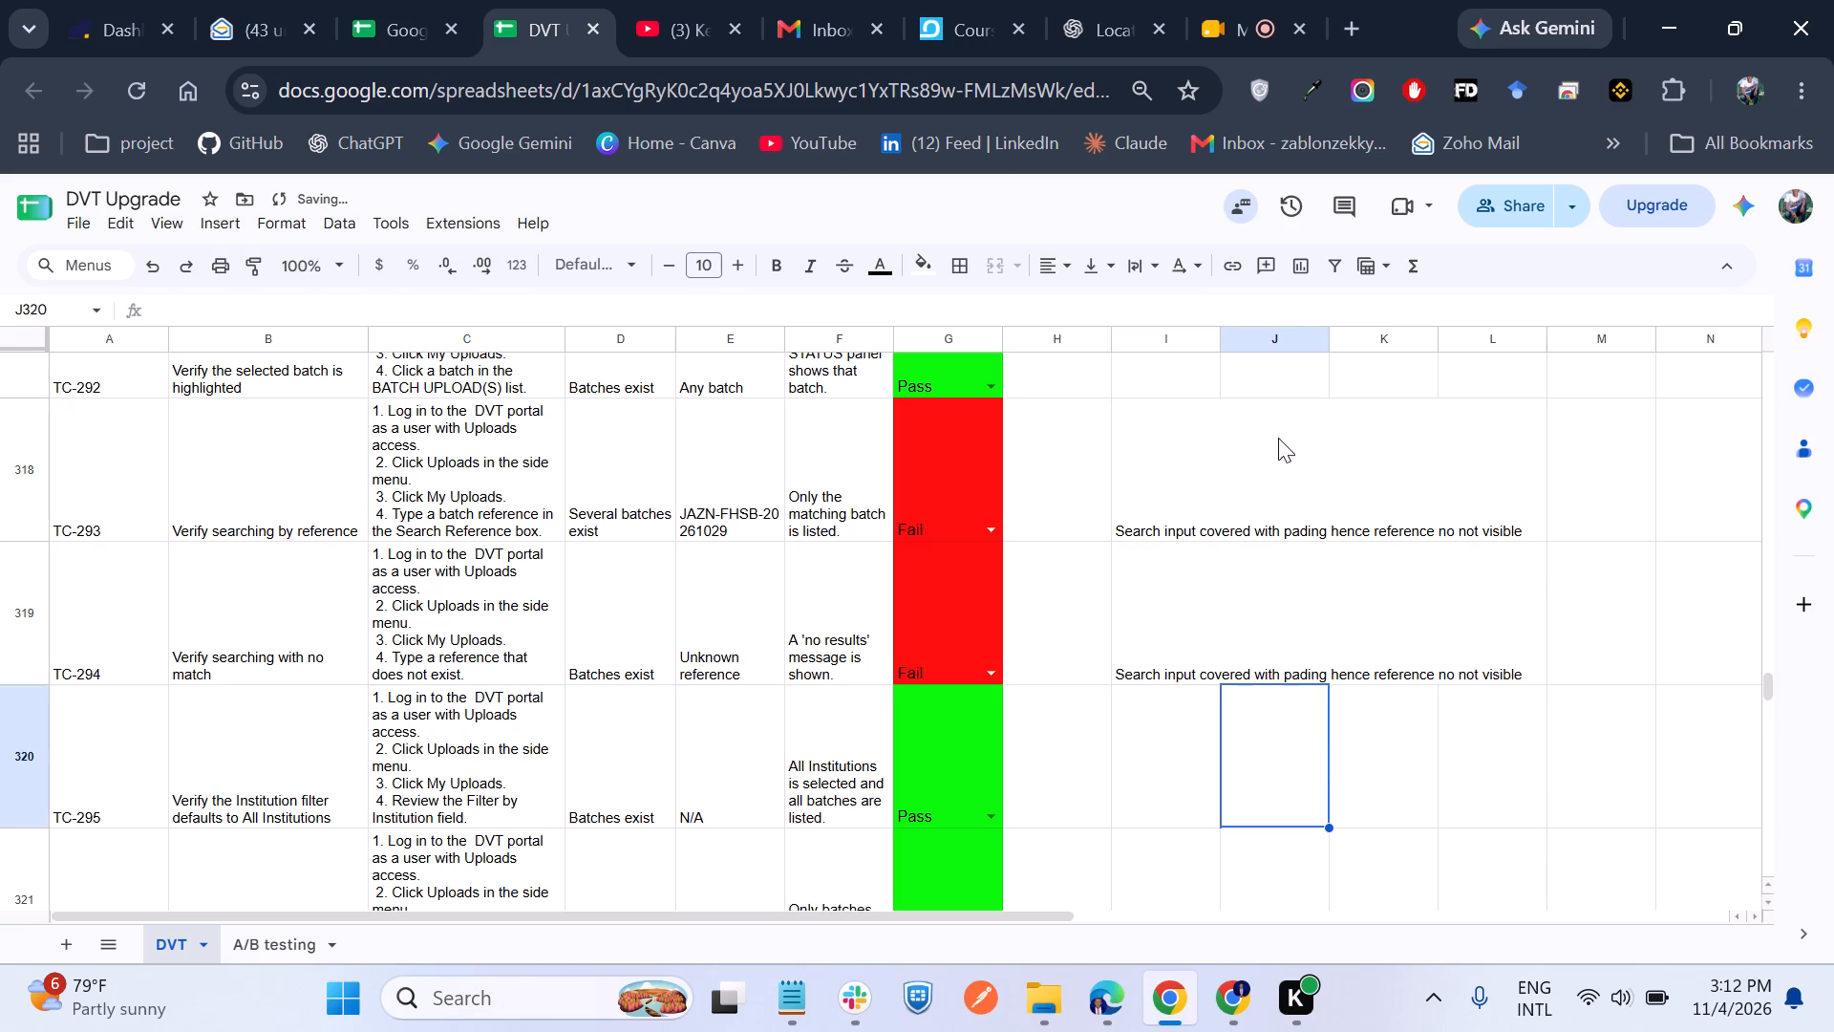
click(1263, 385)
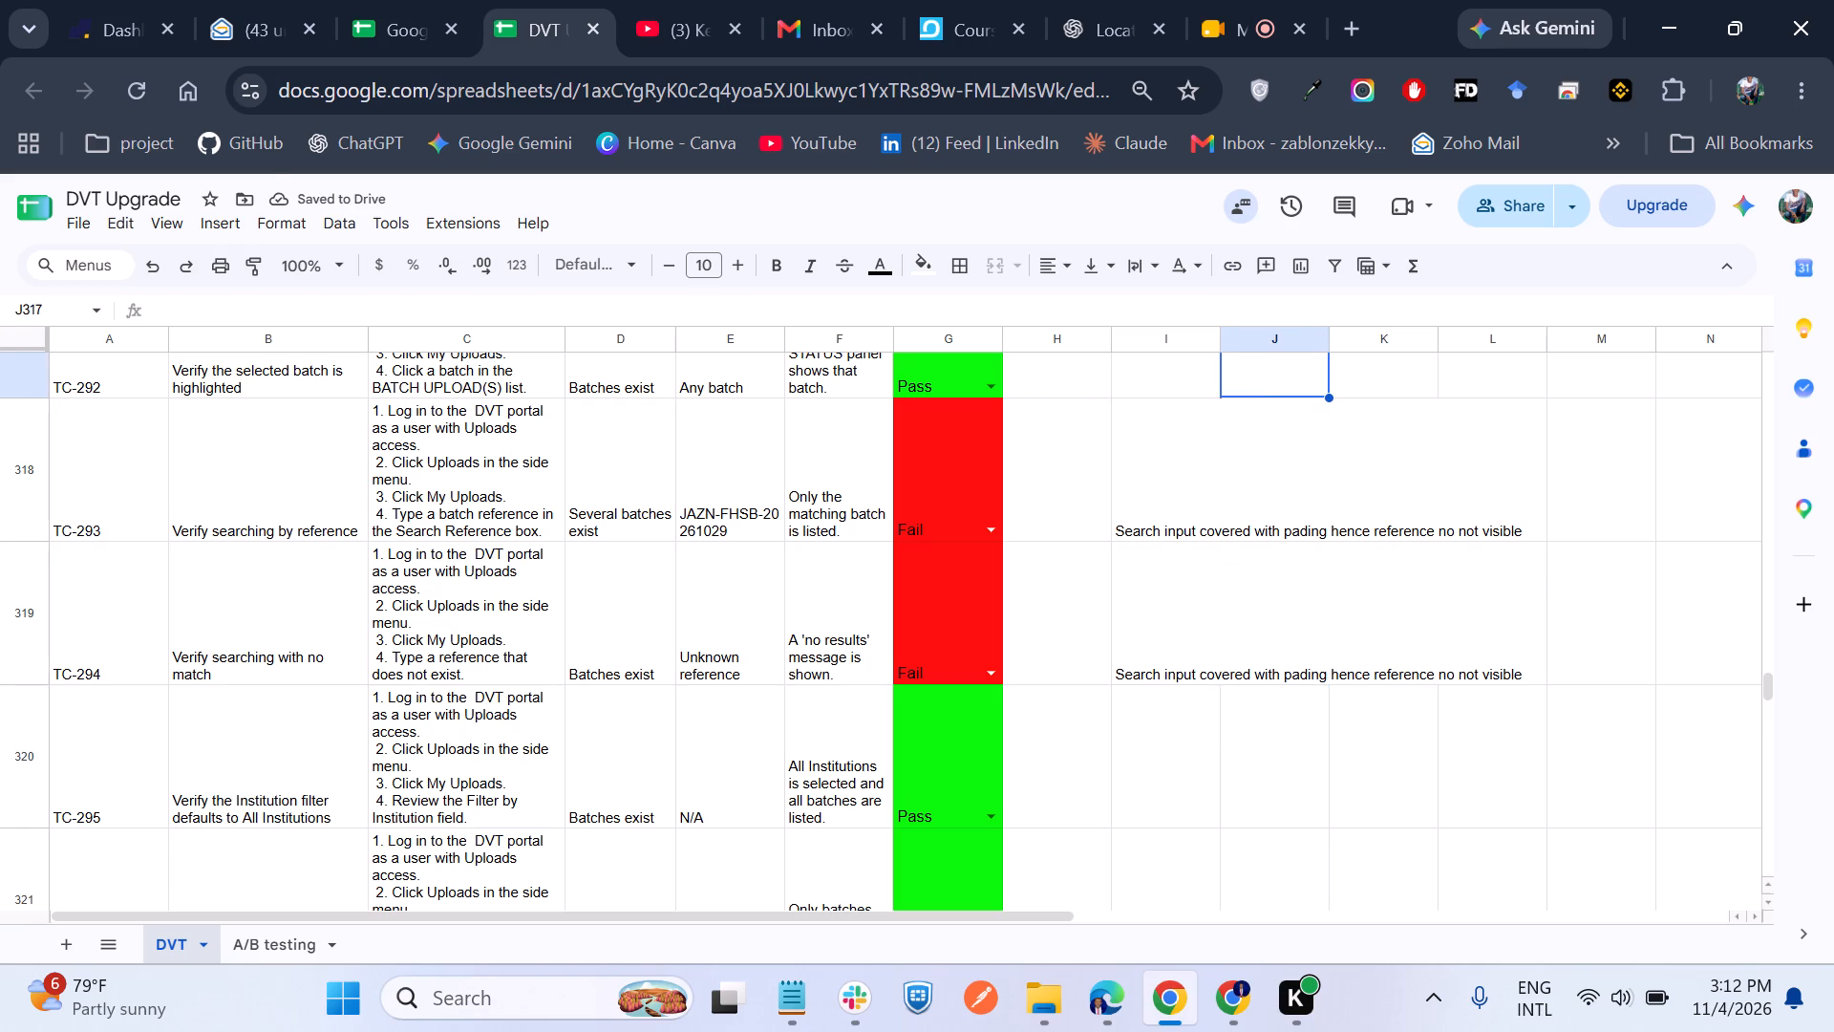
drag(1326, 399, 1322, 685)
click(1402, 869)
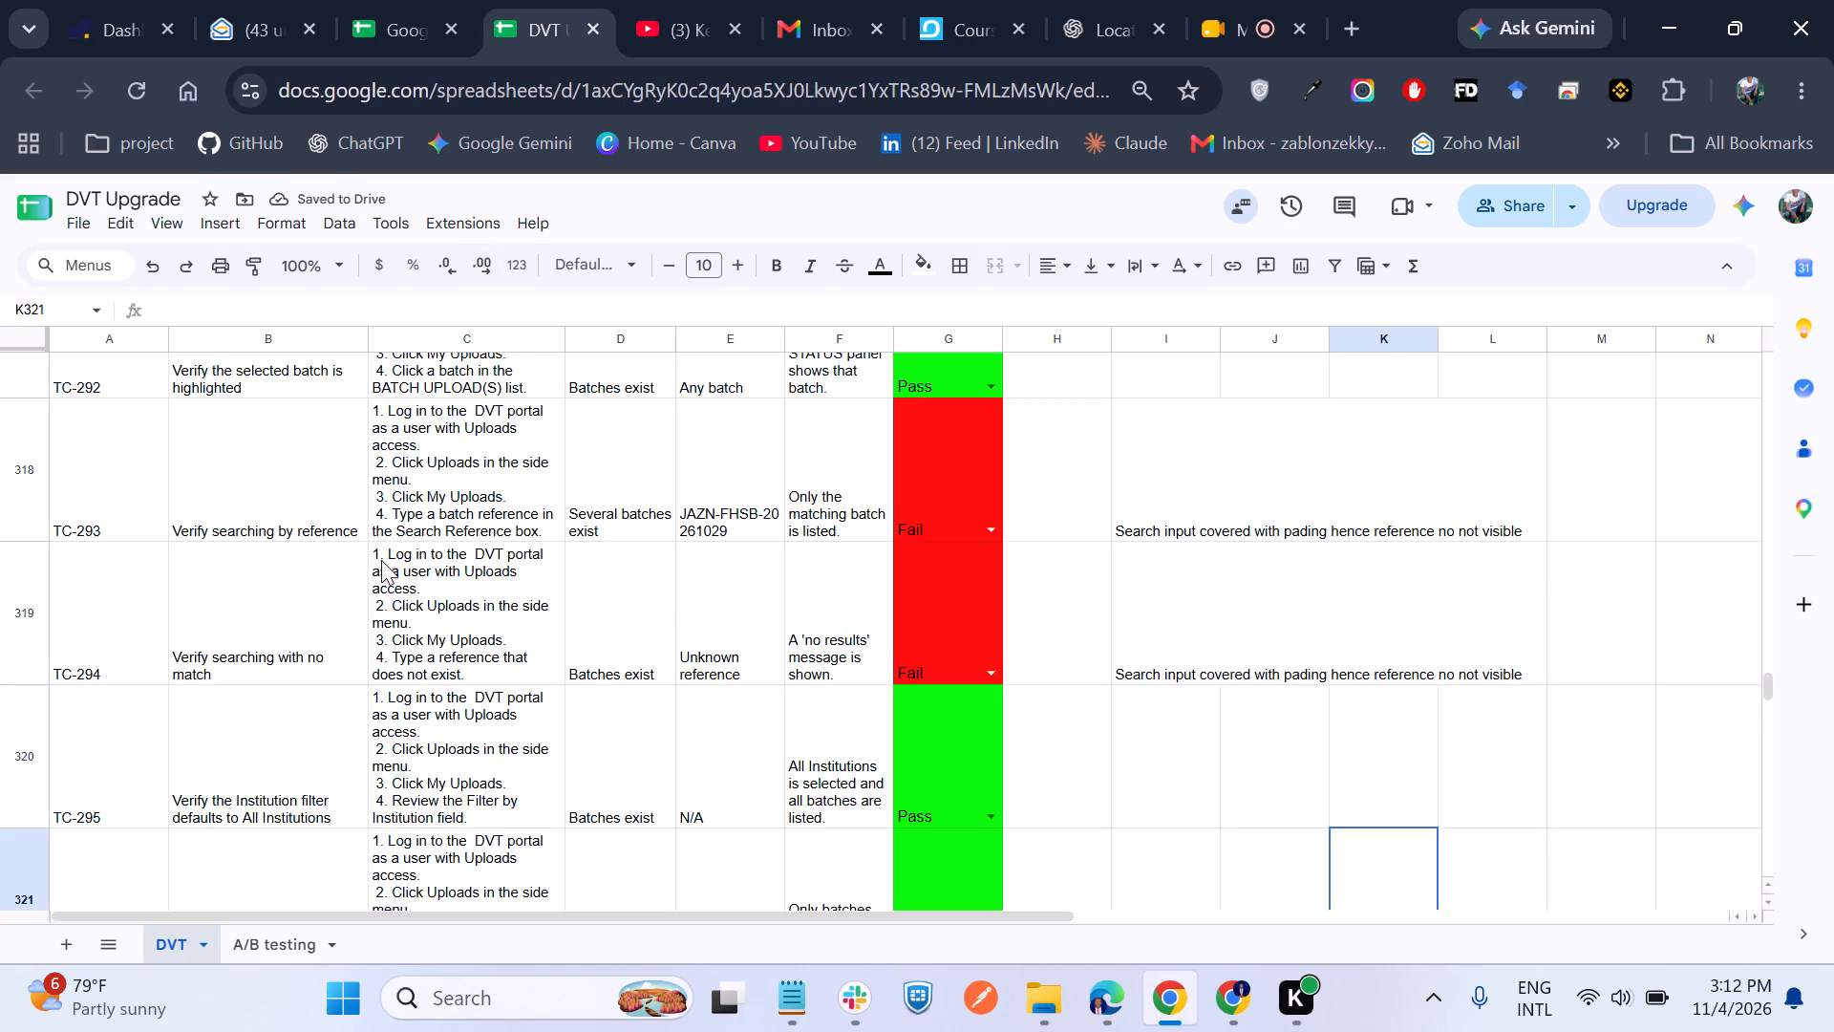
Set text wrapping to Wrap for all cells of the DVT sheet.
click(17, 335)
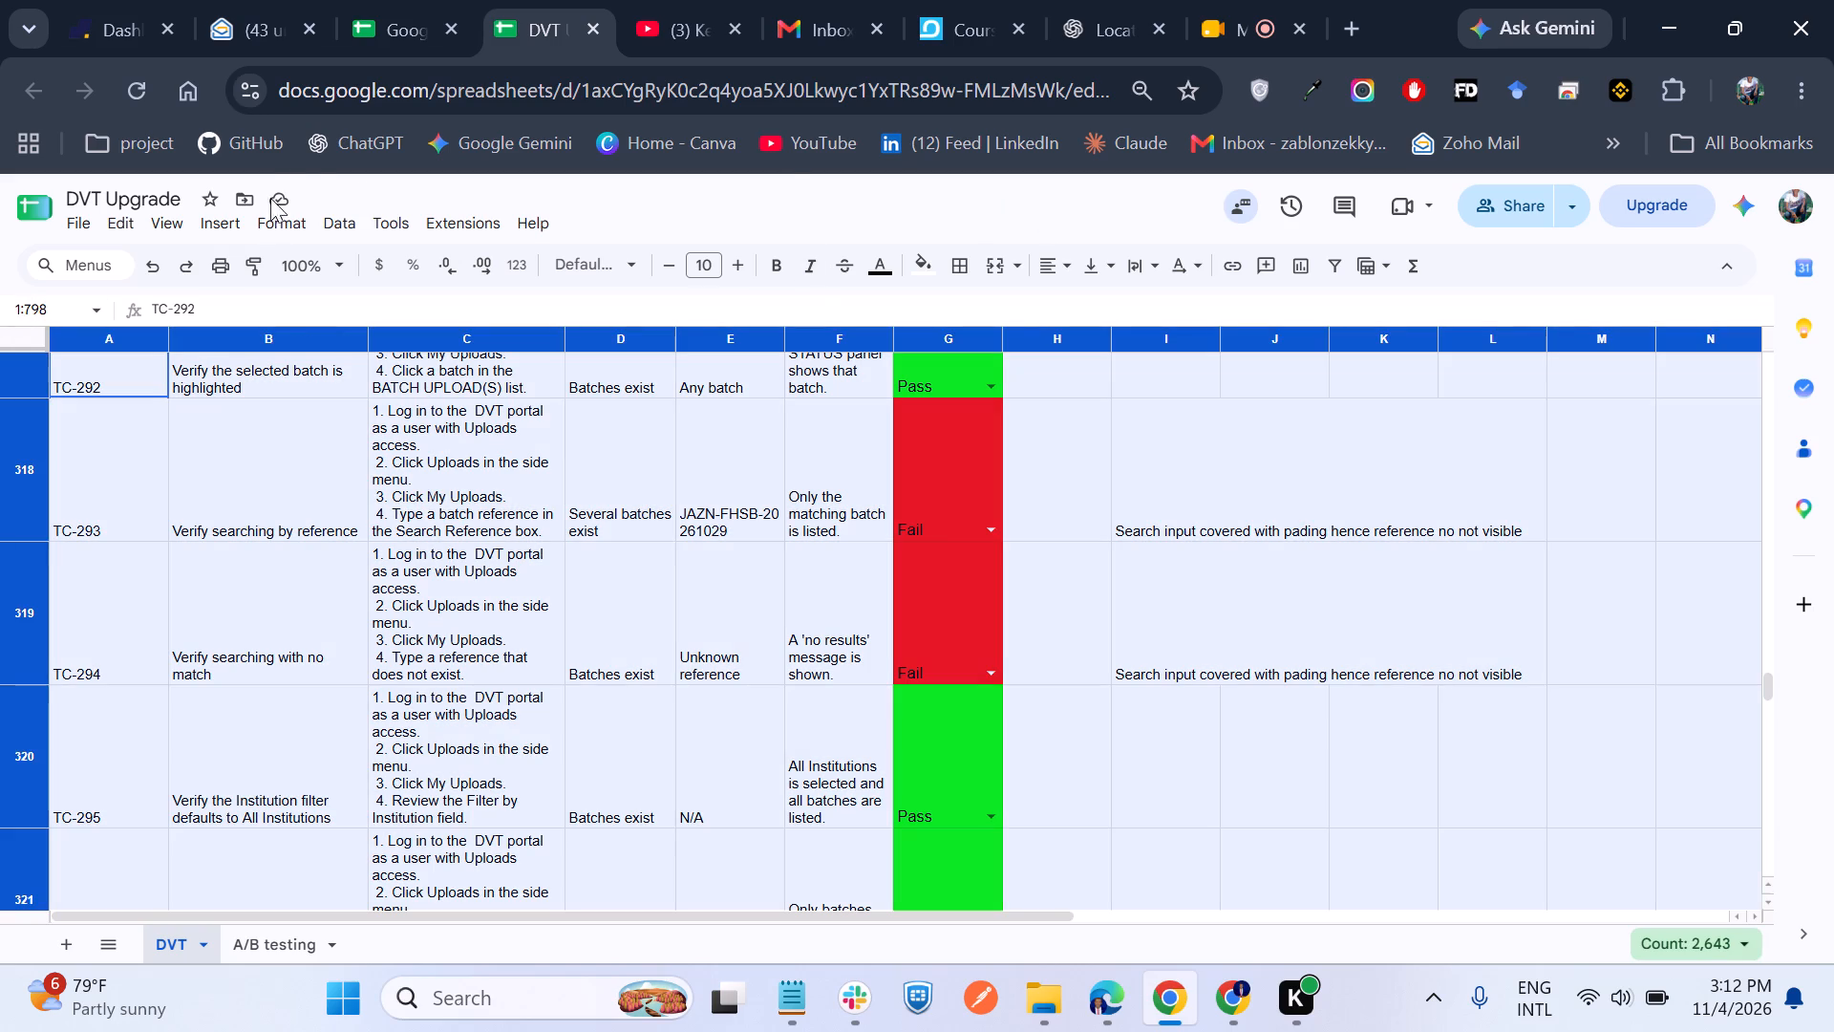
click(266, 222)
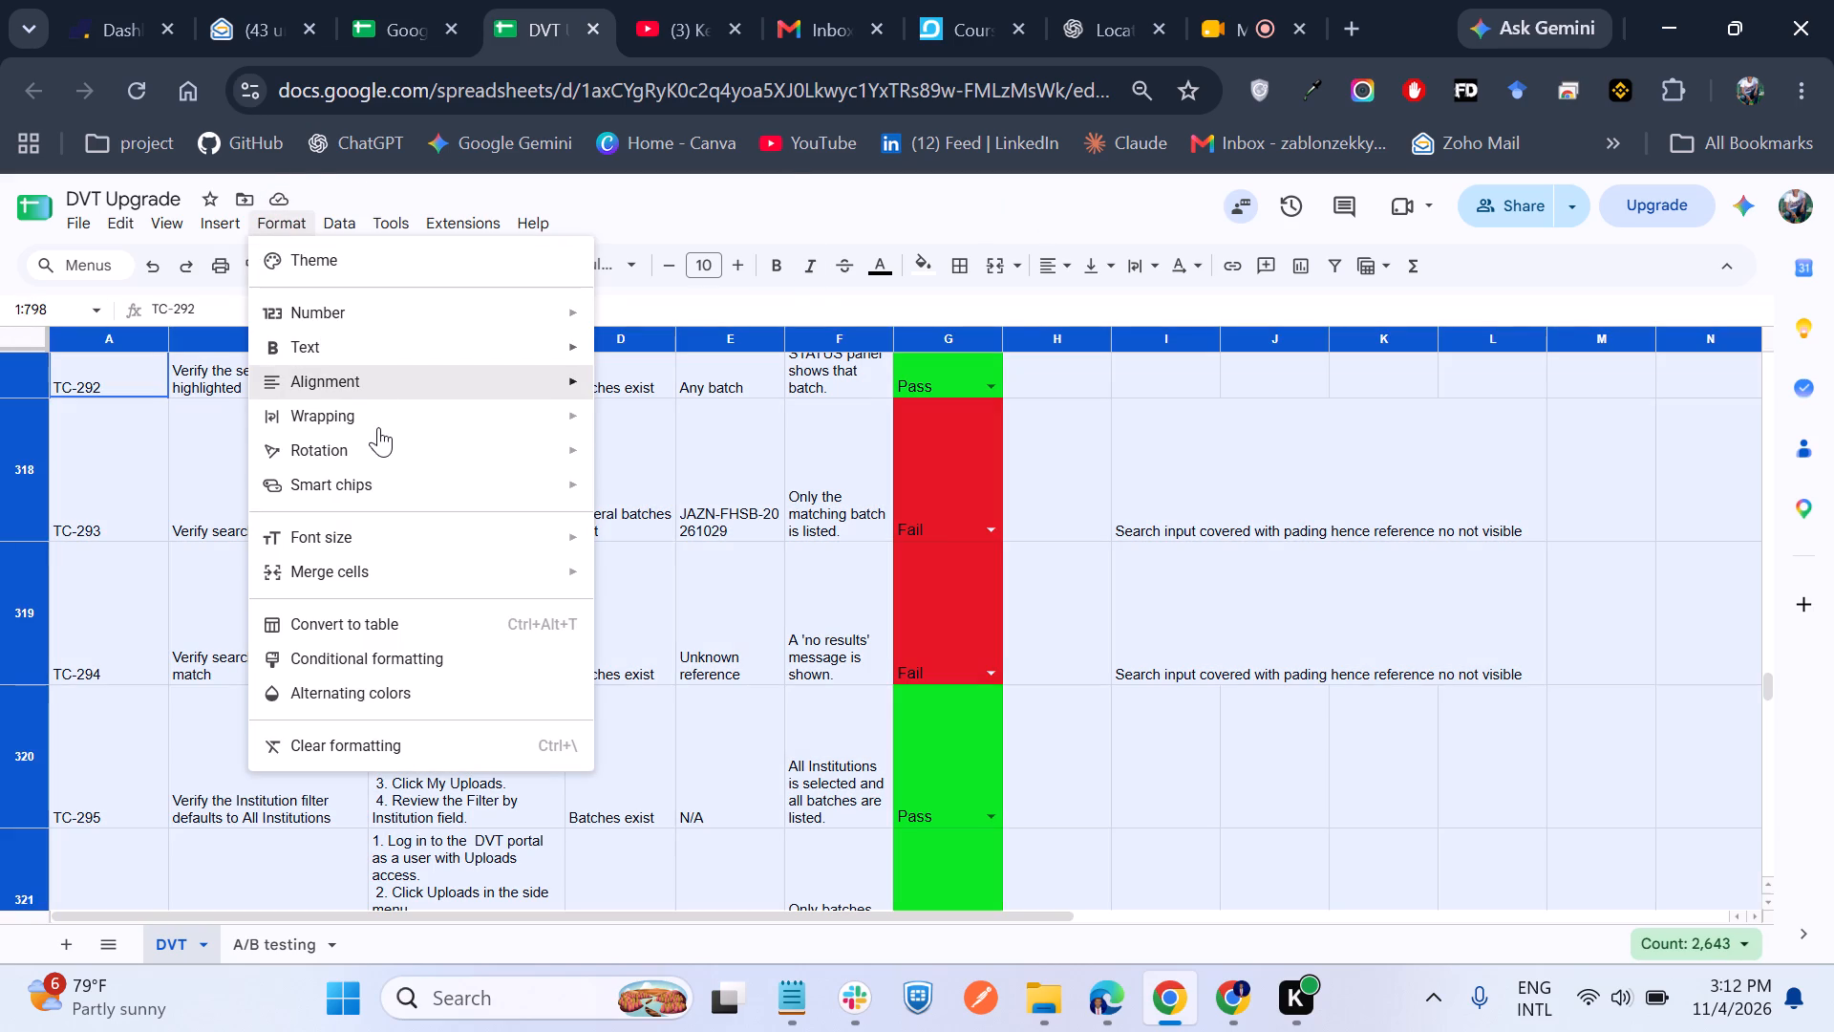
click(378, 427)
drag(670, 476, 651, 473)
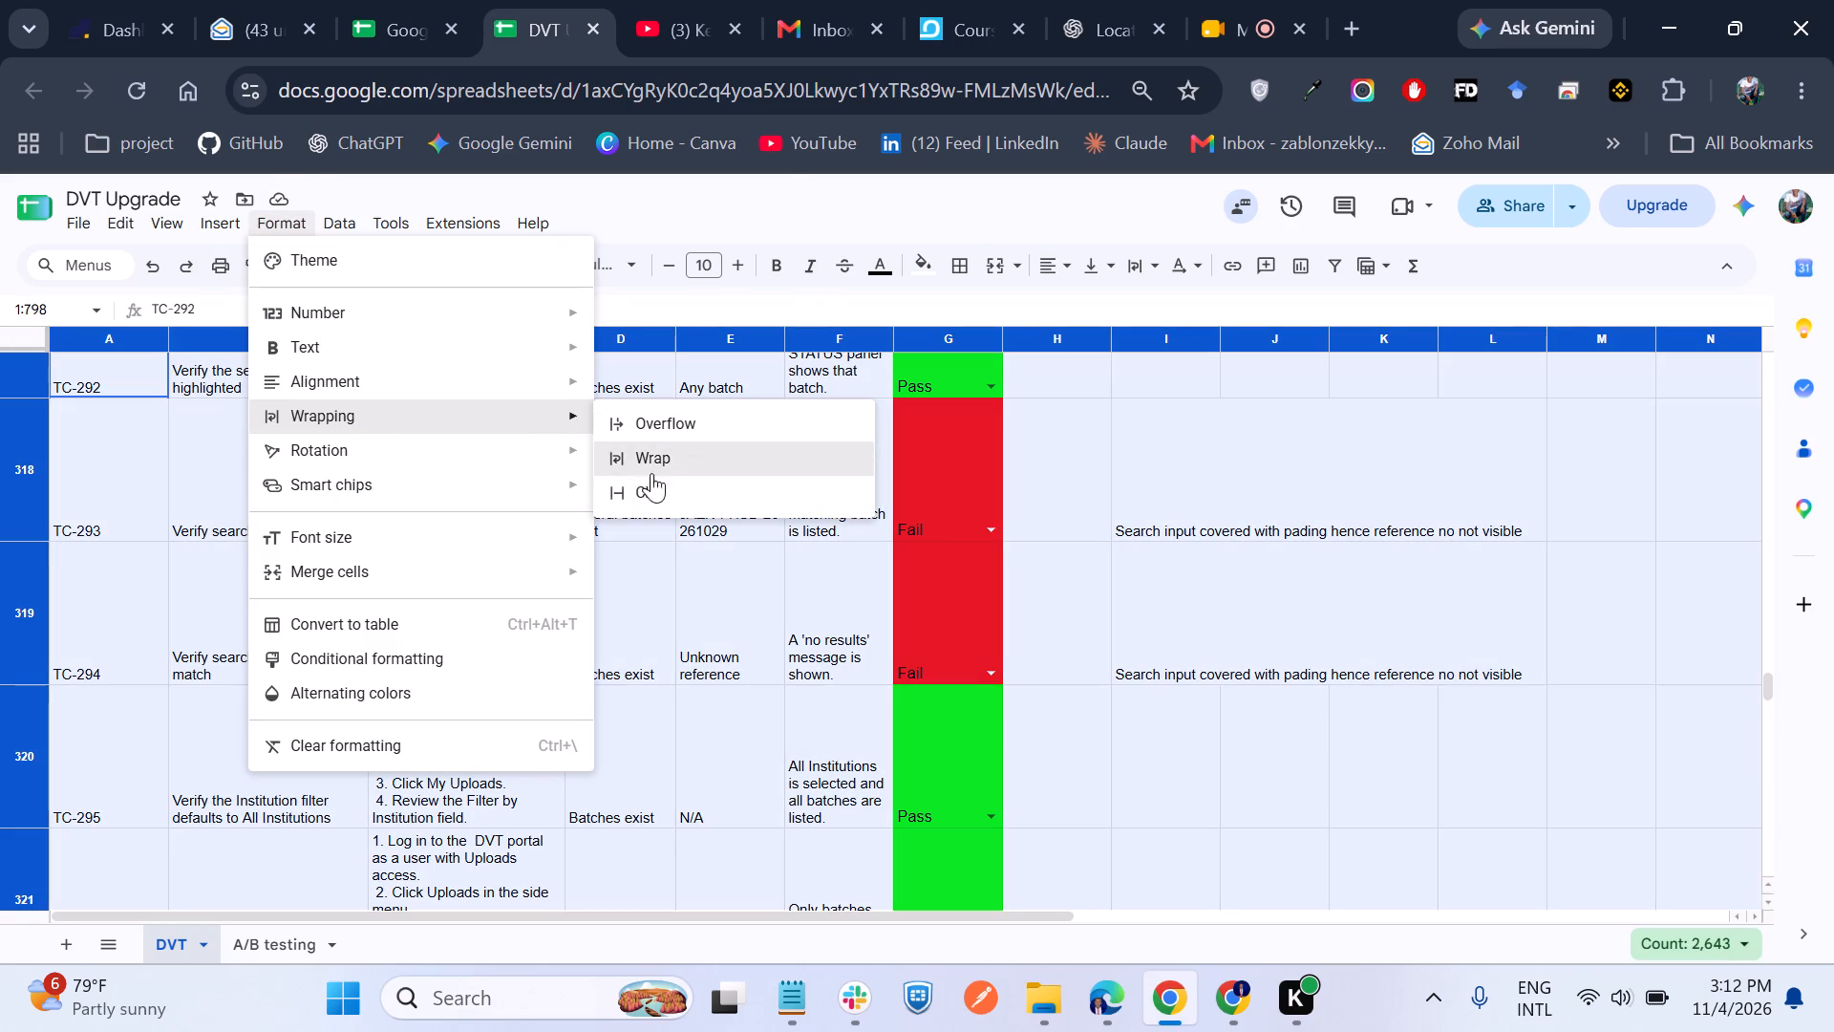
drag(651, 473, 634, 453)
click(634, 453)
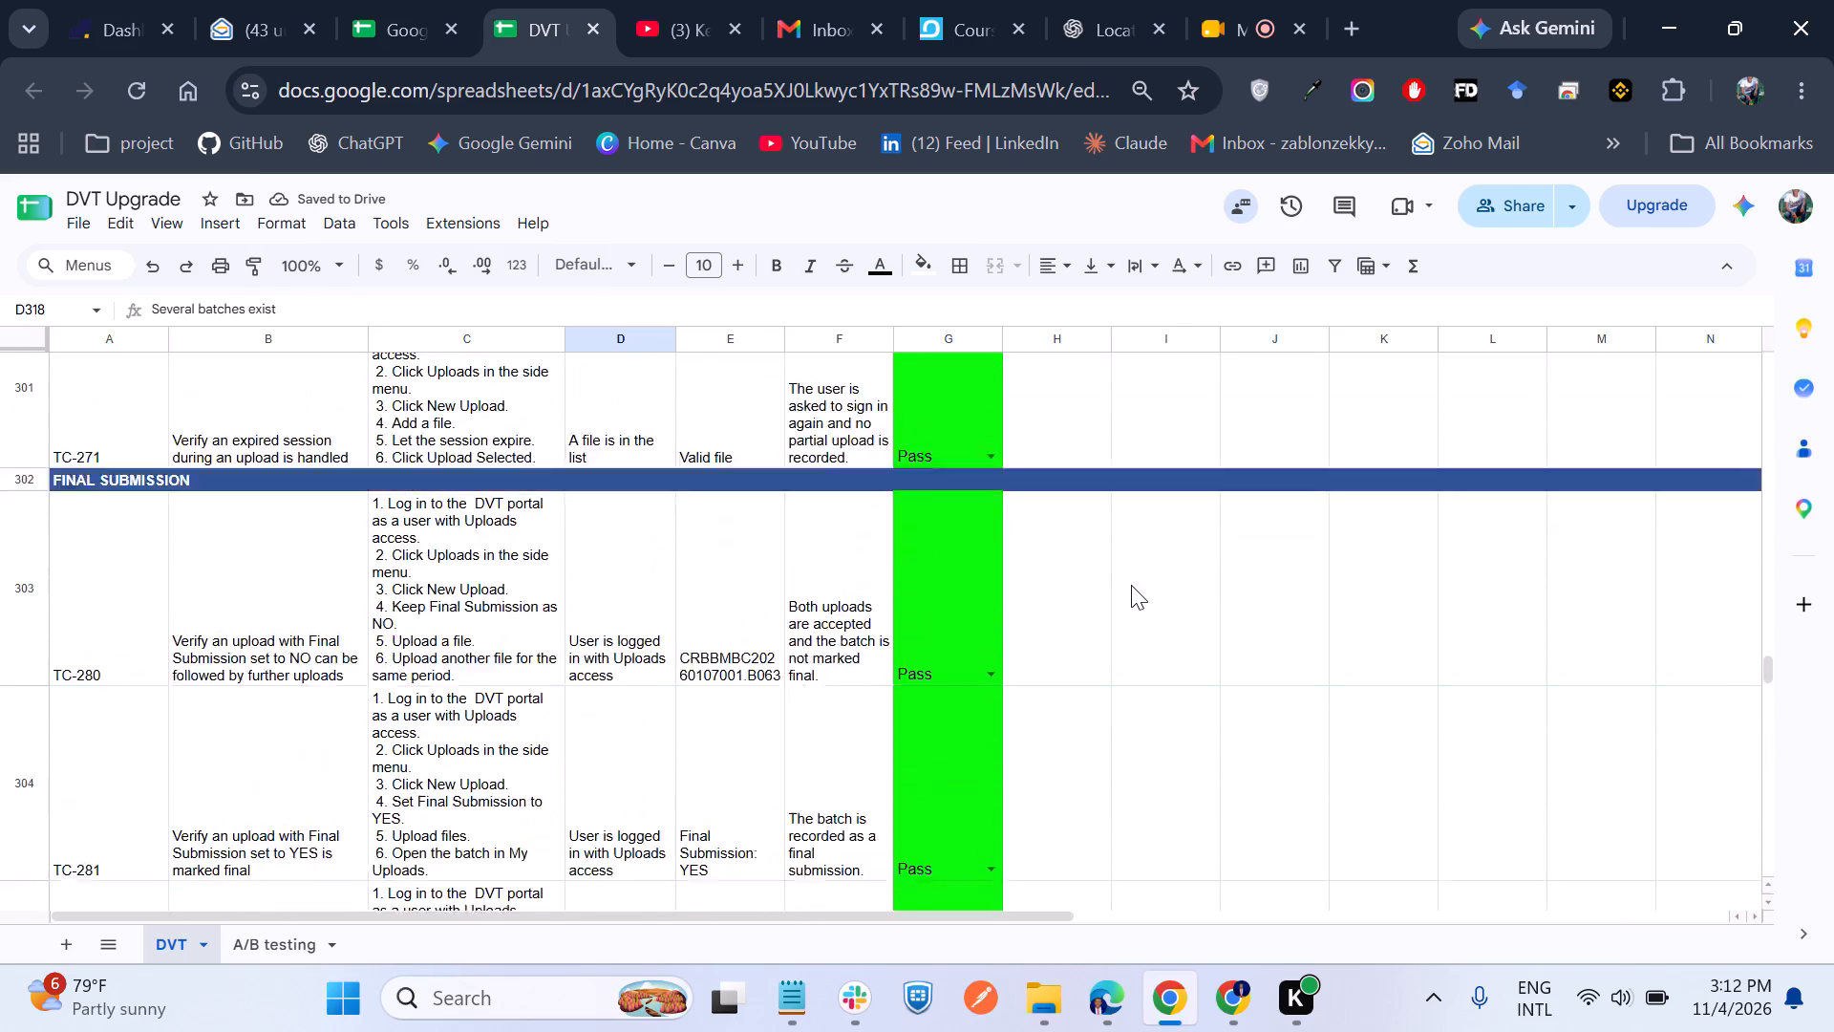
Review the test statuses from the Uploads cases back to the Delete Template section and check the status options of TC-227.
scroll(1131, 585, up, 4)
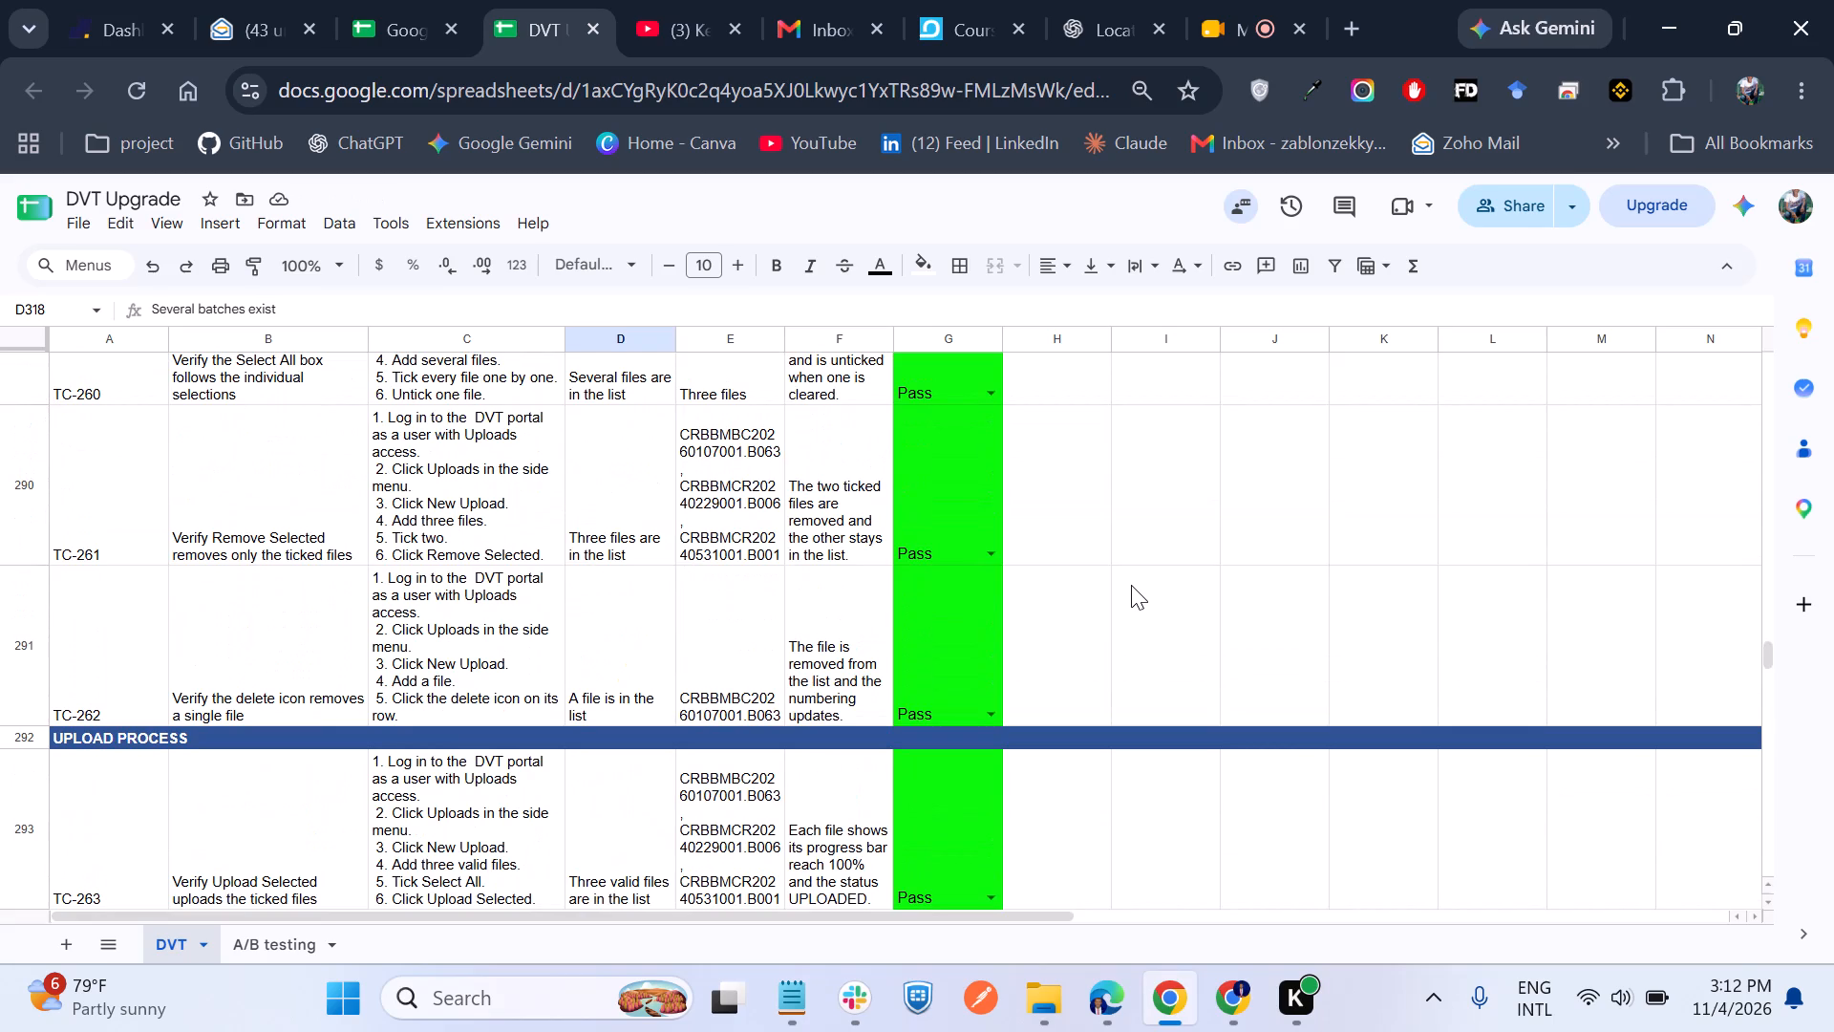
scroll(1131, 585, up, 6)
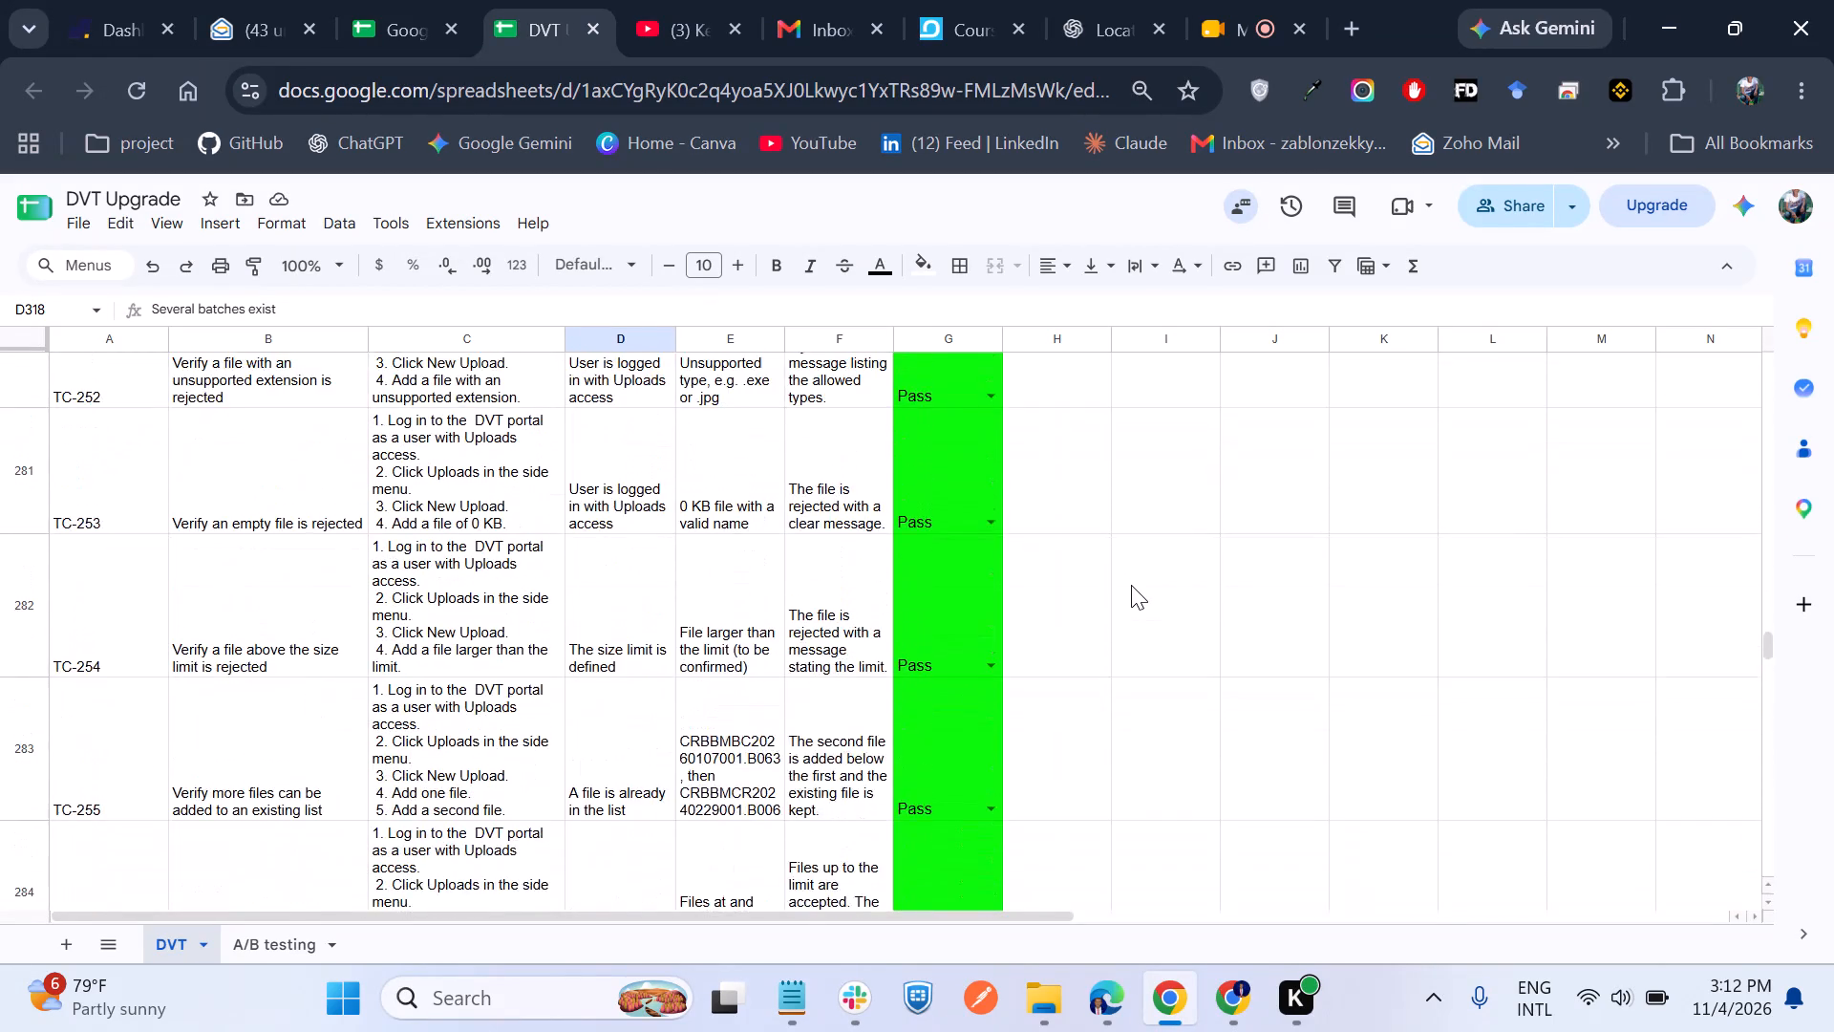
scroll(1131, 585, up, 8)
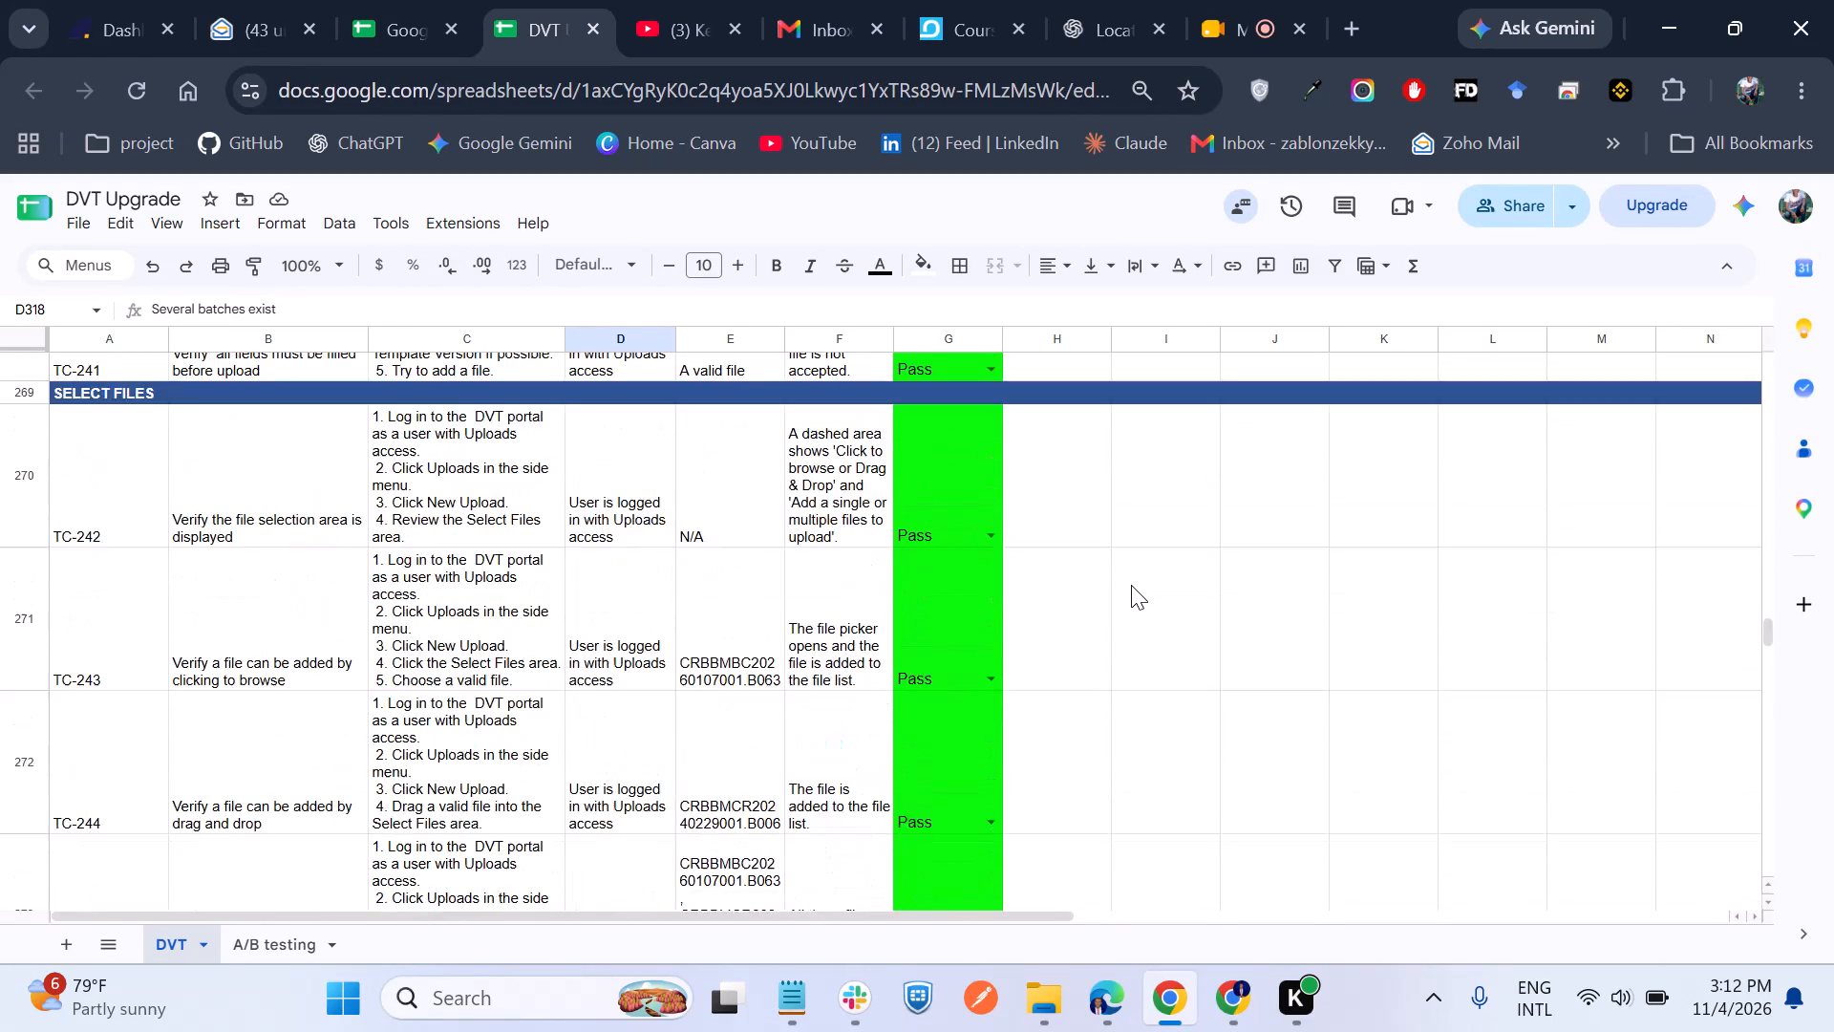
scroll(1131, 585, up, 8)
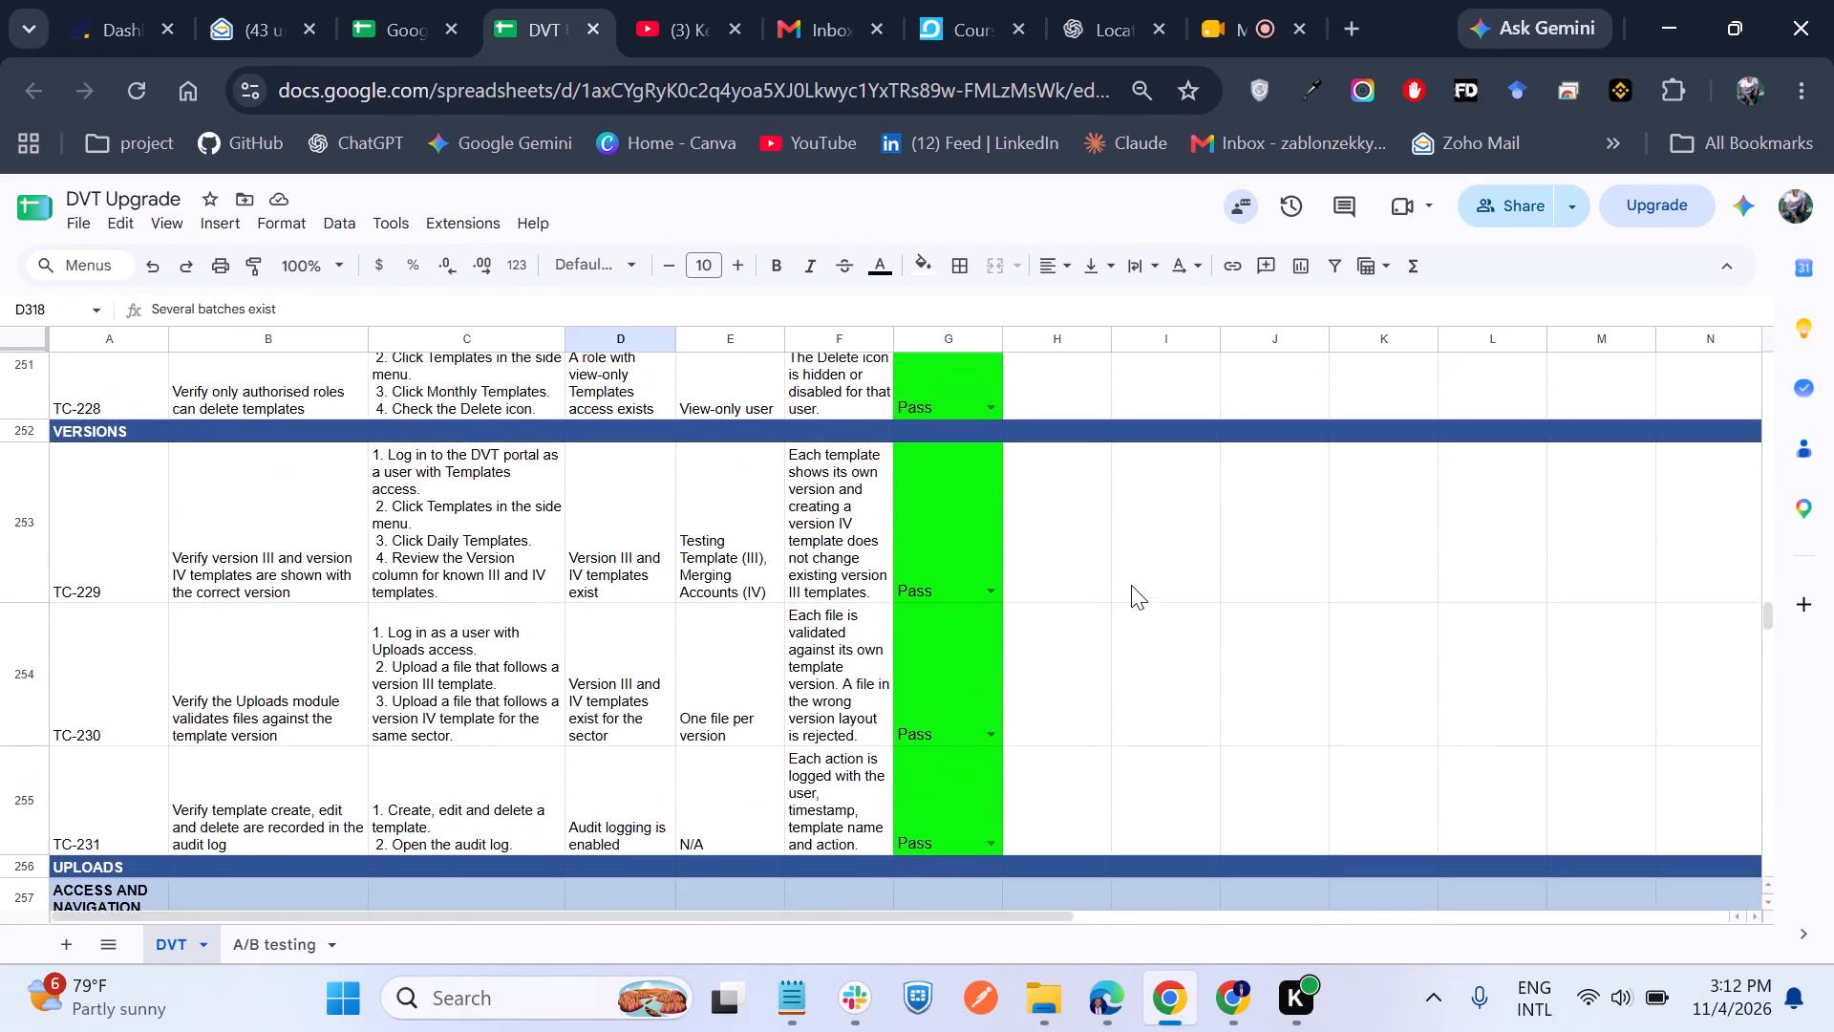
scroll(1131, 585, up, 3)
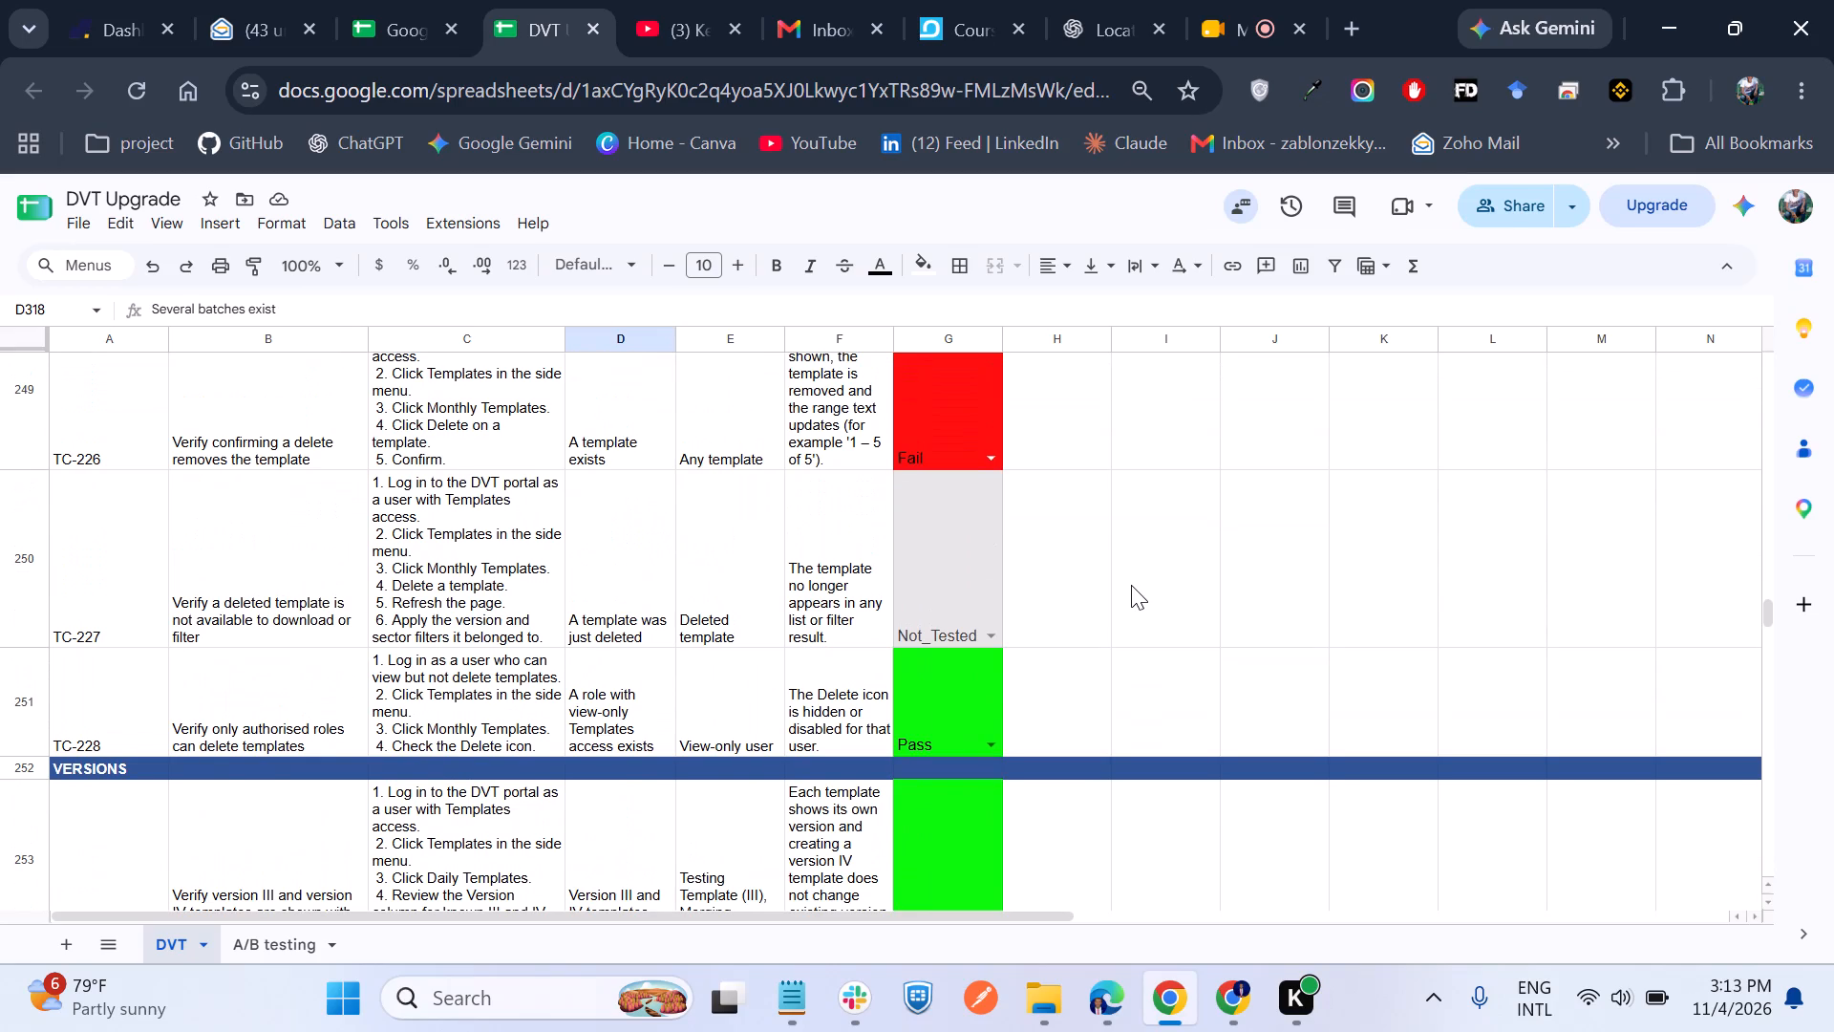
click(959, 558)
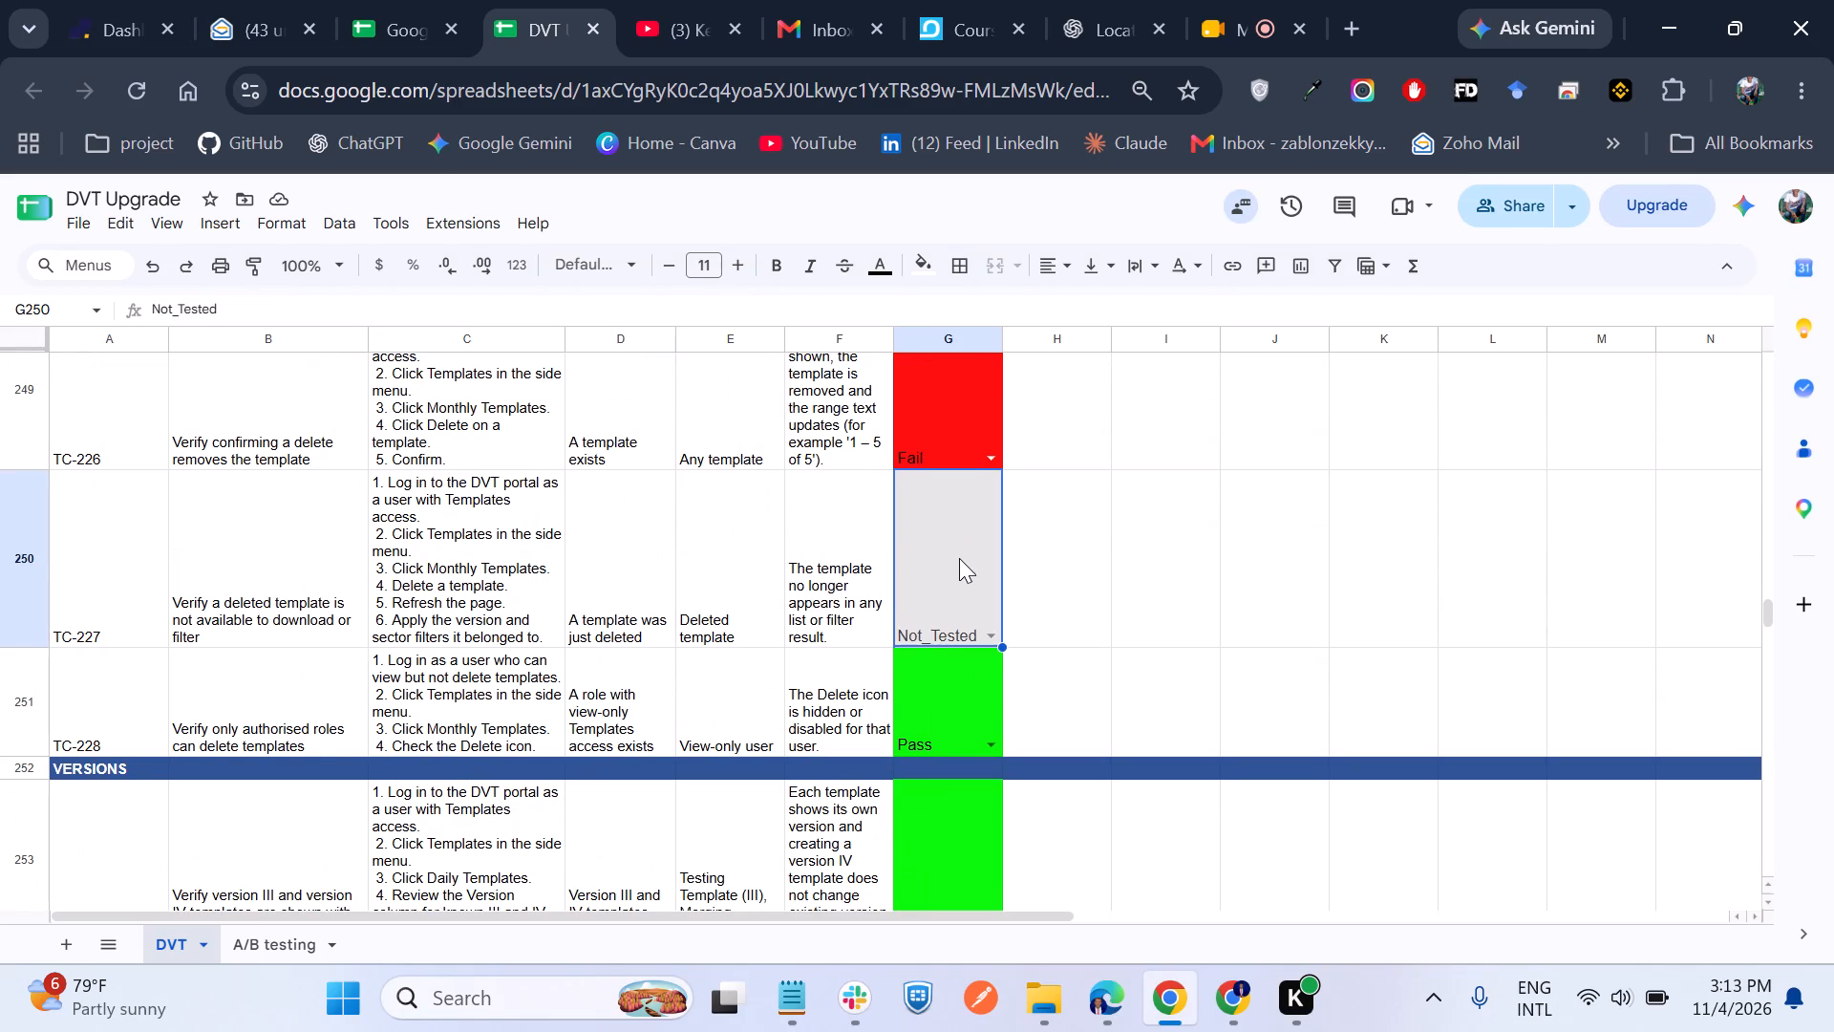
click(959, 558)
click(959, 558)
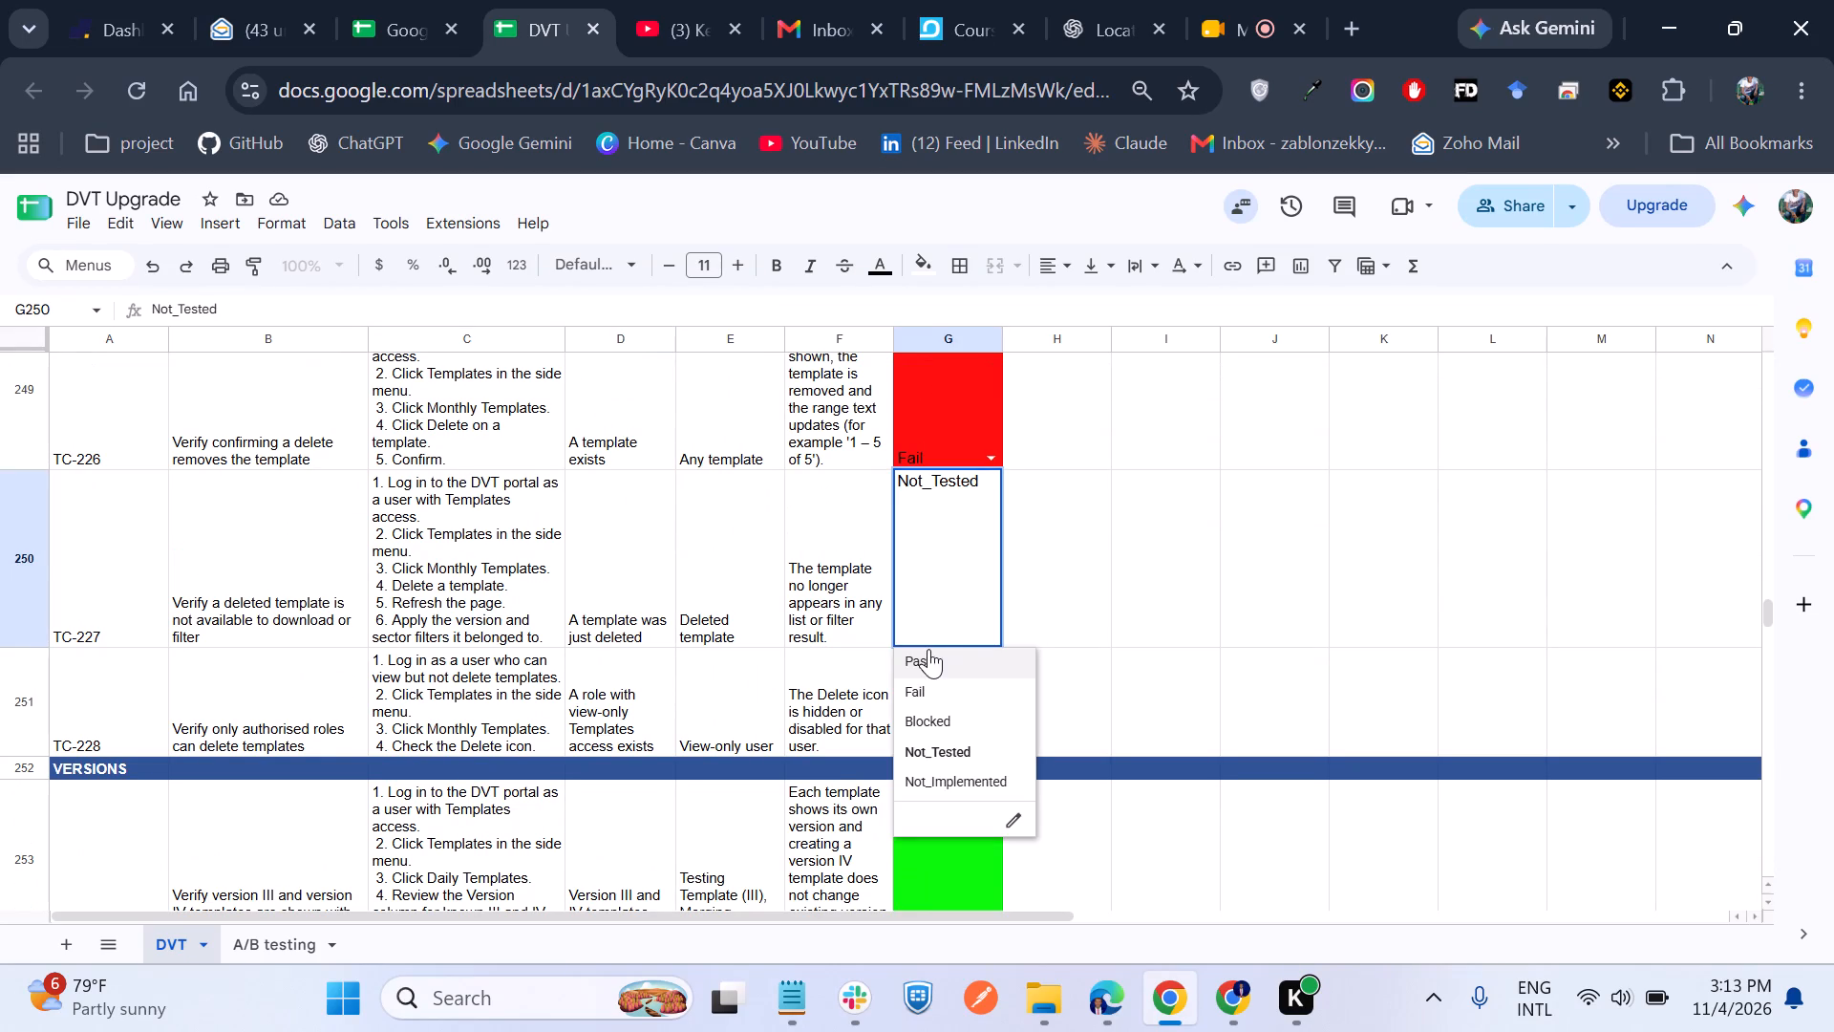
click(1153, 514)
Enter the comment "error 500" in the Actual Outcome/Comments column for failed test case TC-226.
scroll(1153, 514, up, 2)
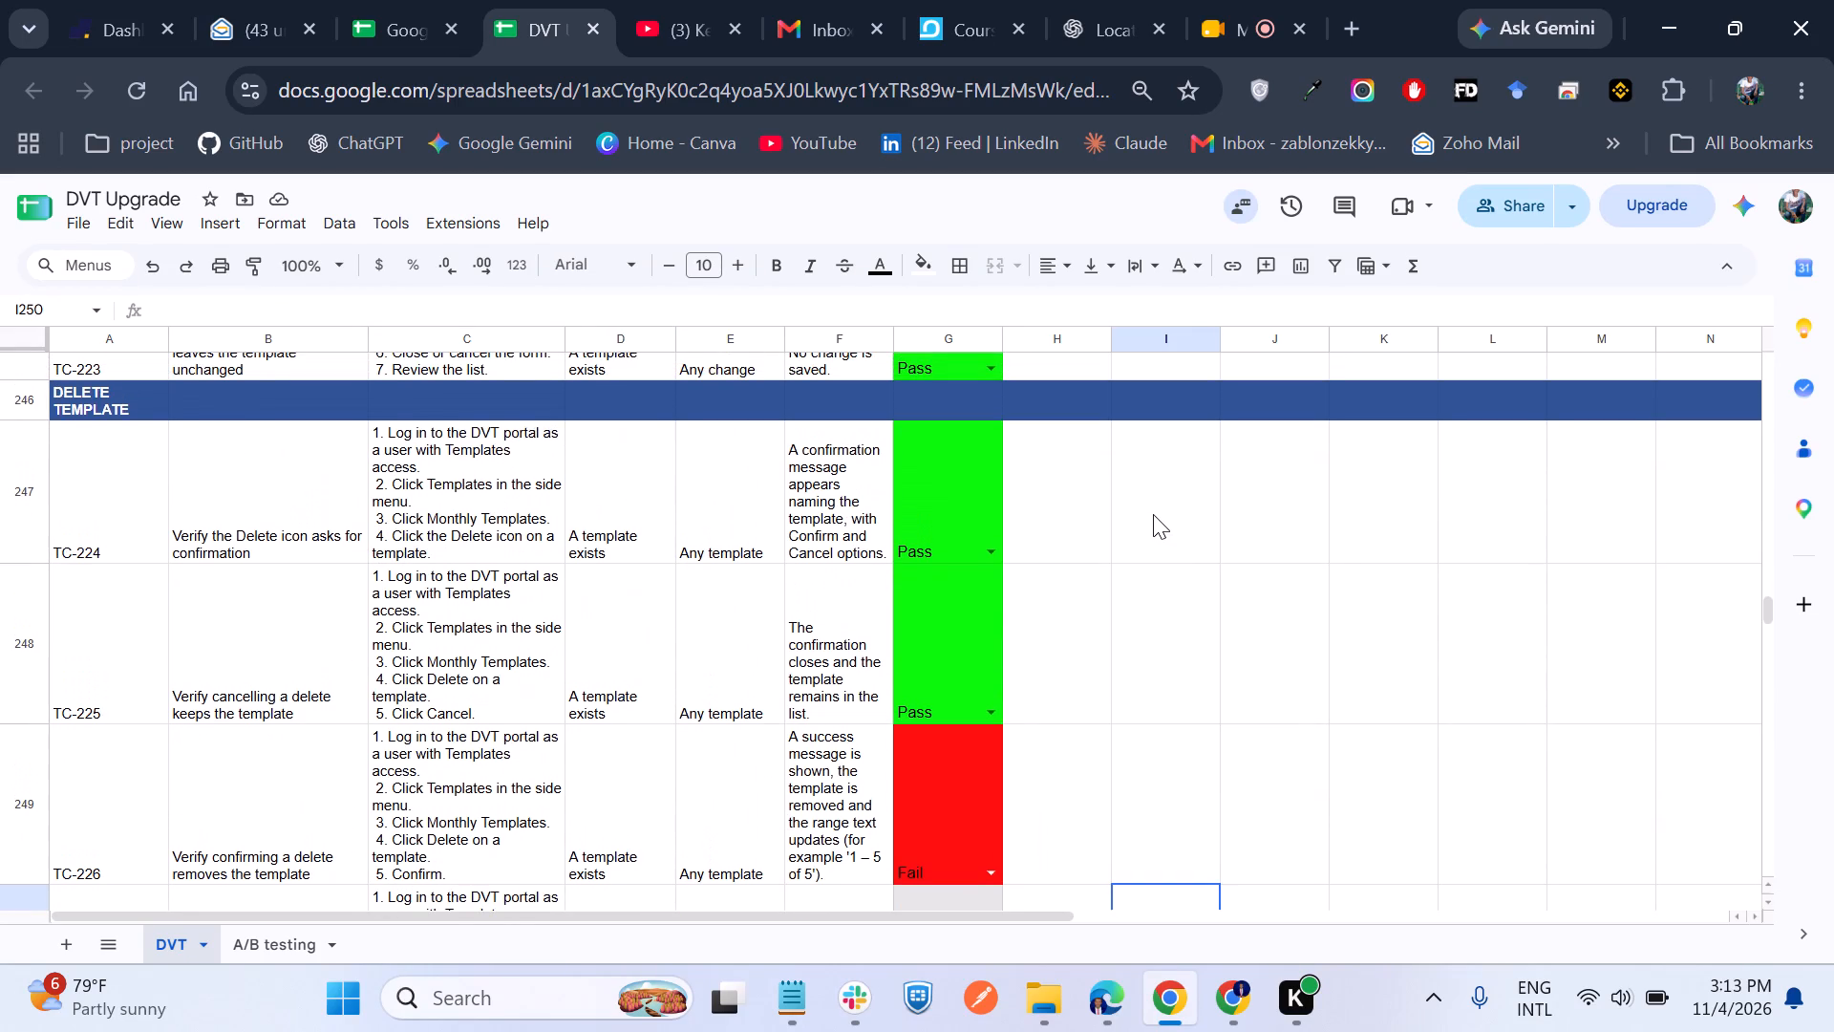
scroll(1153, 514, down, 1)
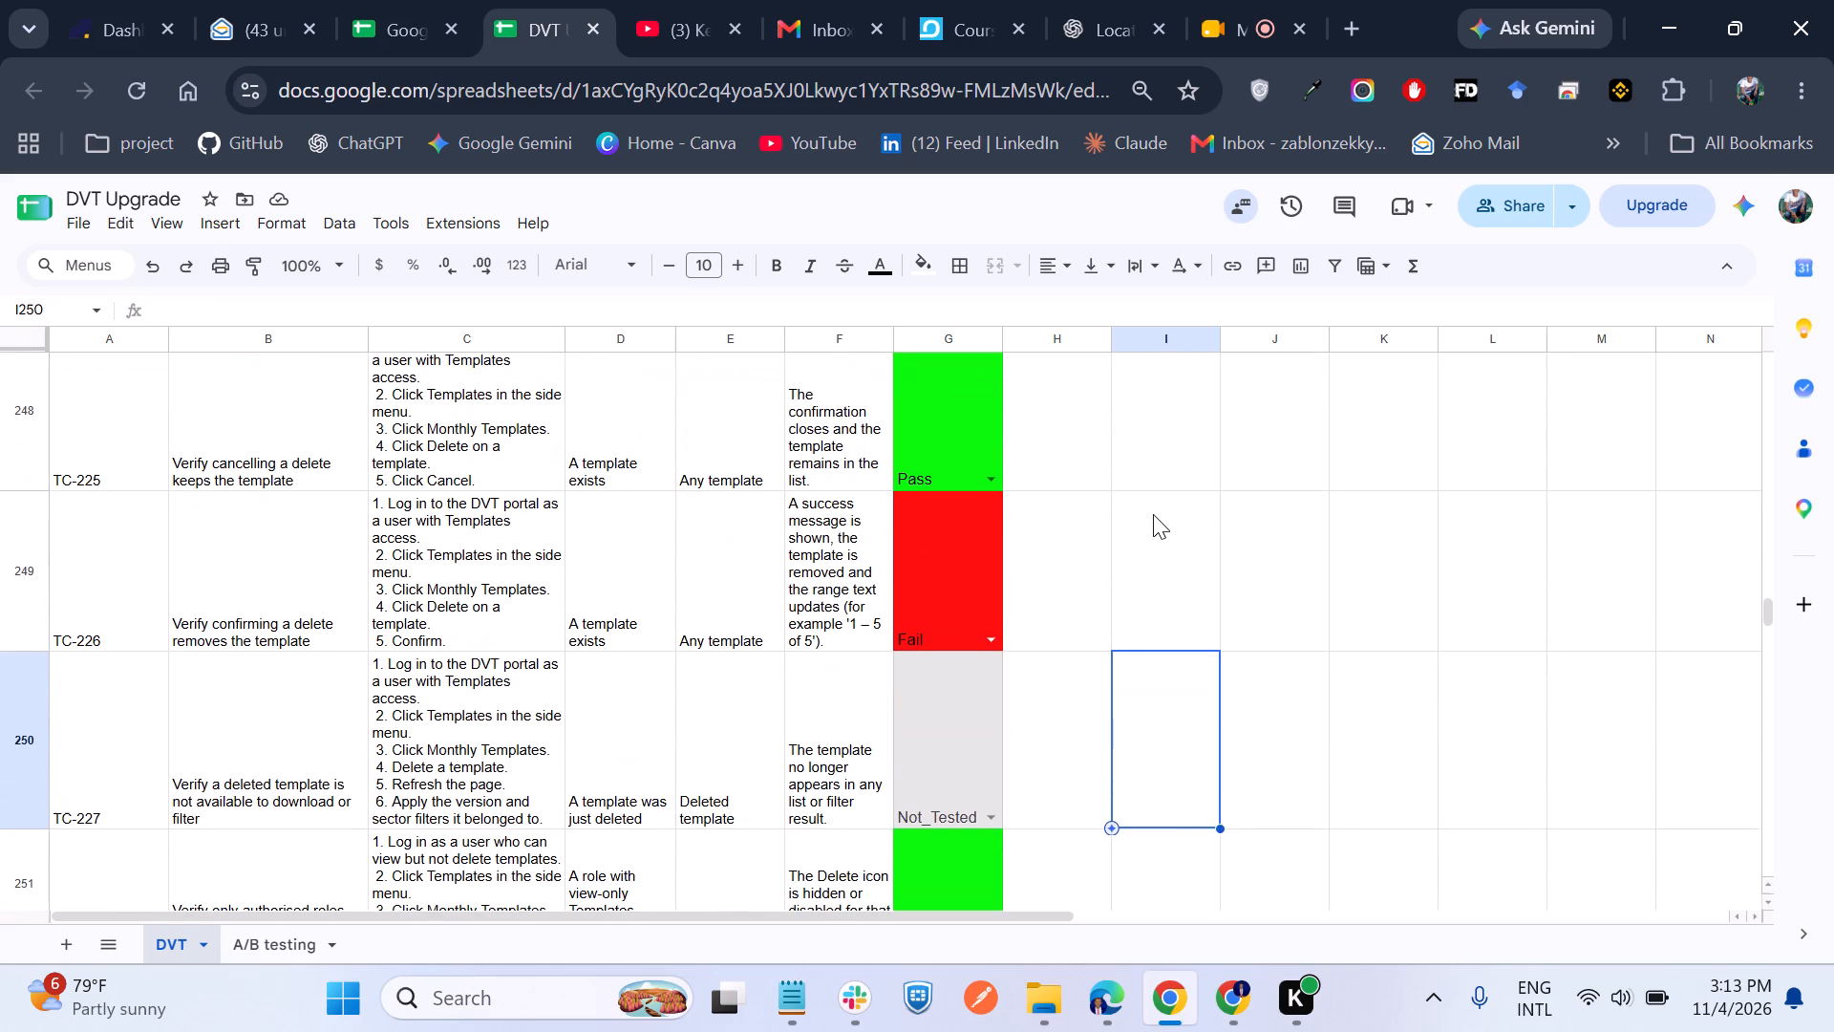
click(1105, 564)
click(1132, 572)
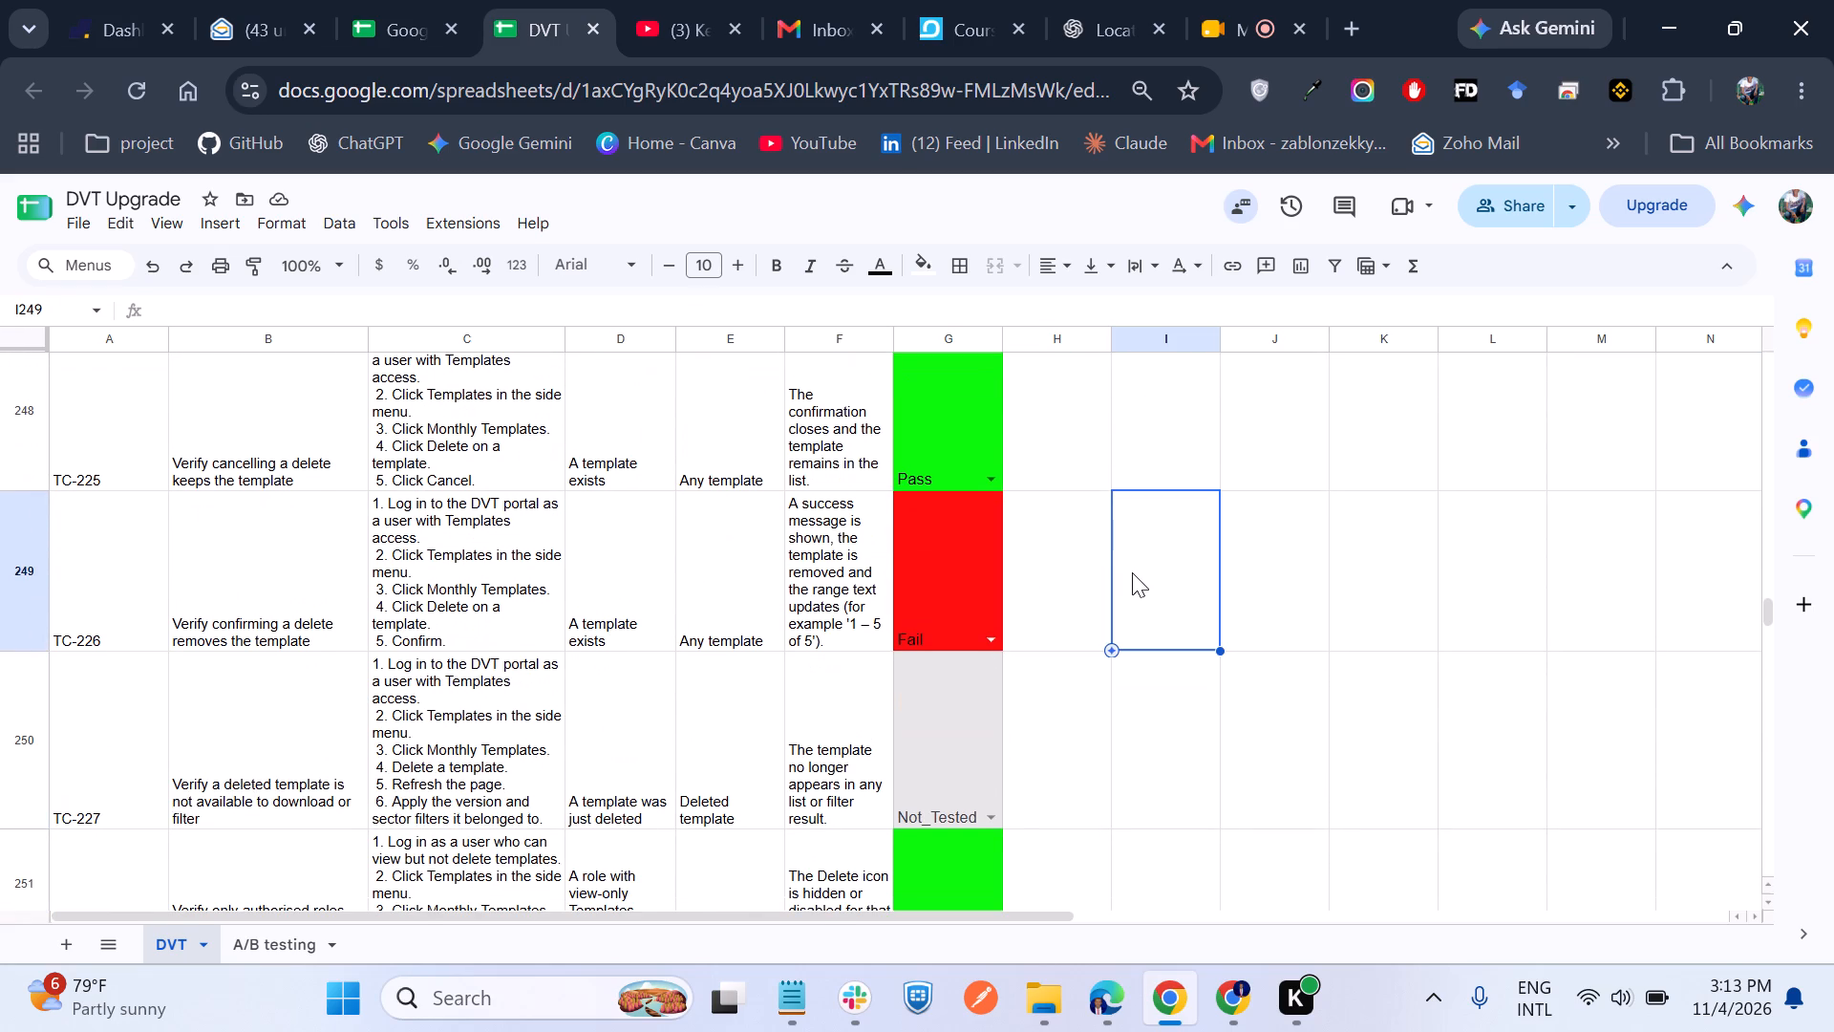
text(errr)
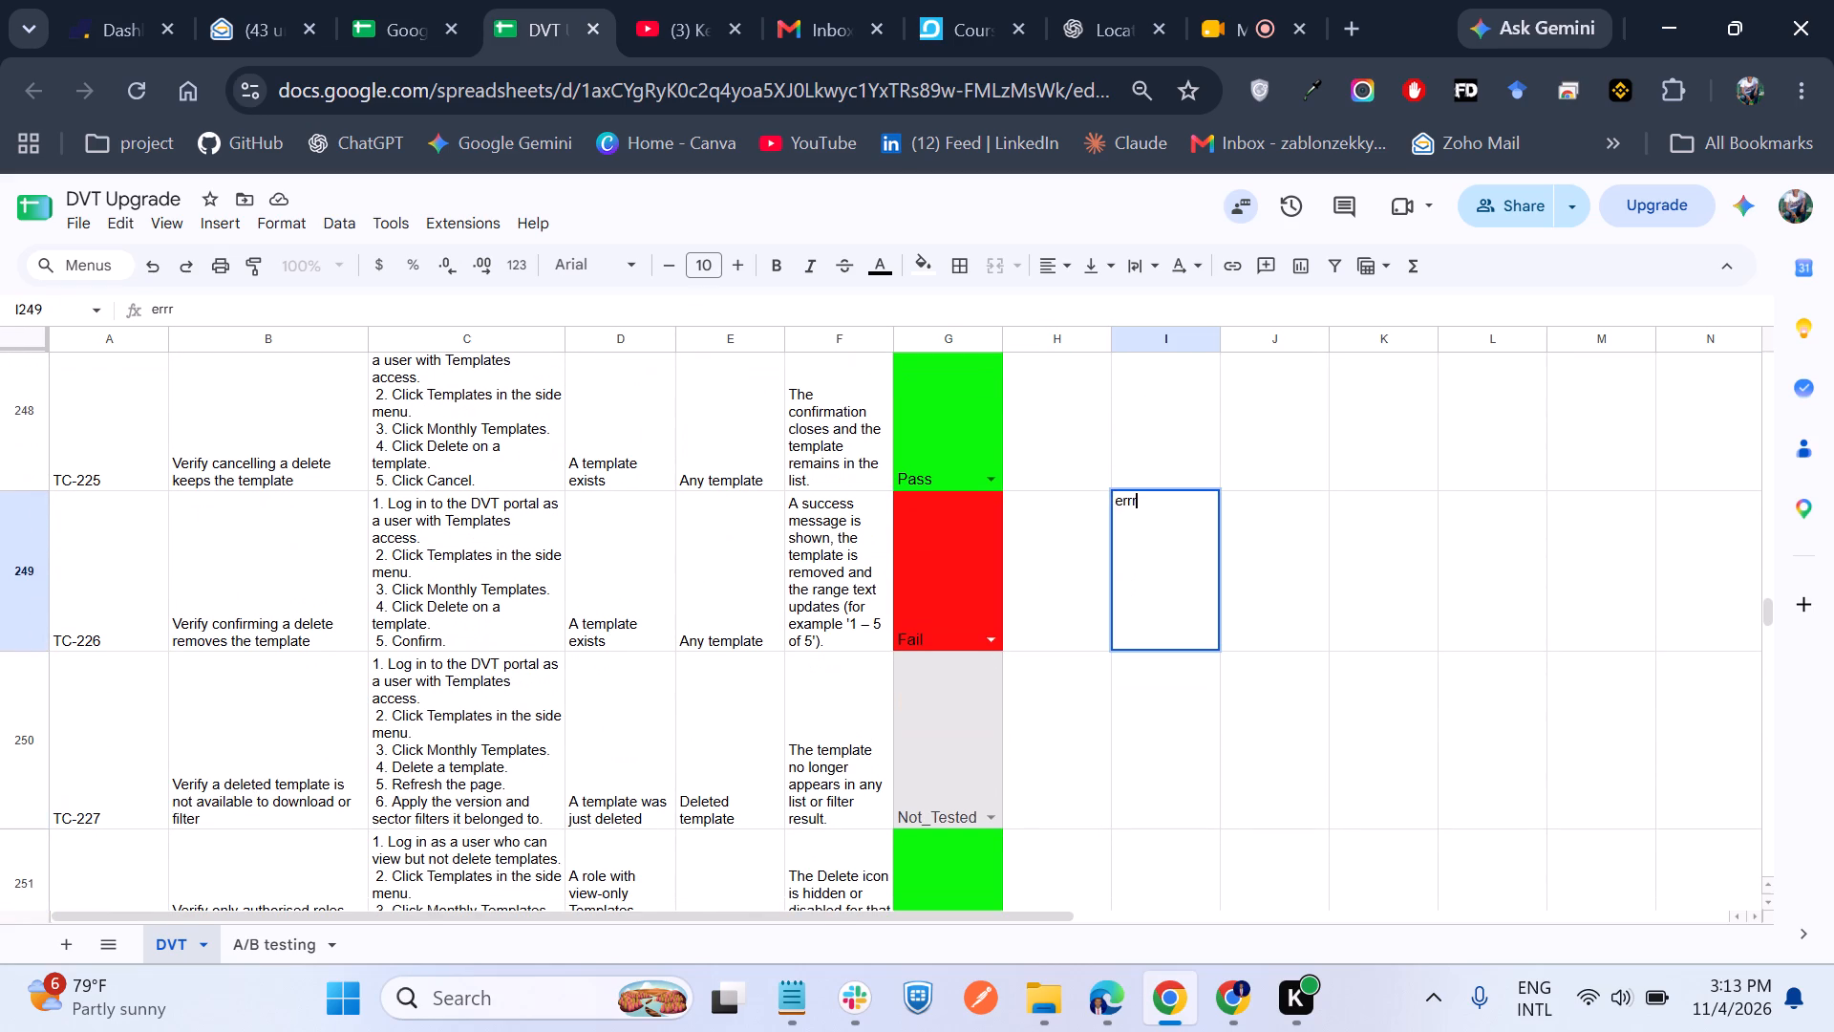
key(BackSpace)
text(or)
key(space)
text(500)
key(Return)
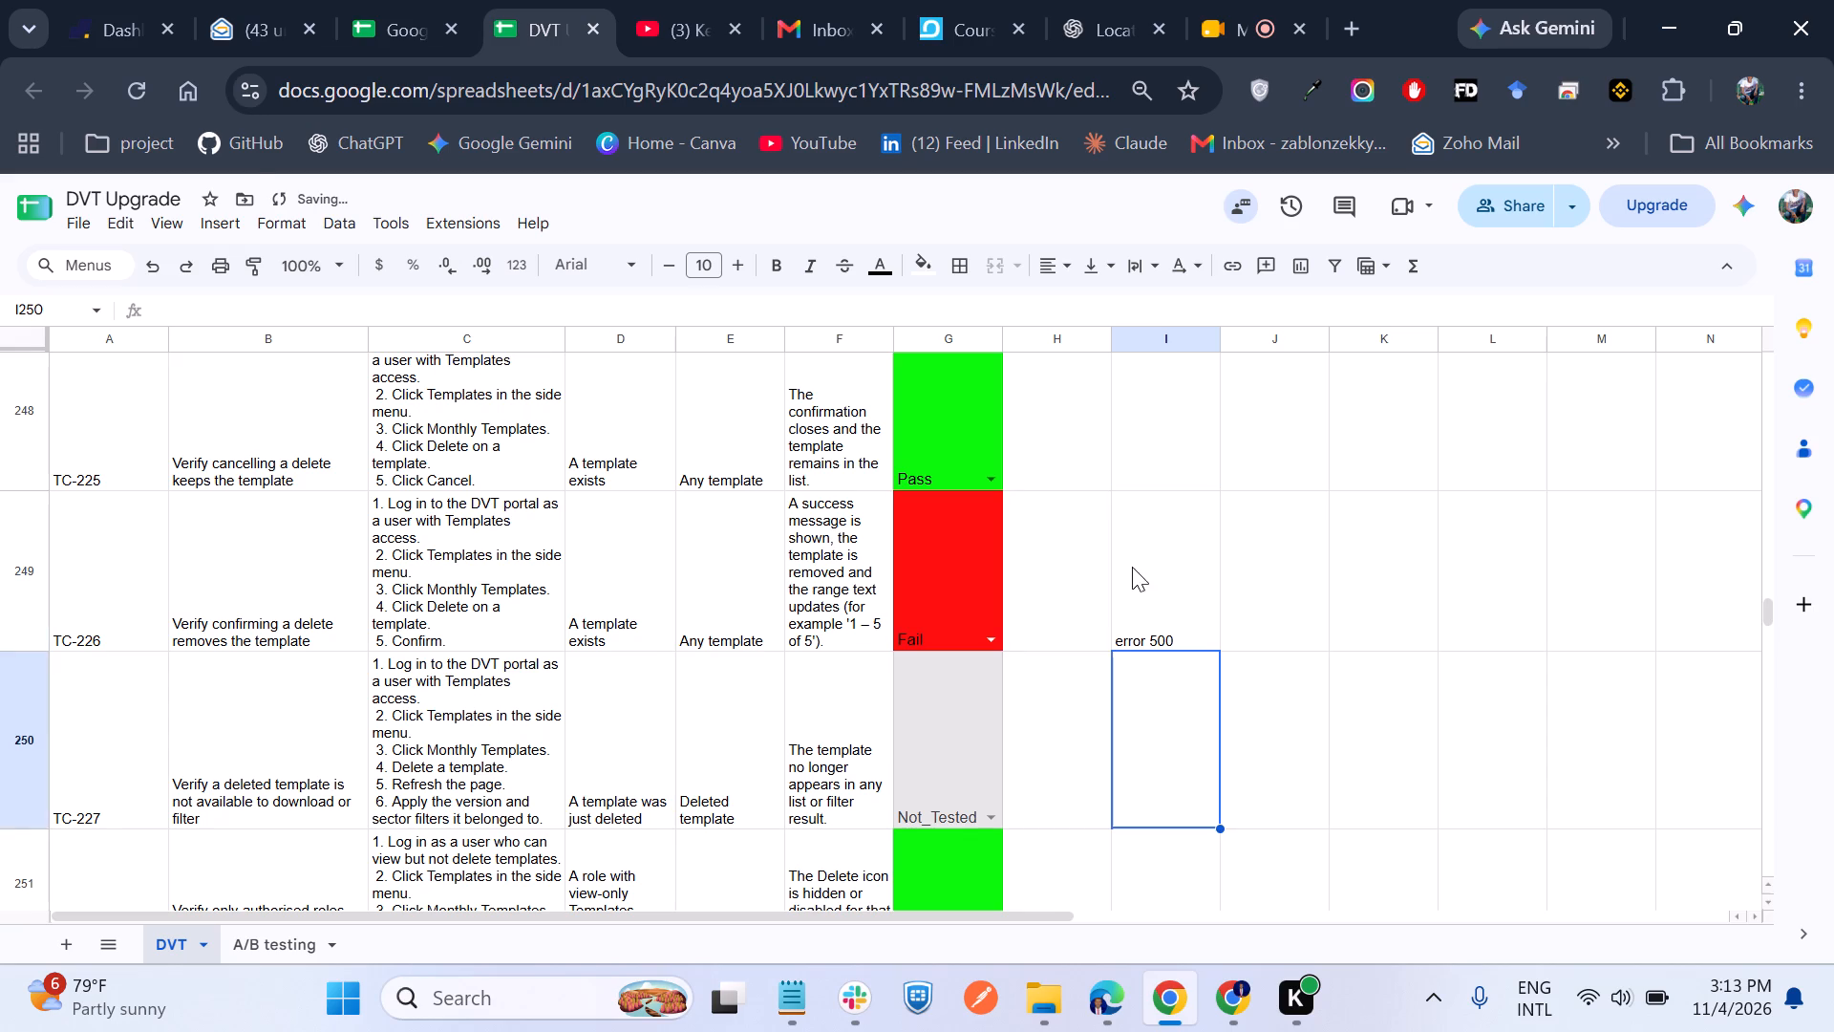
Review the test statuses of the Templates cases from Delete Template back to the template download cases TC-183 to TC-185, looking for failures.
scroll(1101, 455, up, 3)
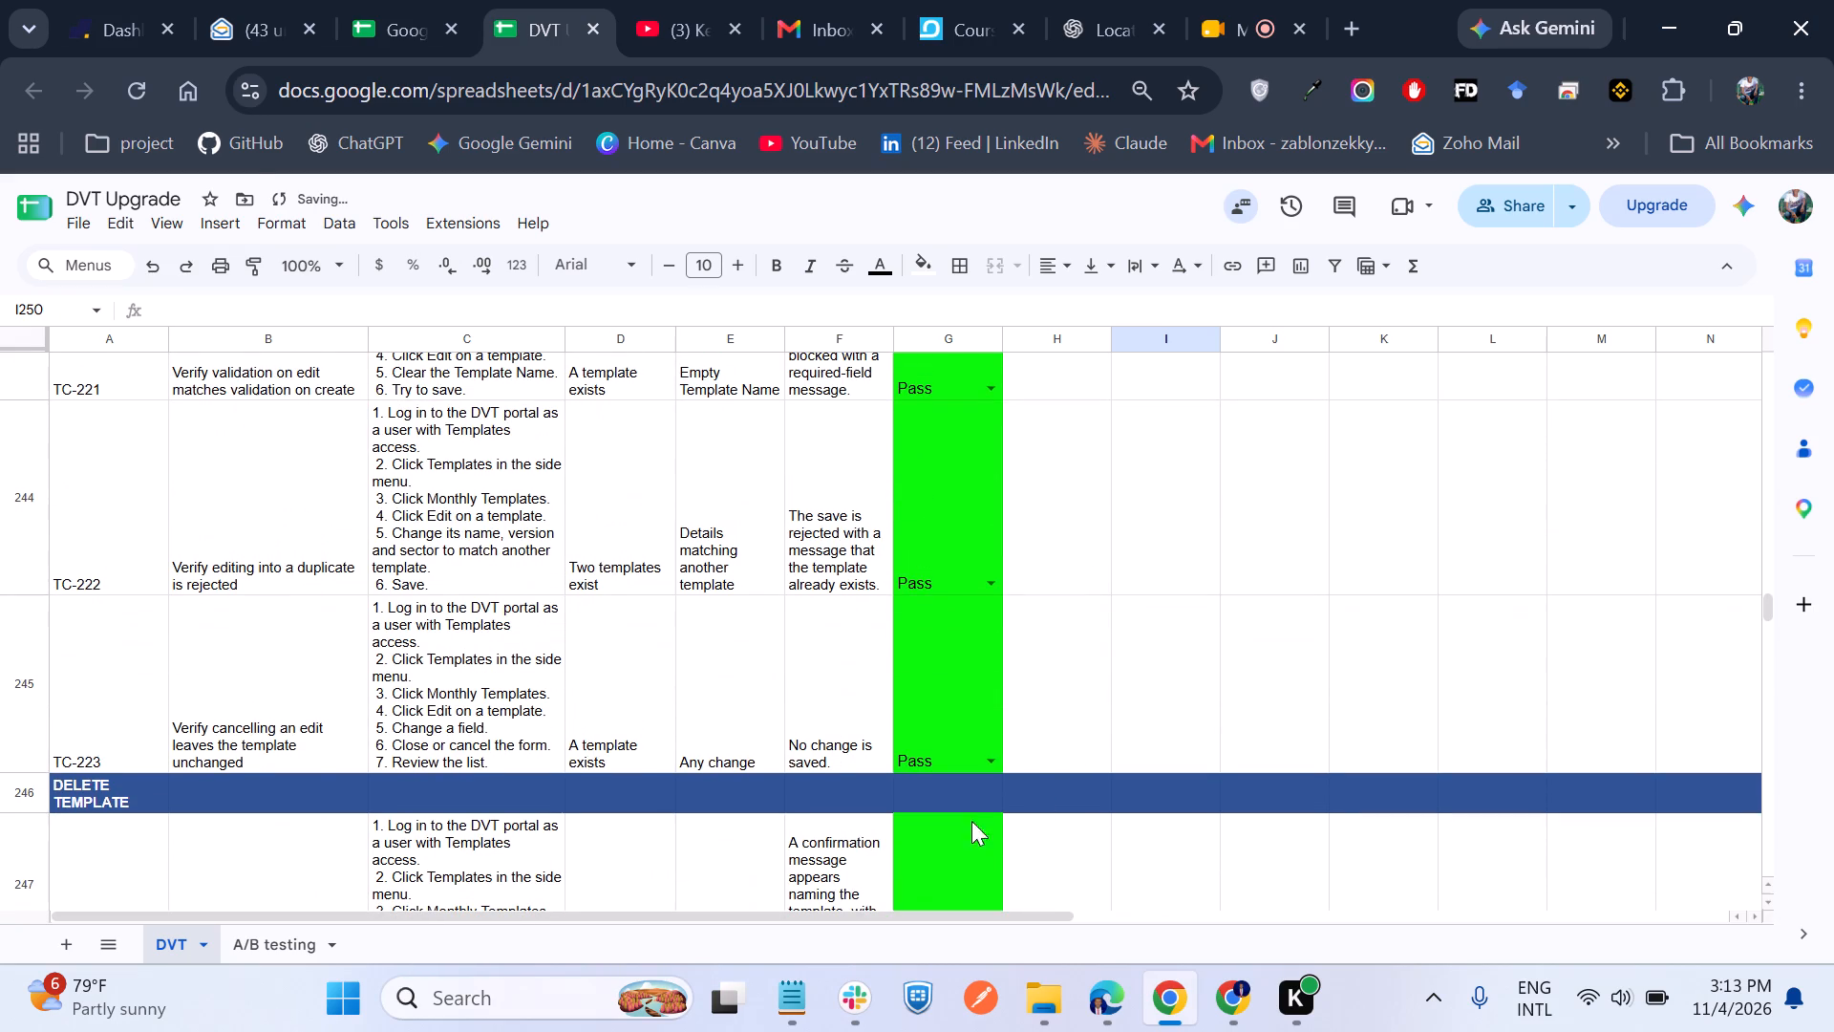
scroll(1116, 835, up, 7)
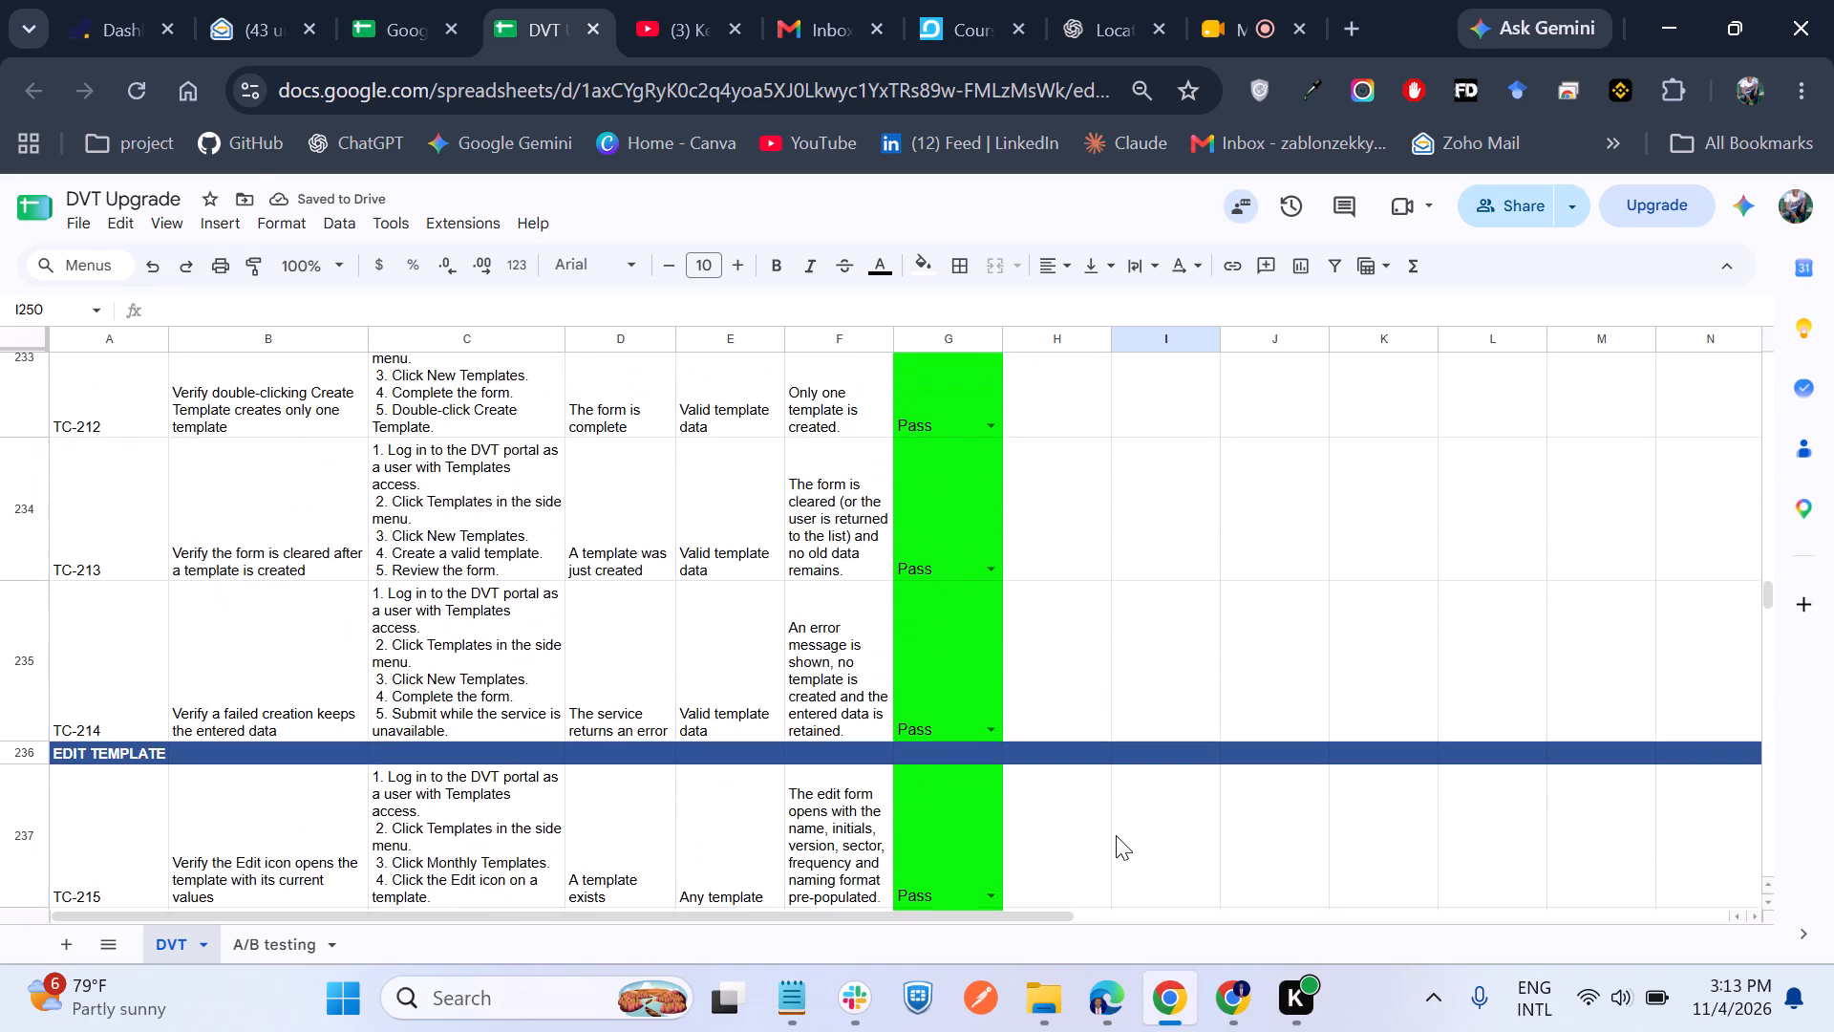
scroll(1116, 835, up, 4)
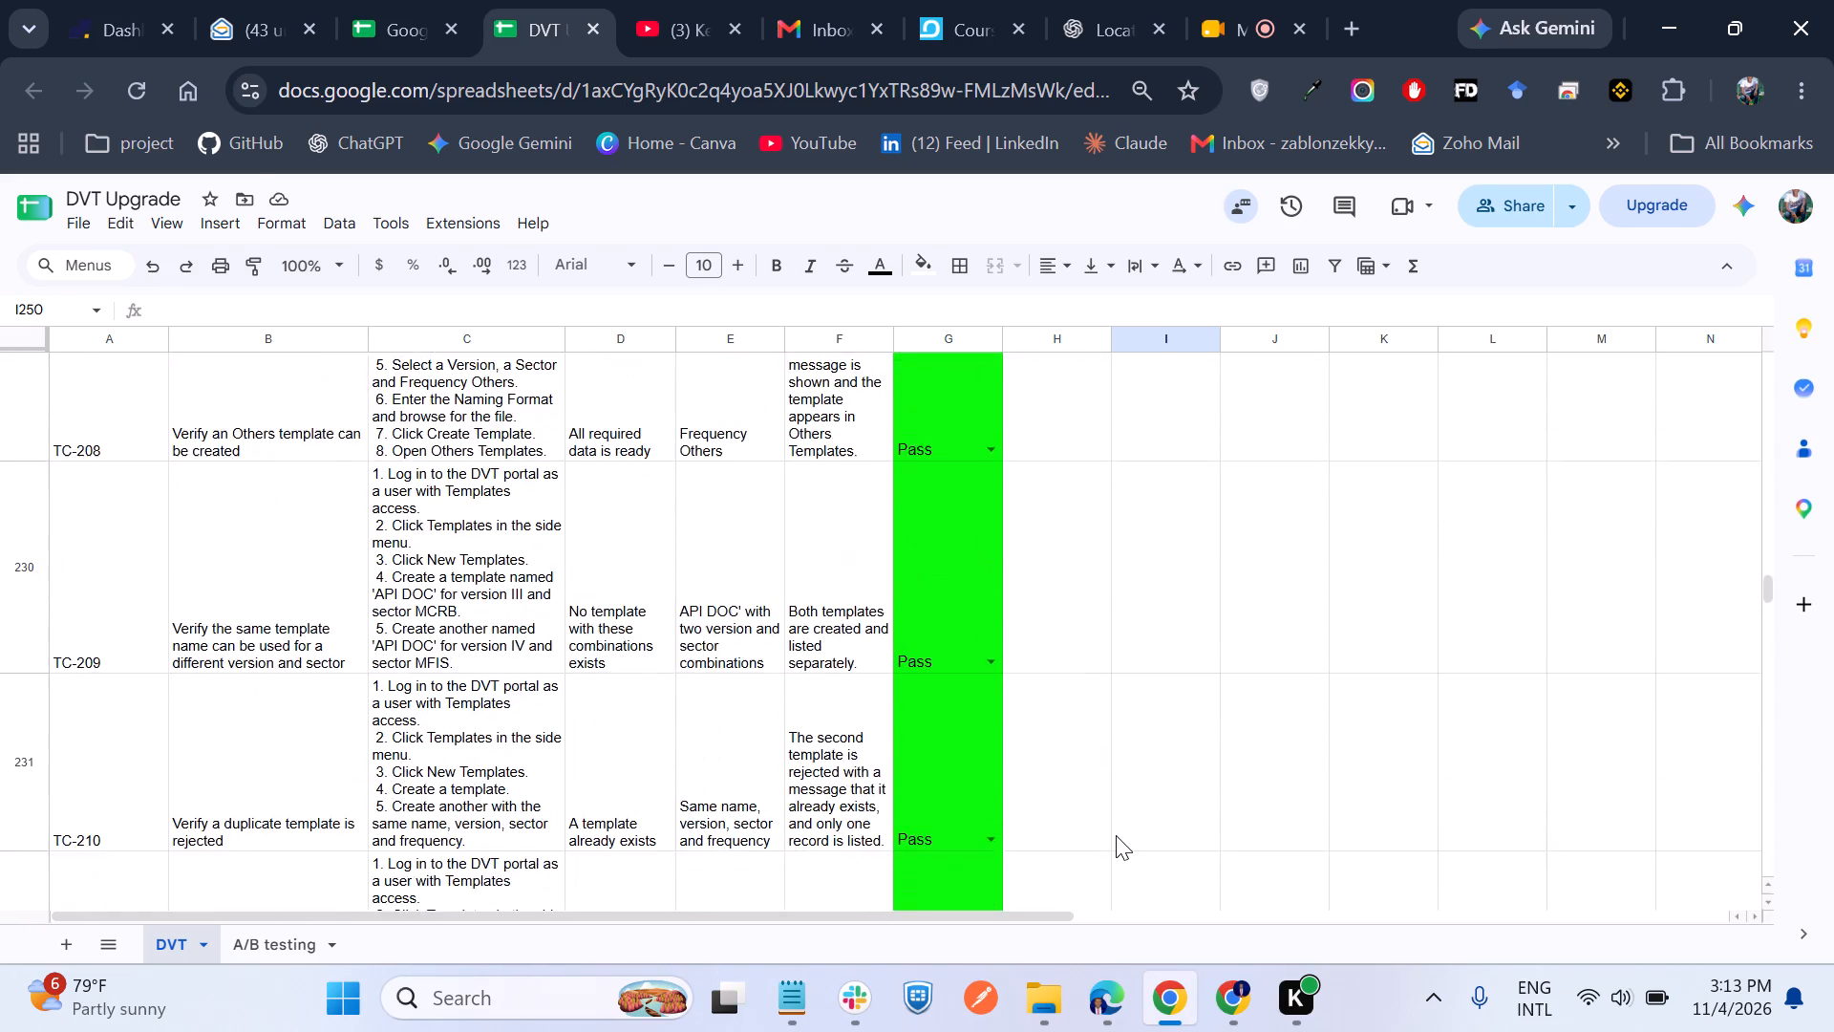
scroll(1116, 835, up, 4)
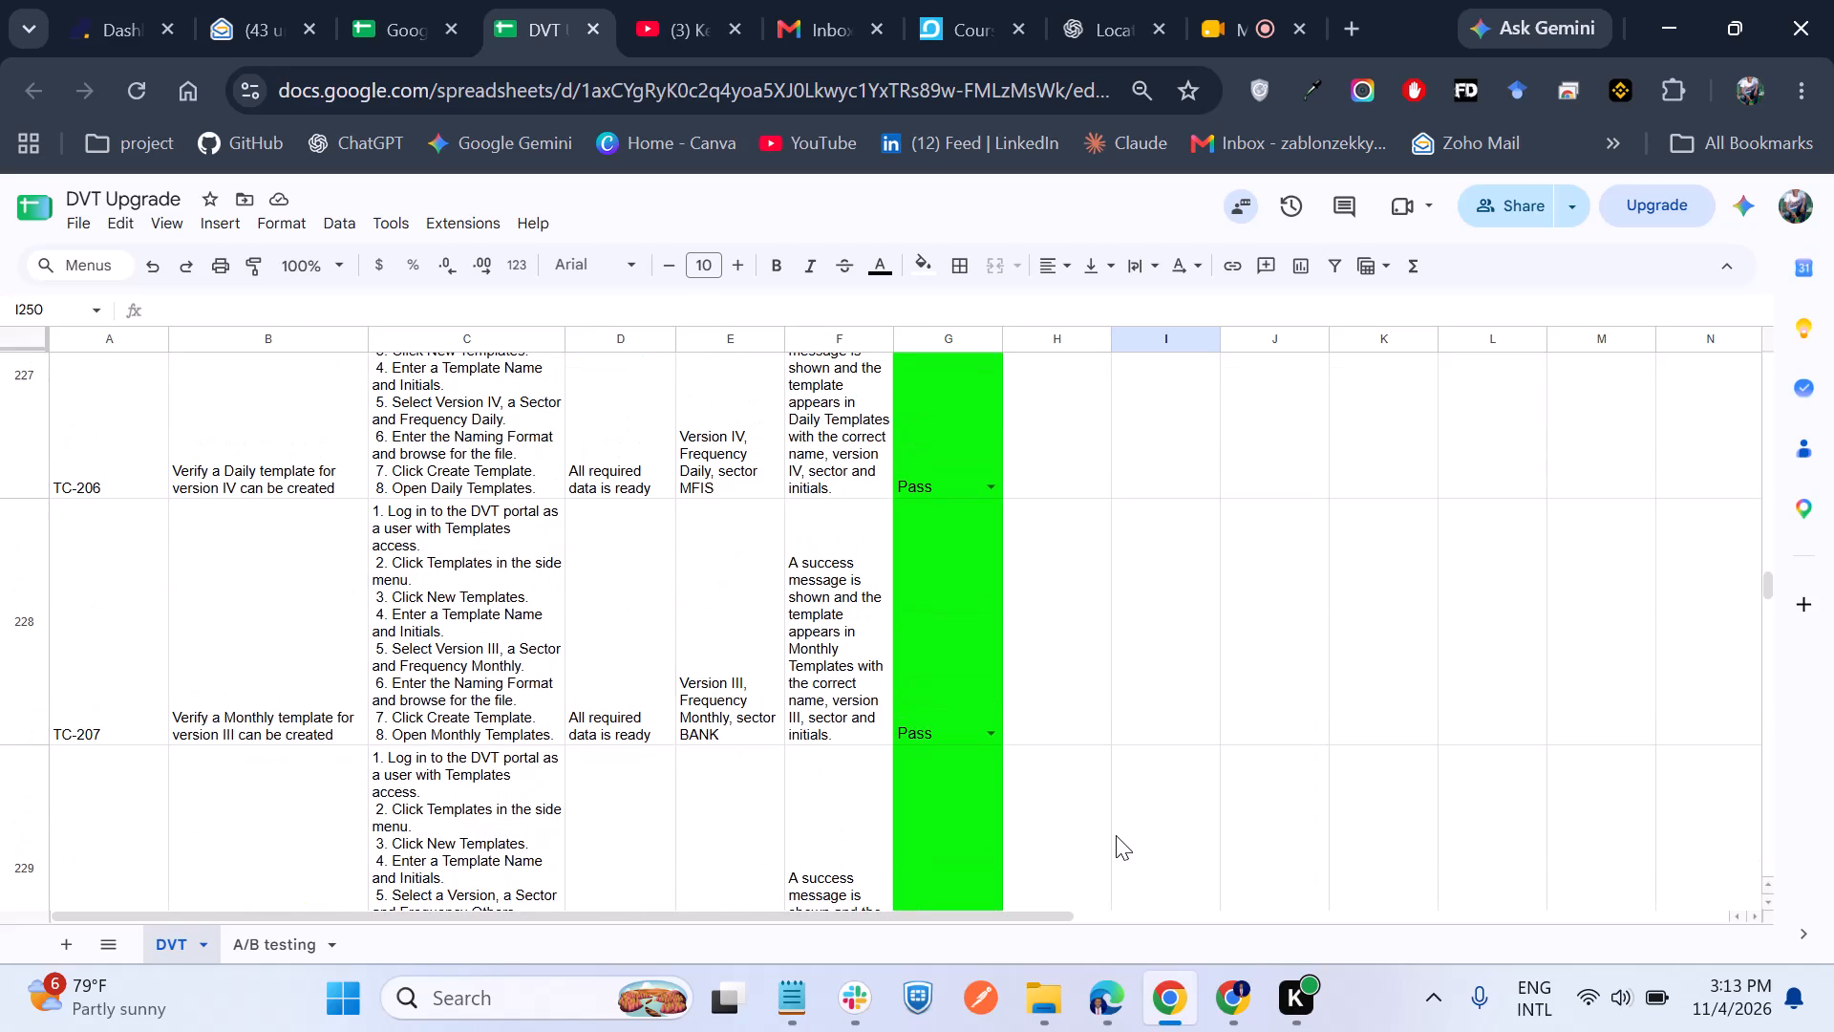
scroll(1116, 835, up, 6)
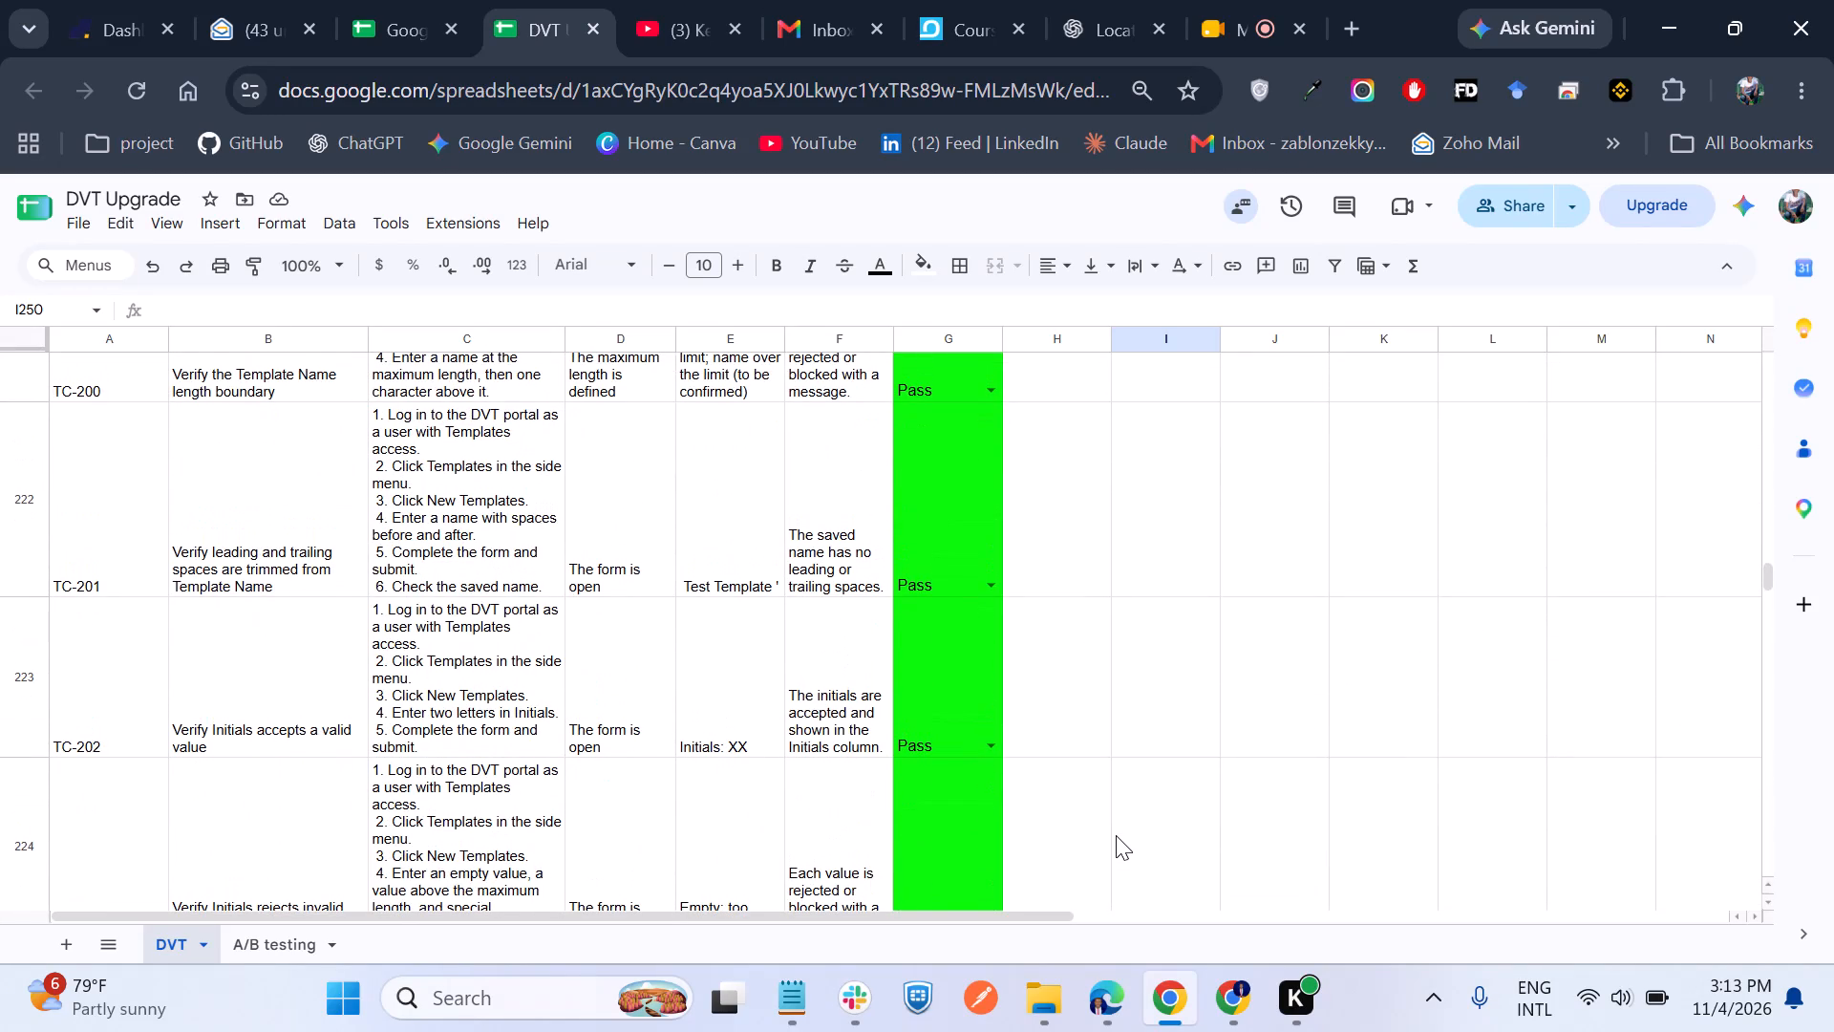
scroll(1116, 835, up, 8)
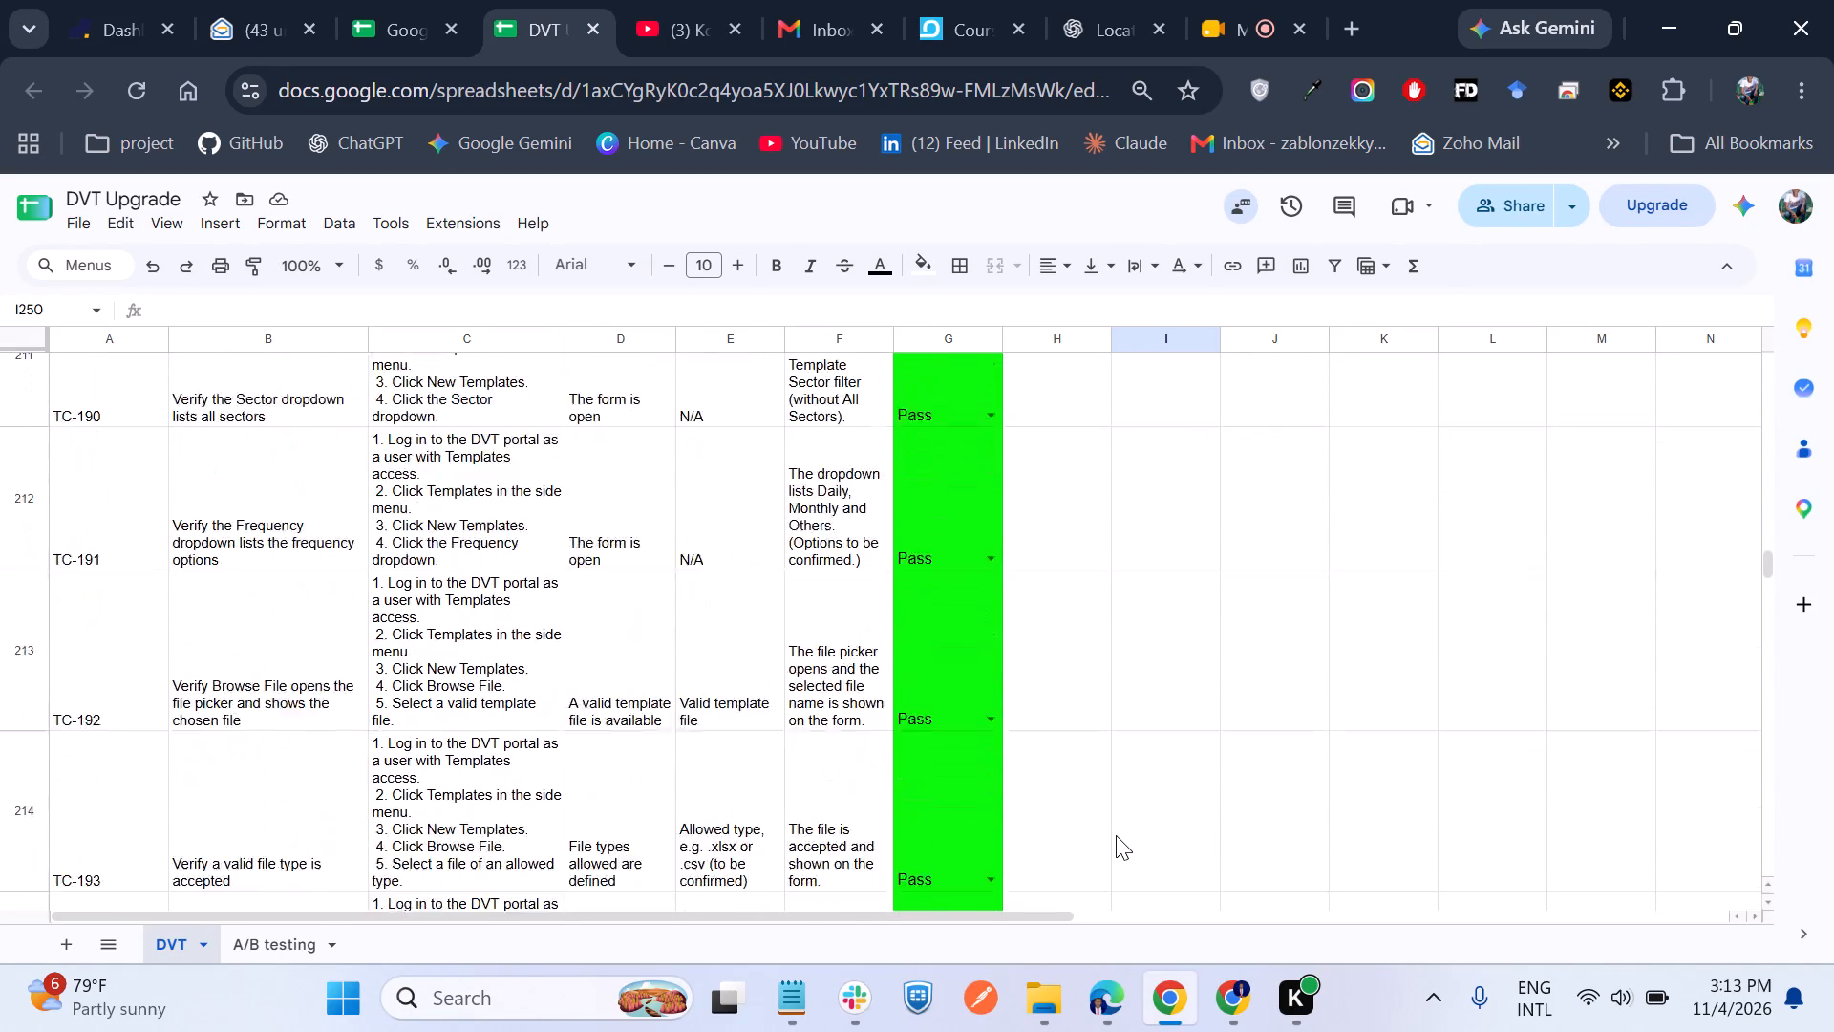
scroll(1116, 835, up, 6)
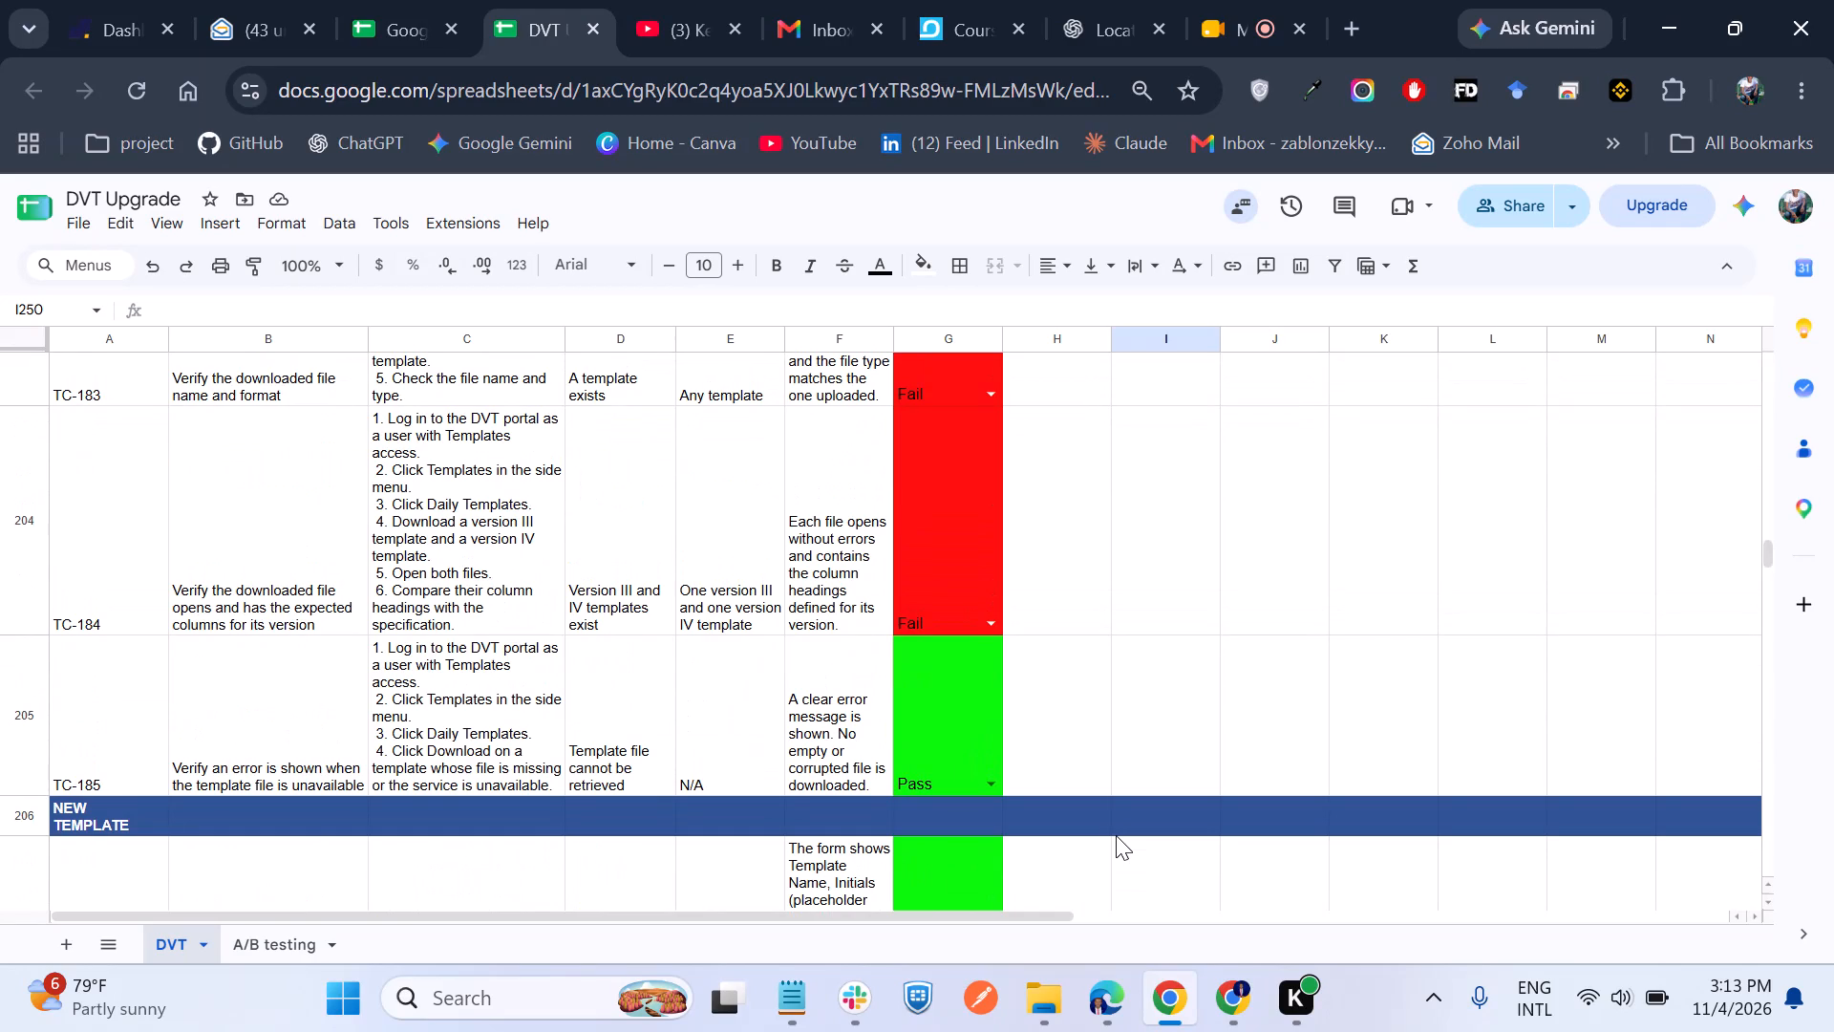
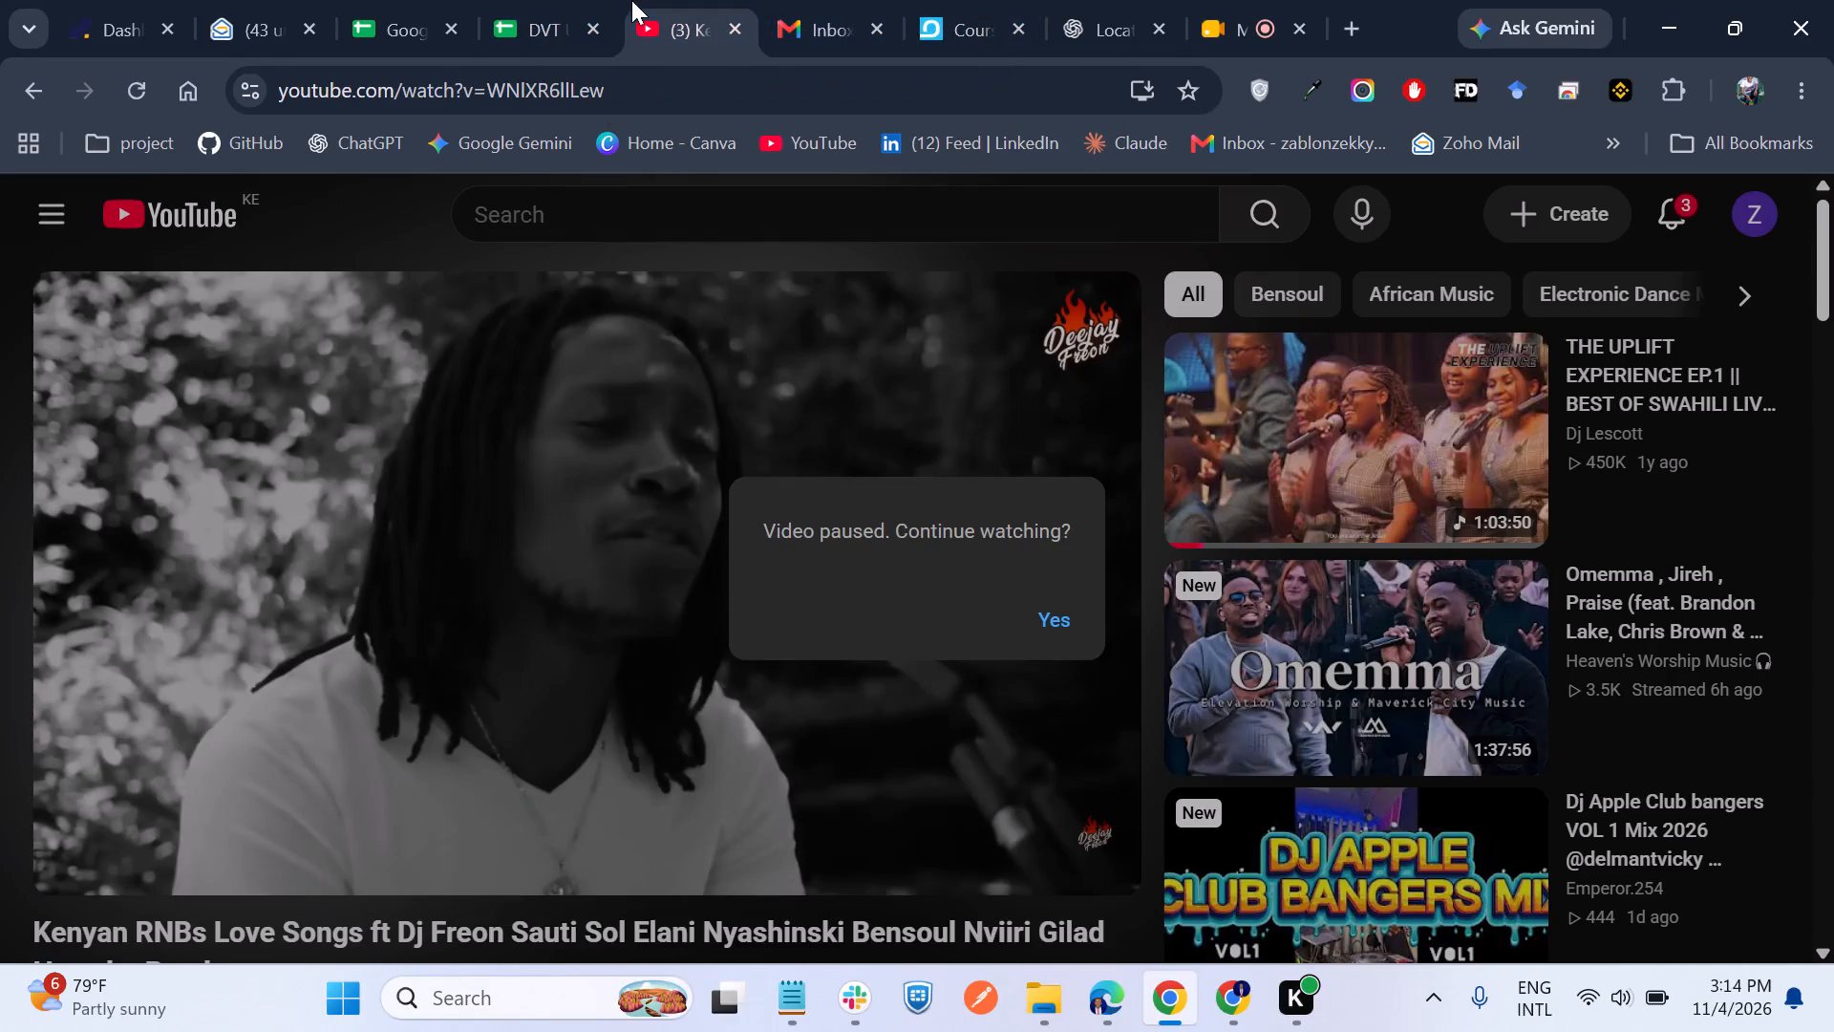
Resume the paused YouTube video and return to the DVT Upgrade spreadsheet.
key(space)
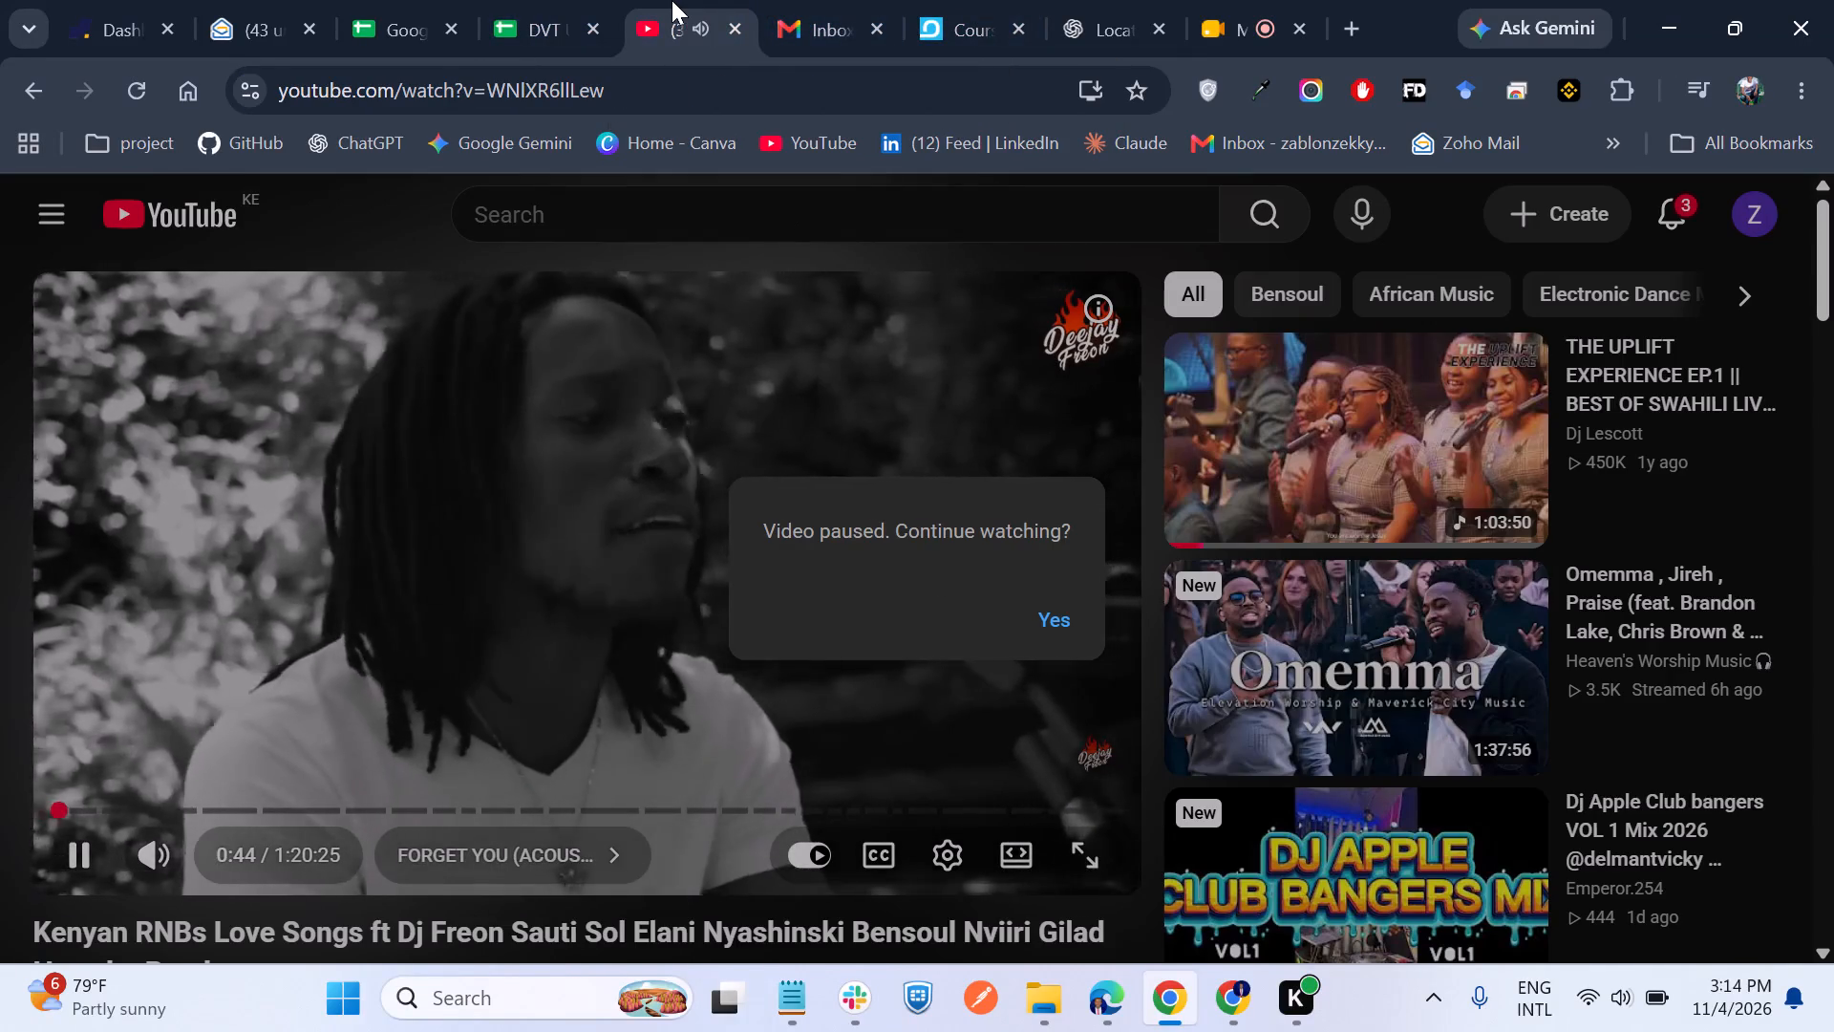
click(577, 0)
click(645, 0)
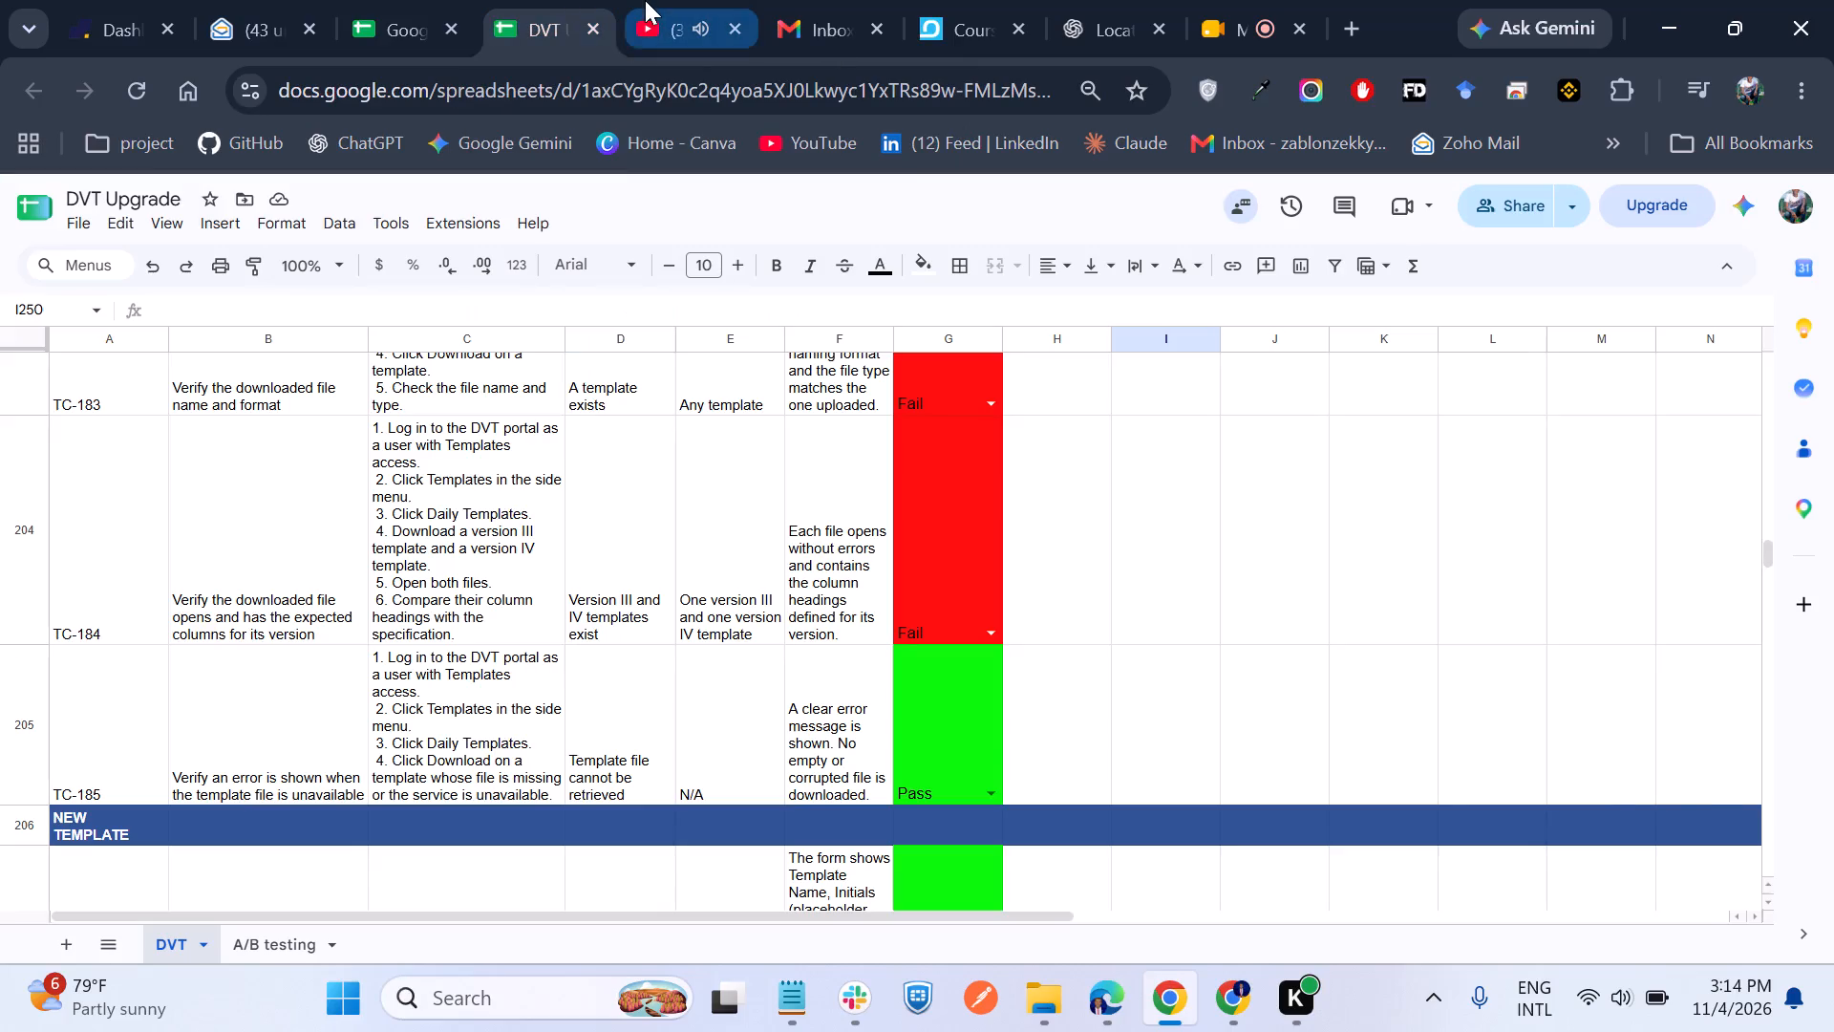
click(1025, 598)
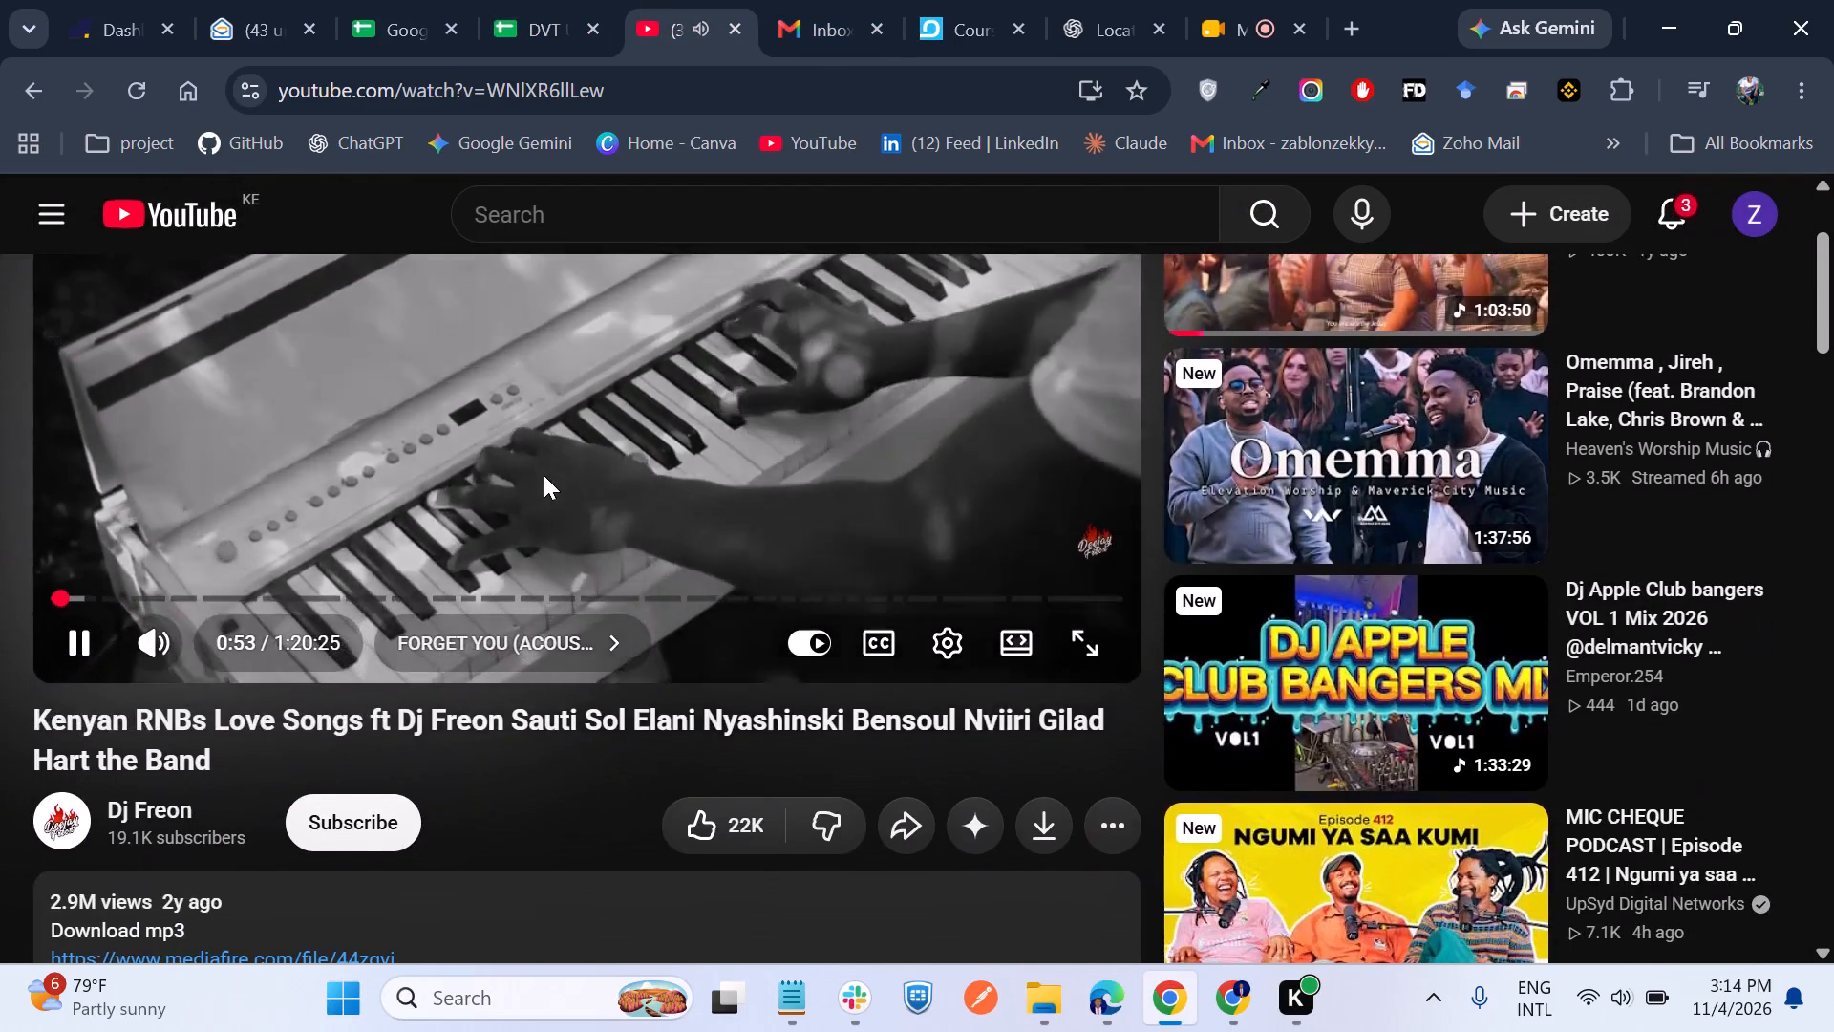
click(572, 0)
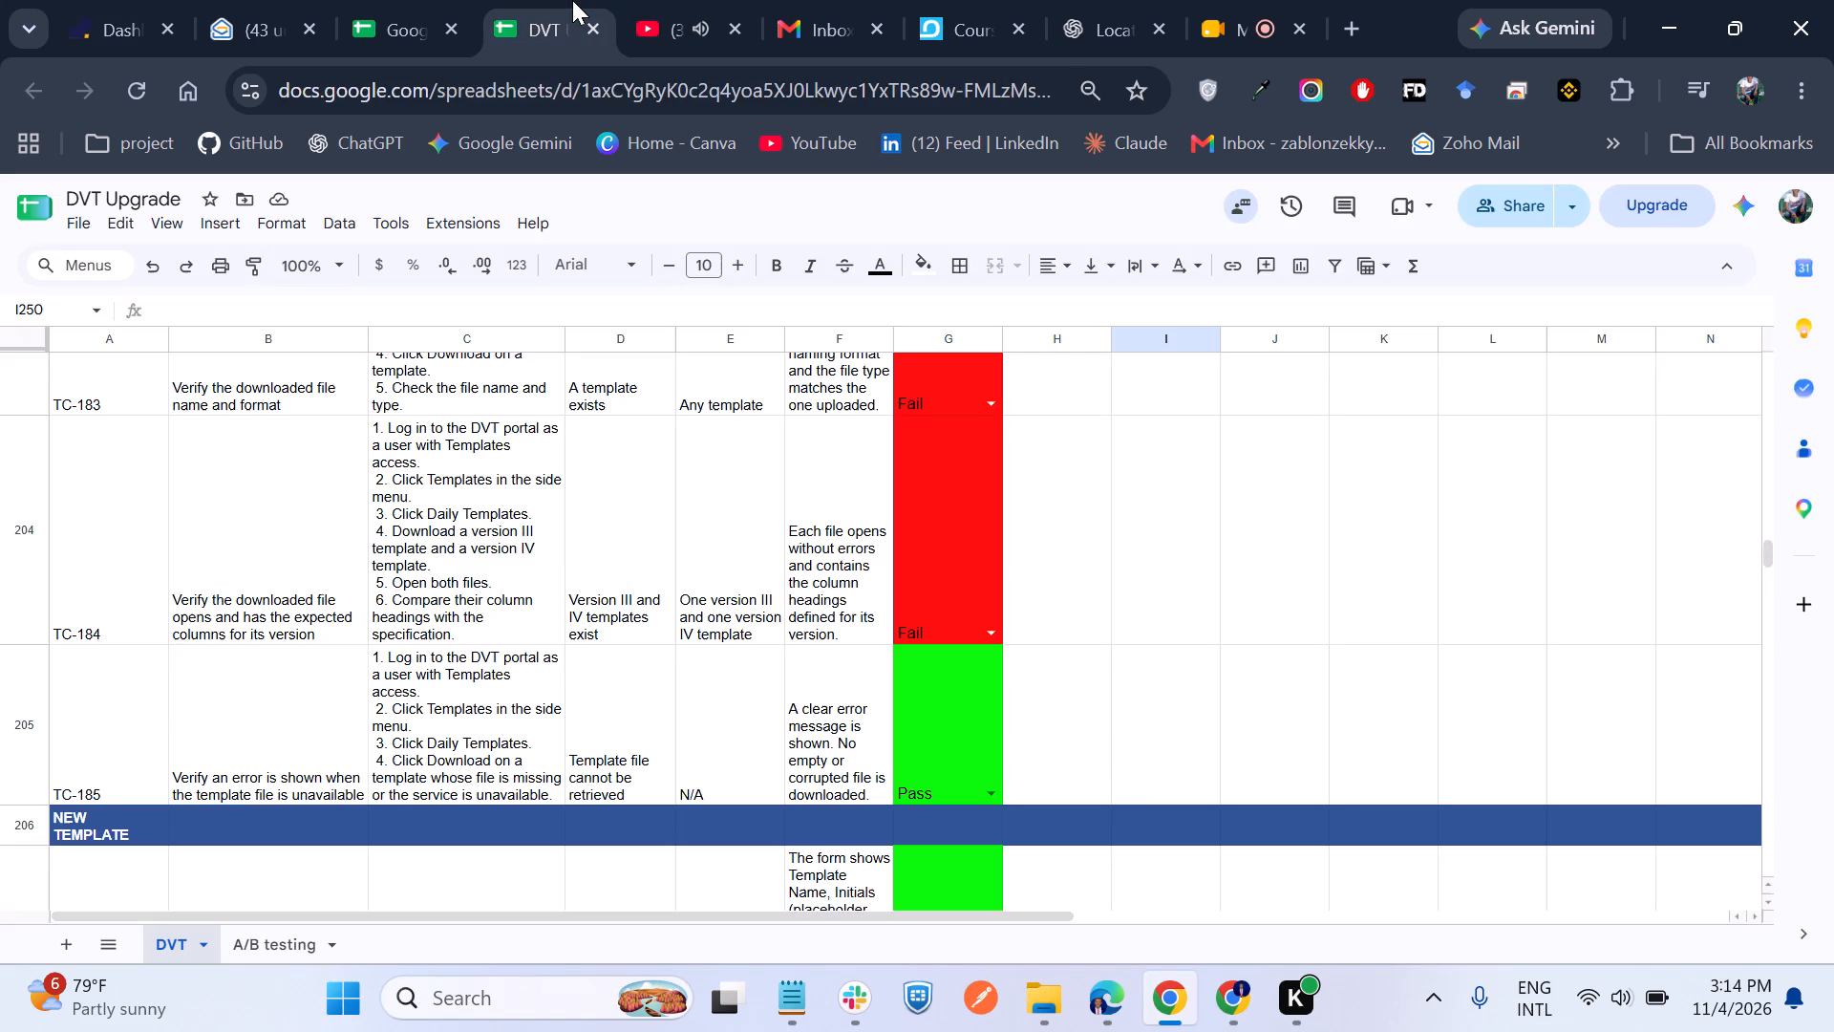
Enter the comment "File not downloadable" in the Actual Outcome/Comments column for failed test case TC-184.
scroll(603, 552, up, 1)
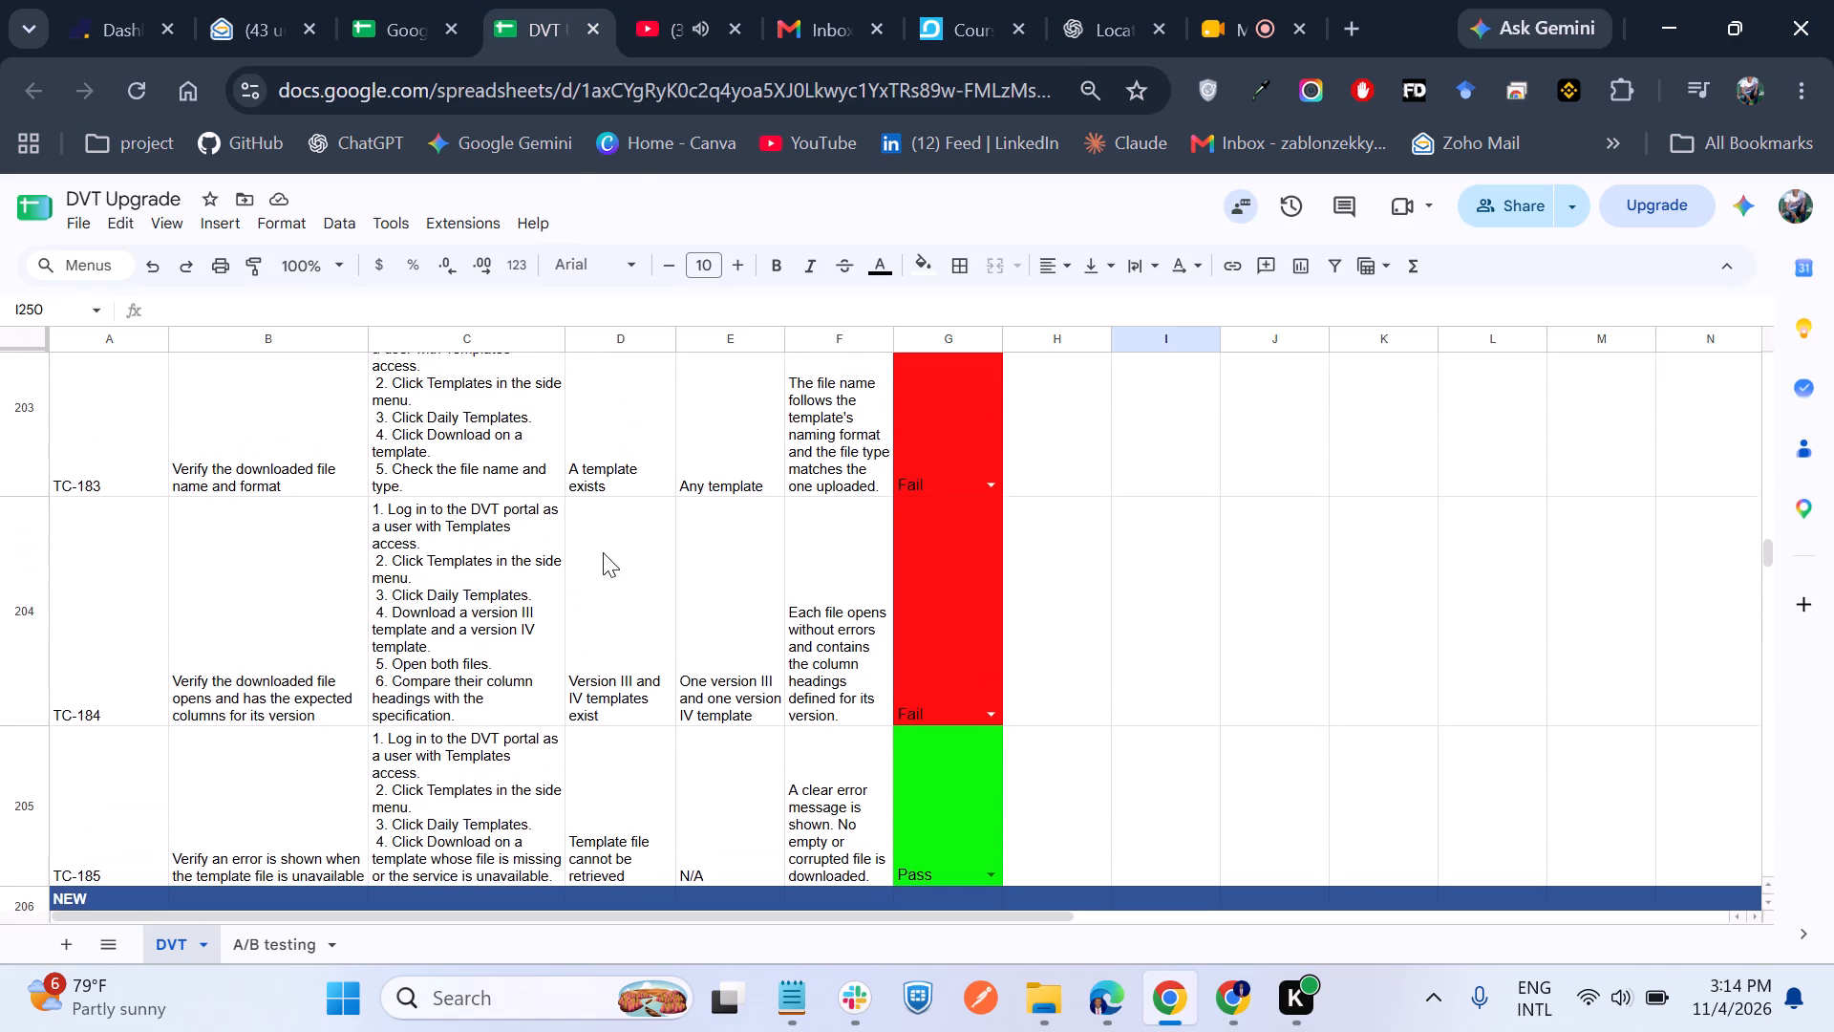
scroll(603, 552, up, 2)
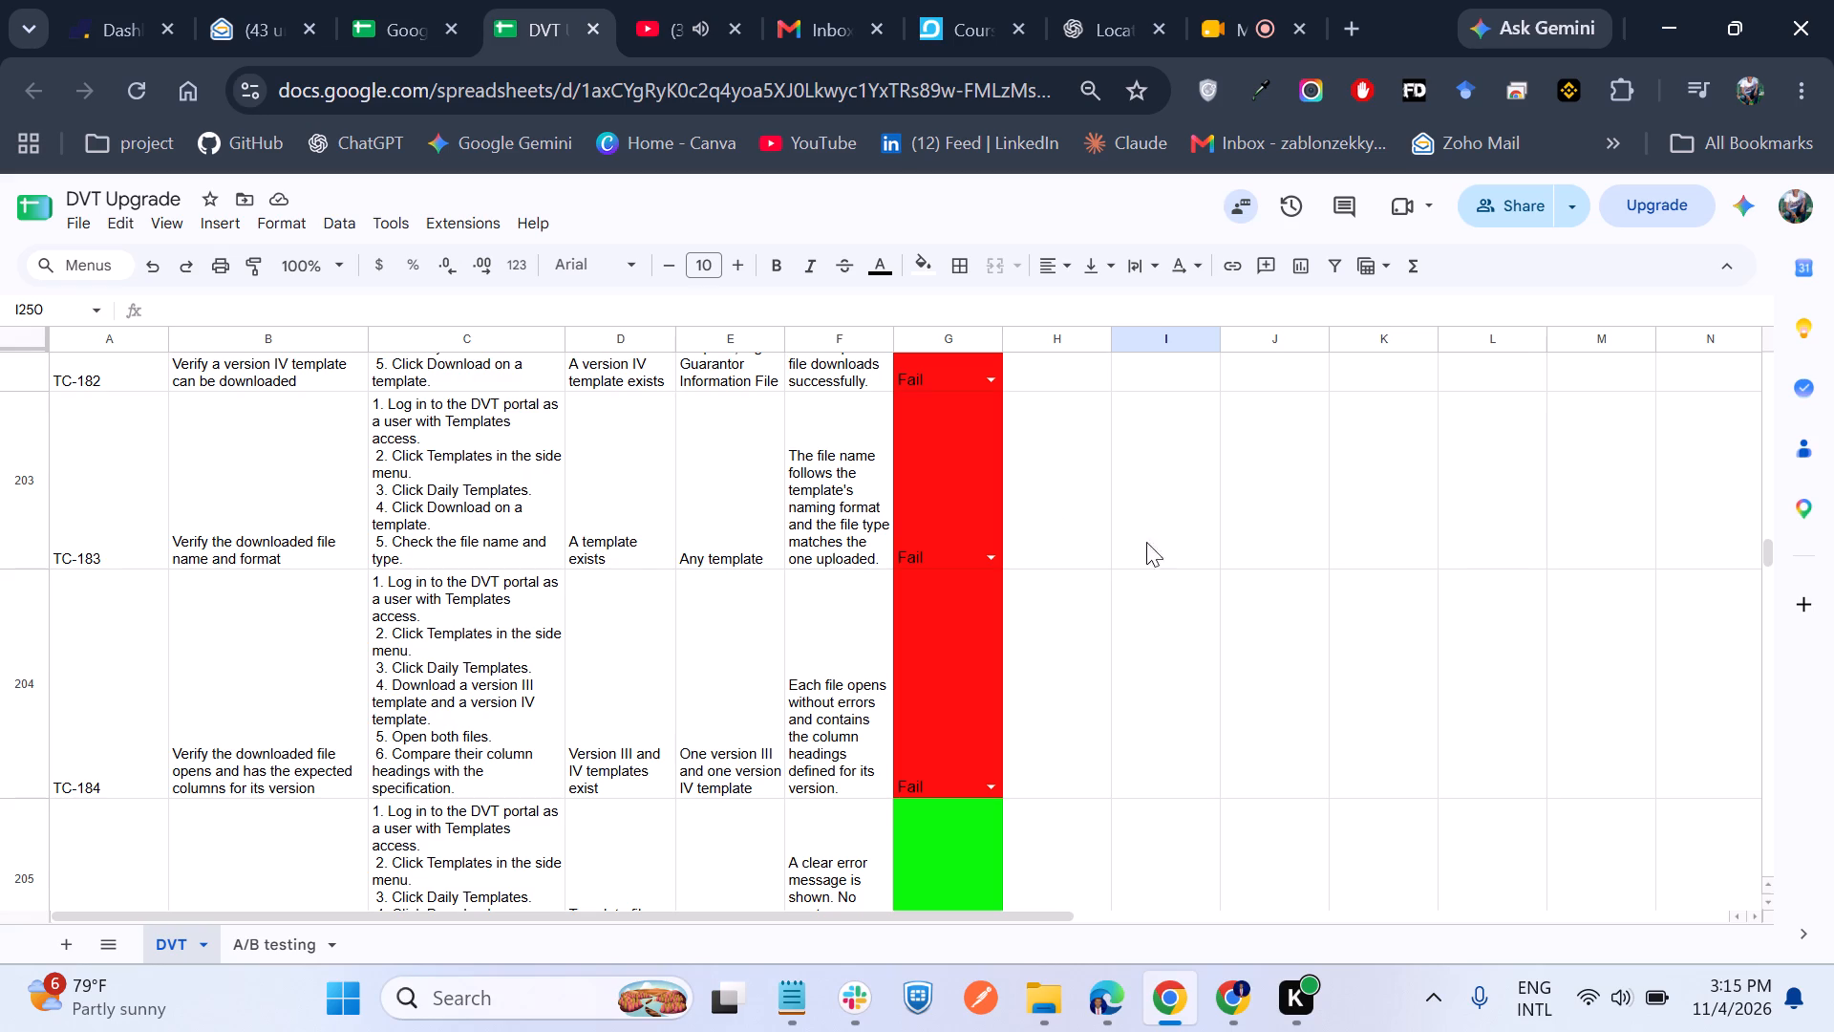
click(1166, 661)
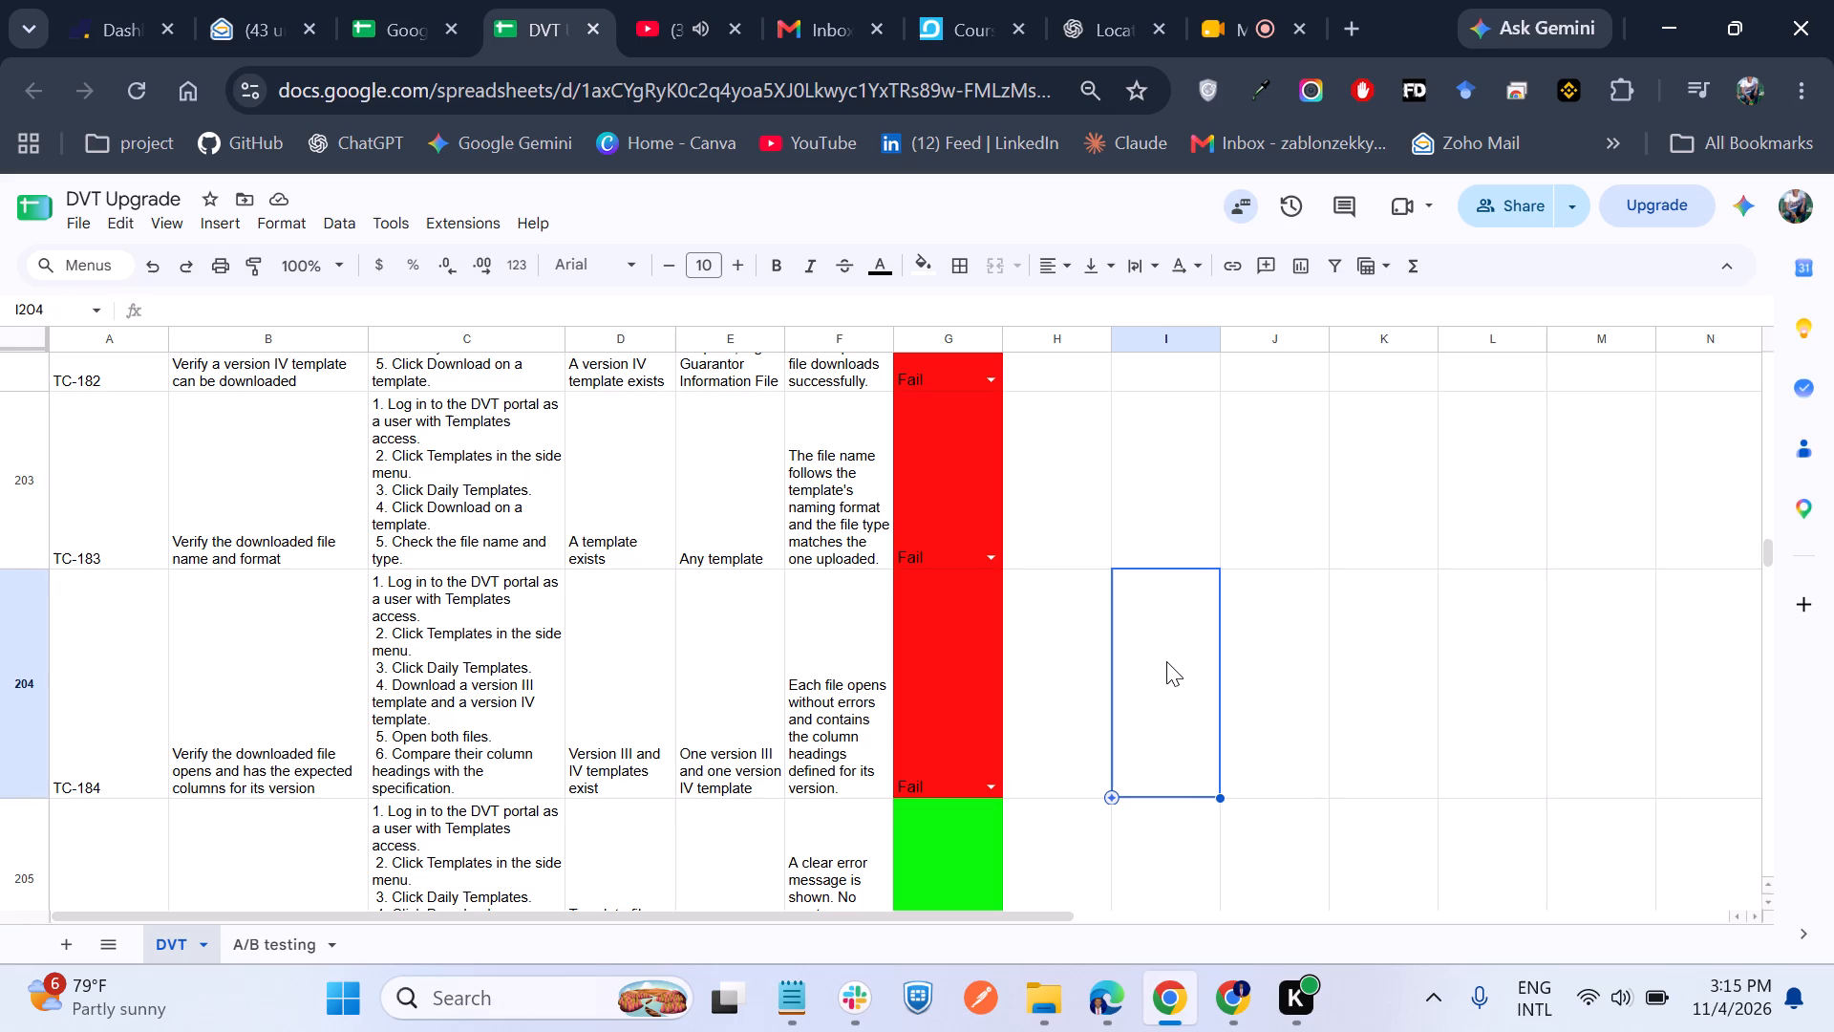
text(fil)
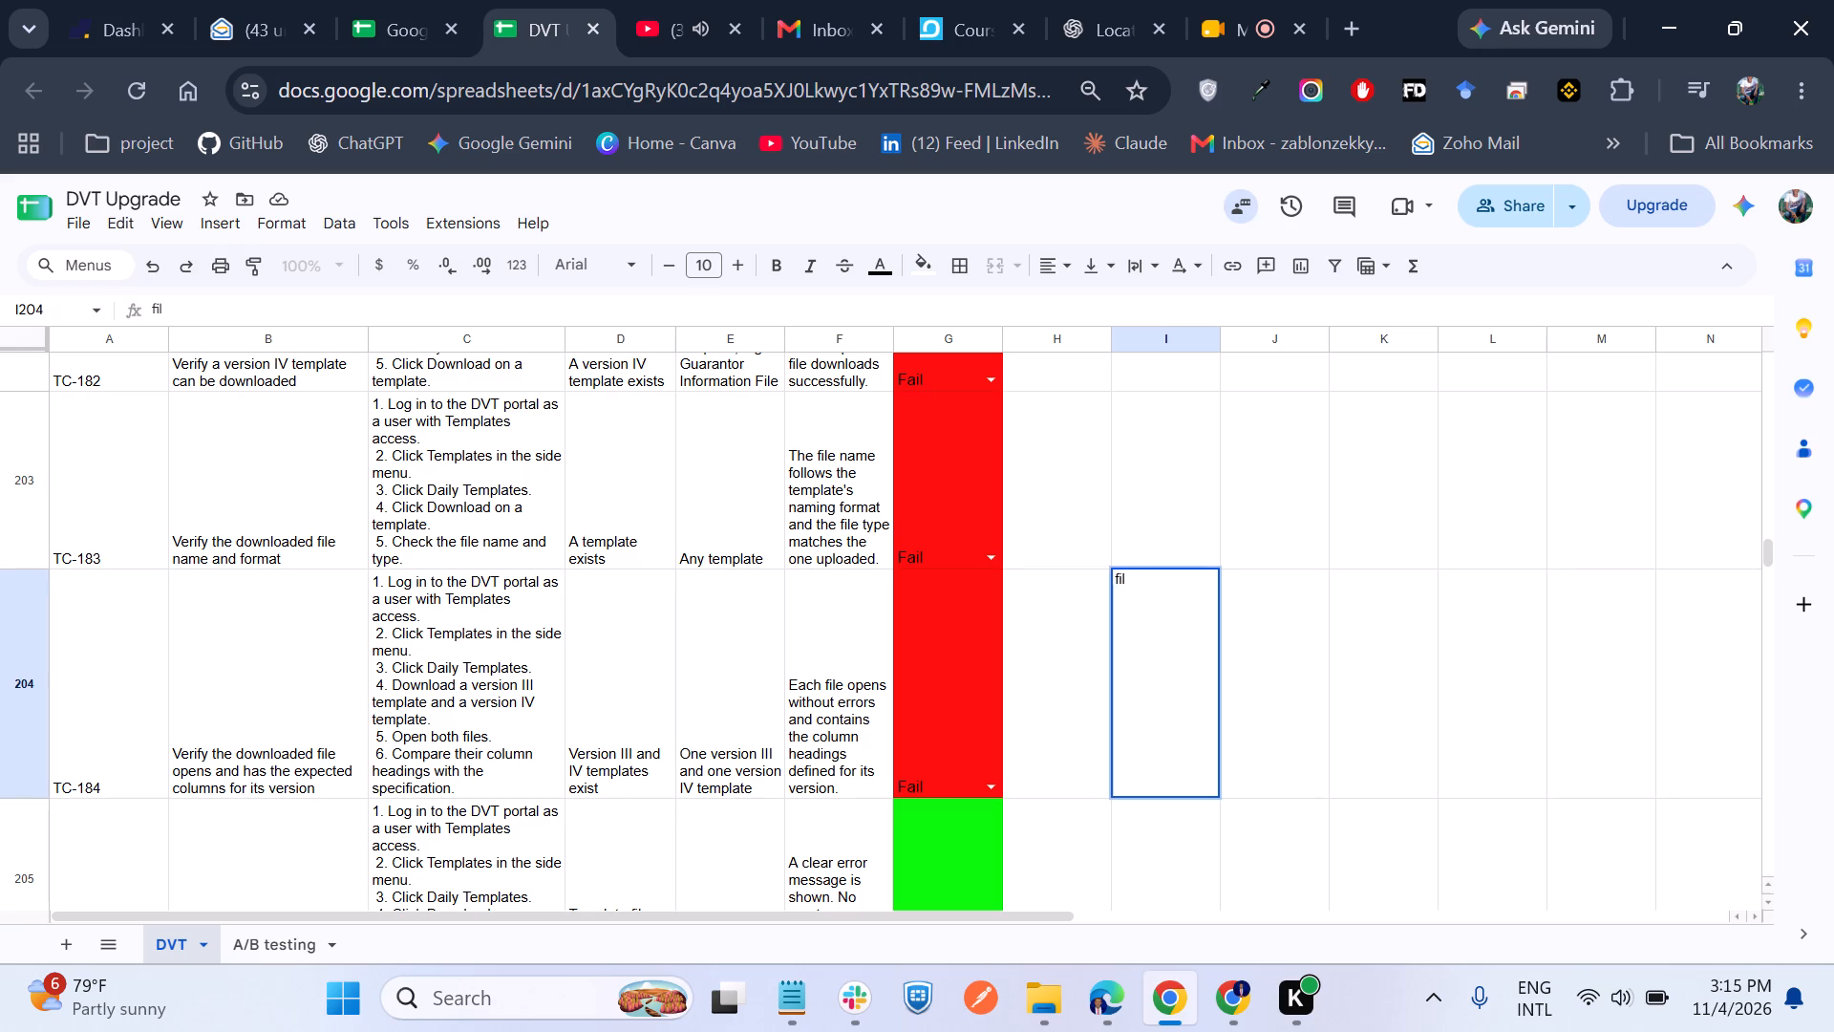
key(BackSpace)
key(BackSpace)
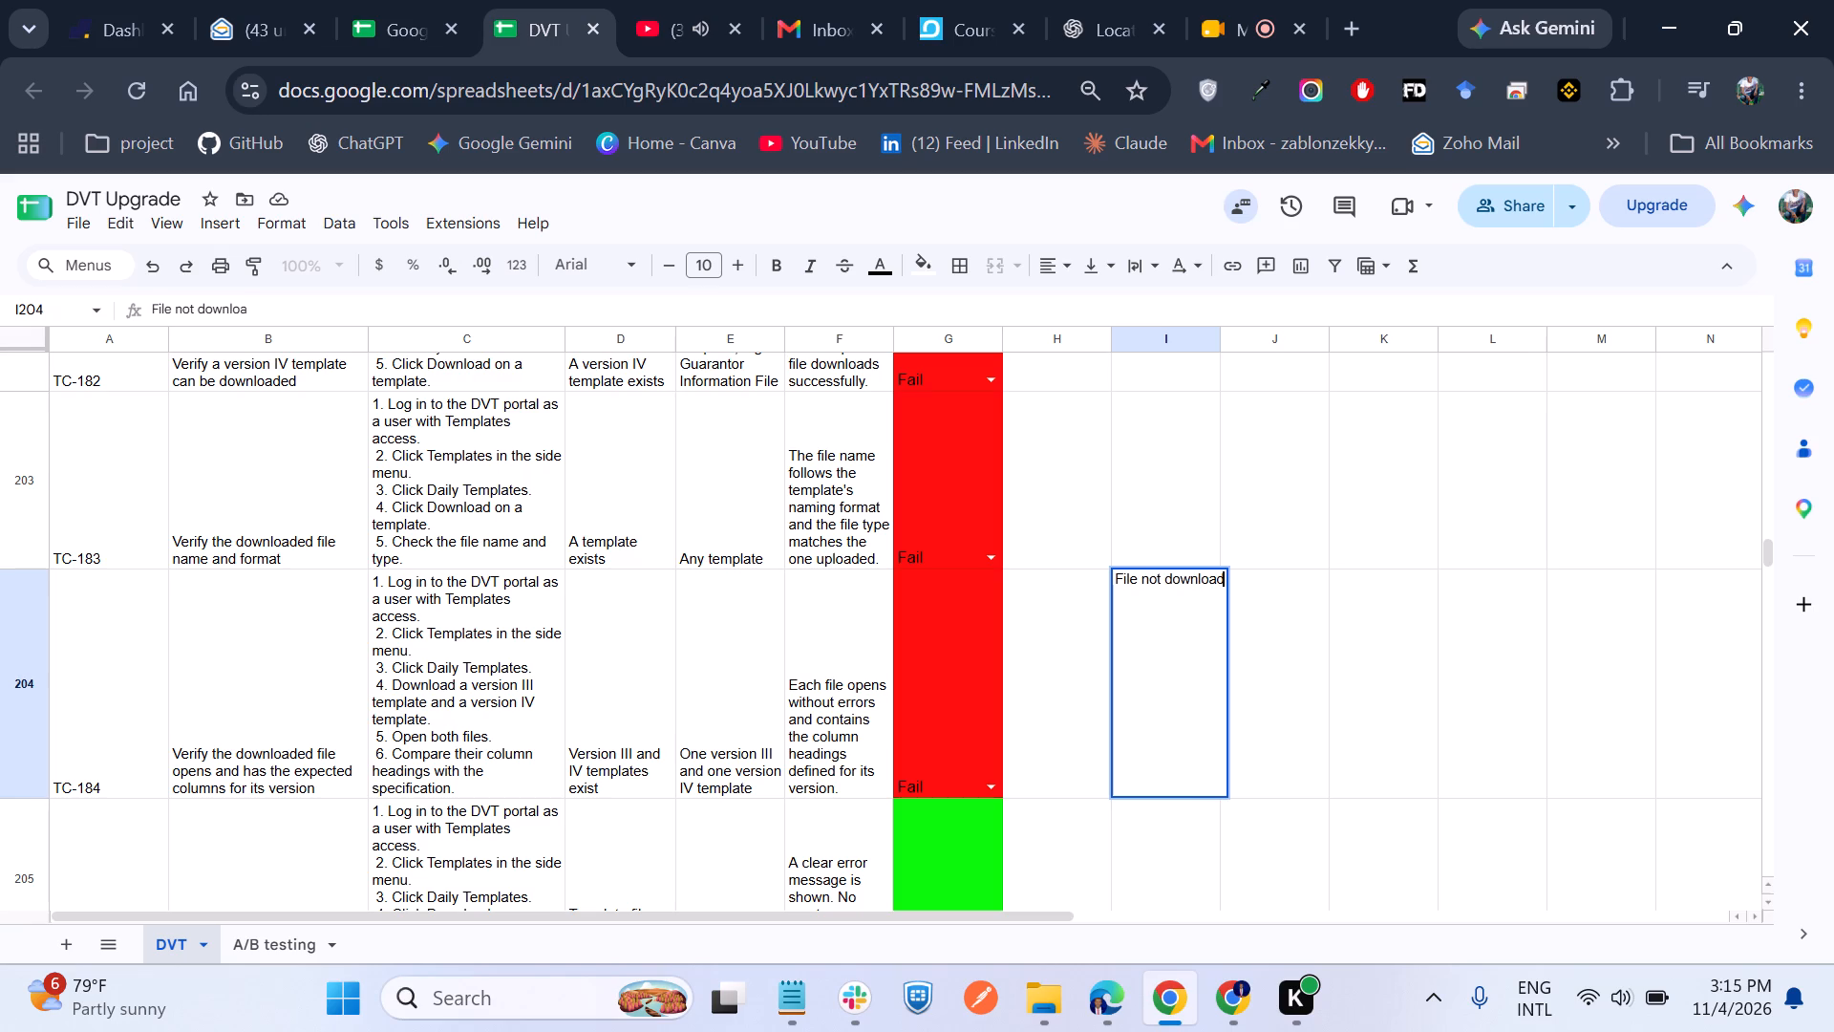
text(le)
key(Return)
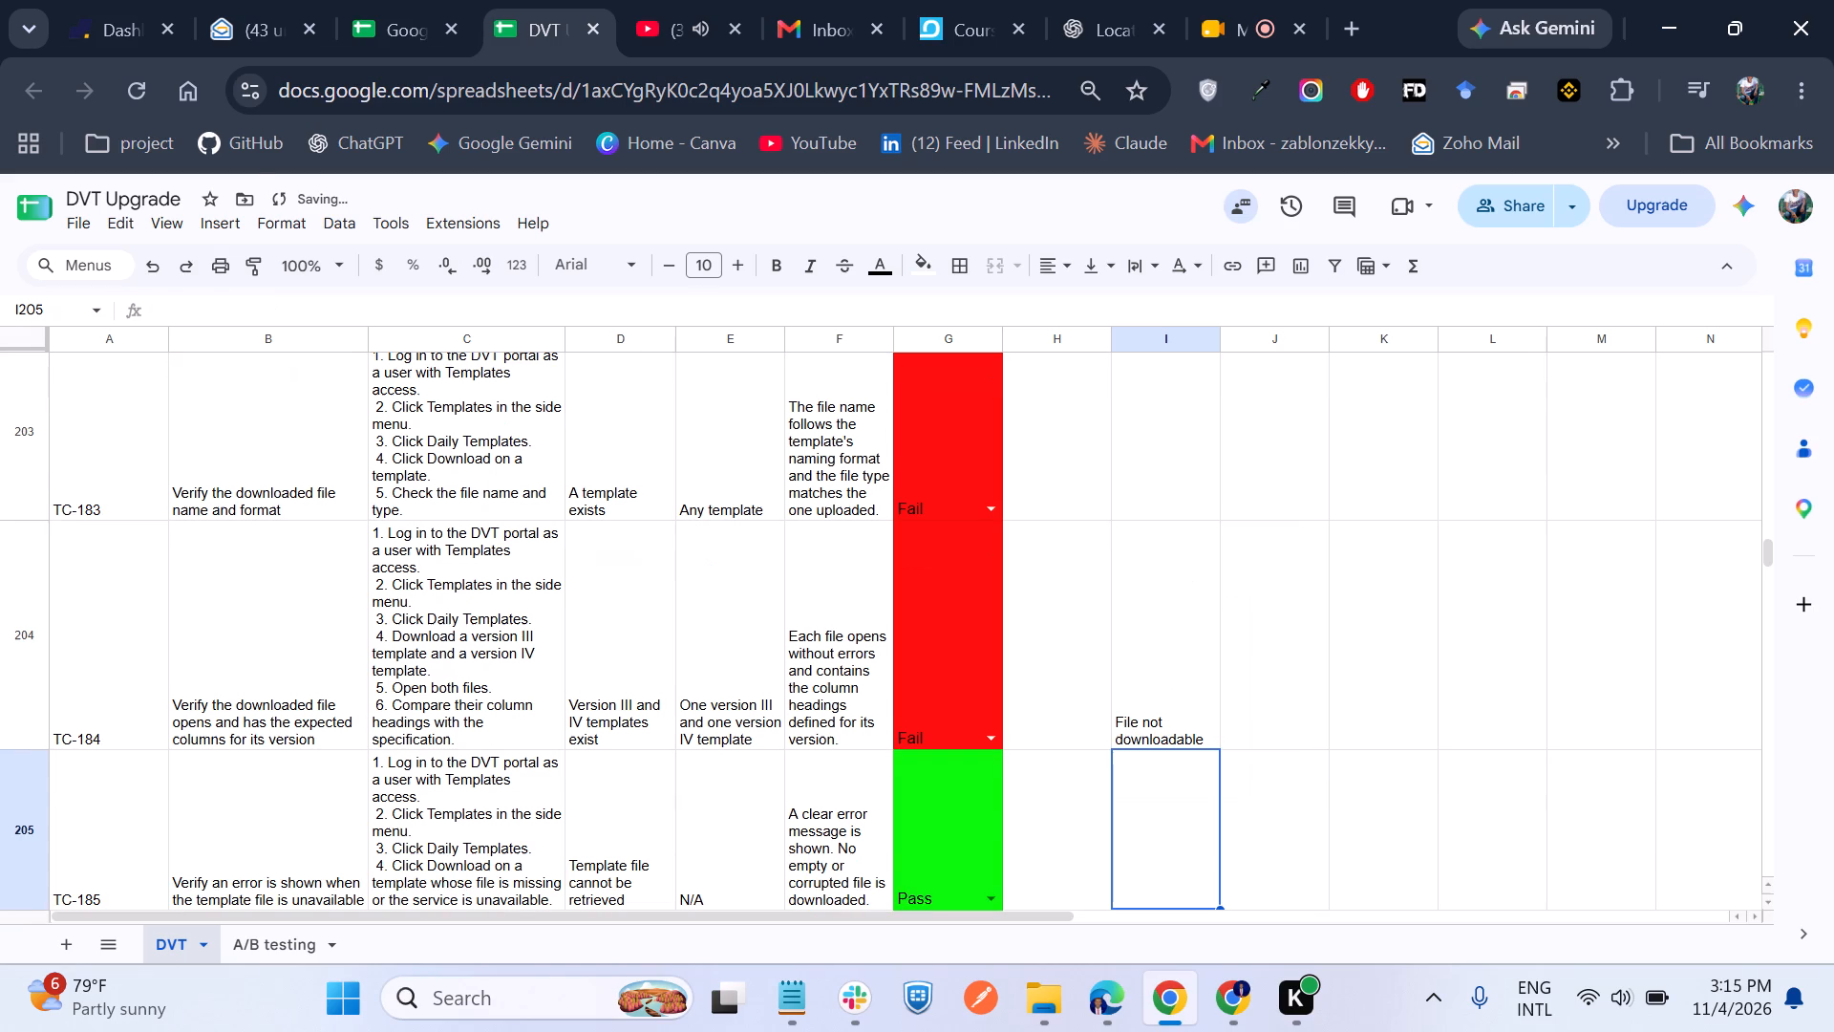
Copy the TC-184 comment "File not downloadable" to the comment cells of failed test cases TC-183 and TC-182.
click(1176, 699)
key(ctrl+c)
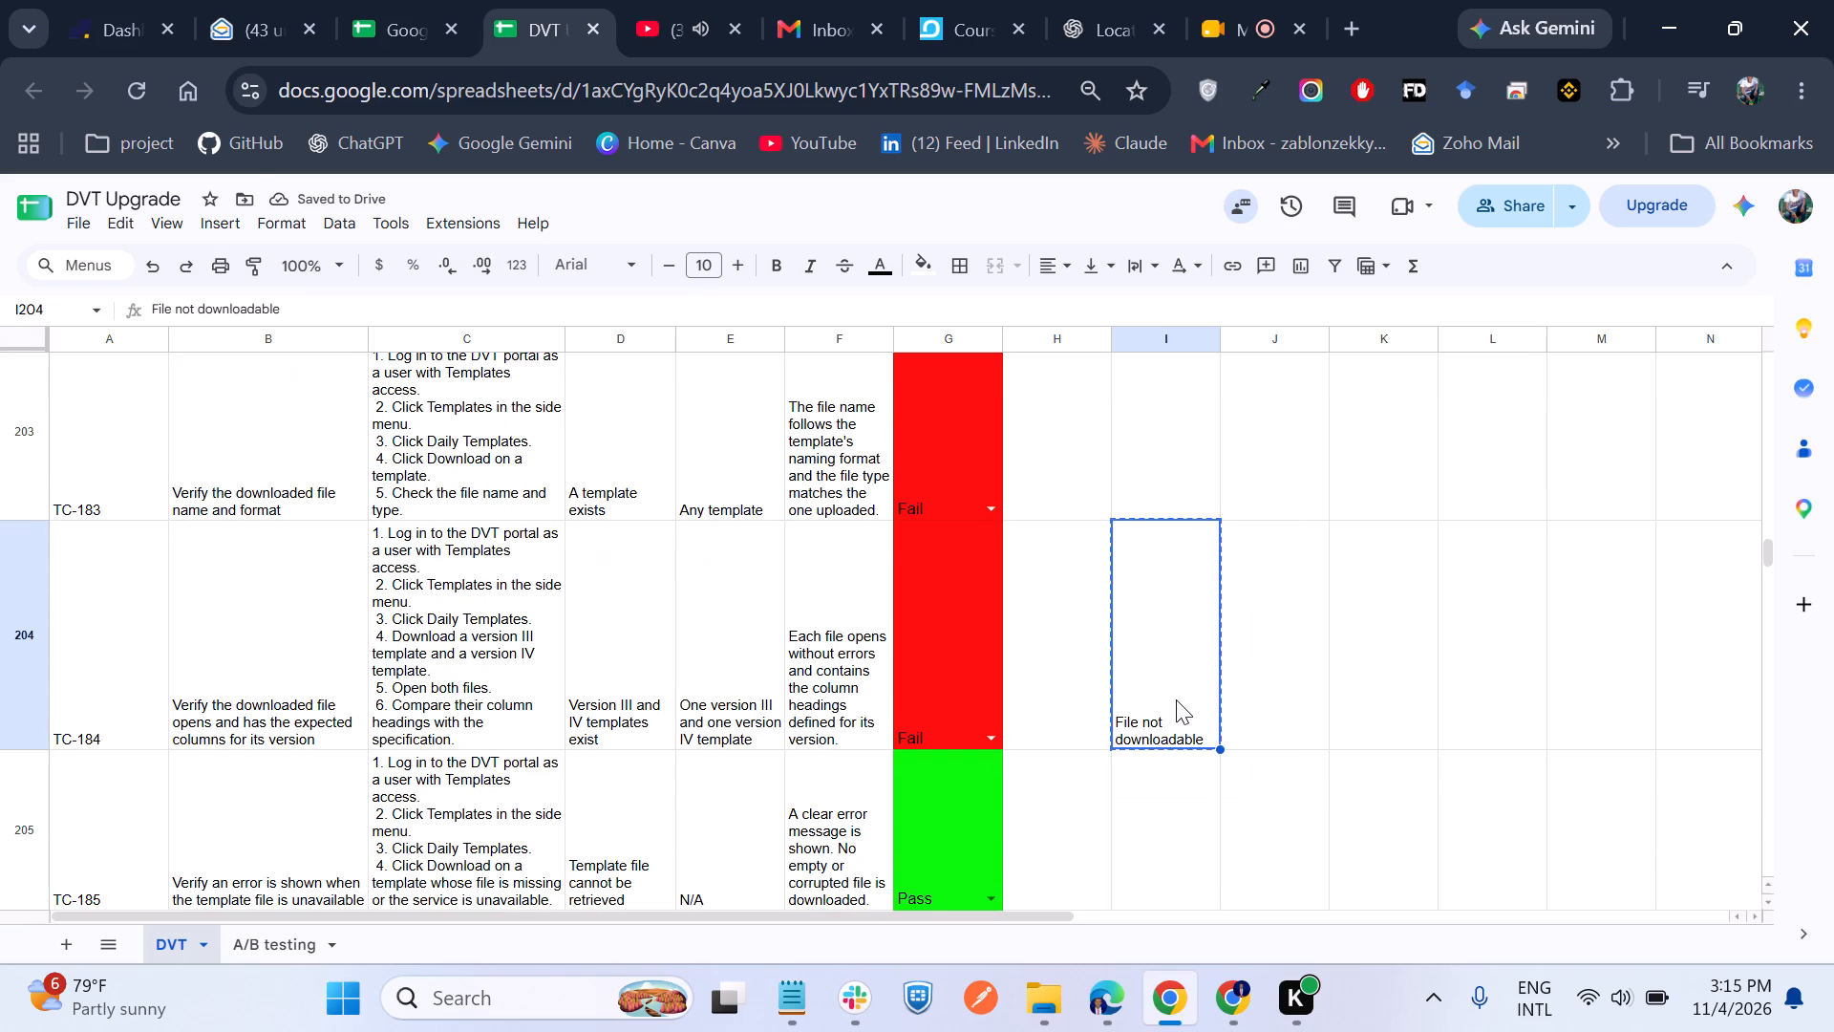
scroll(1176, 699, up, 1)
click(1171, 600)
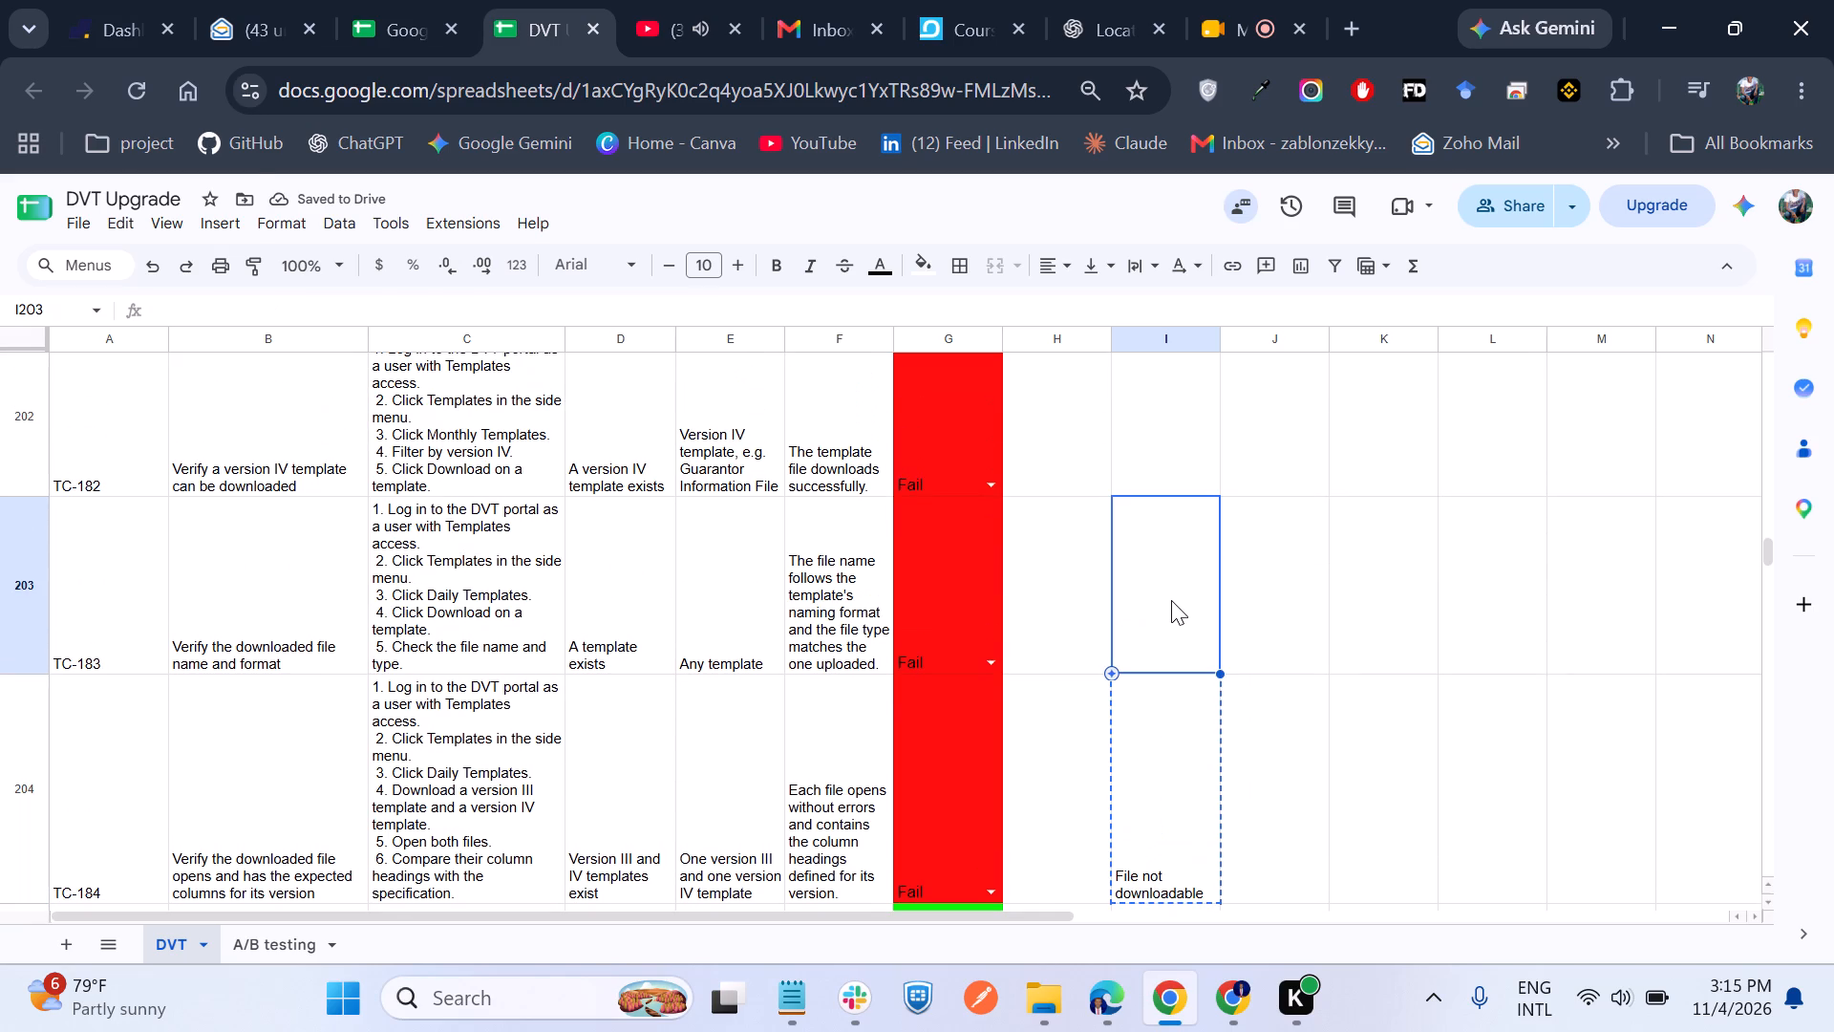
key(ctrl+v)
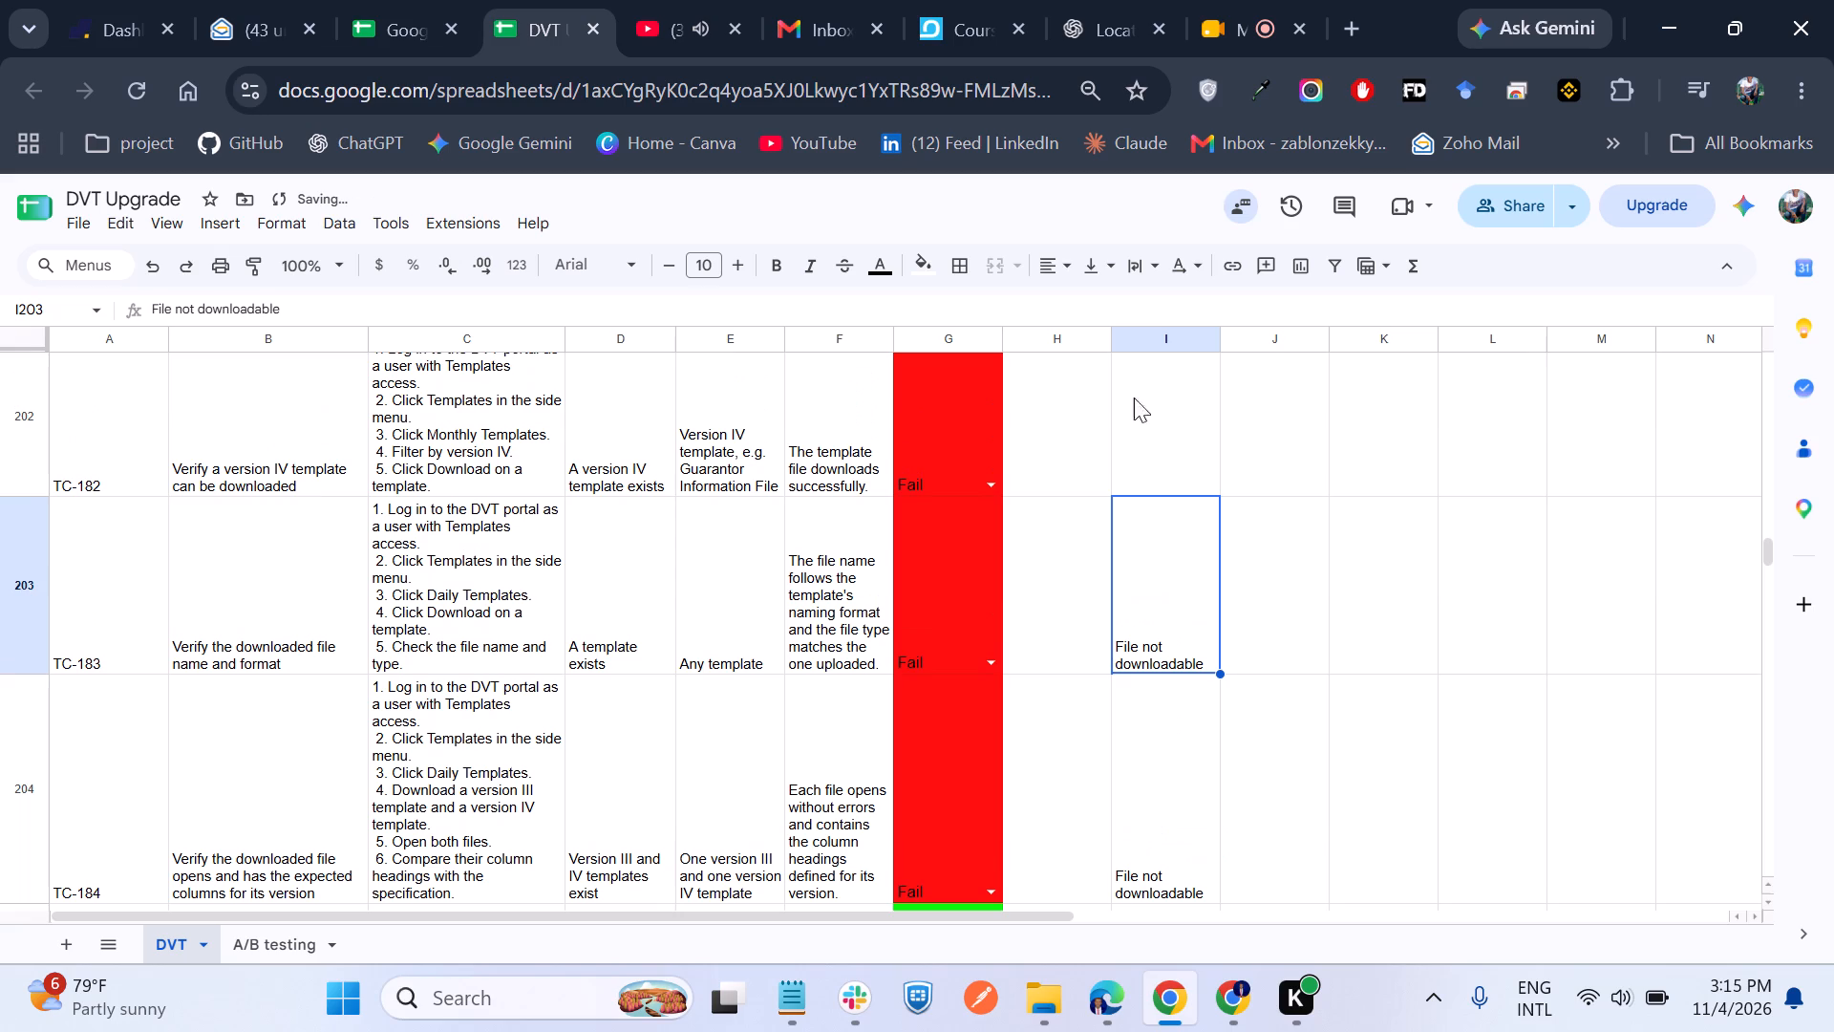
click(1148, 429)
key(ctrl+v)
Review the test statuses of the template filter cases above the Download Template section, looking for failures, and return to that section.
scroll(1148, 429, up, 1)
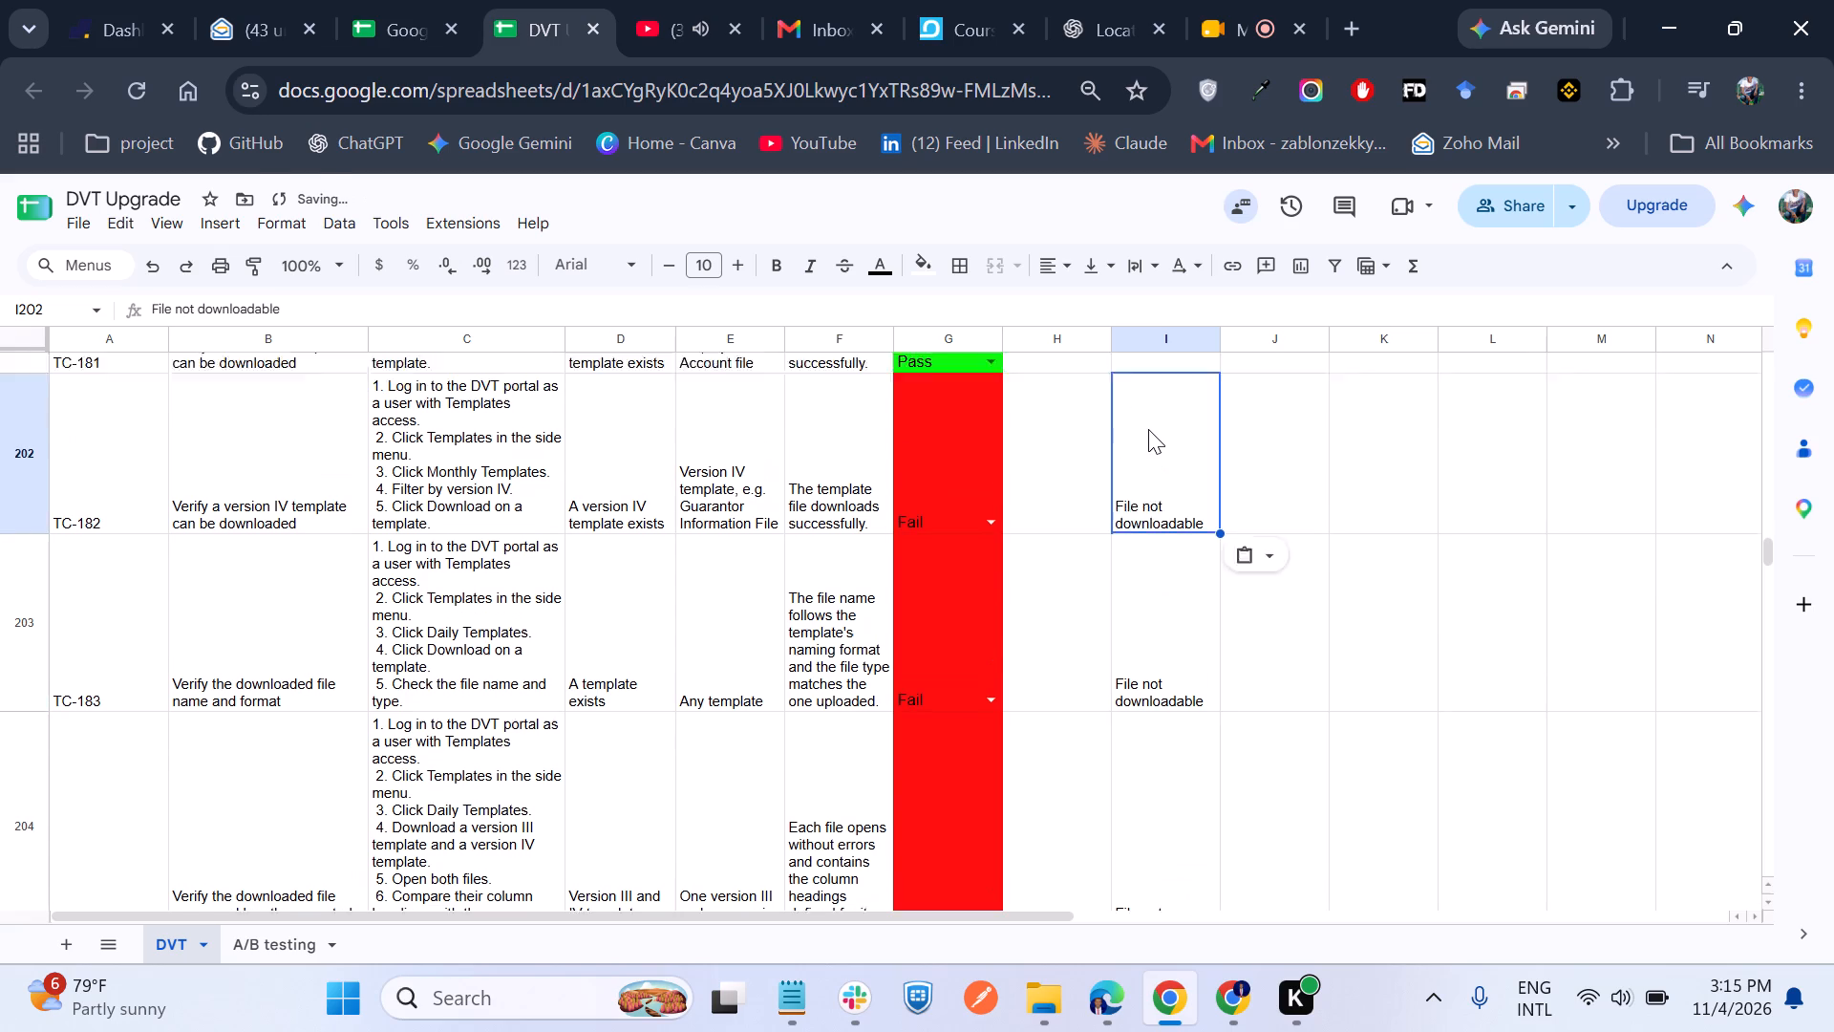
scroll(1148, 429, up, 4)
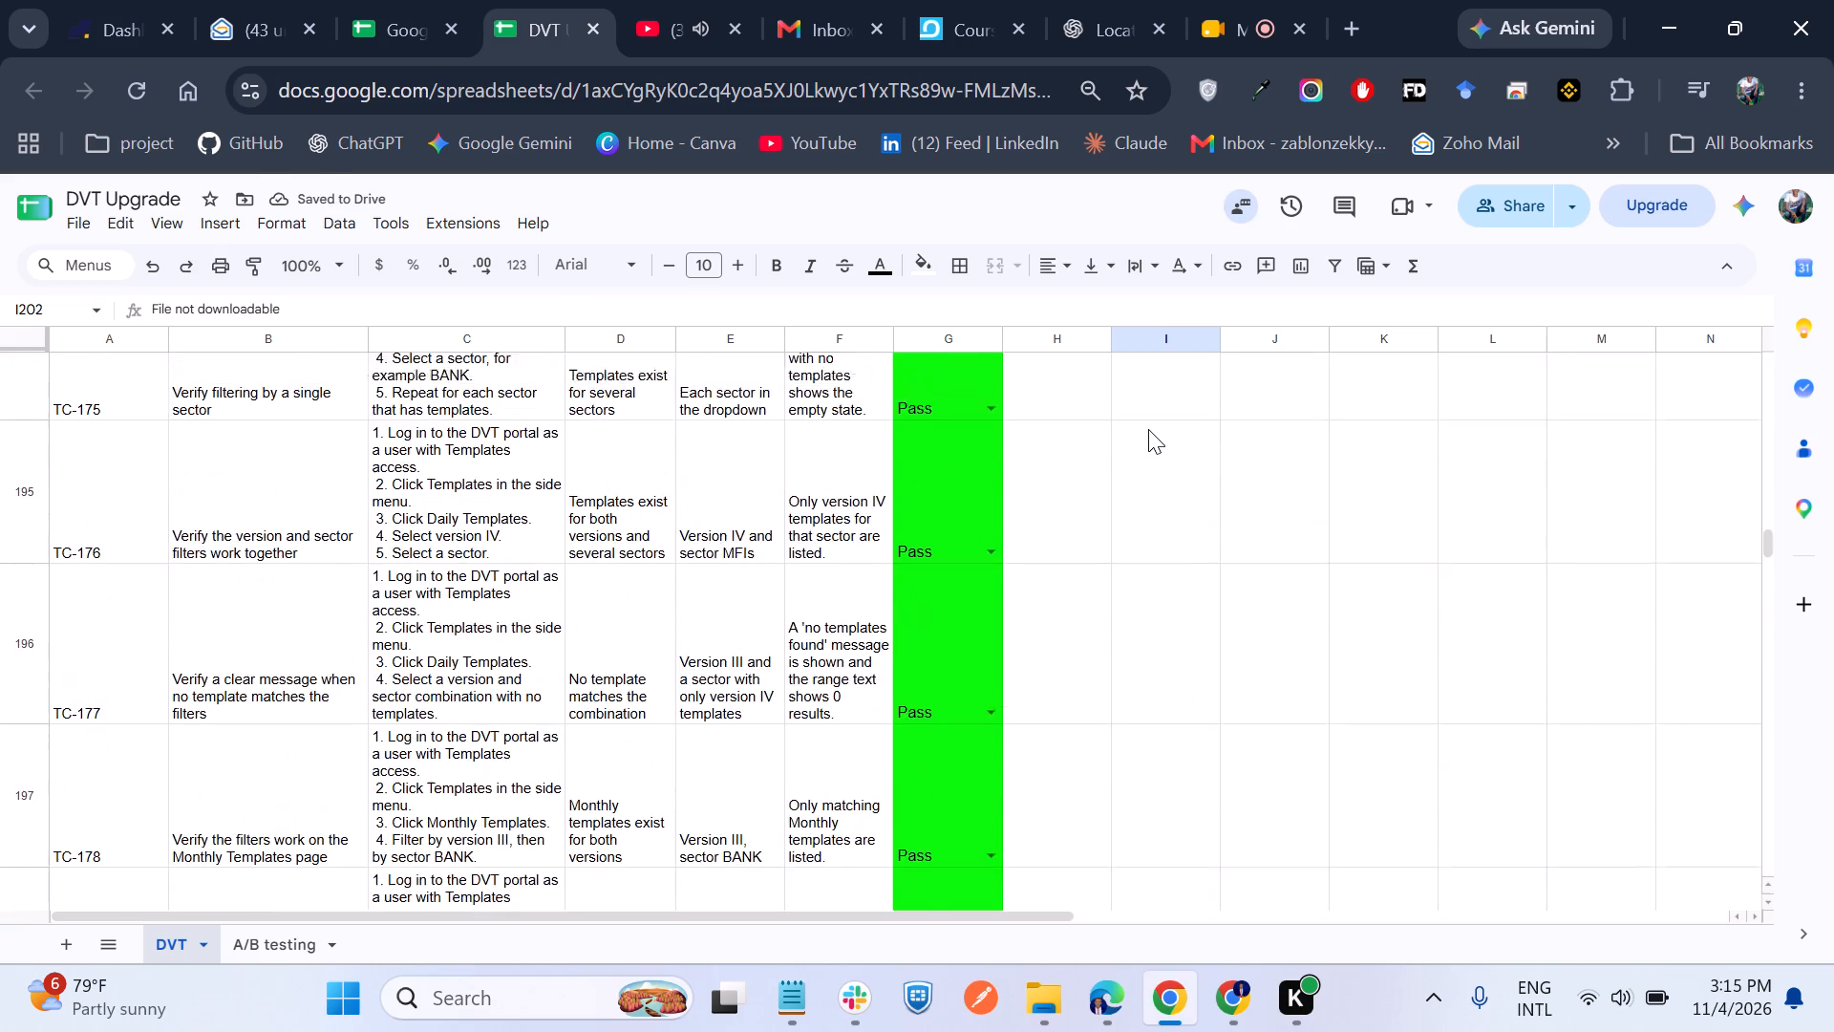
scroll(1148, 429, up, 1)
scroll(1148, 429, down, 4)
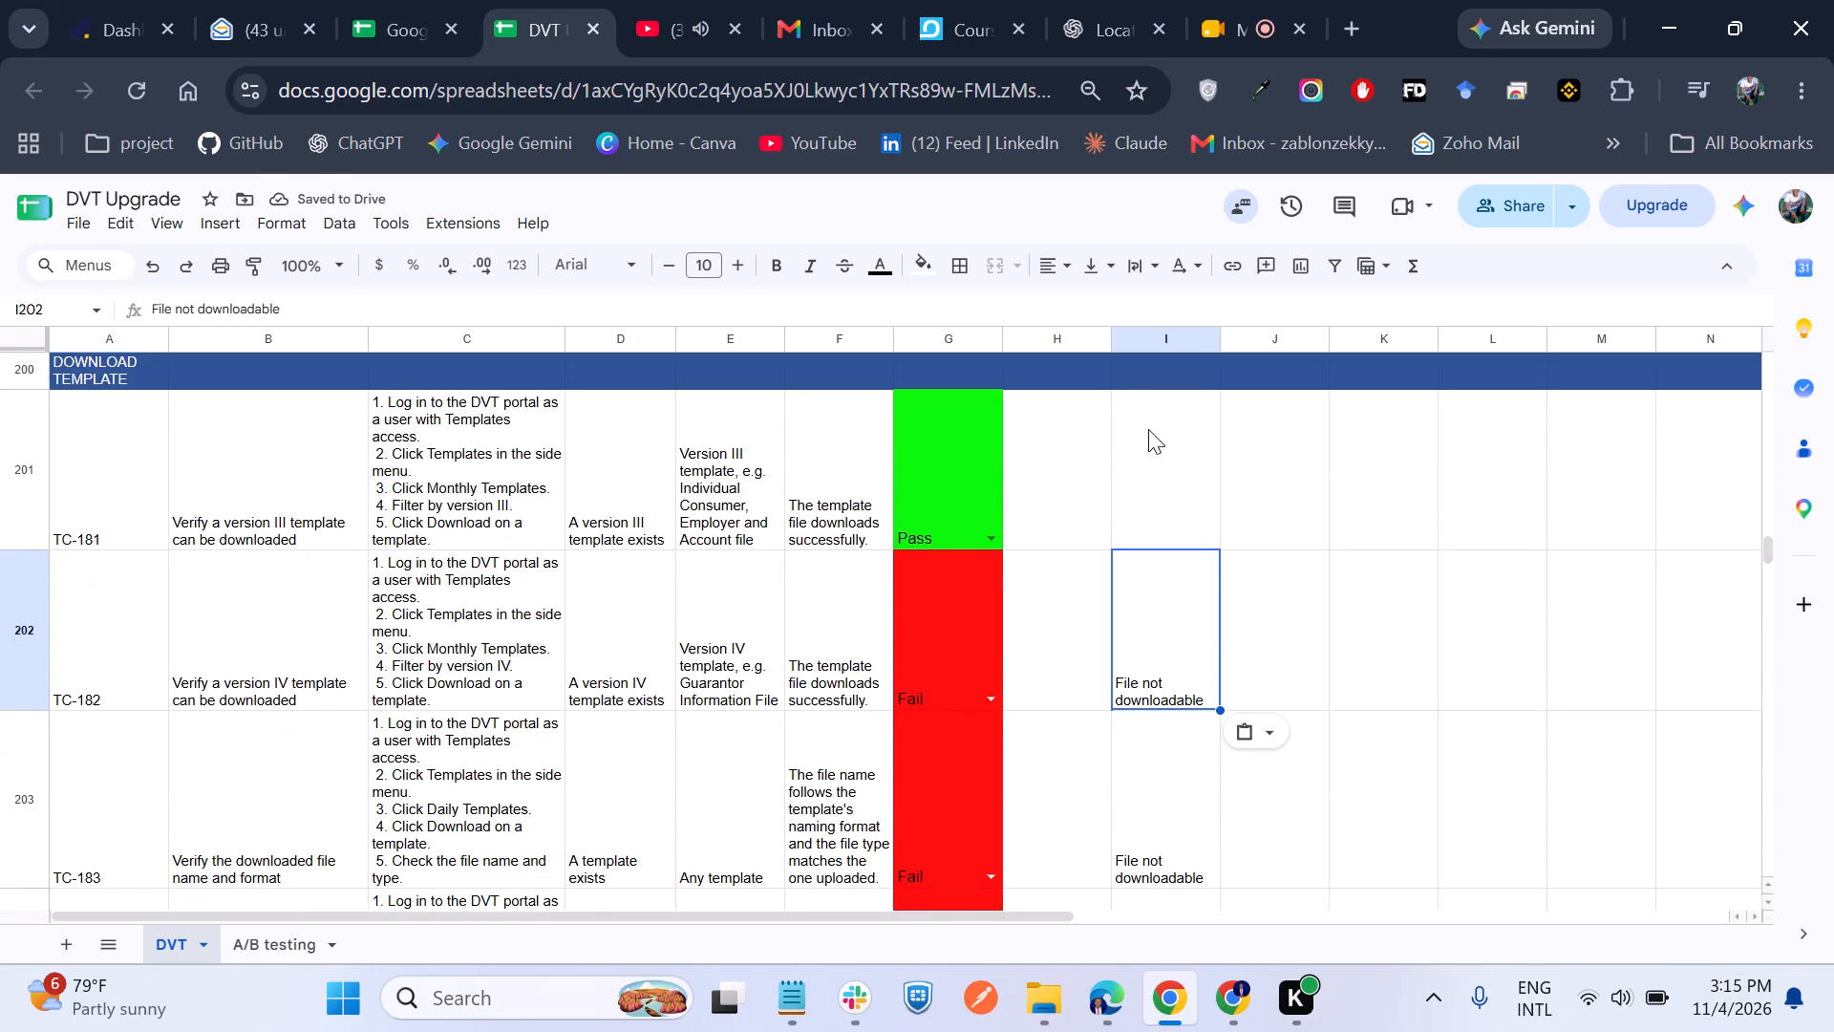
scroll(1148, 429, down, 3)
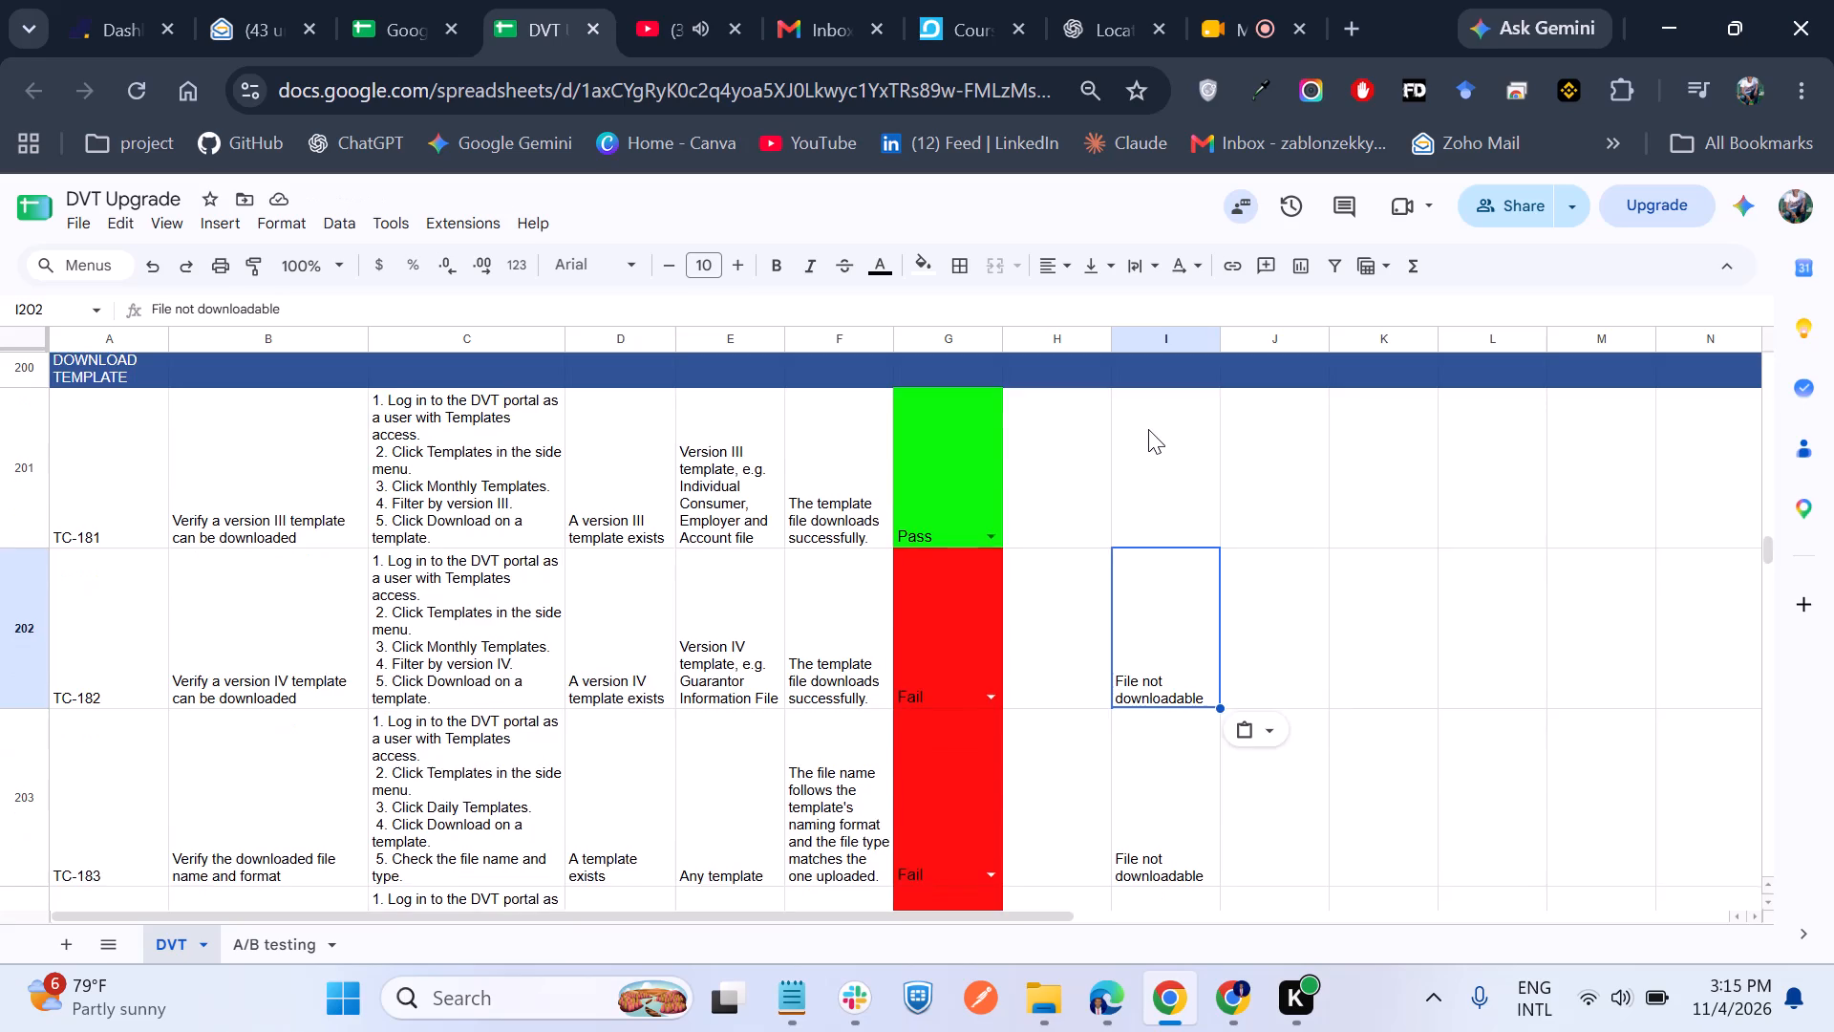
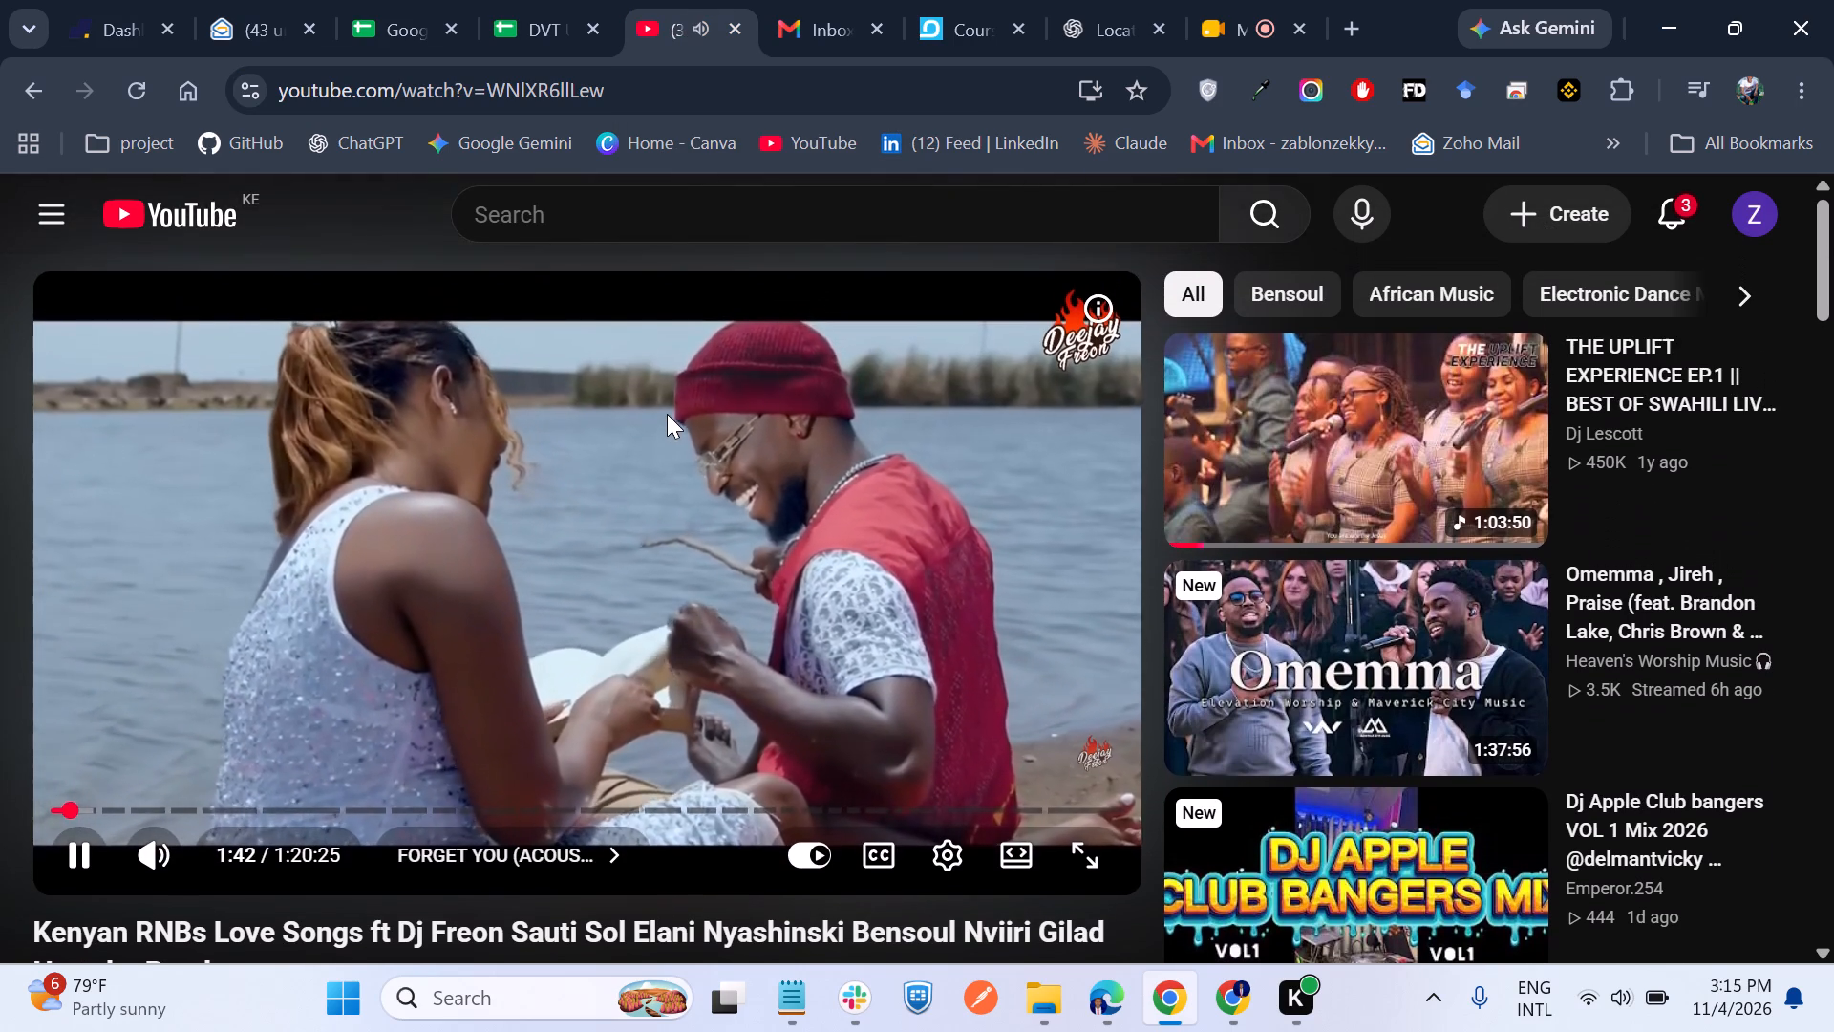
Search Google in a new browser tab for "who sang valentines nikuwekee kwa archives pale kwa tbv" and look through the results.
scroll(667, 414, up, 1)
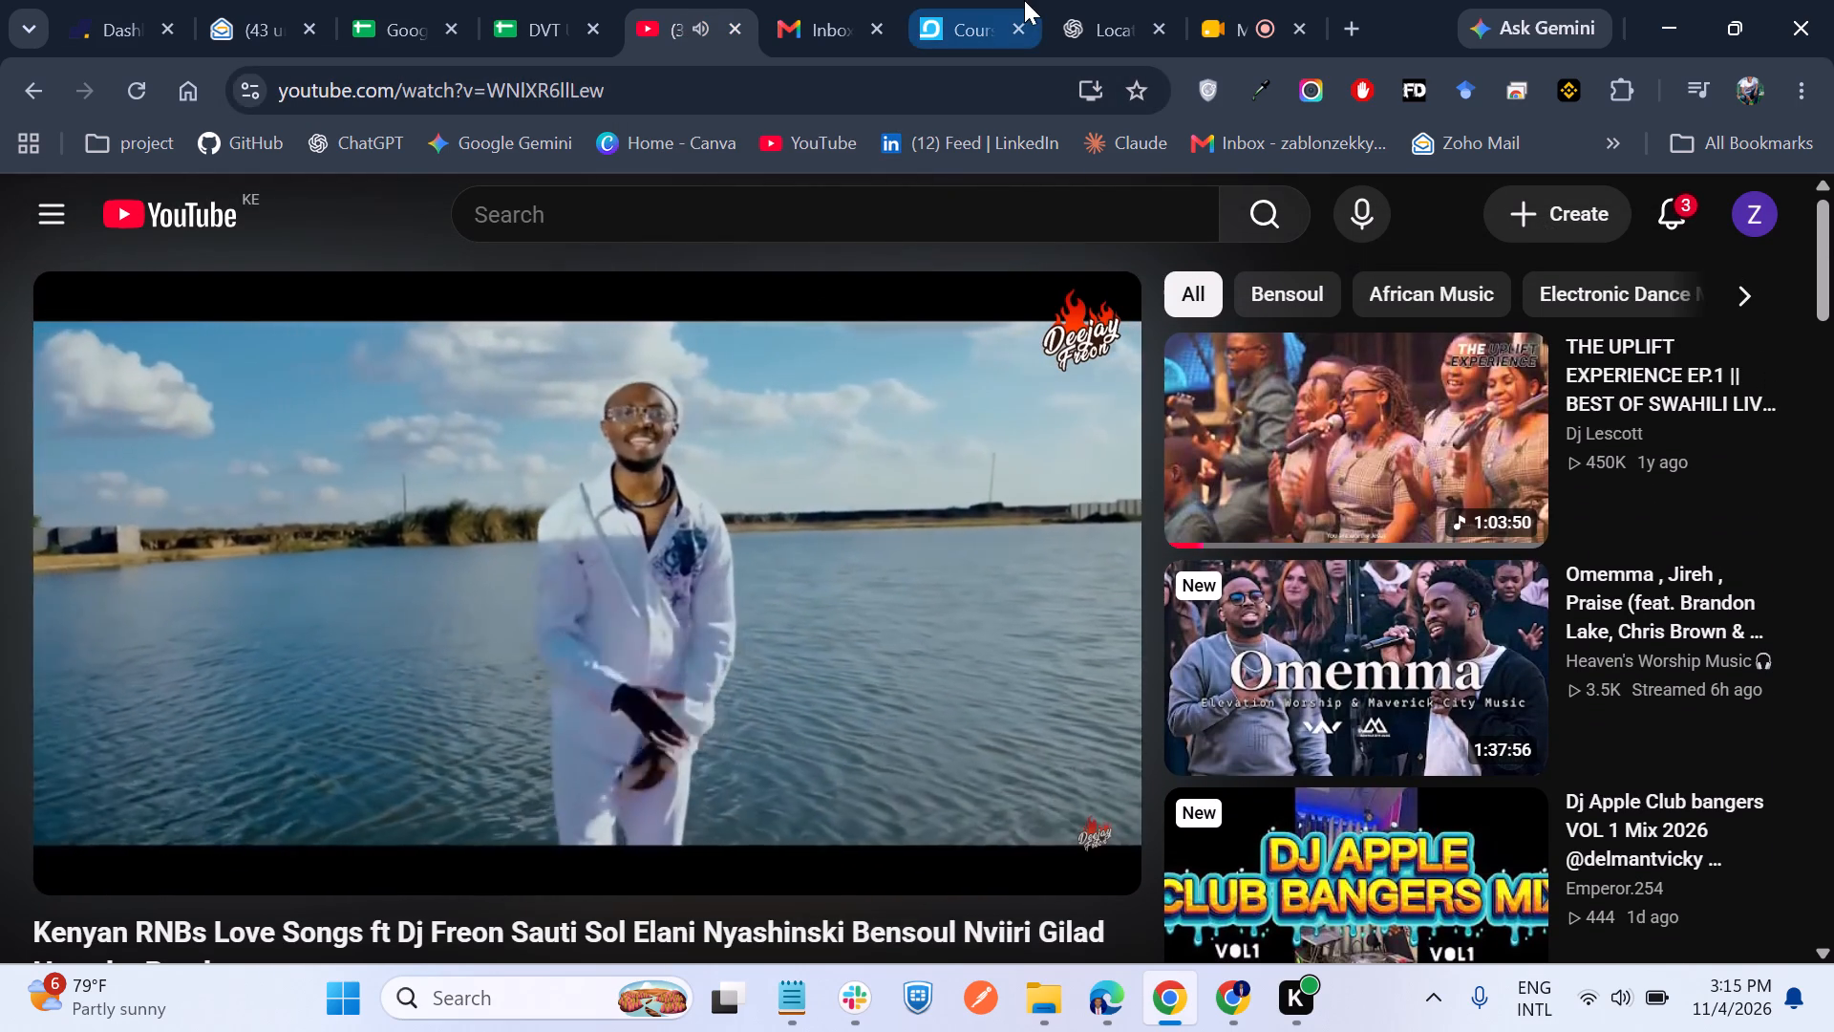
click(1343, 5)
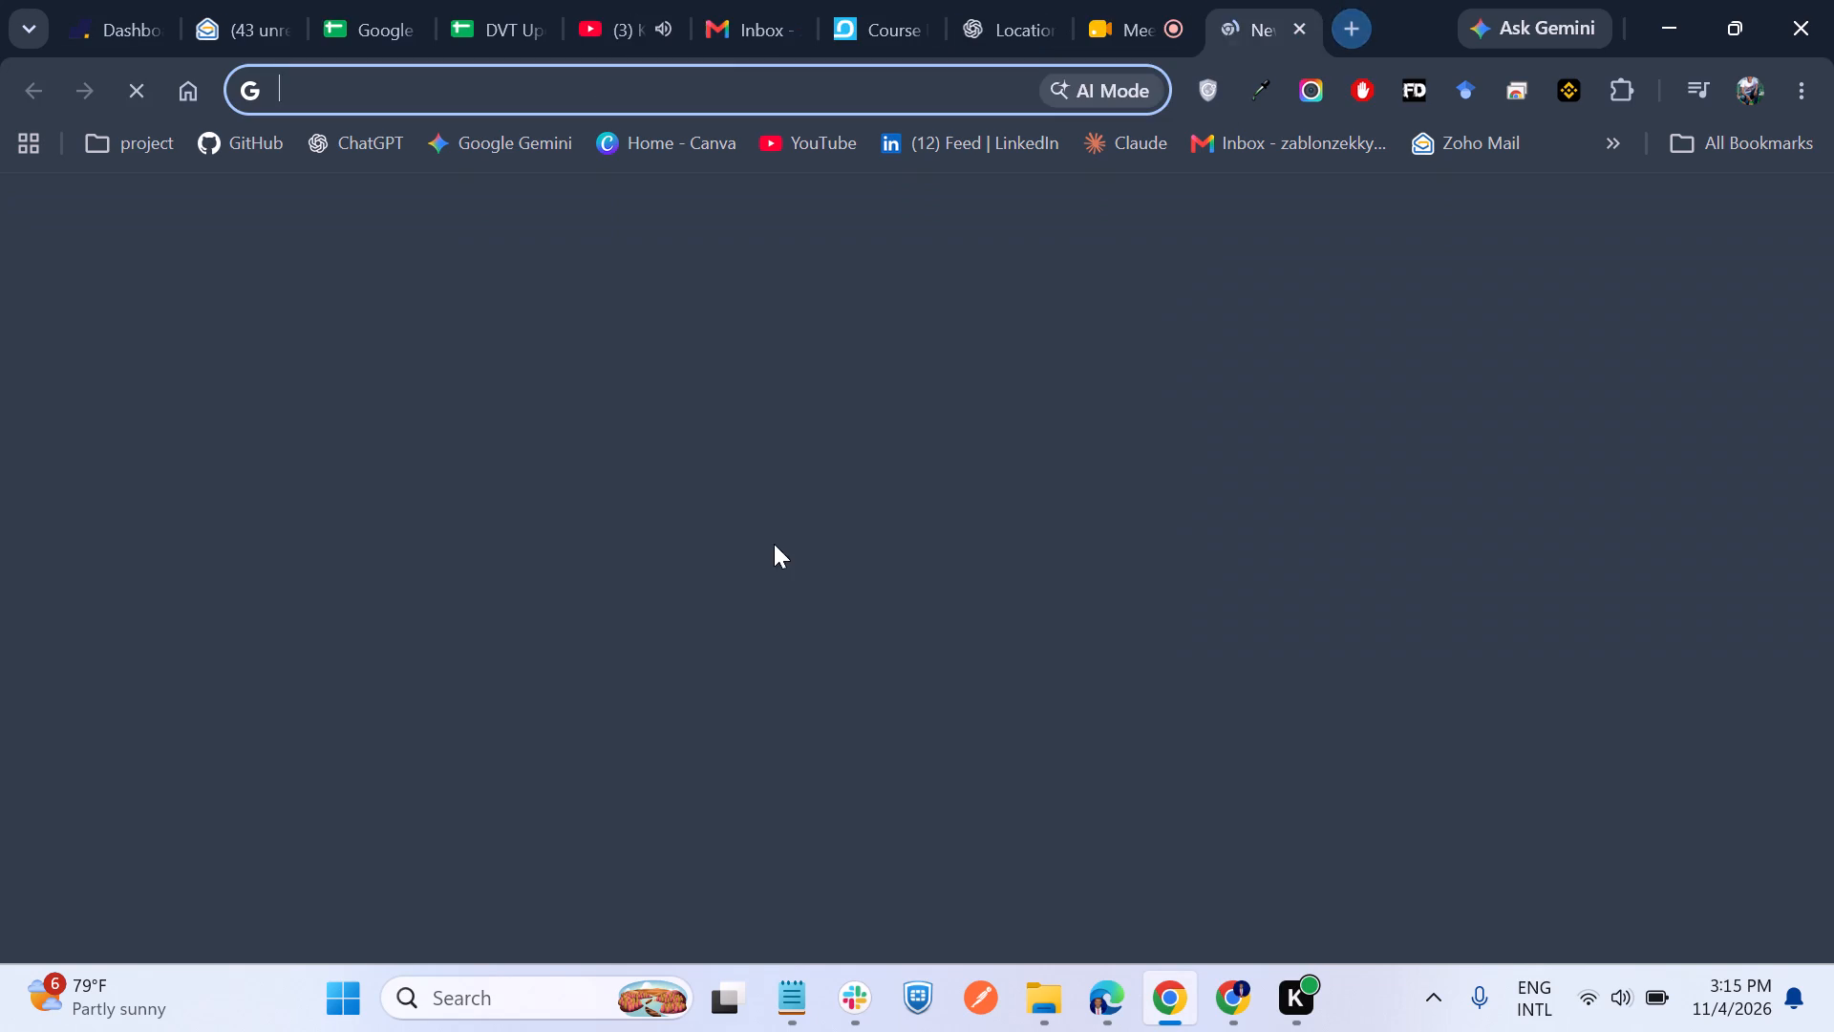
click(628, 597)
text(wh)
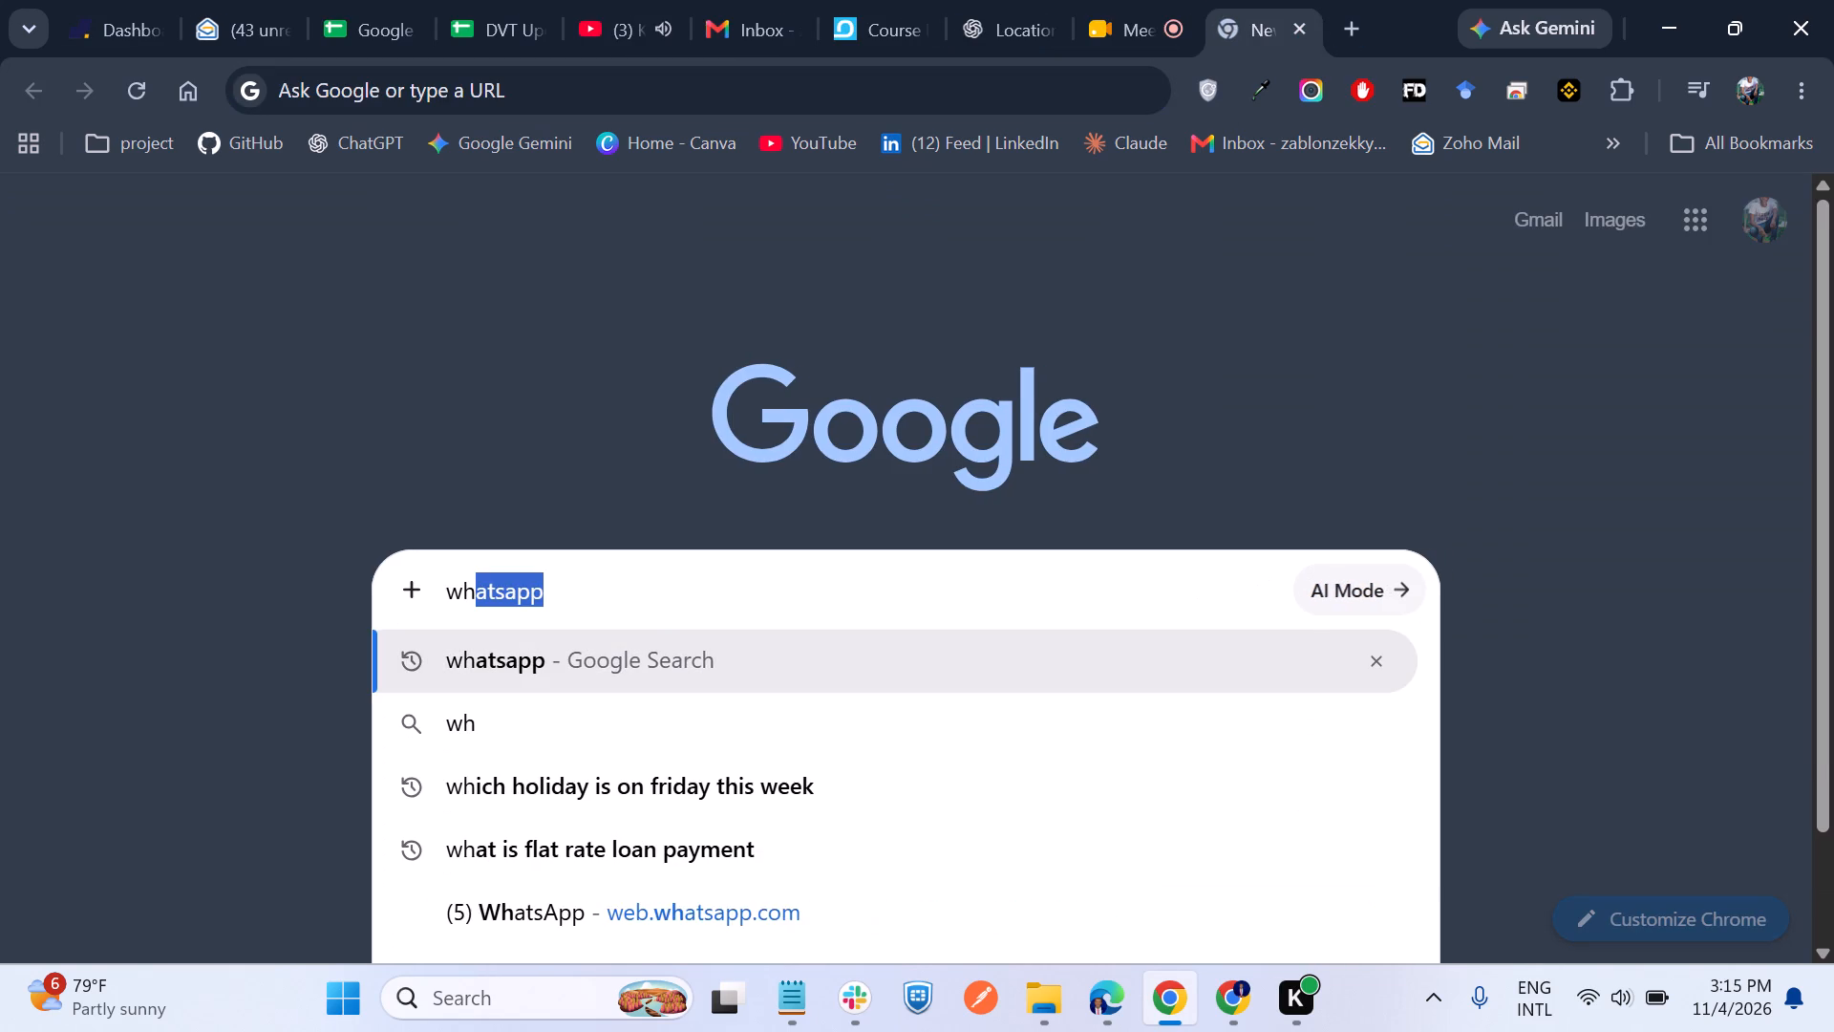
text(o sang valentines nikuwekee kw)
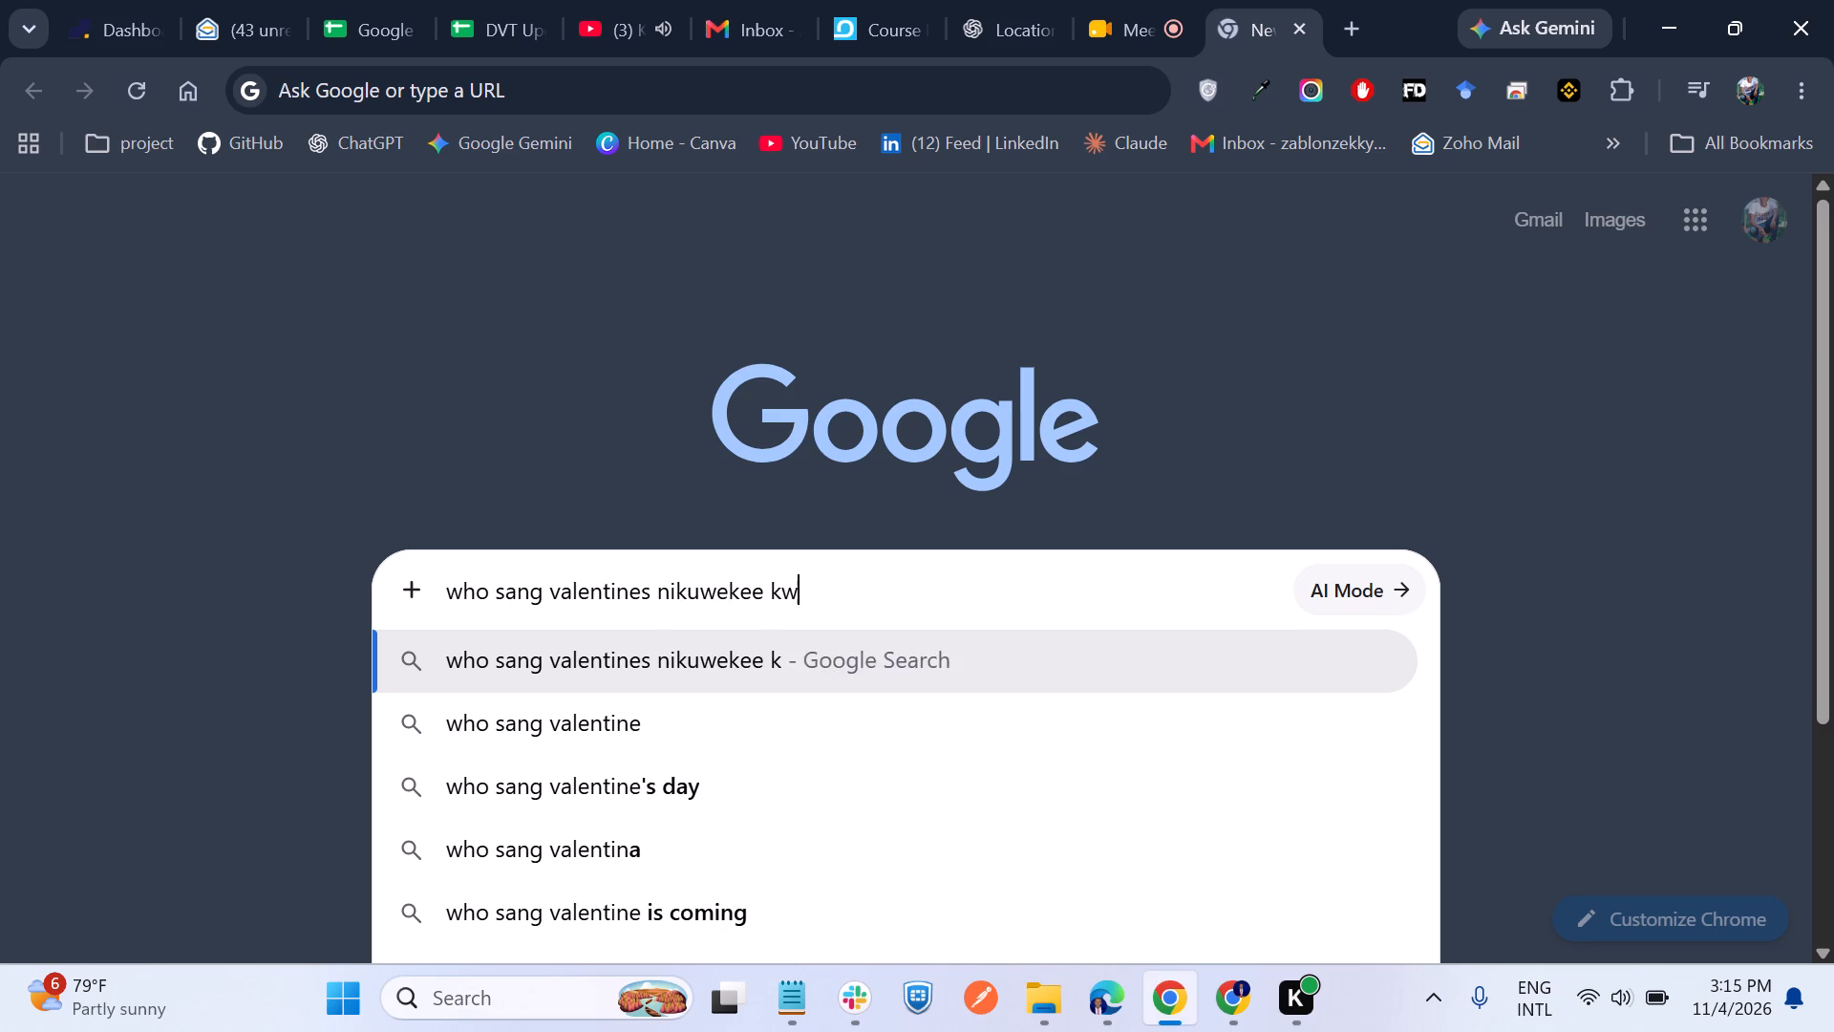
text(a archin)
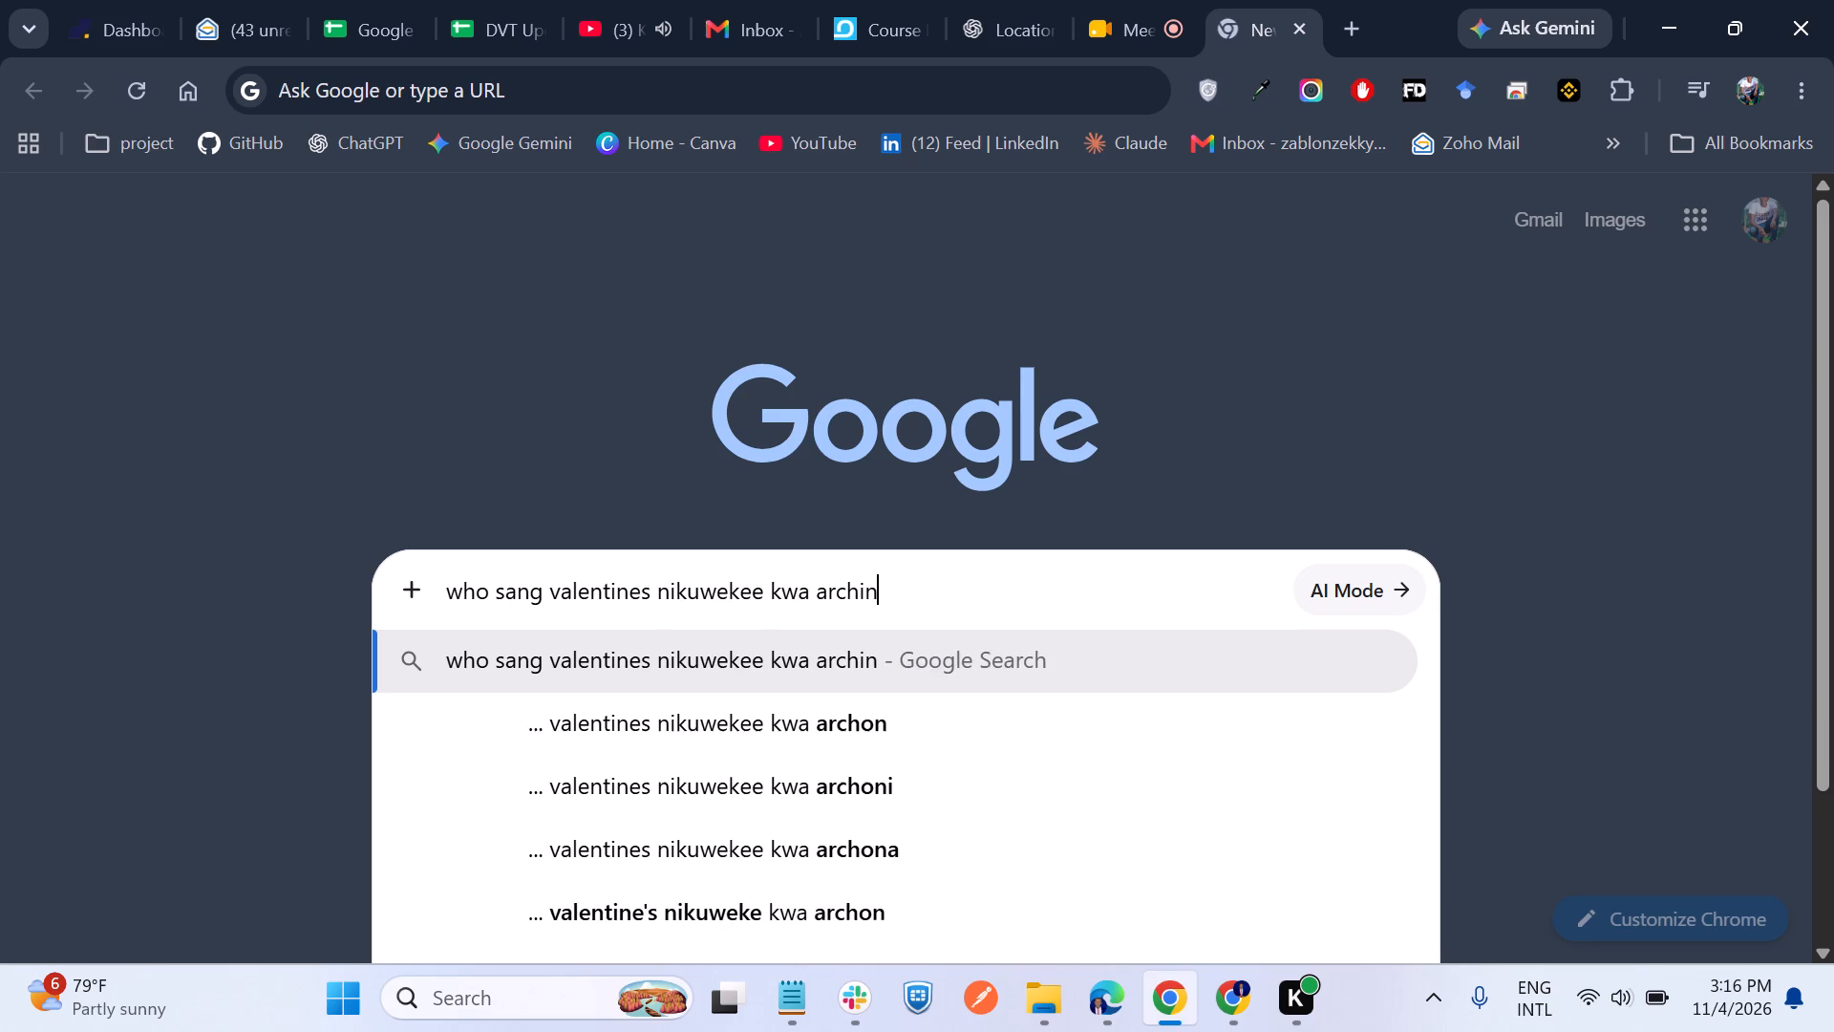
key(BackSpace)
text(ves pale kwa)
key(space)
text(tb)
key(v)
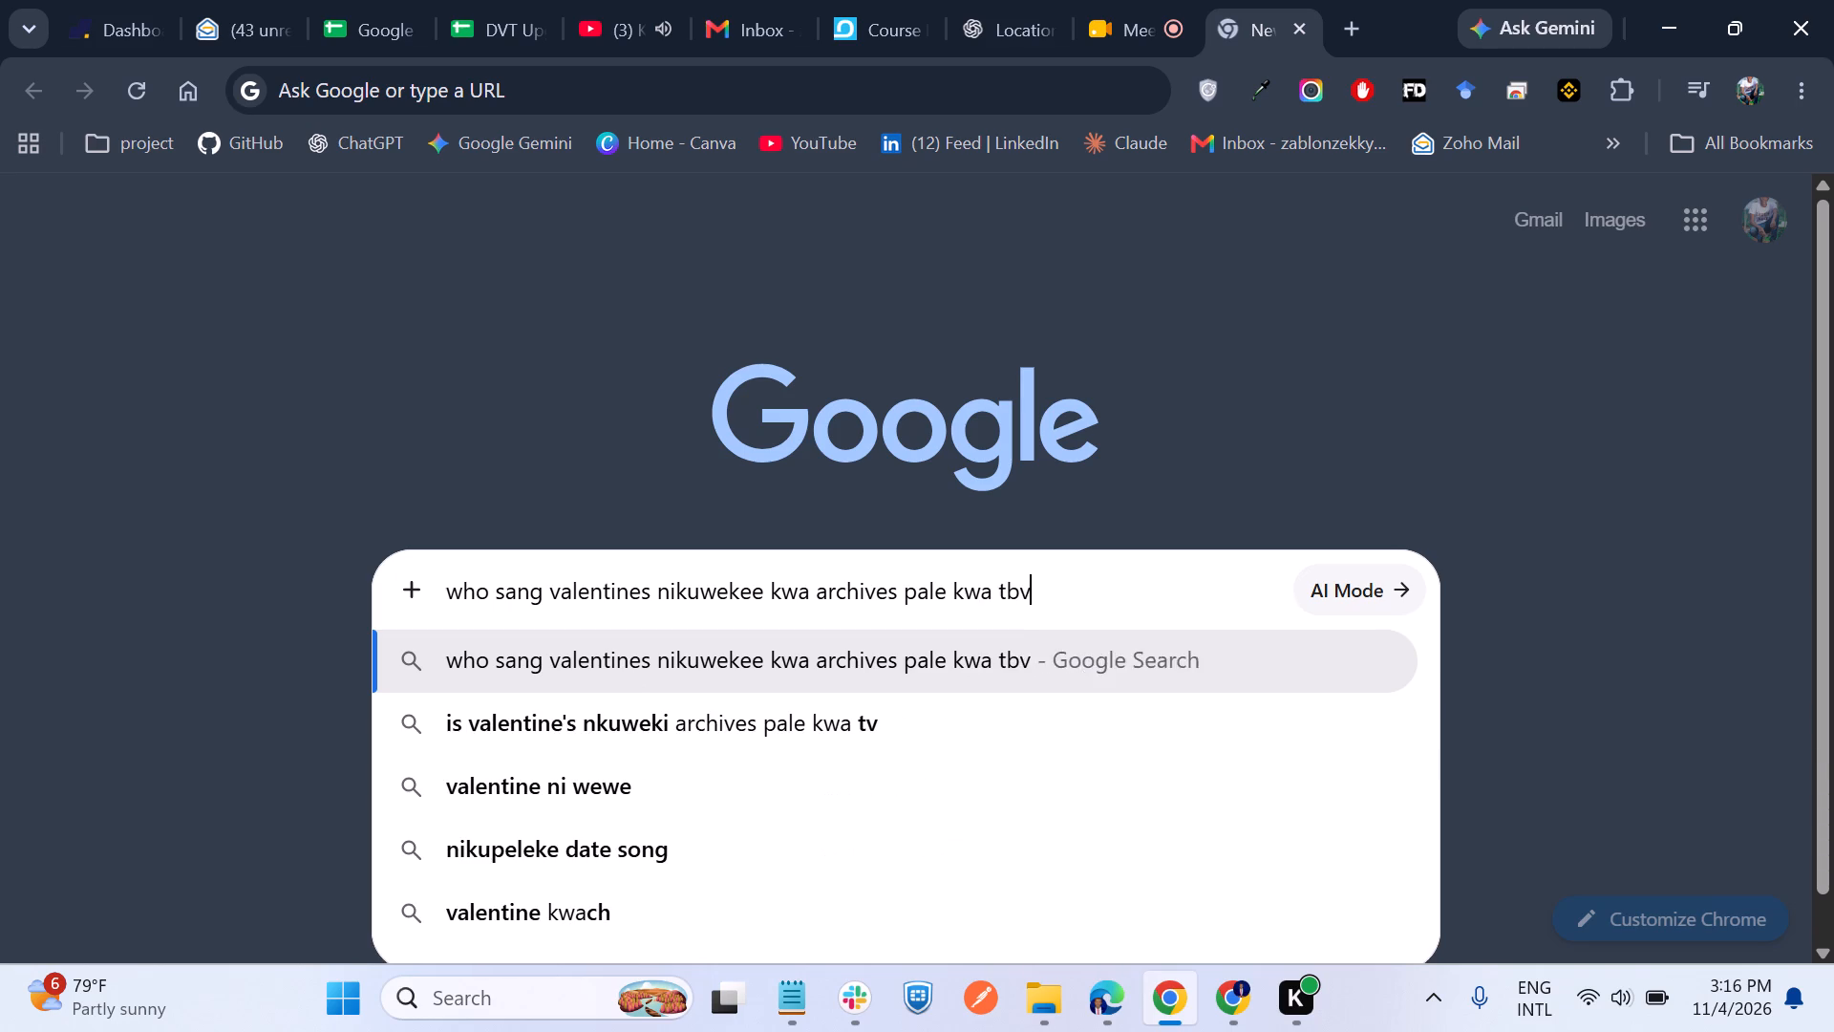
key(Return)
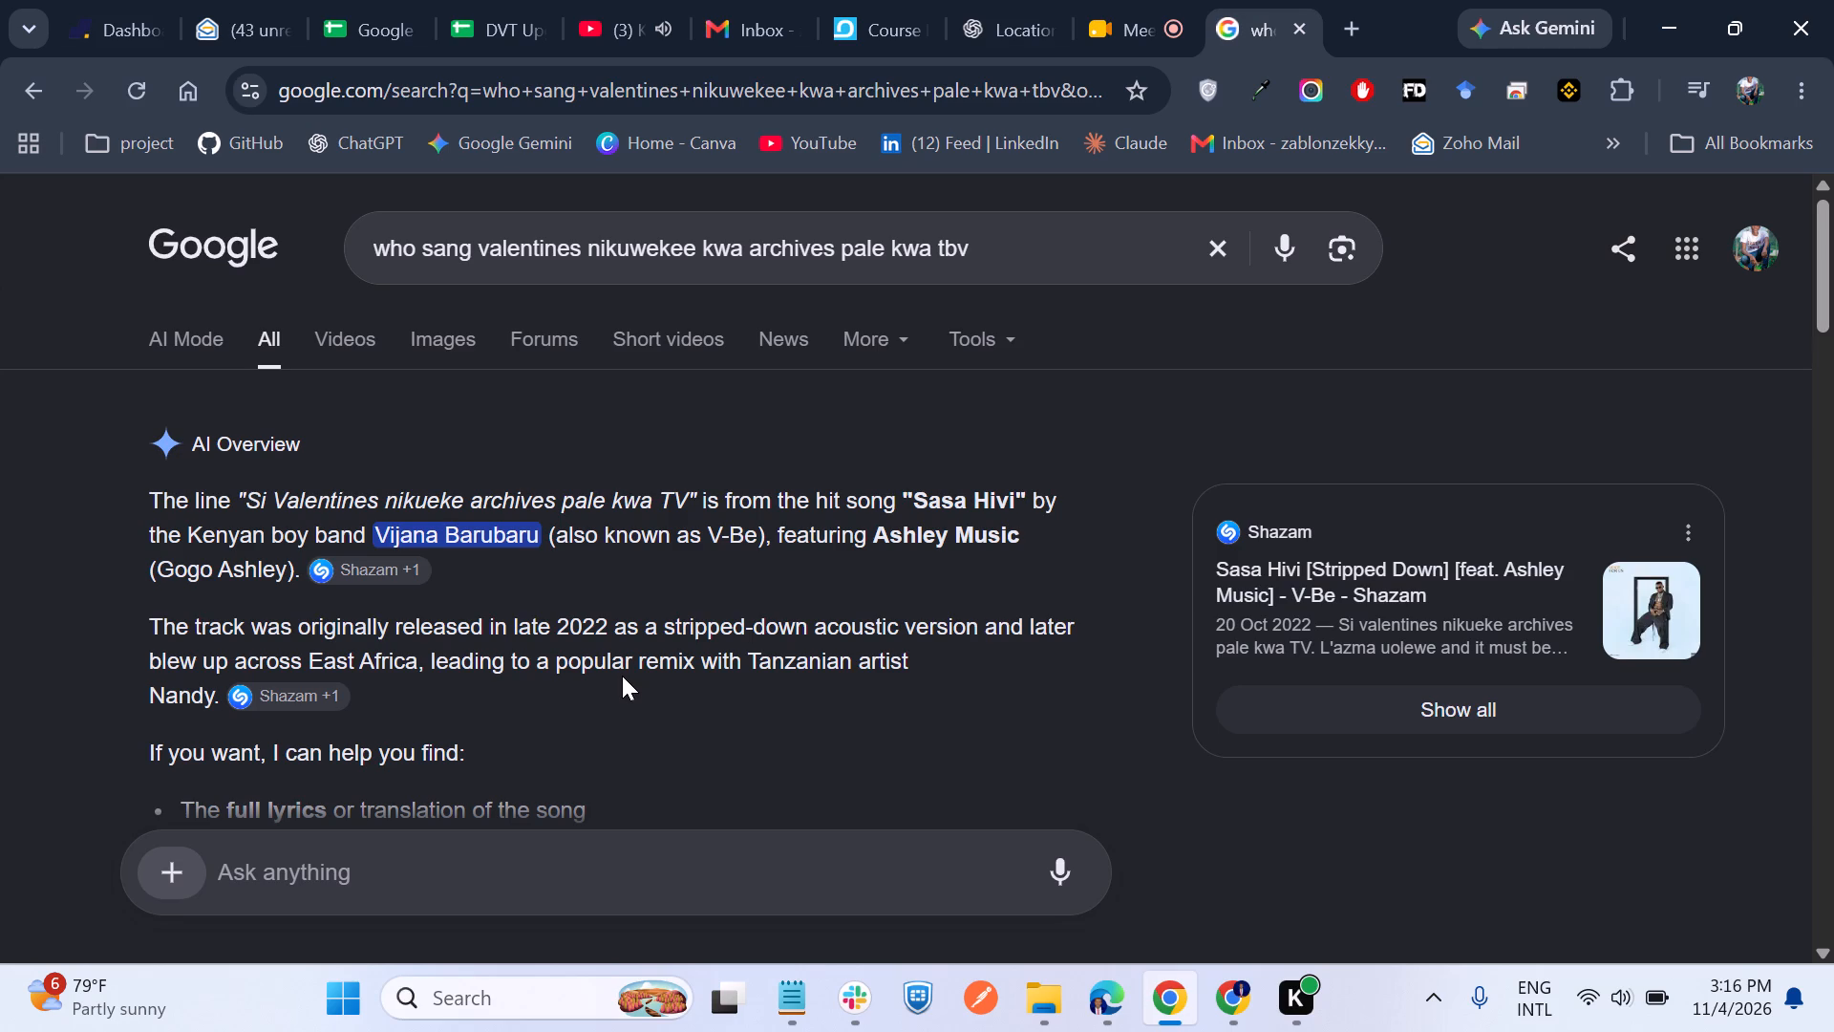
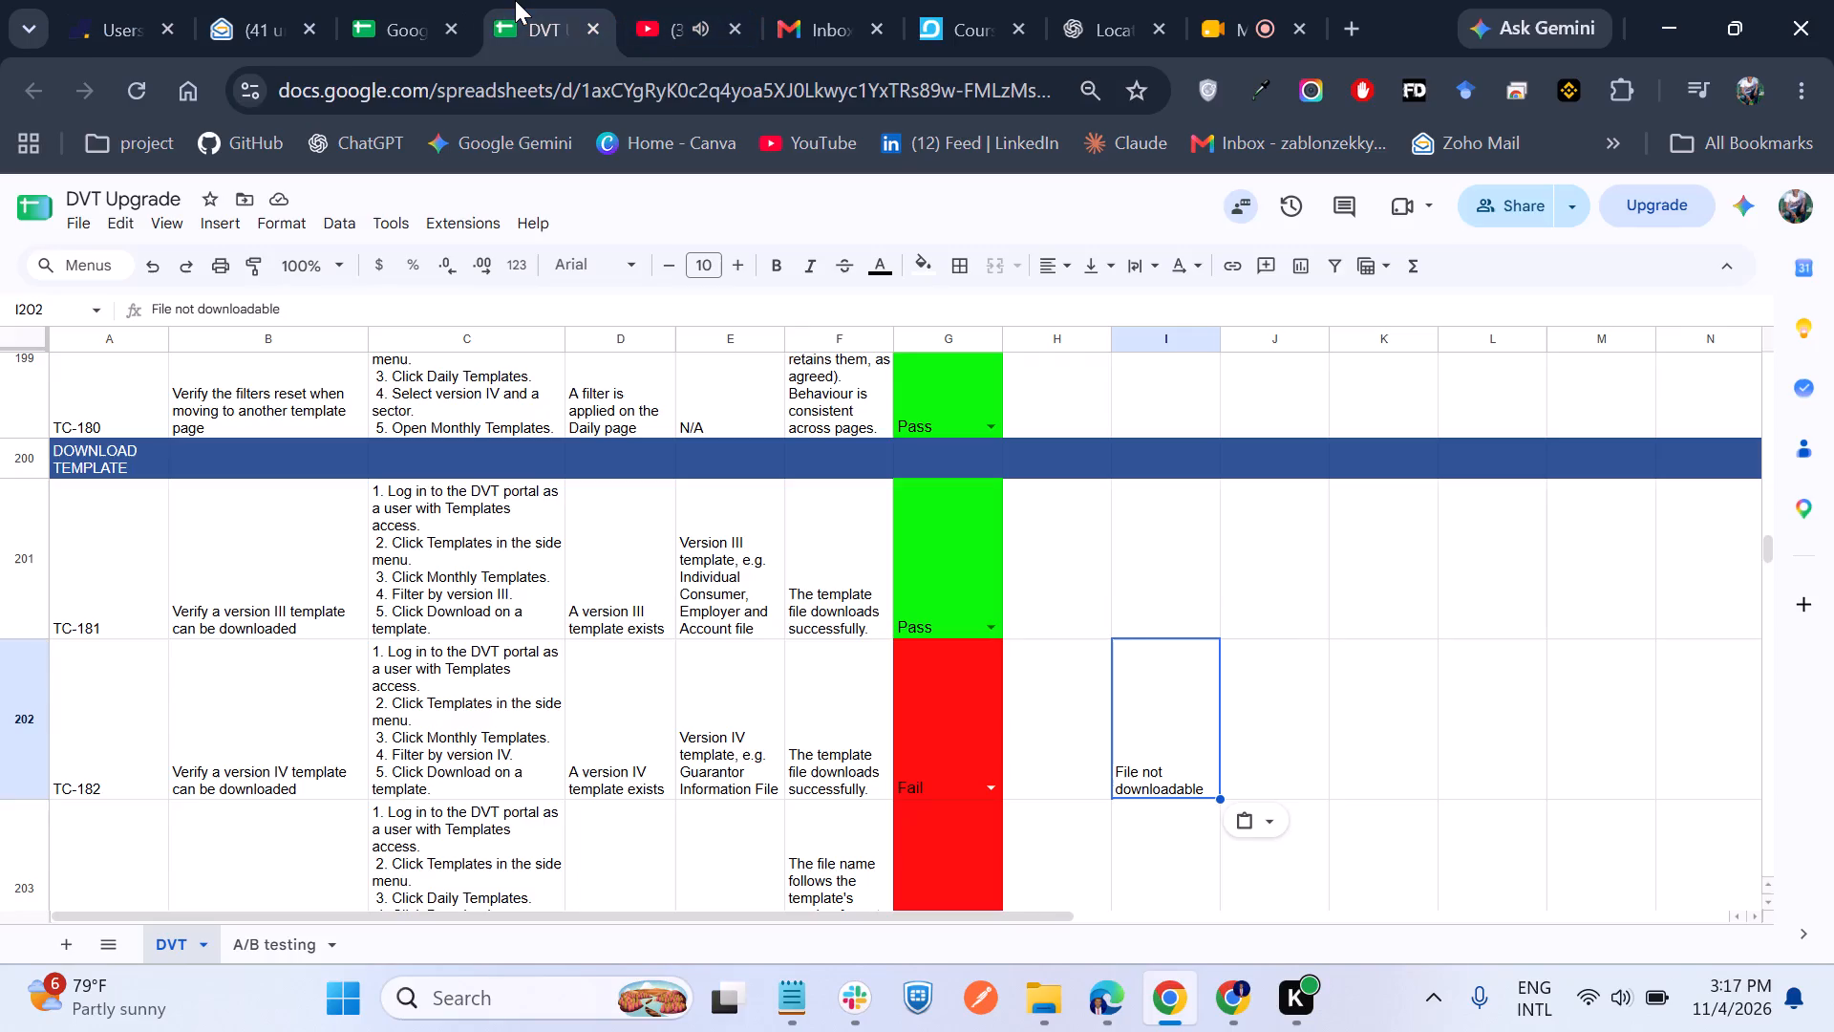
Review the test case statuses from the Download Template section back up to the New Client cases around TC_140.
click(1145, 538)
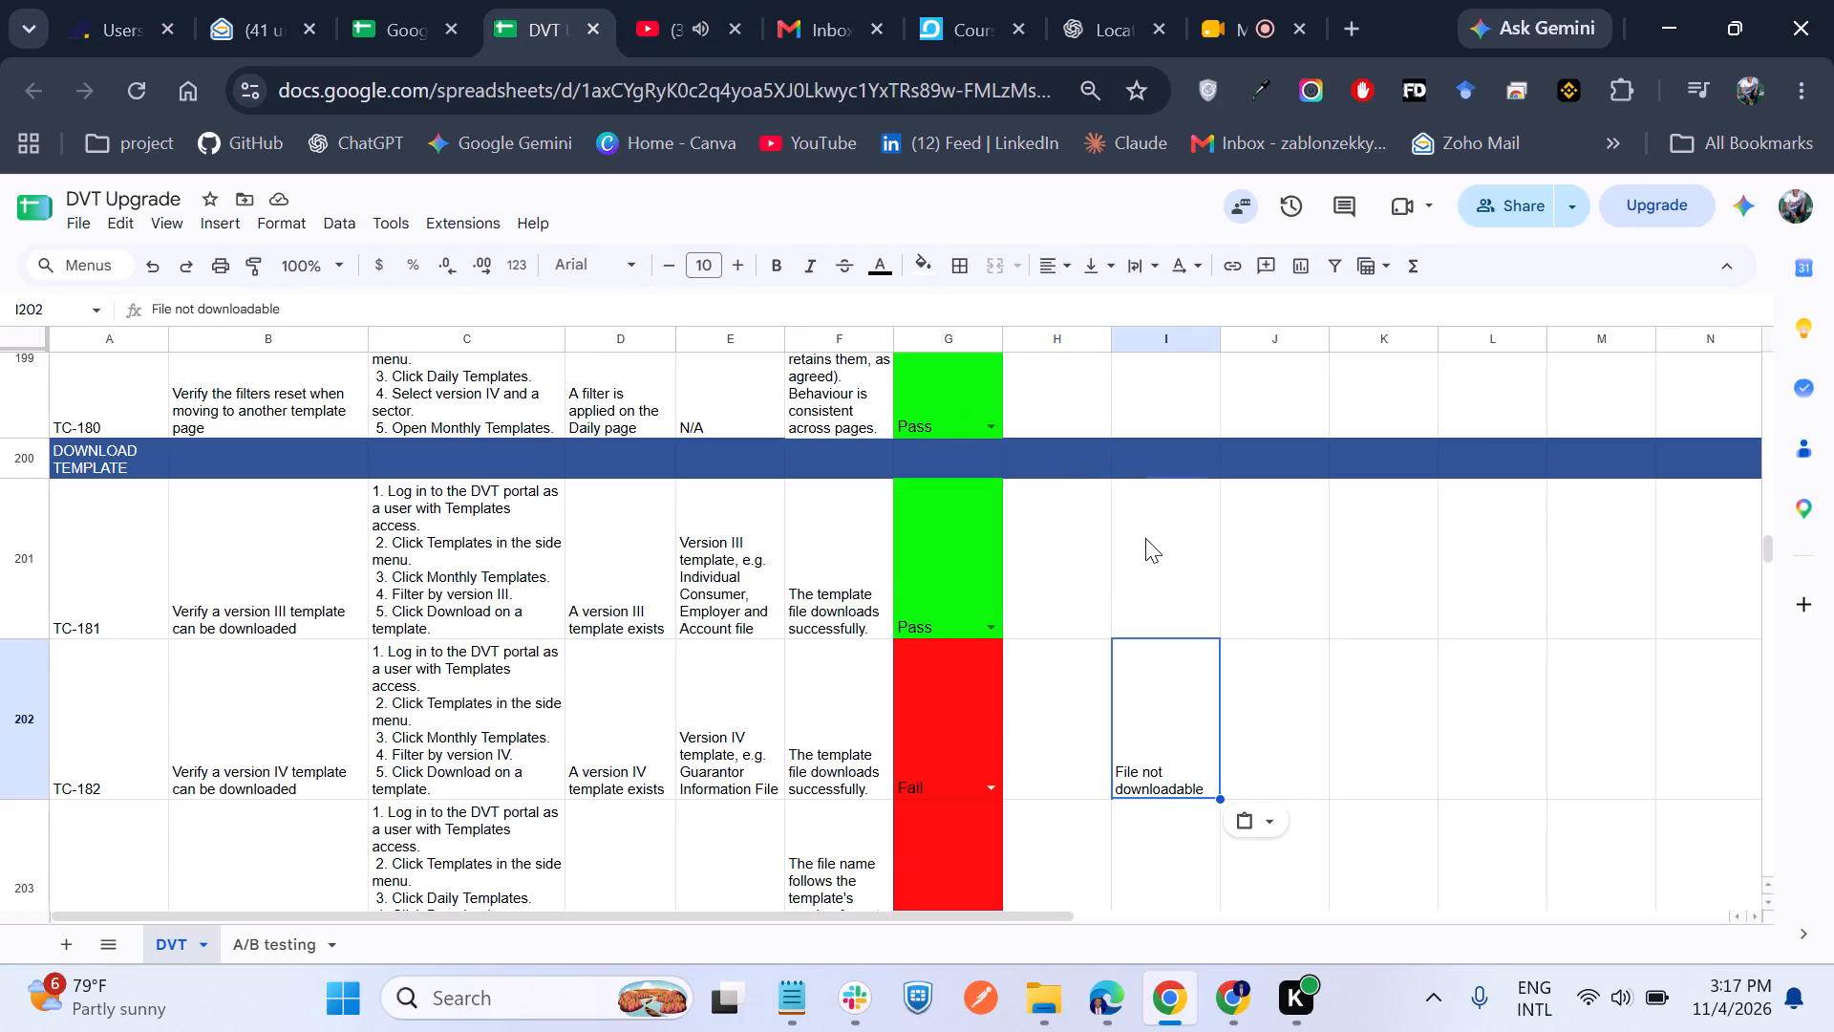
scroll(1145, 538, up, 7)
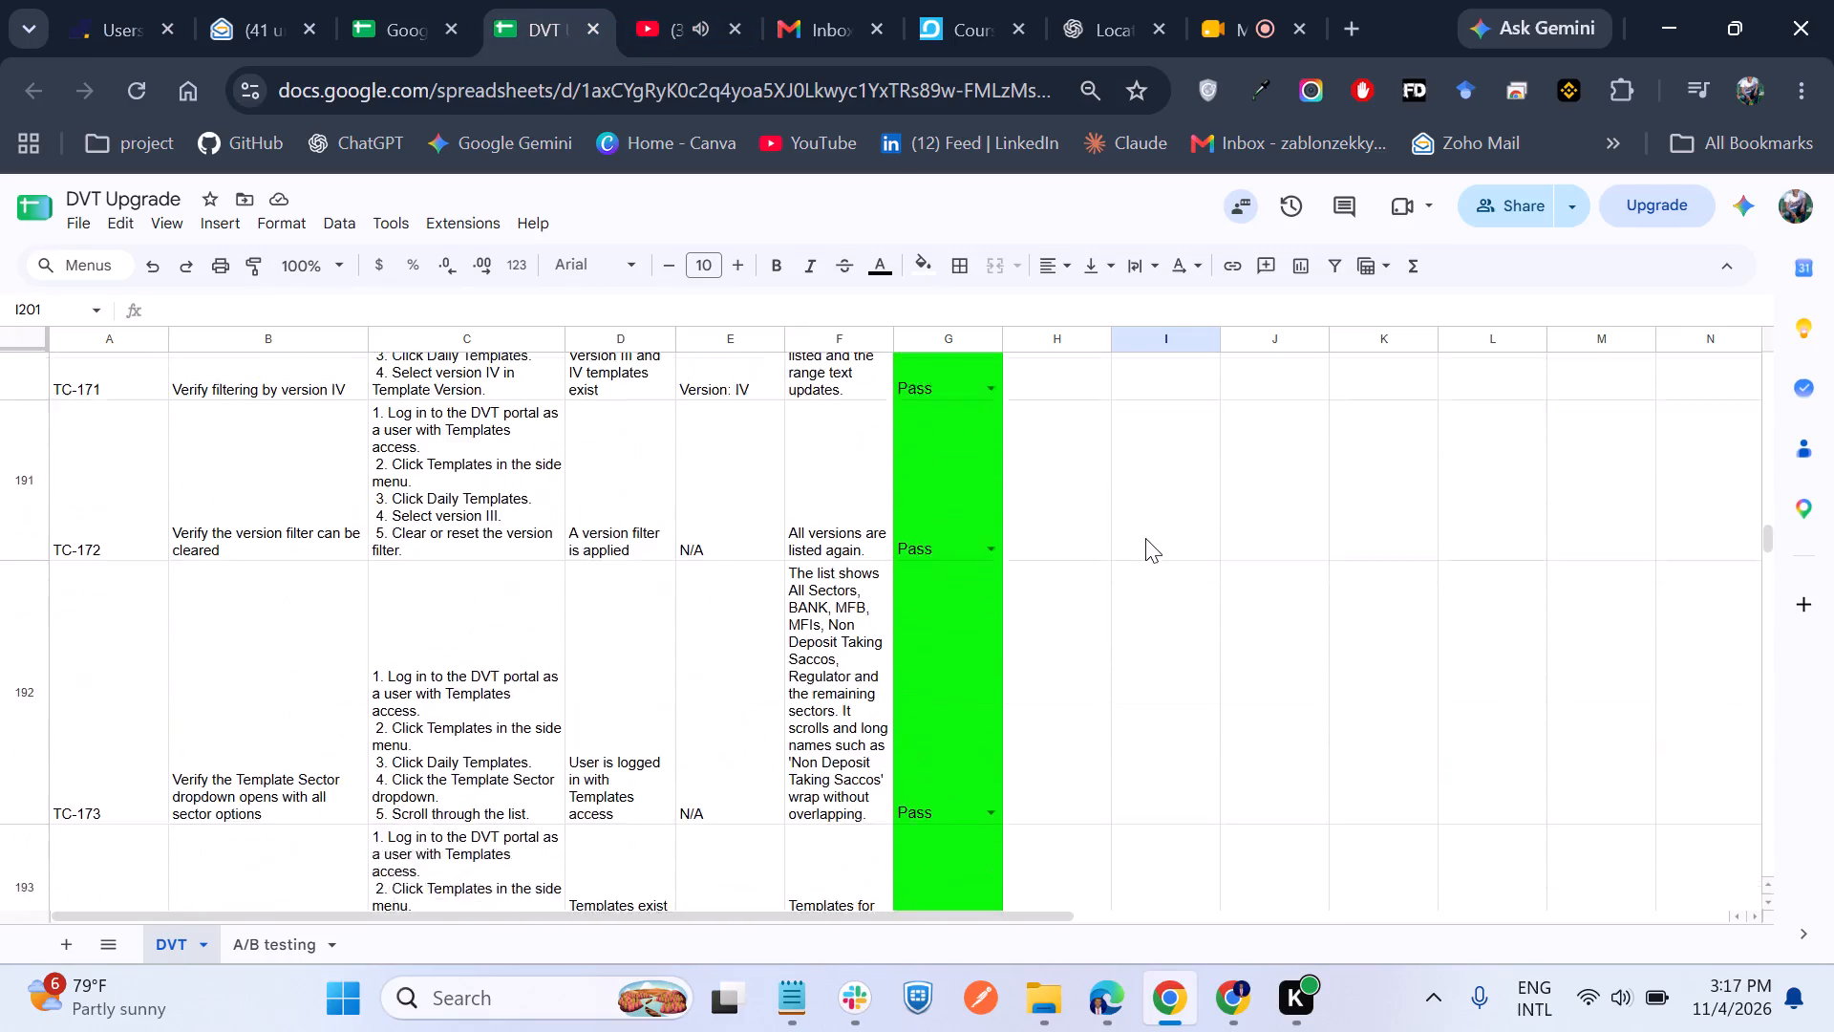
scroll(1145, 538, up, 8)
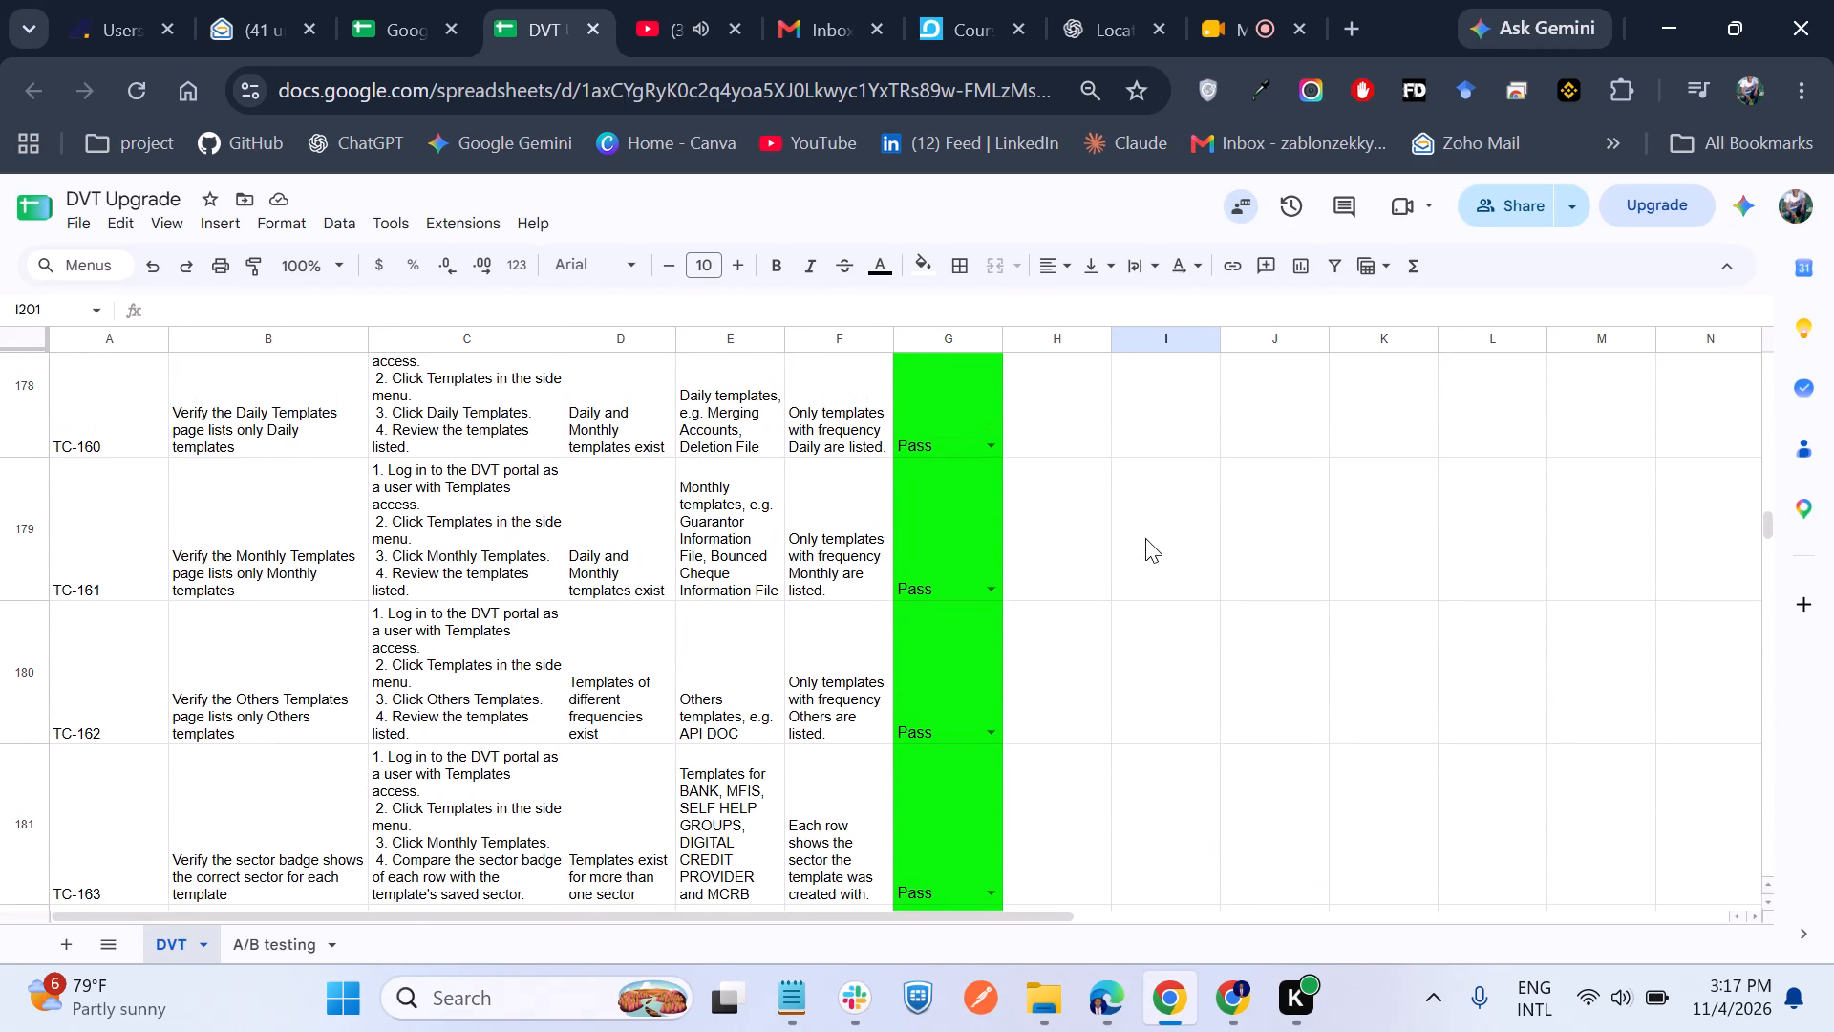
scroll(1151, 551, up, 4)
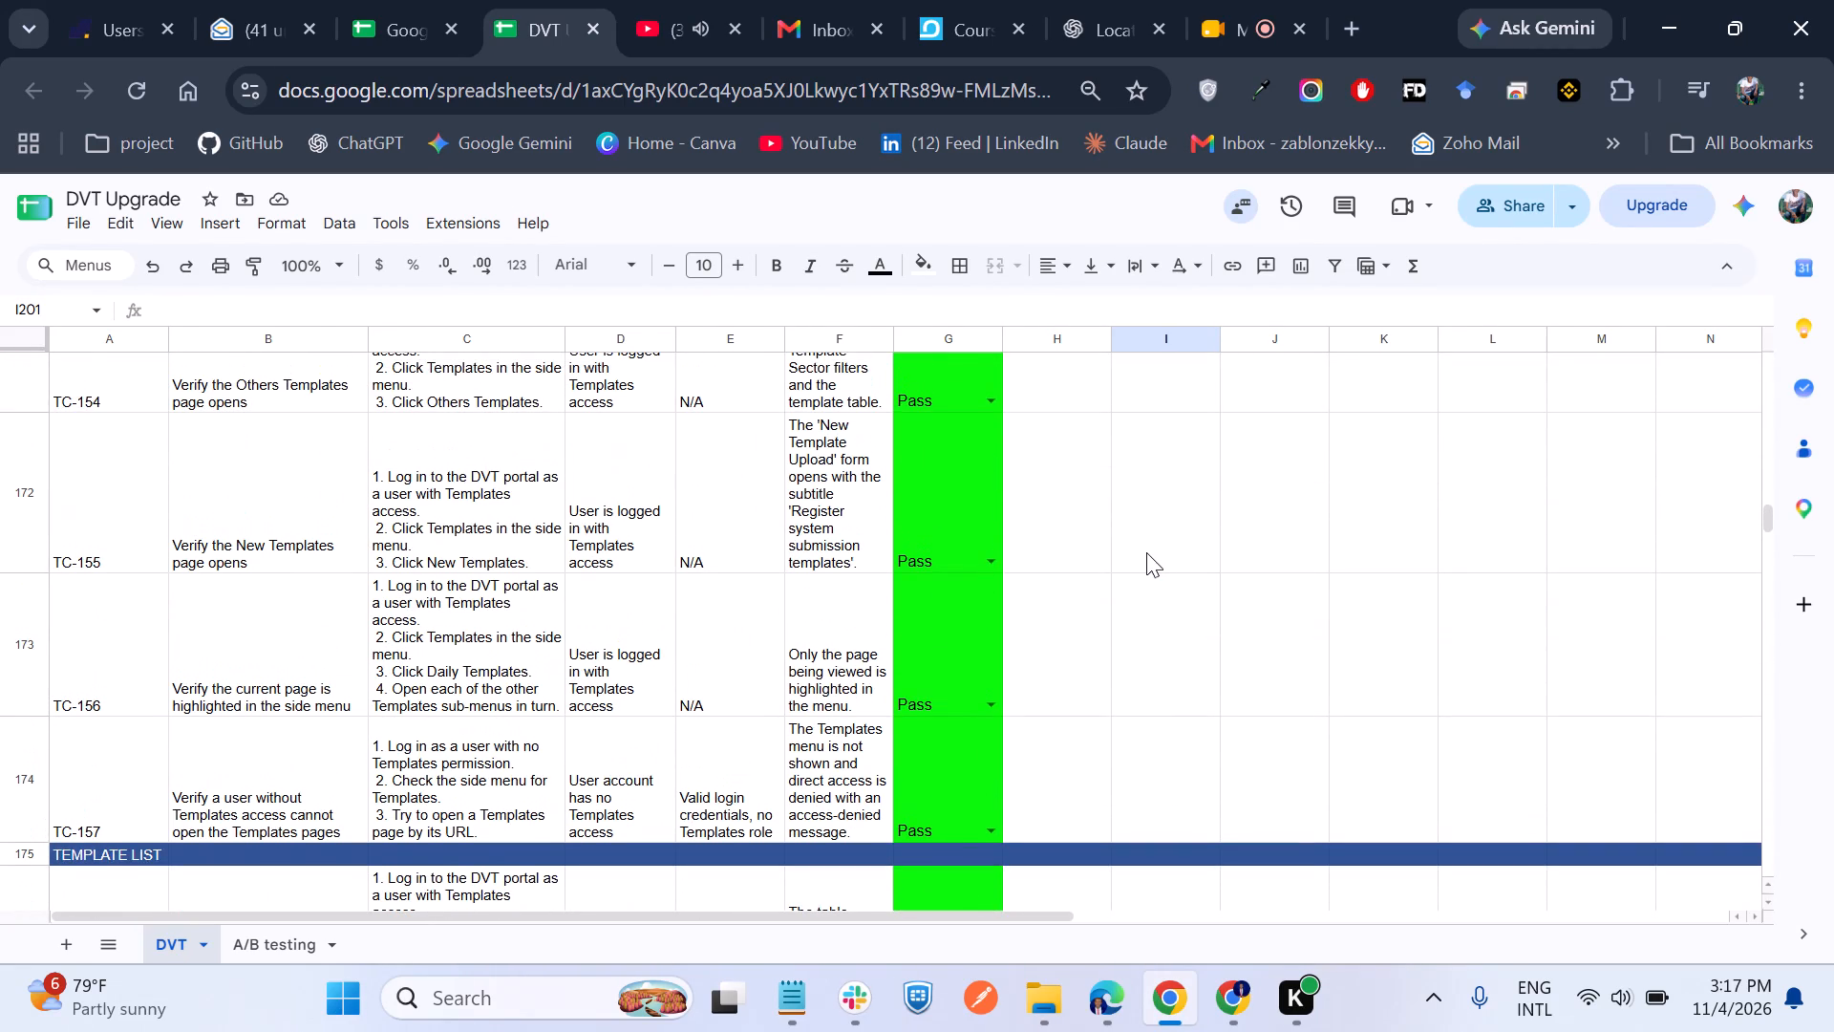
scroll(1146, 556, up, 2)
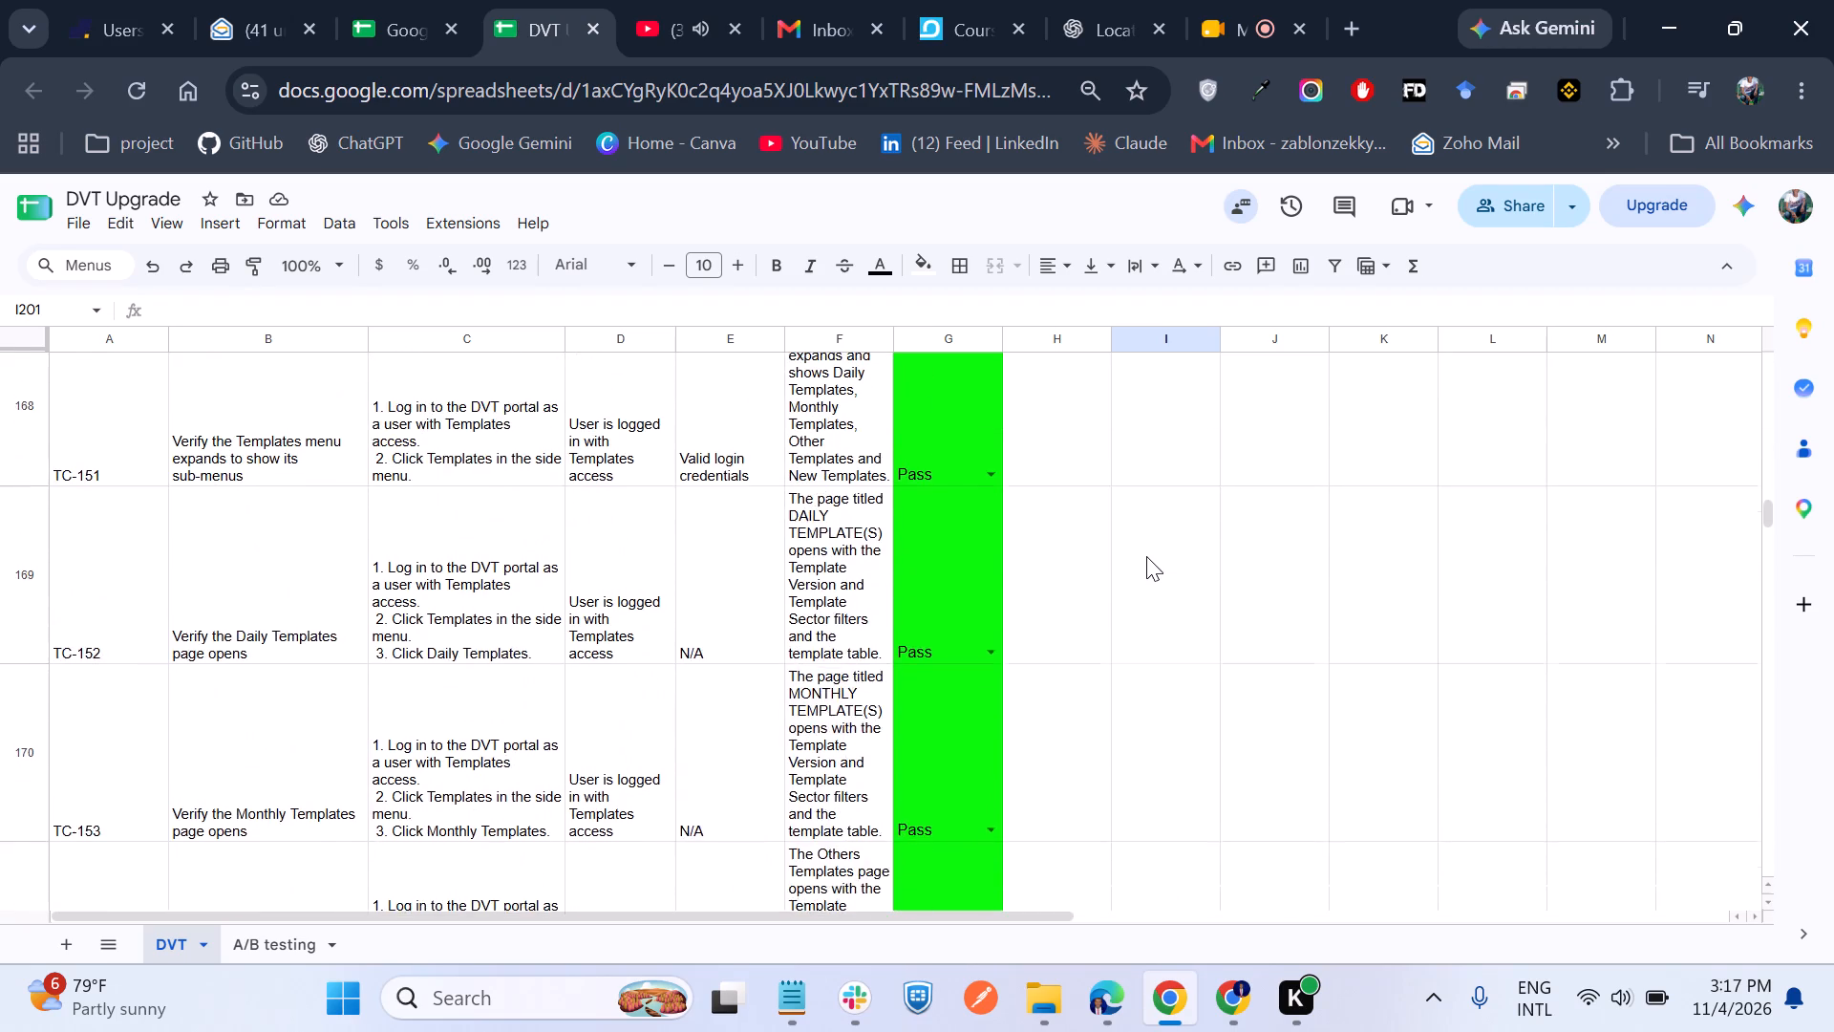
scroll(1146, 556, up, 2)
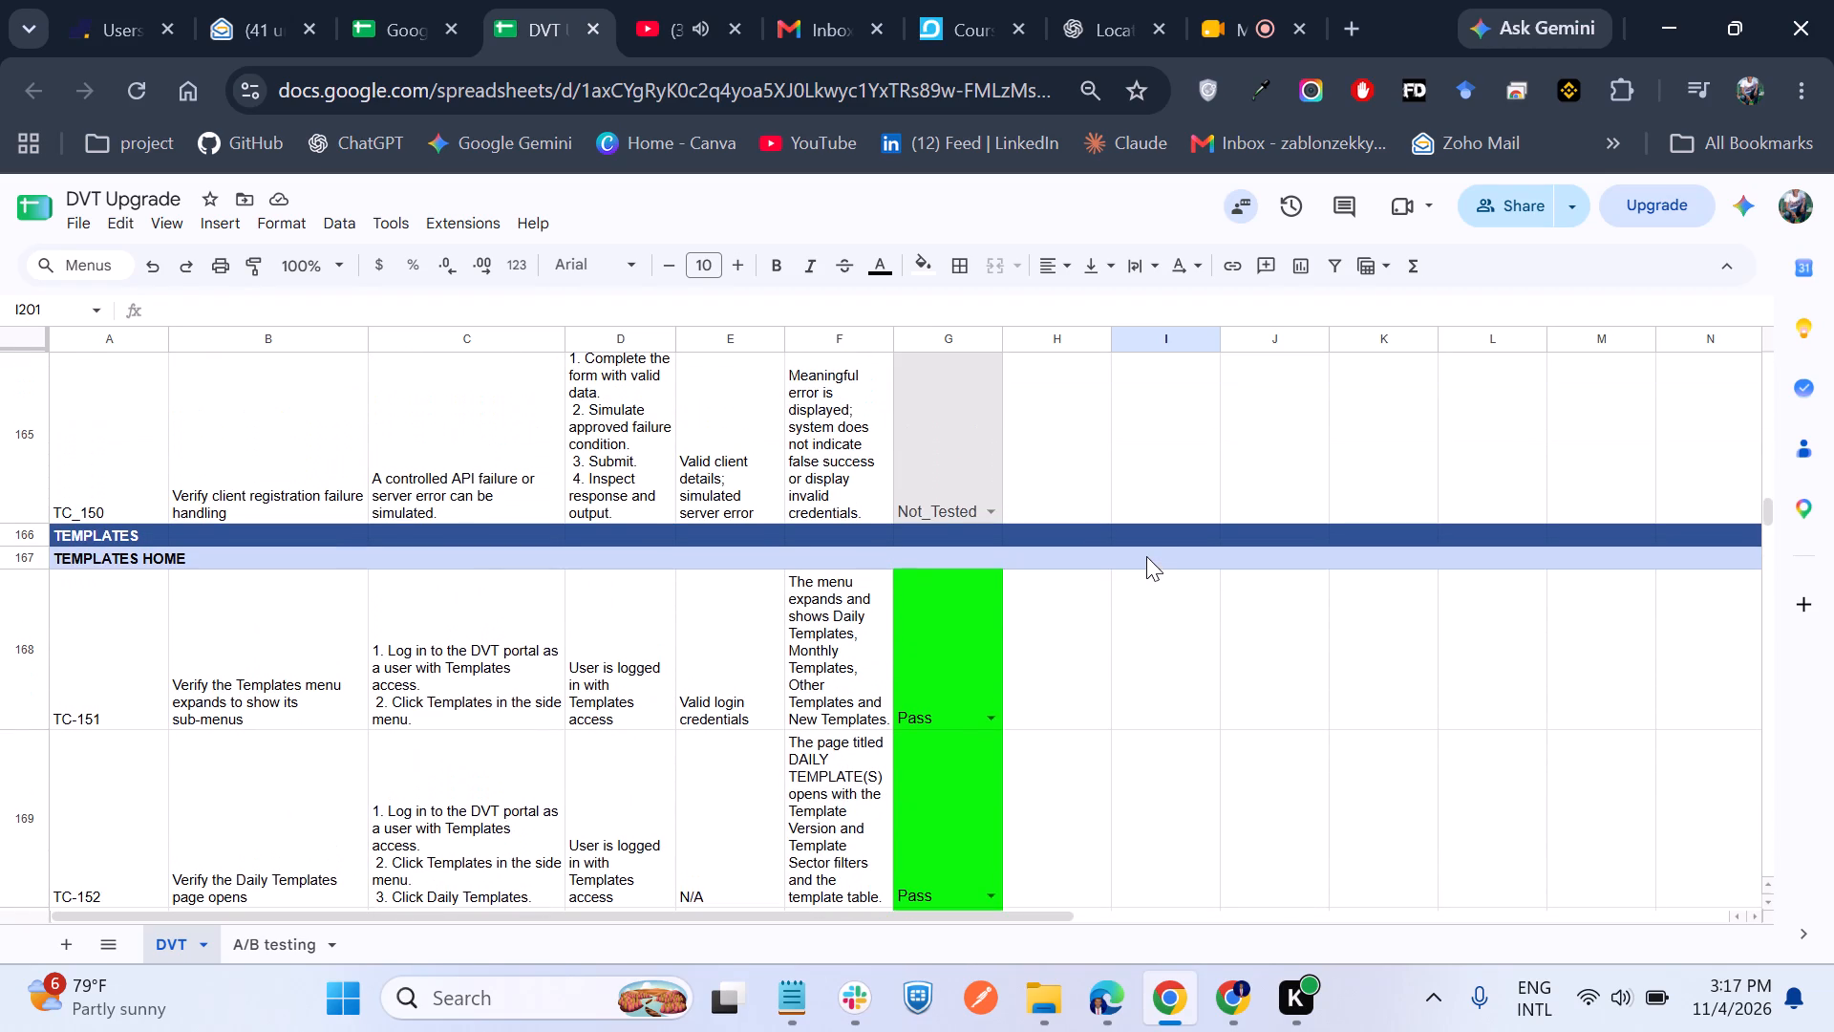
scroll(1145, 570, up, 2)
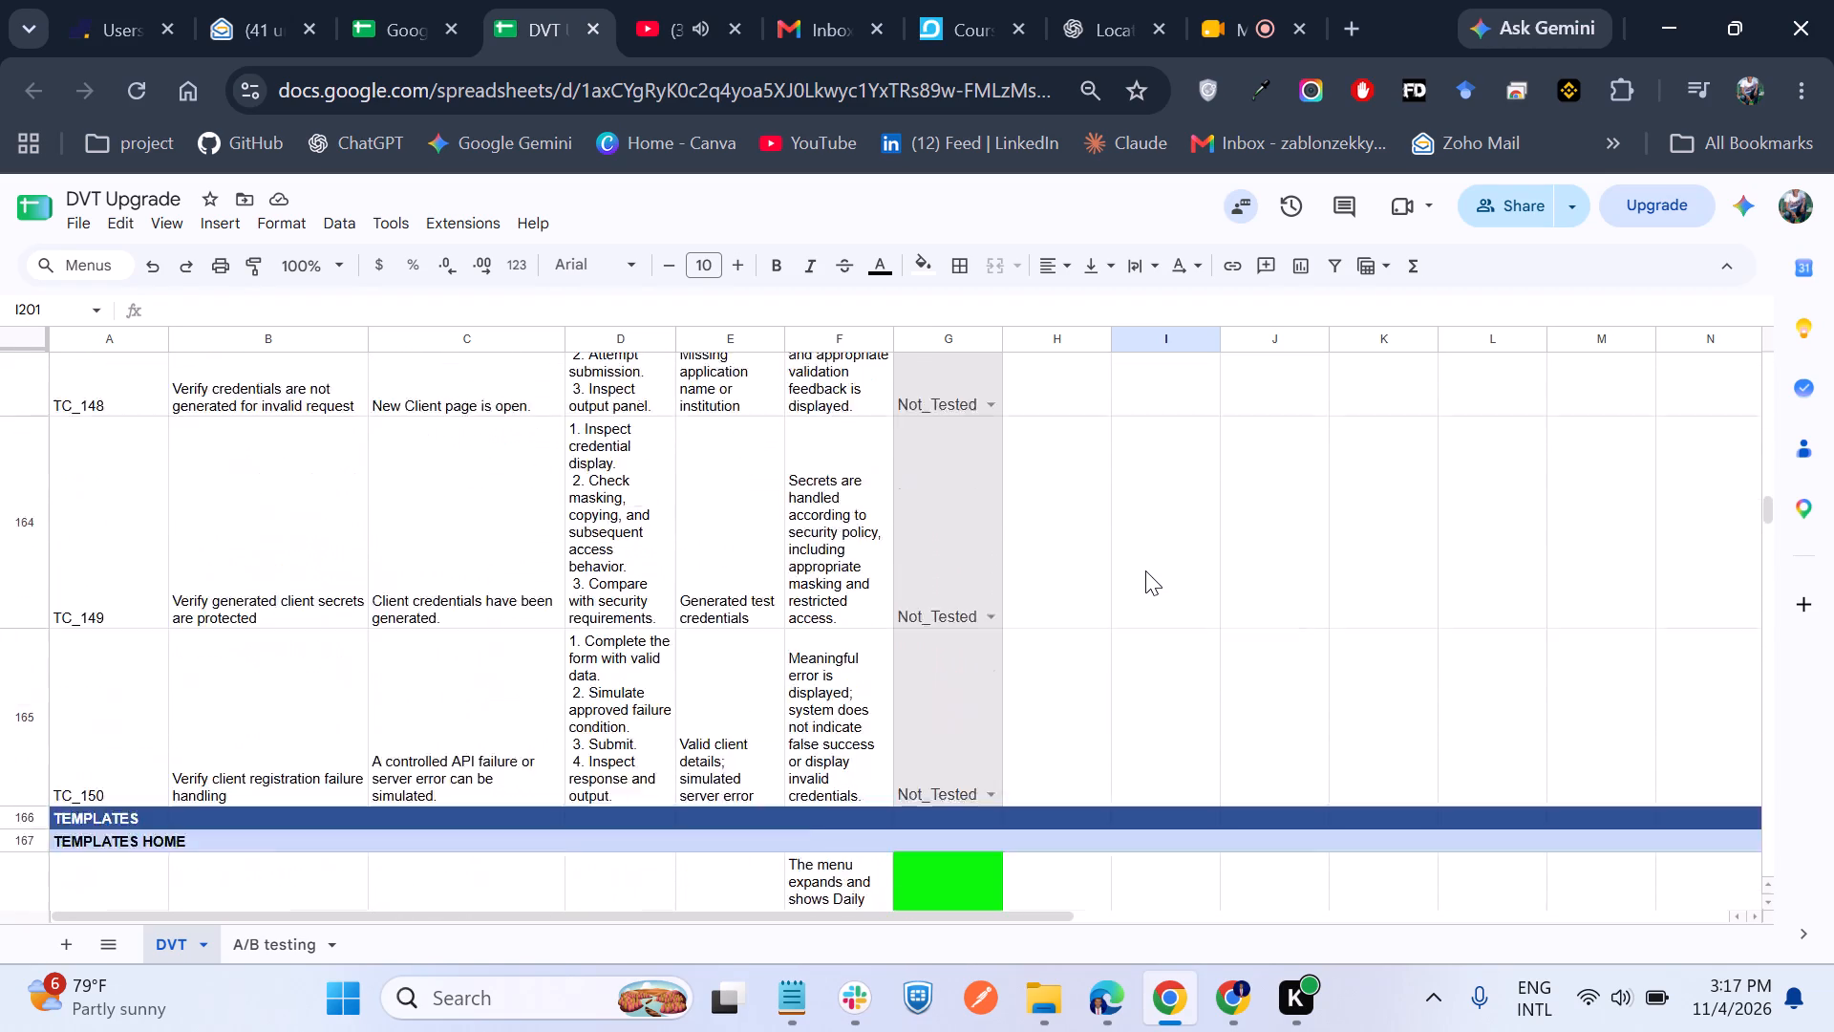
scroll(1145, 570, up, 1)
scroll(1145, 570, down, 3)
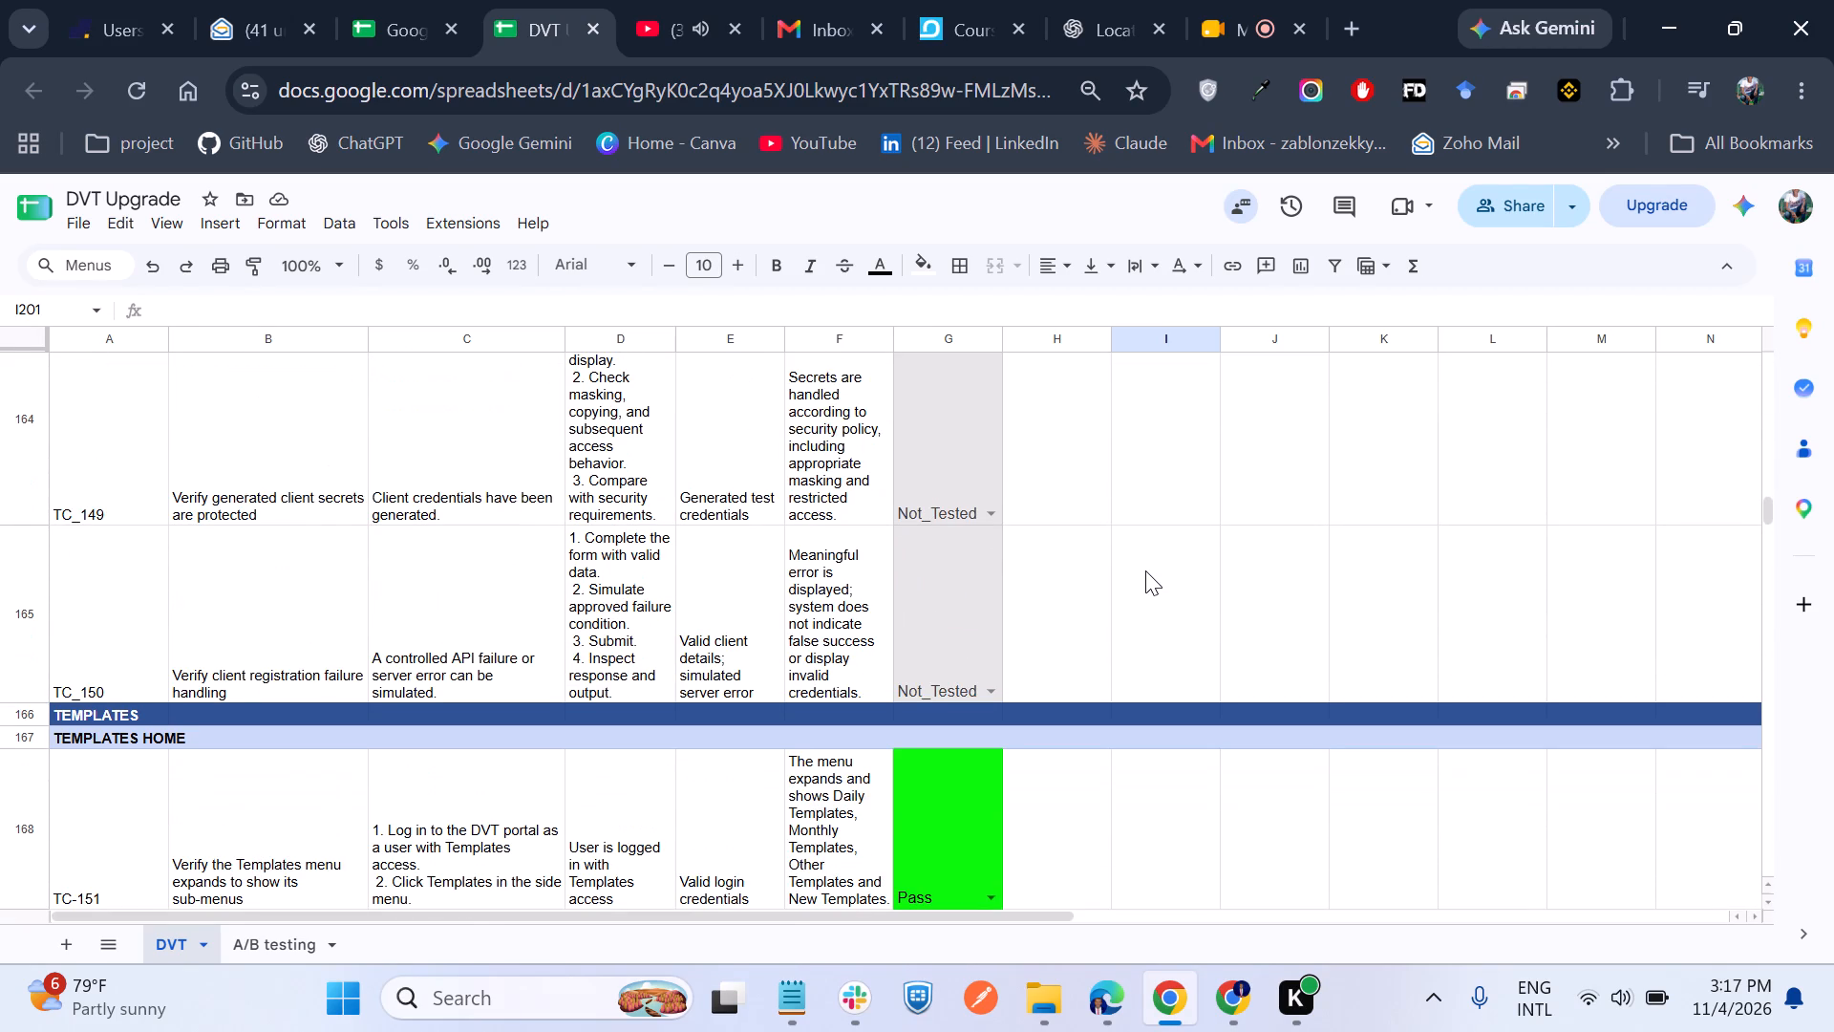
scroll(1145, 570, down, 1)
scroll(1145, 570, up, 7)
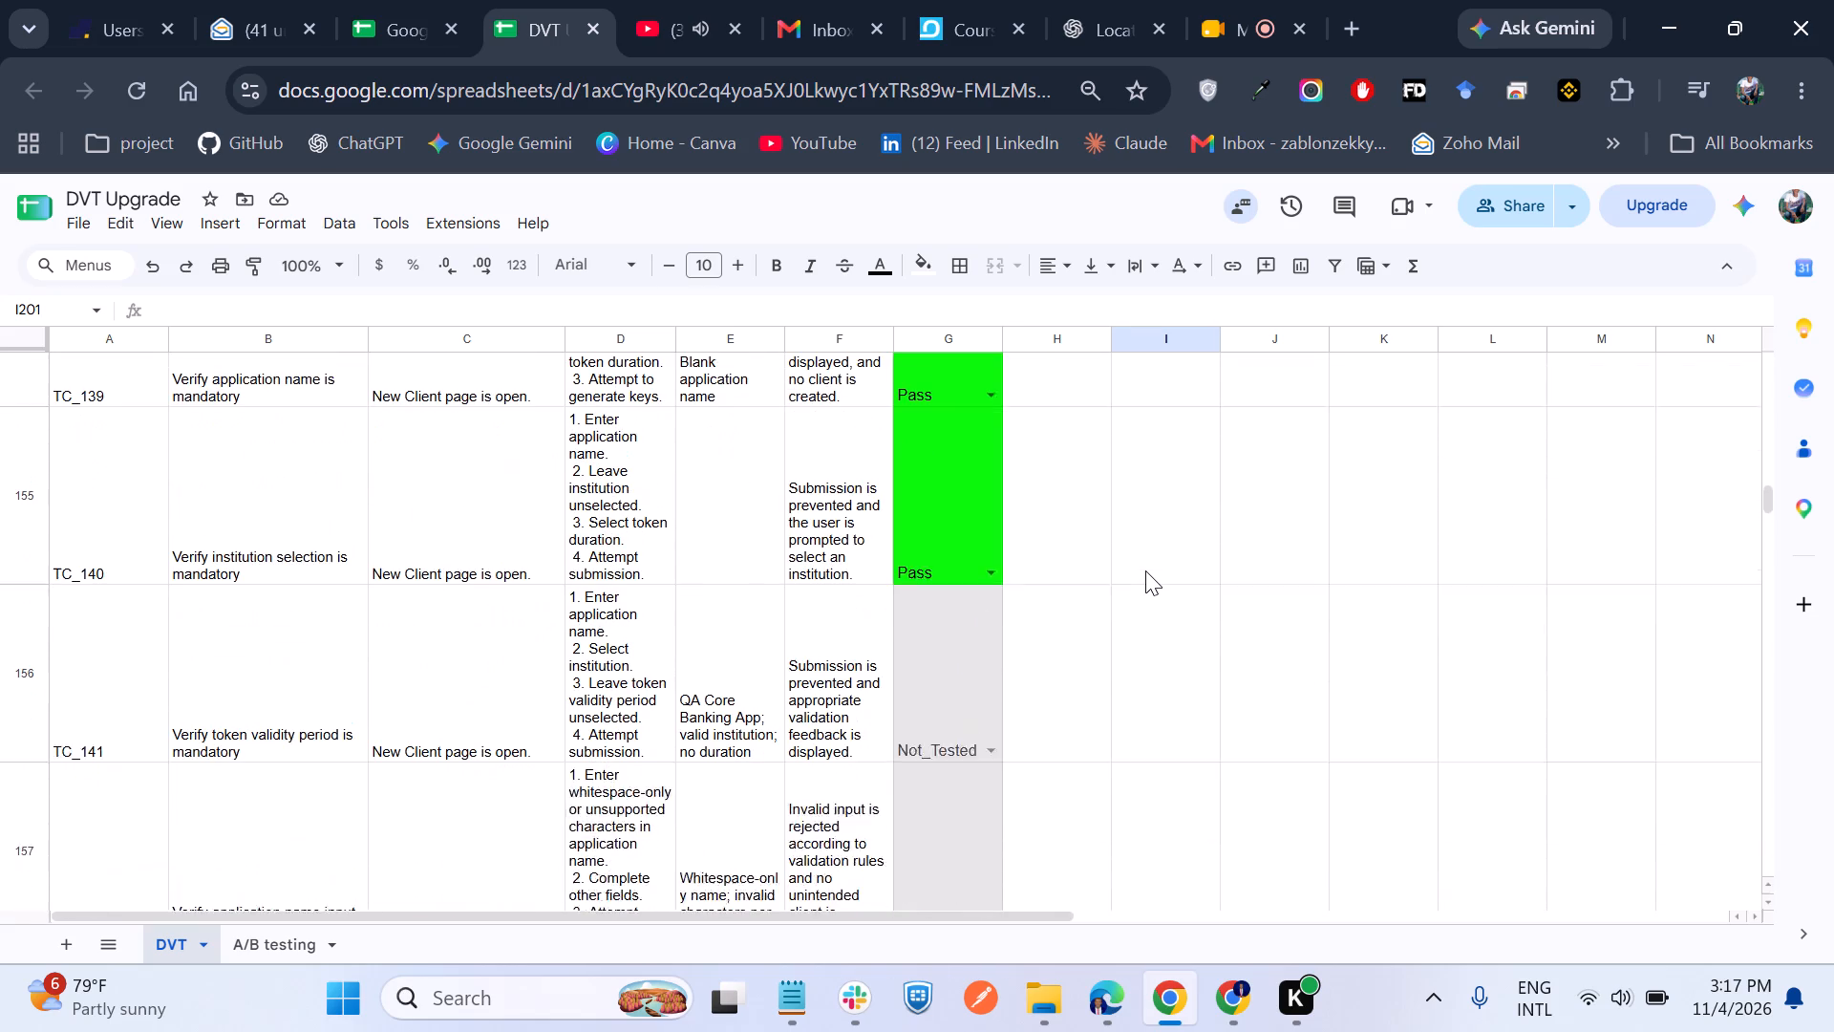
scroll(1145, 570, left, 4)
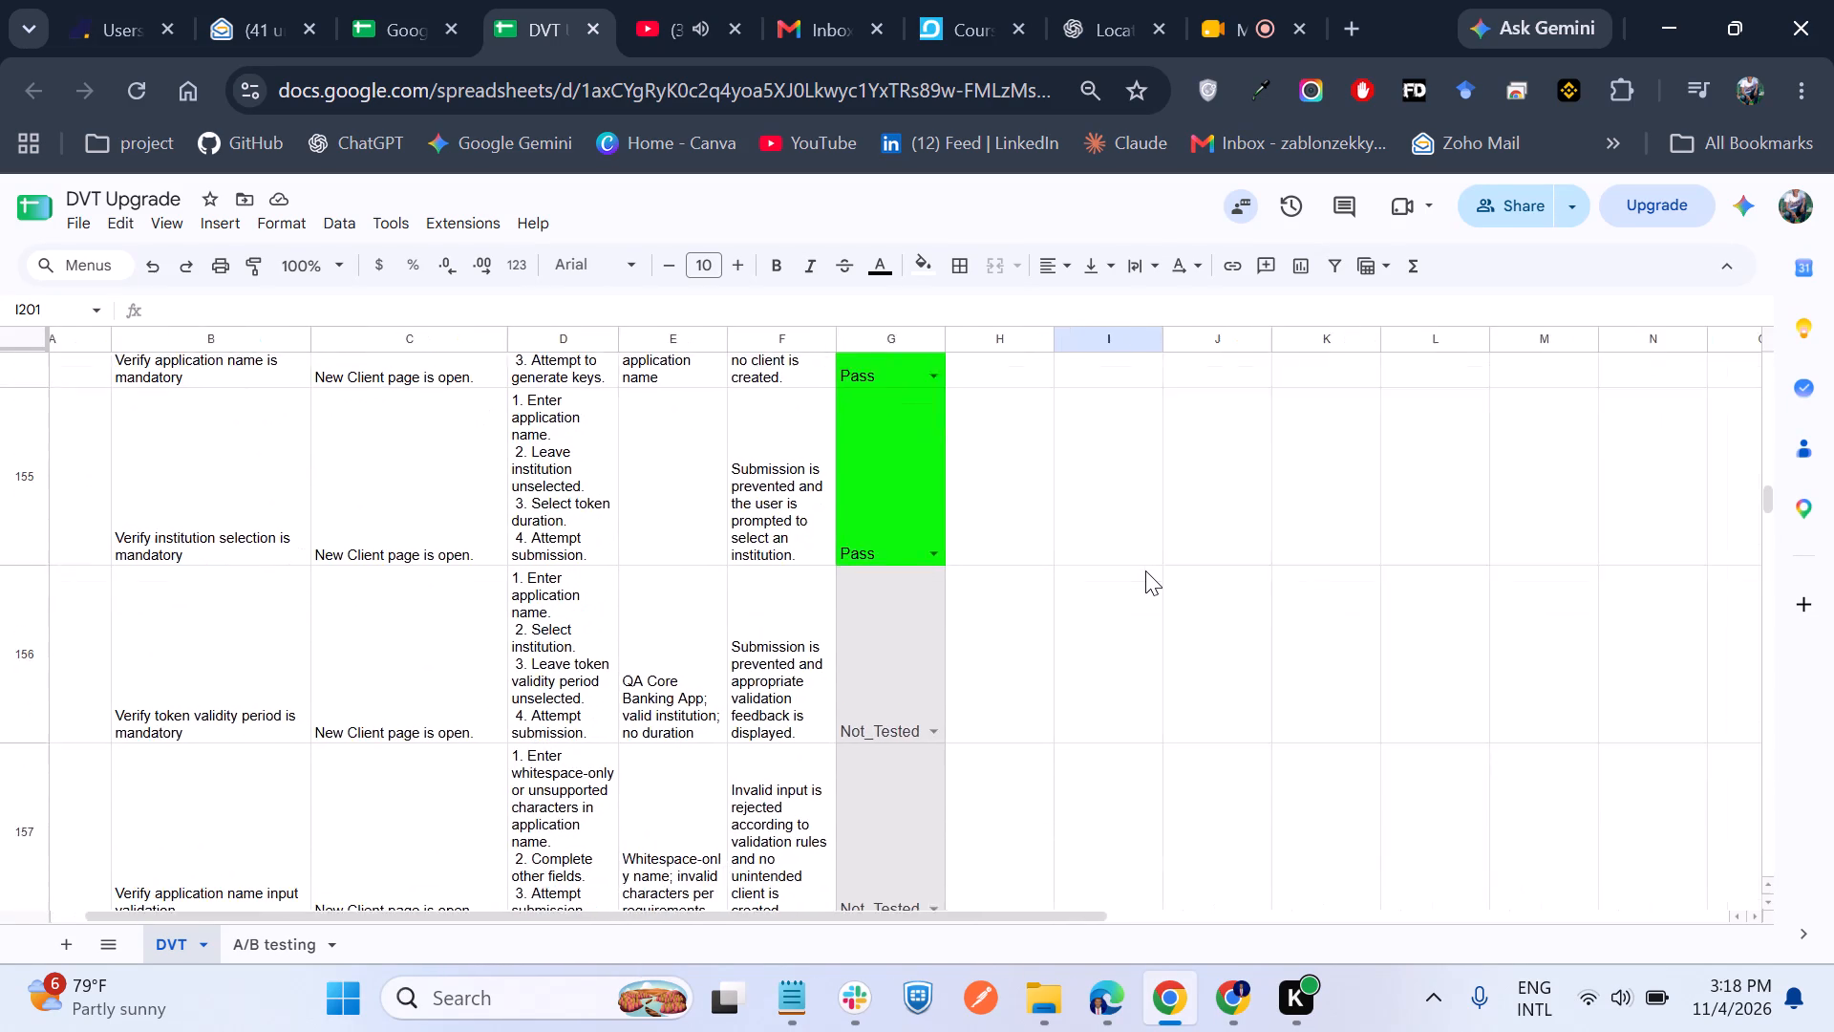
scroll(1145, 570, left, 1)
scroll(1145, 570, right, 1)
Set the status of TC_144, the institution dropdown options test, to Pass.
scroll(1025, 681, down, 1)
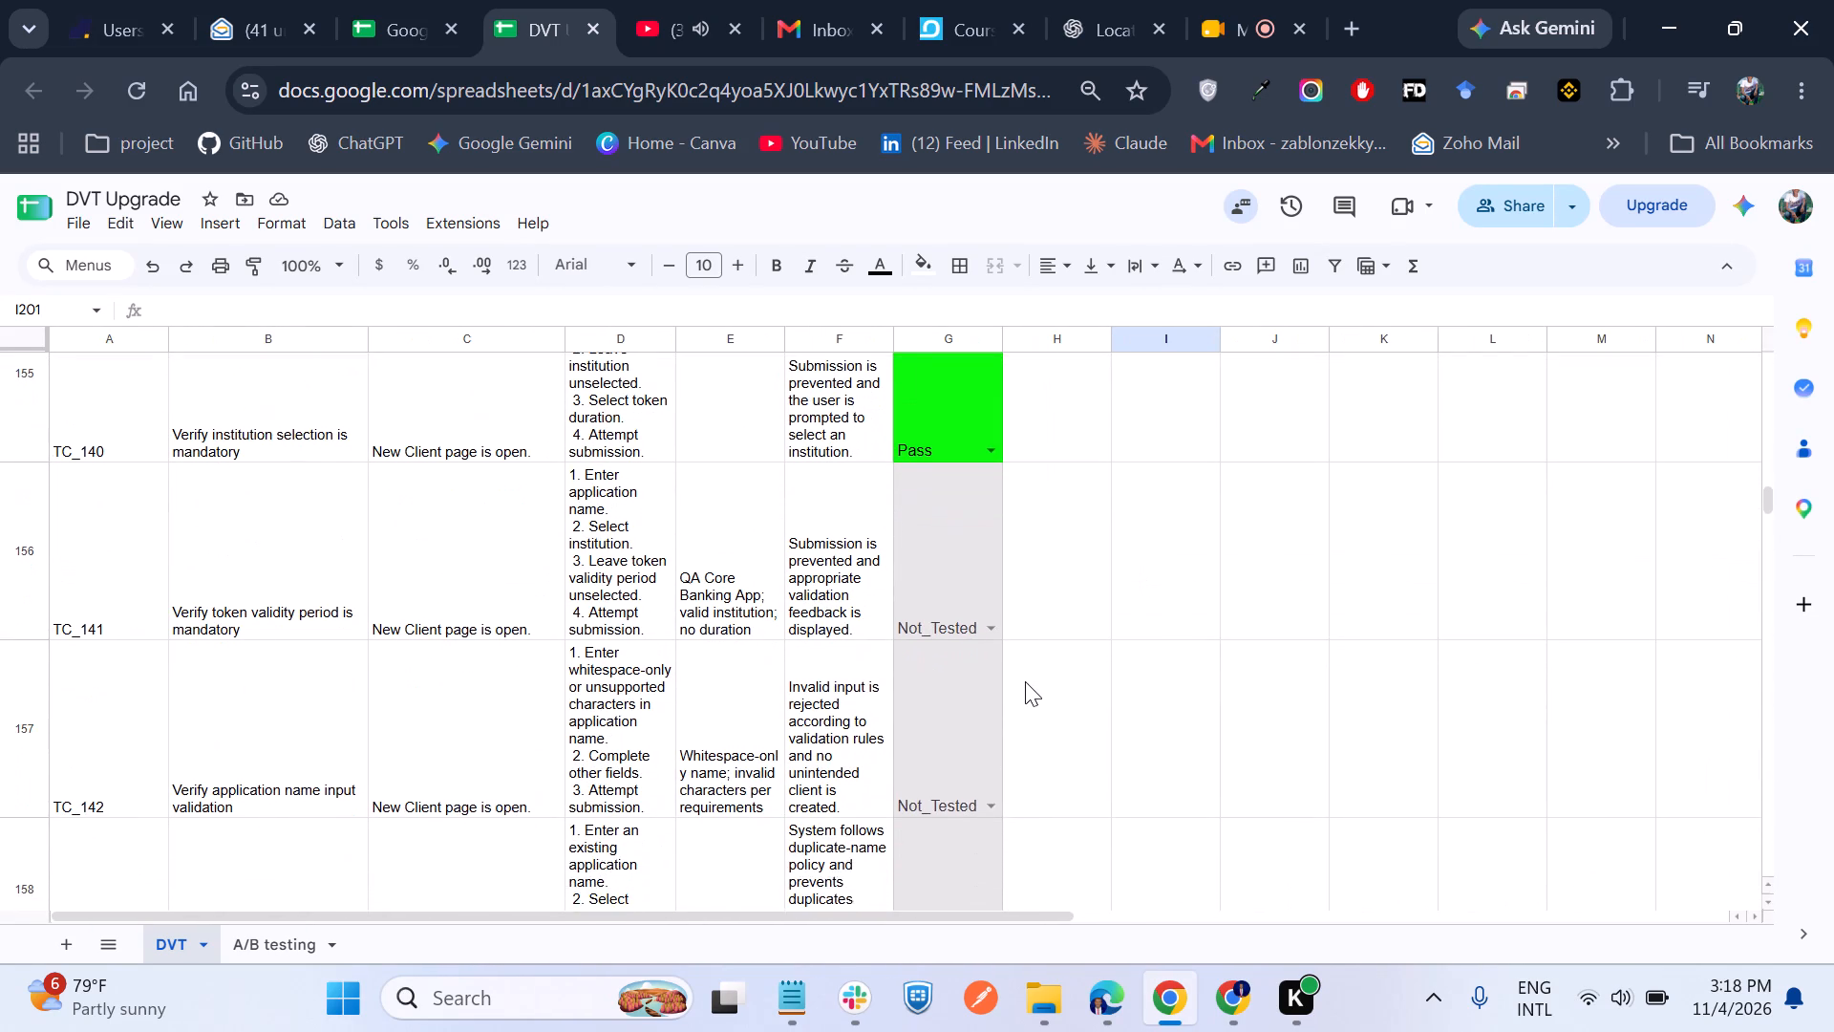
scroll(1025, 681, down, 1)
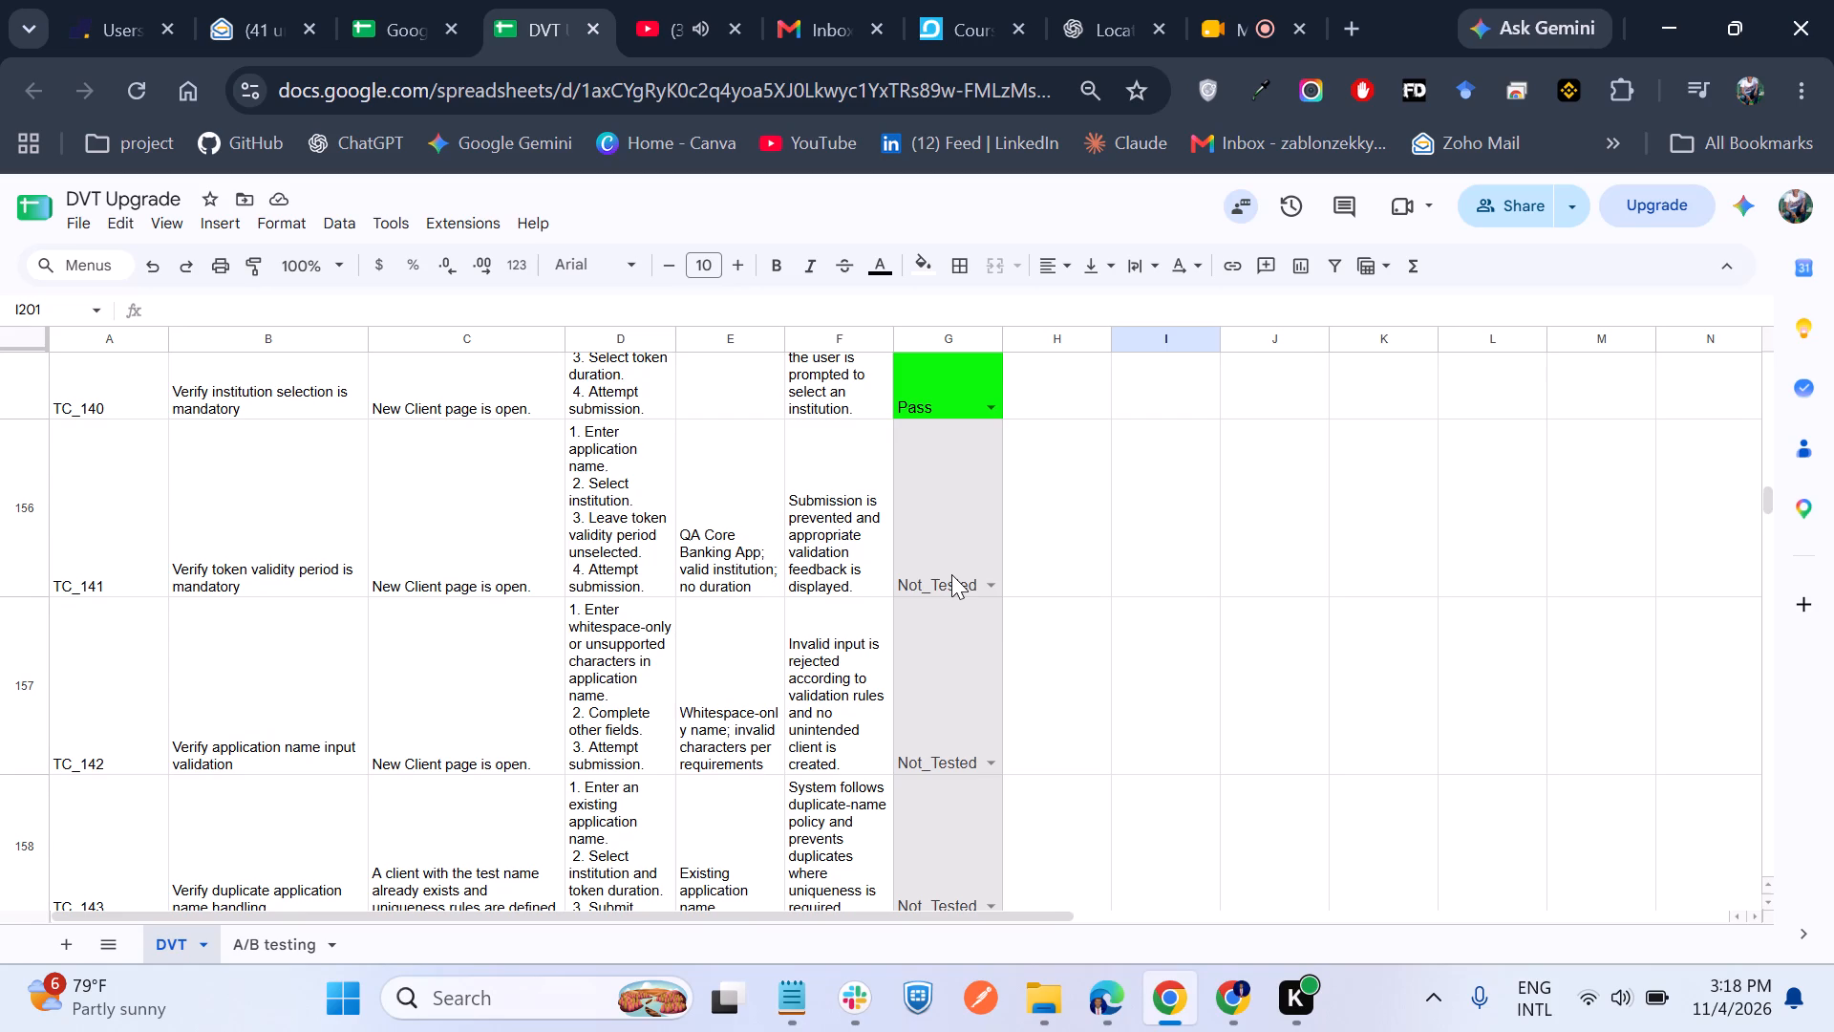
scroll(951, 574, down, 1)
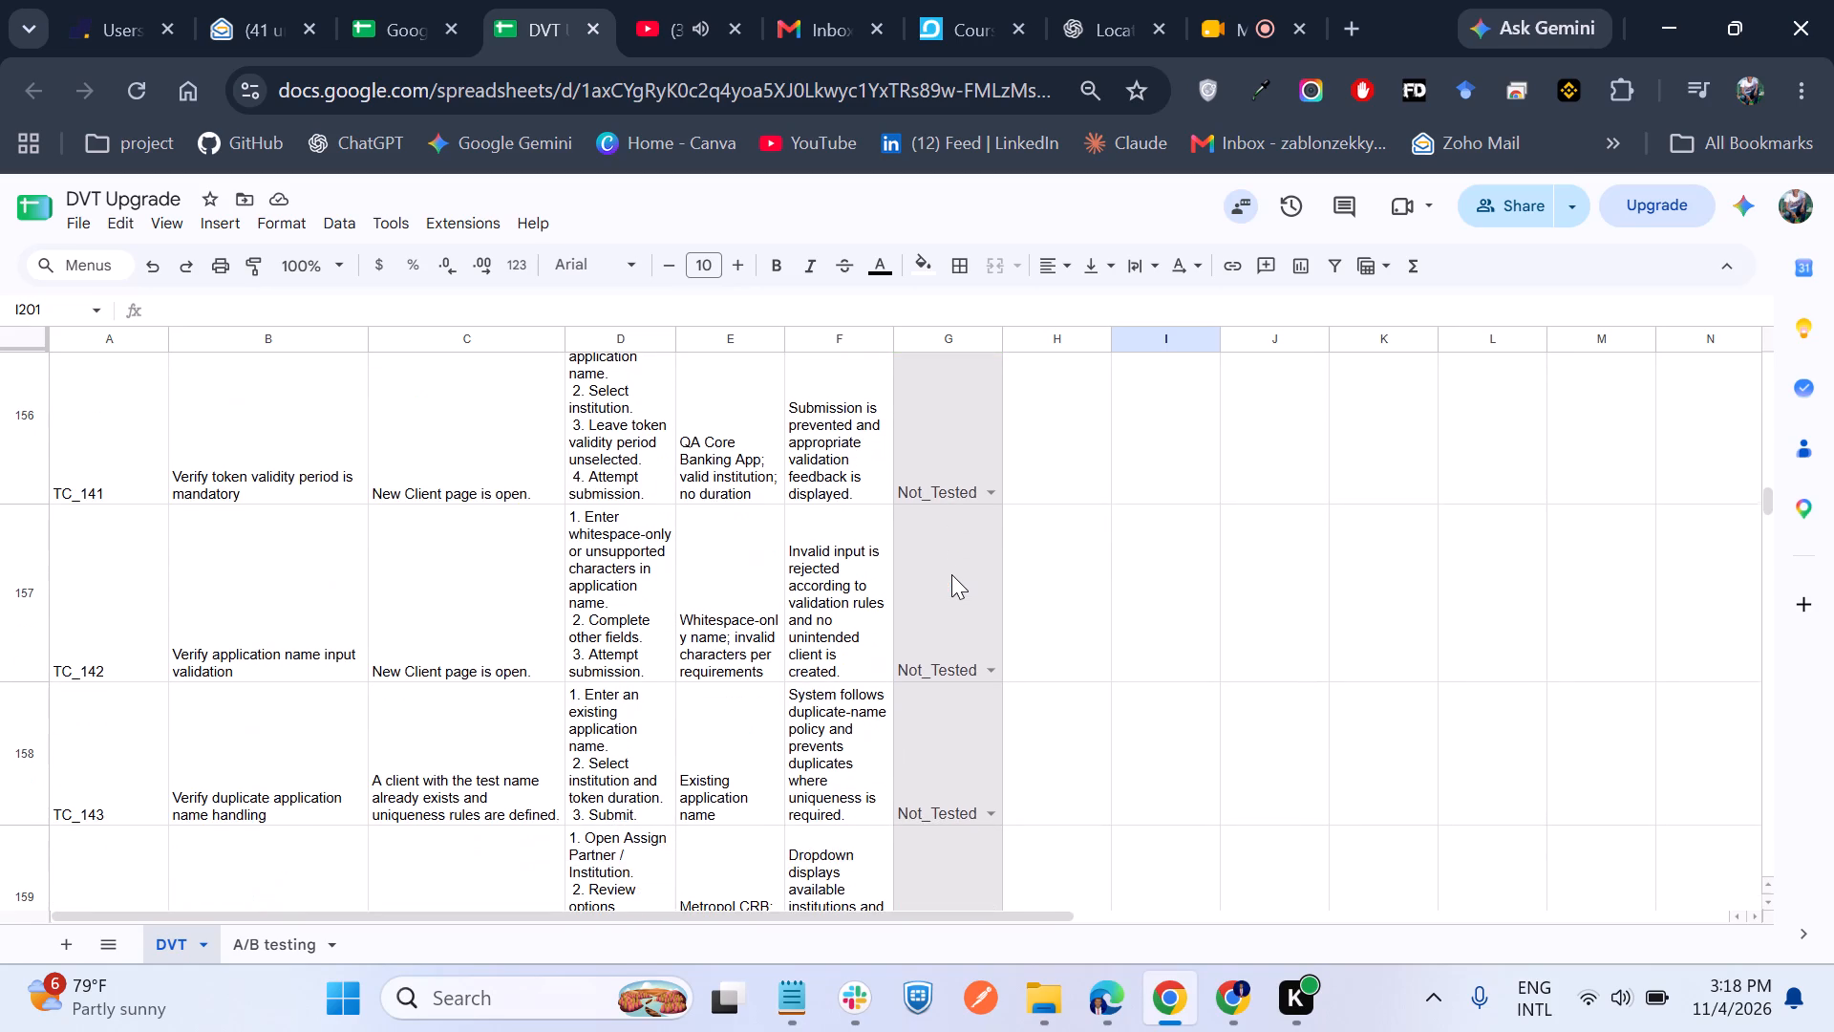
scroll(951, 574, down, 3)
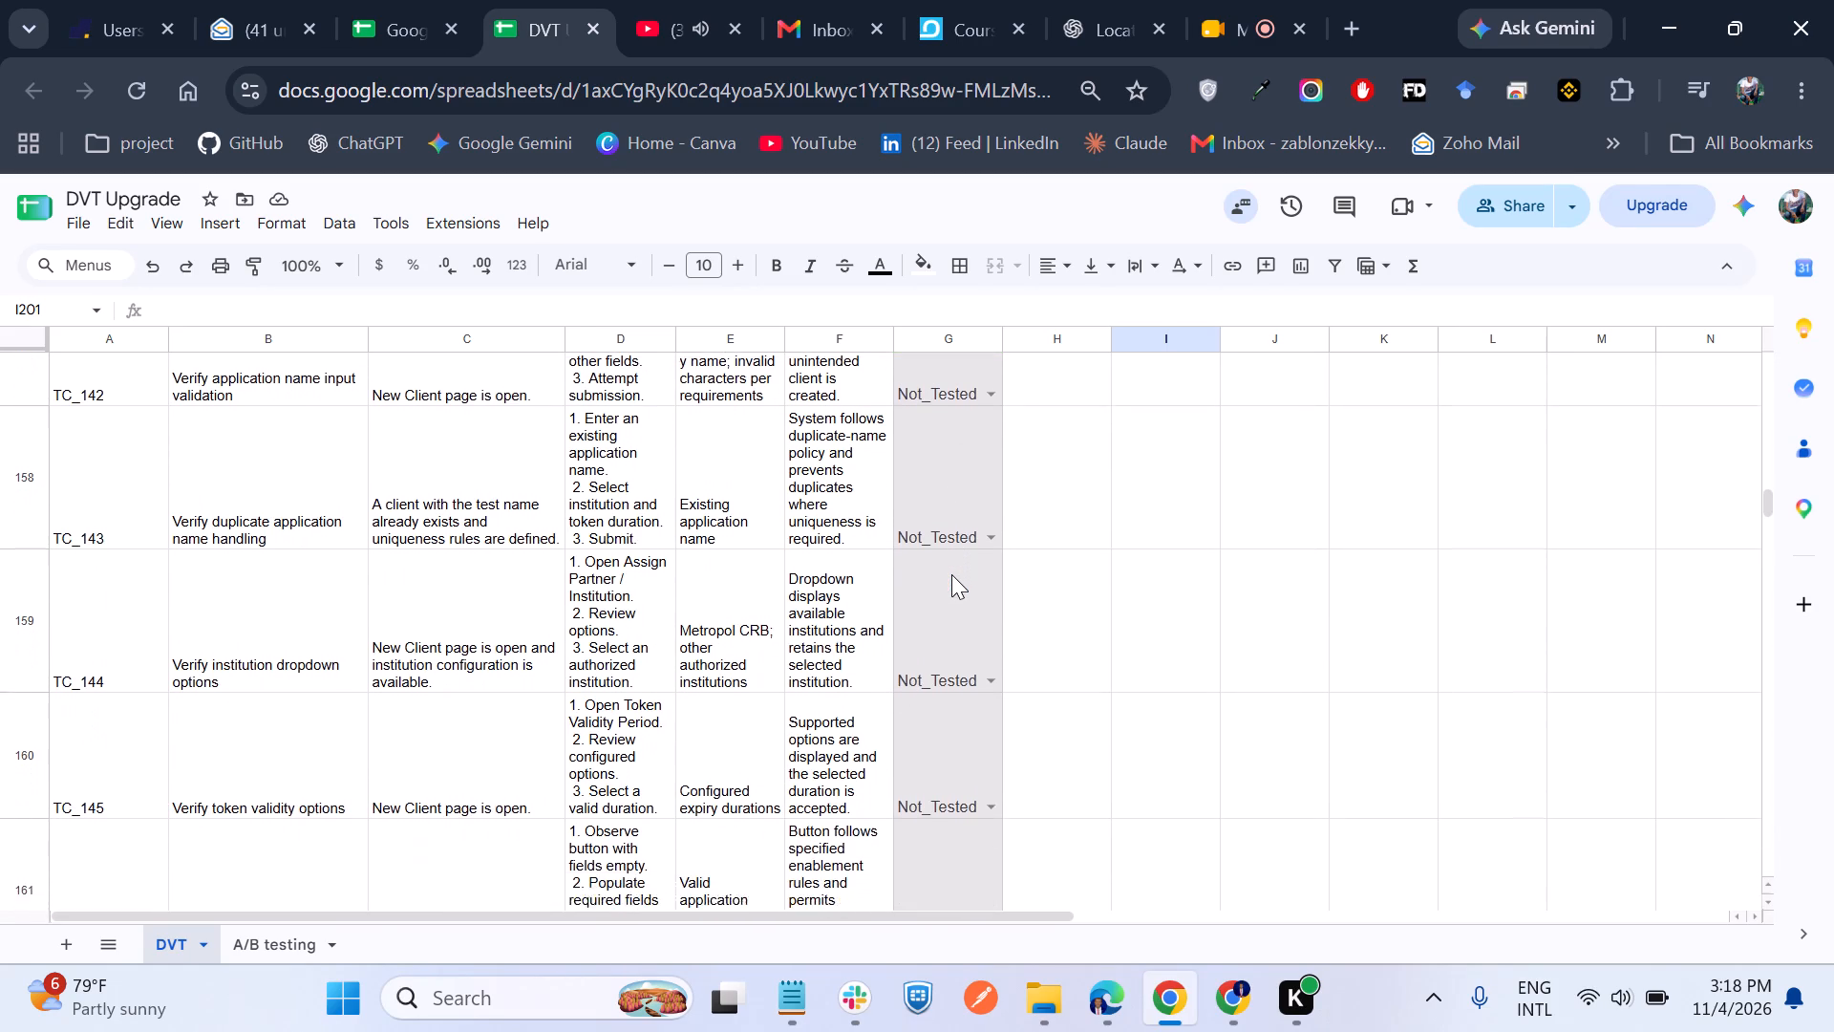
scroll(951, 574, down, 1)
double_click(949, 585)
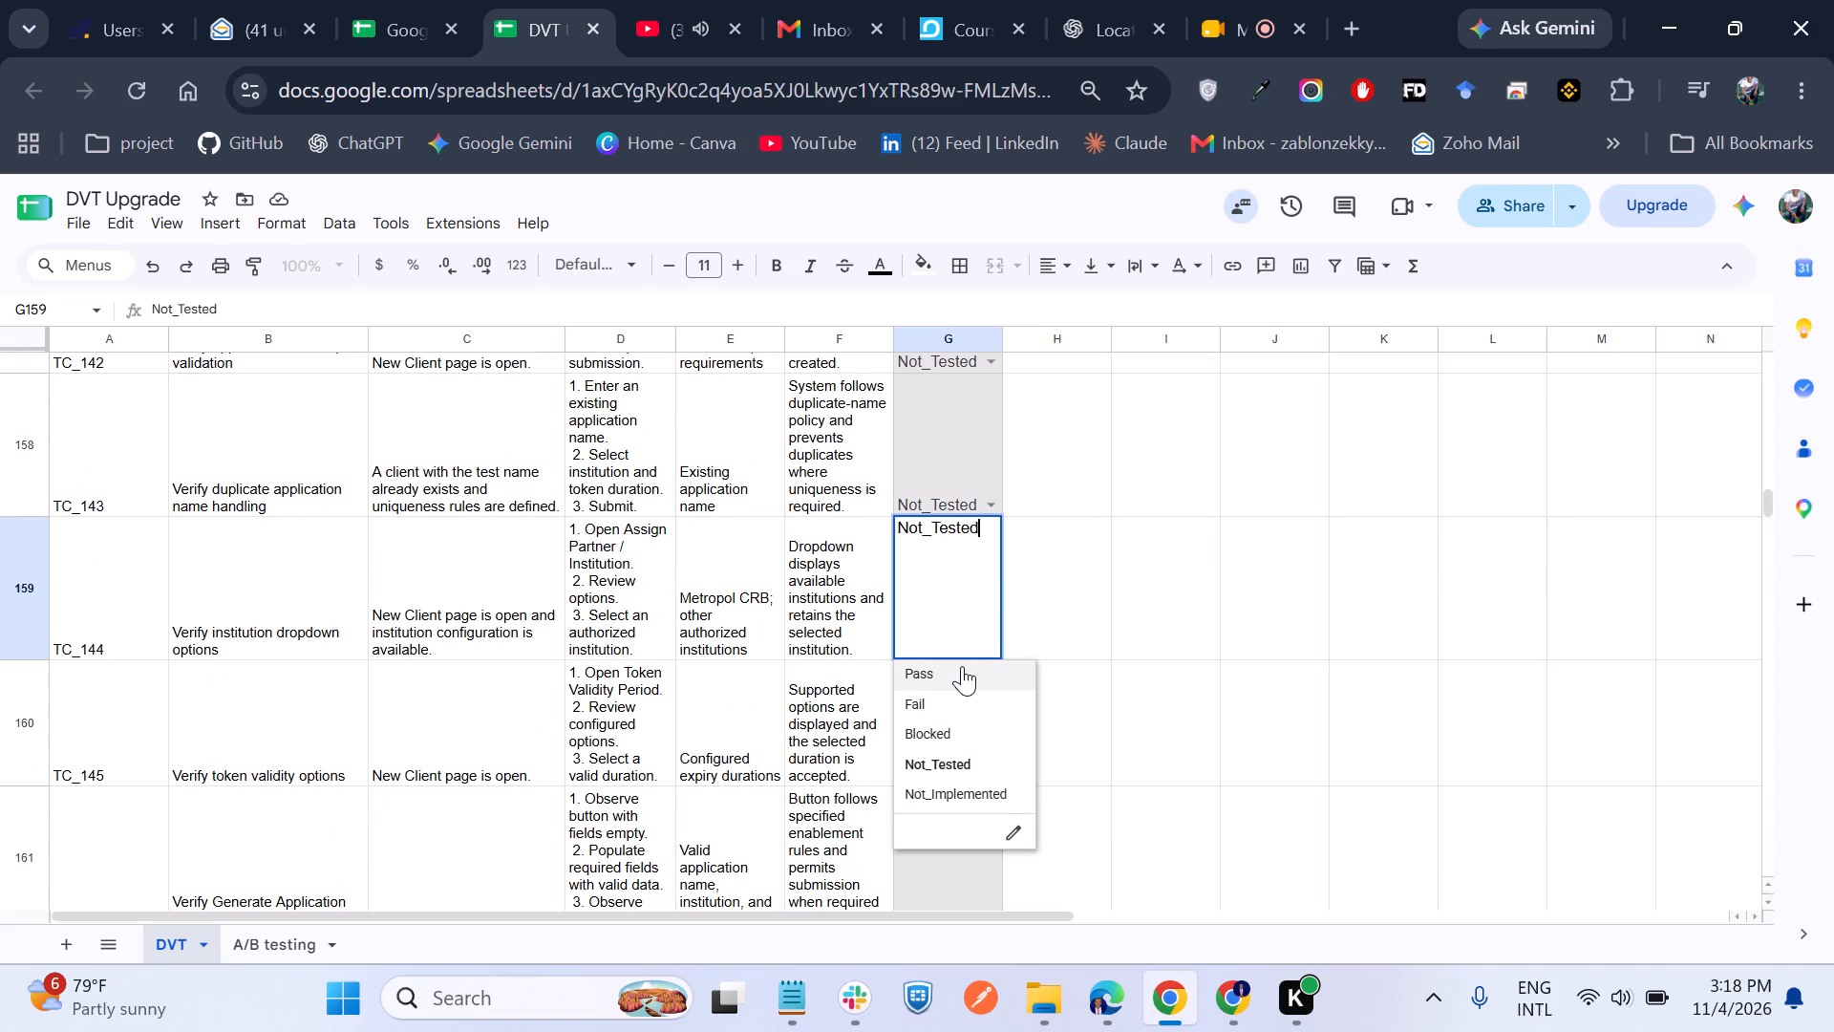
click(962, 666)
Examine the untested New Client test cases from TC_145 to TC_150.
scroll(962, 666, down, 2)
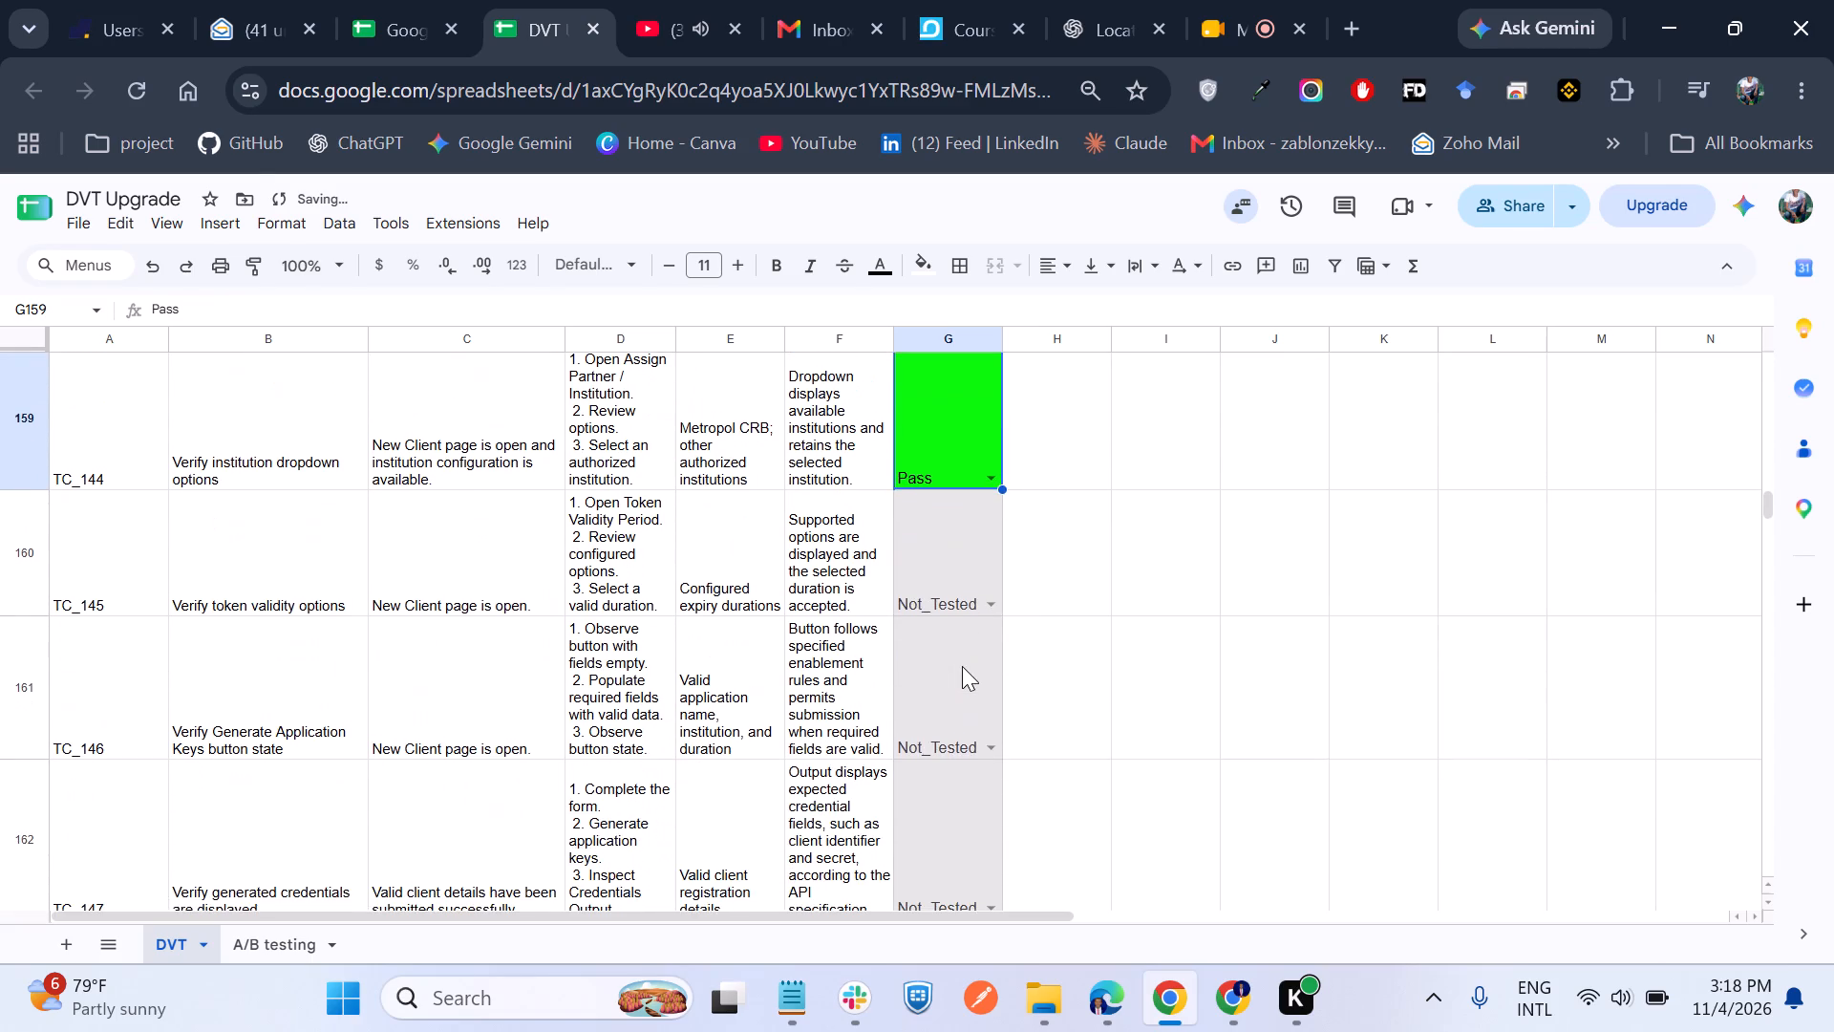
scroll(962, 666, down, 1)
scroll(665, 675, down, 1)
scroll(665, 675, right, 1)
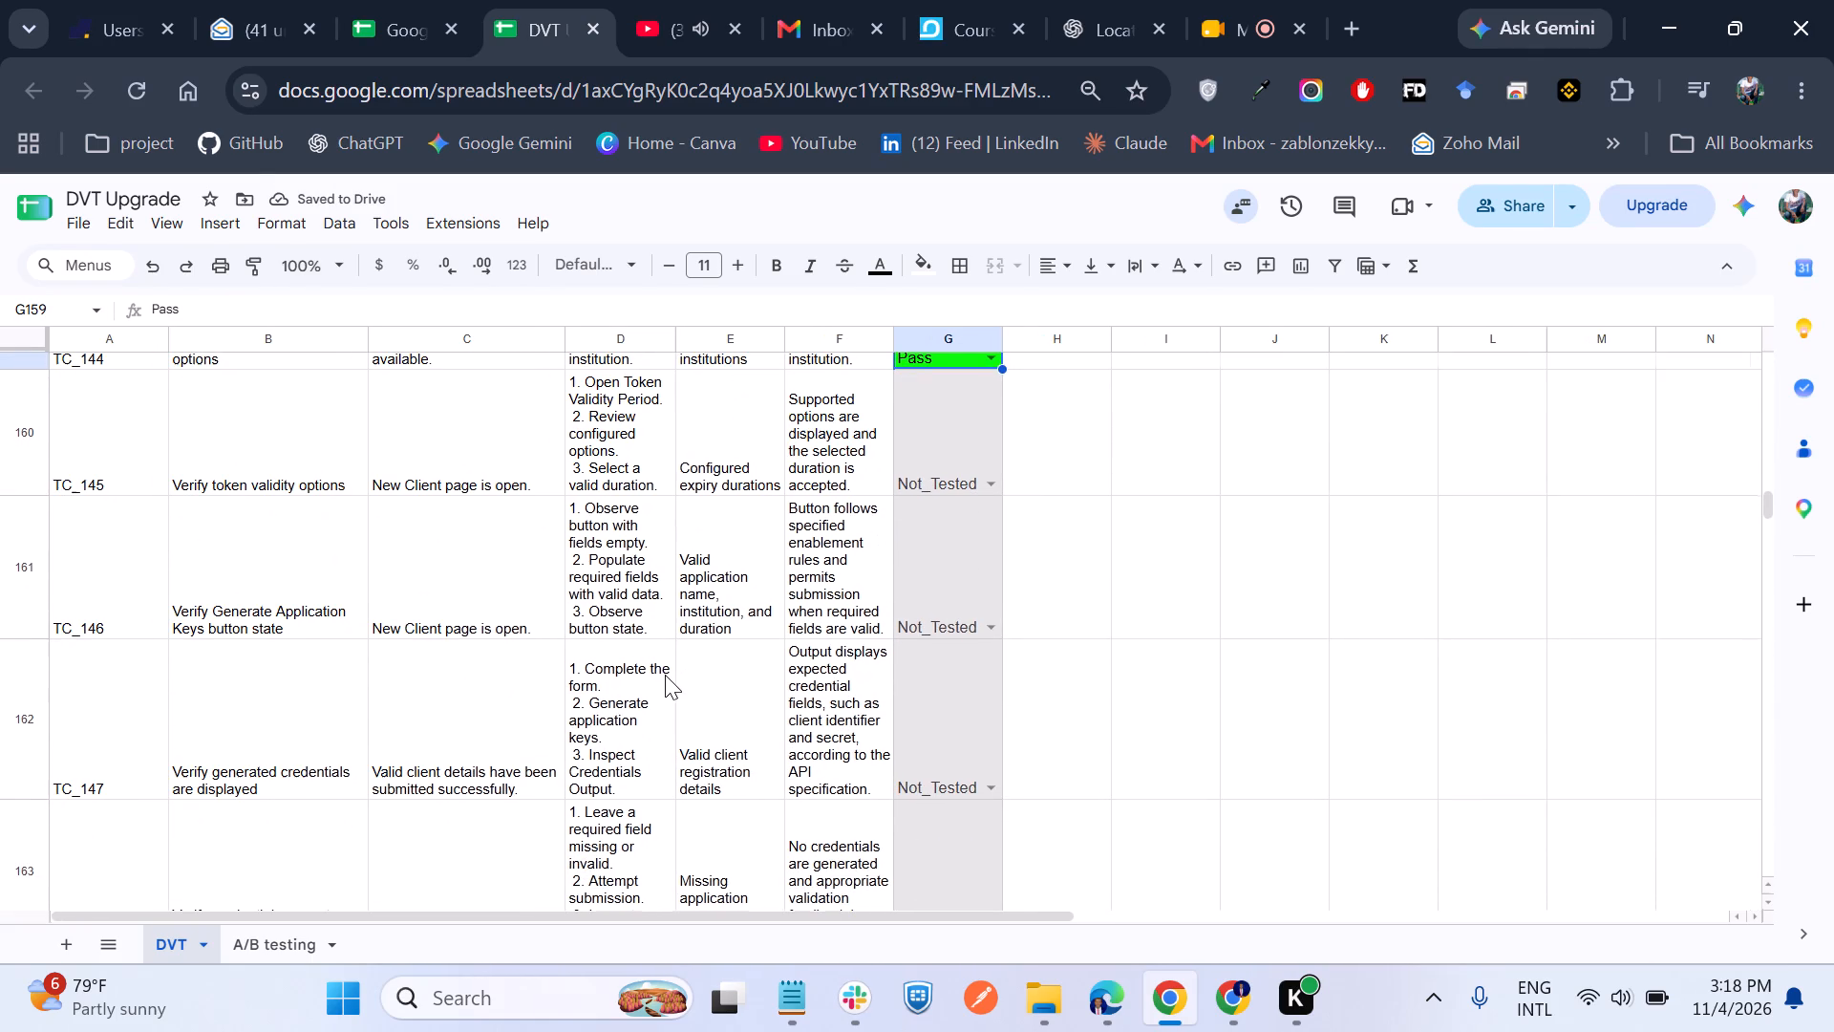
scroll(665, 675, right, 1)
scroll(665, 675, down, 2)
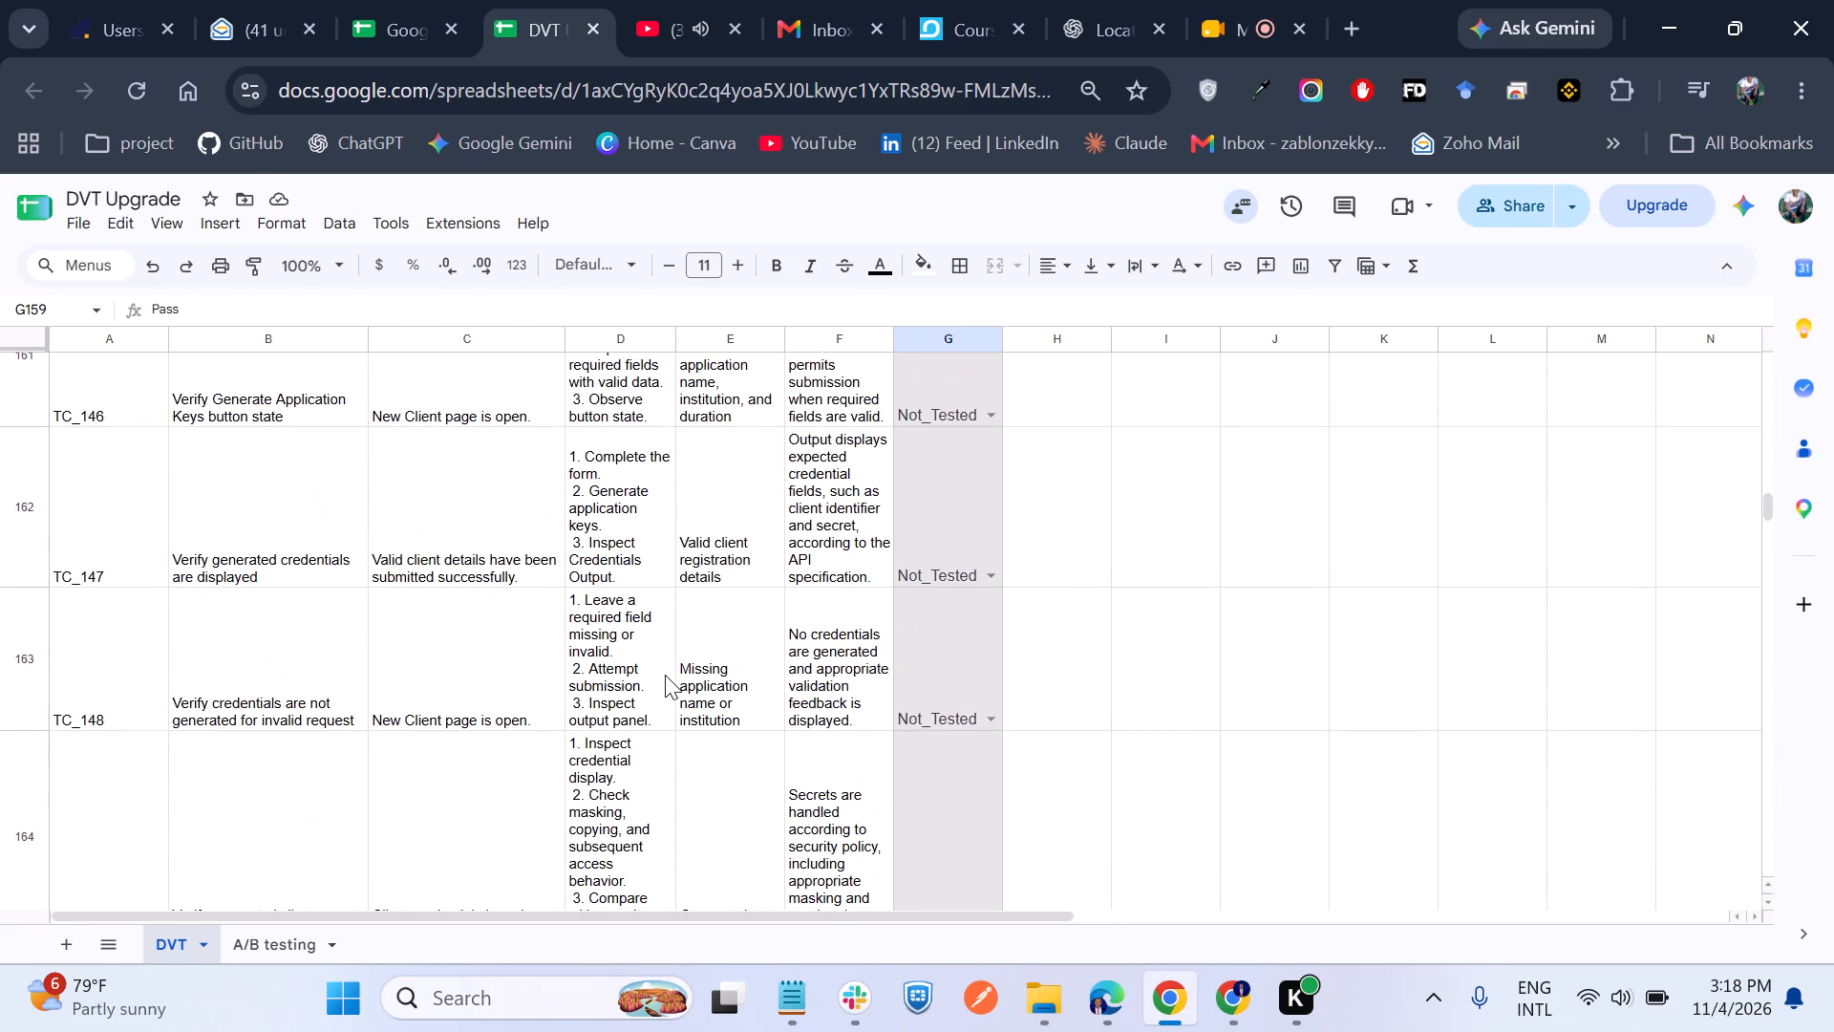
scroll(665, 675, down, 2)
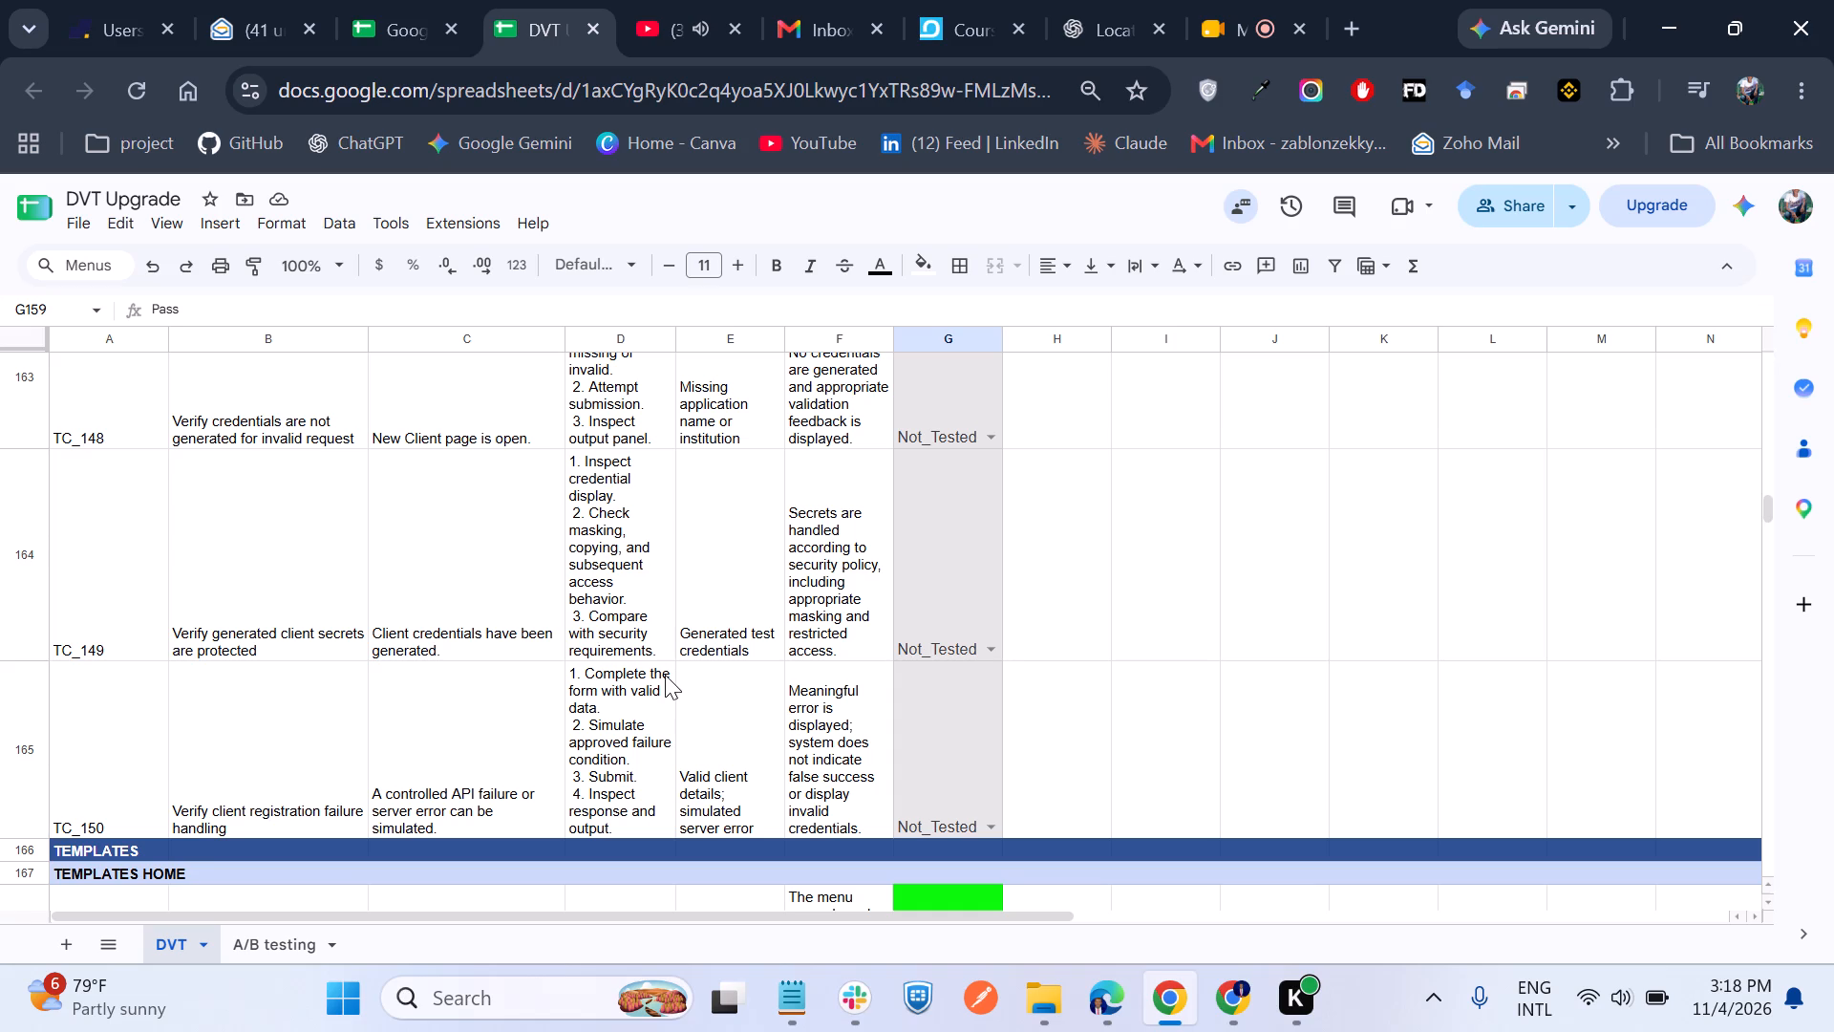
Set the status of TC_142, the application name input validation test, to Pass.
scroll(665, 675, up, 1)
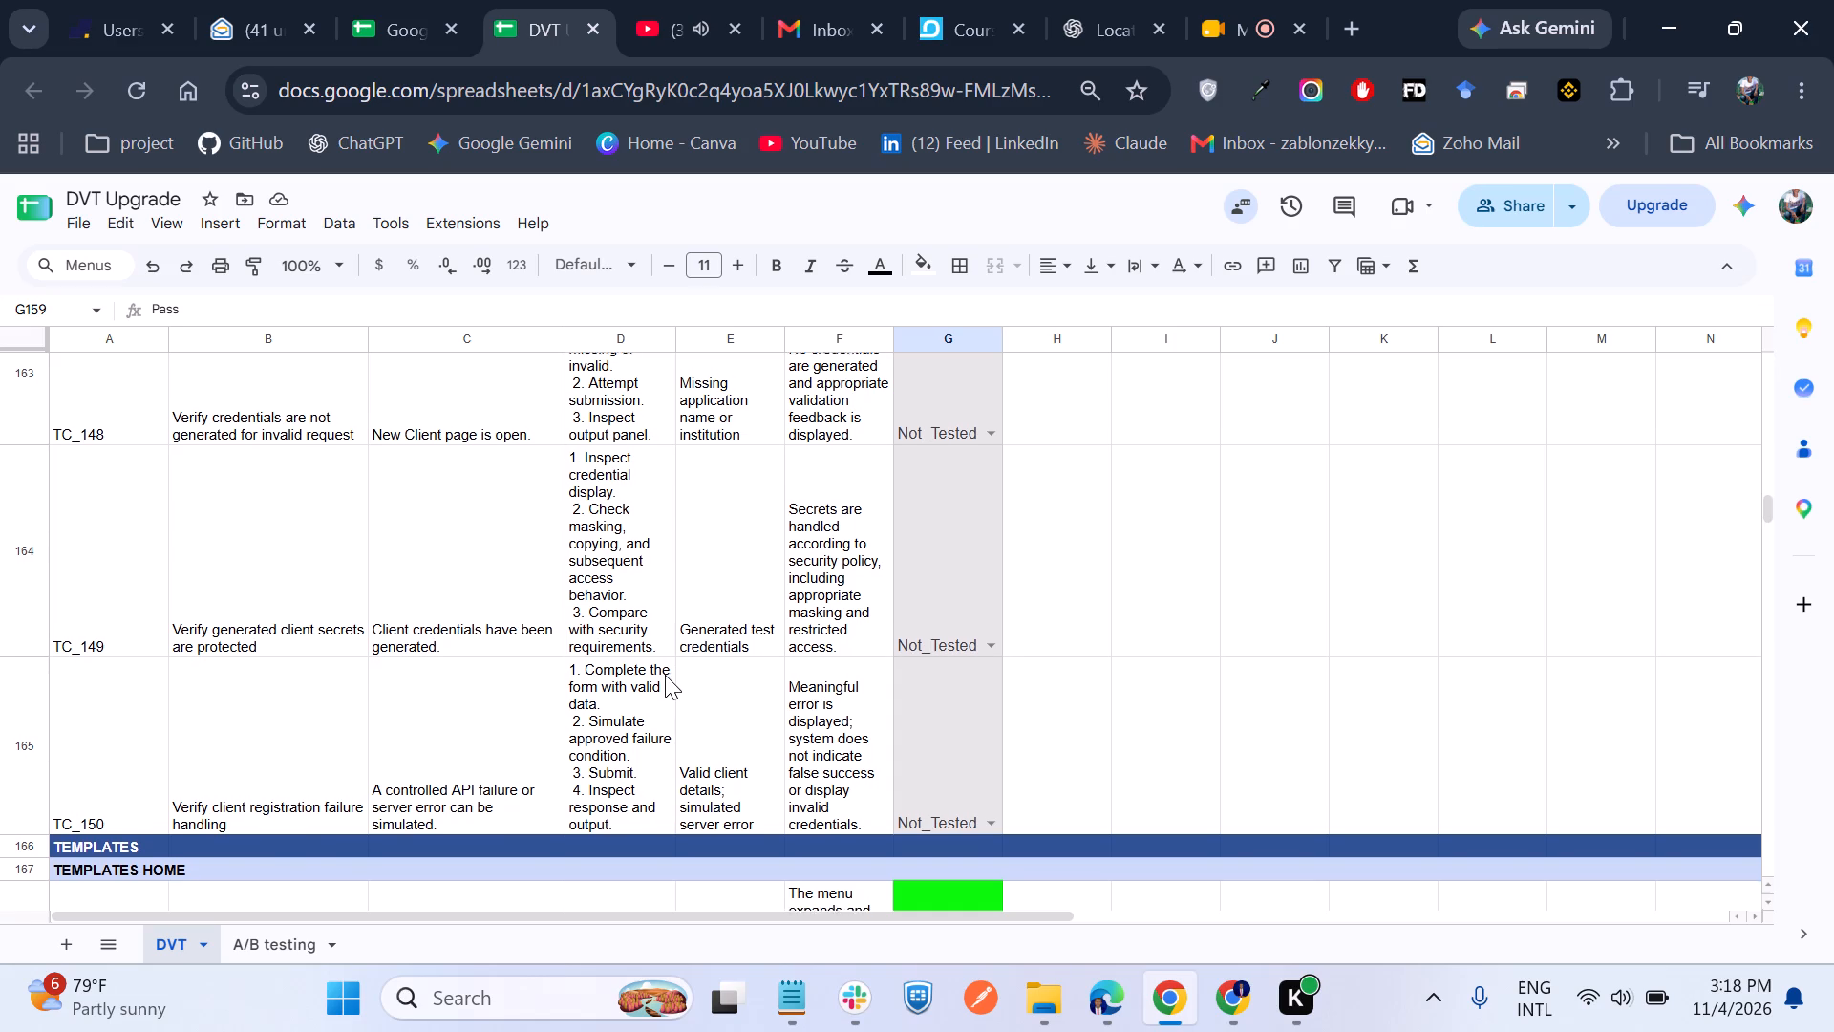
scroll(665, 675, up, 5)
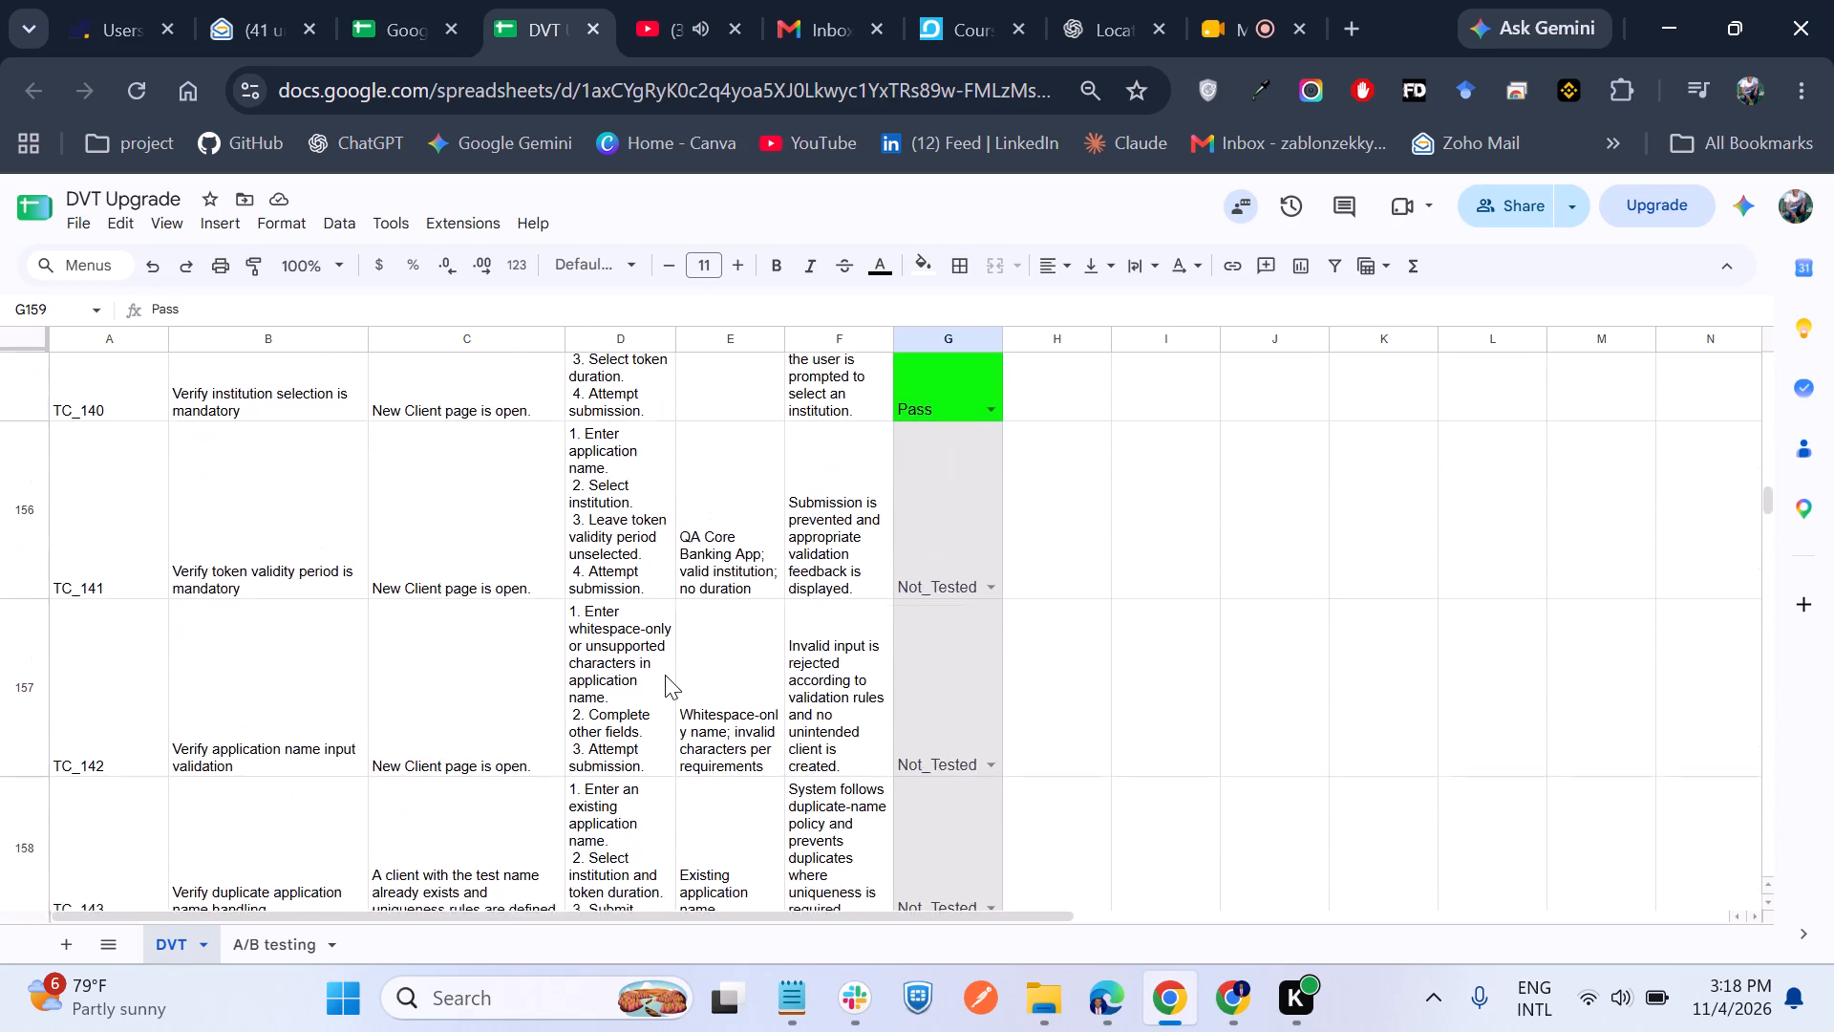
scroll(665, 675, down, 1)
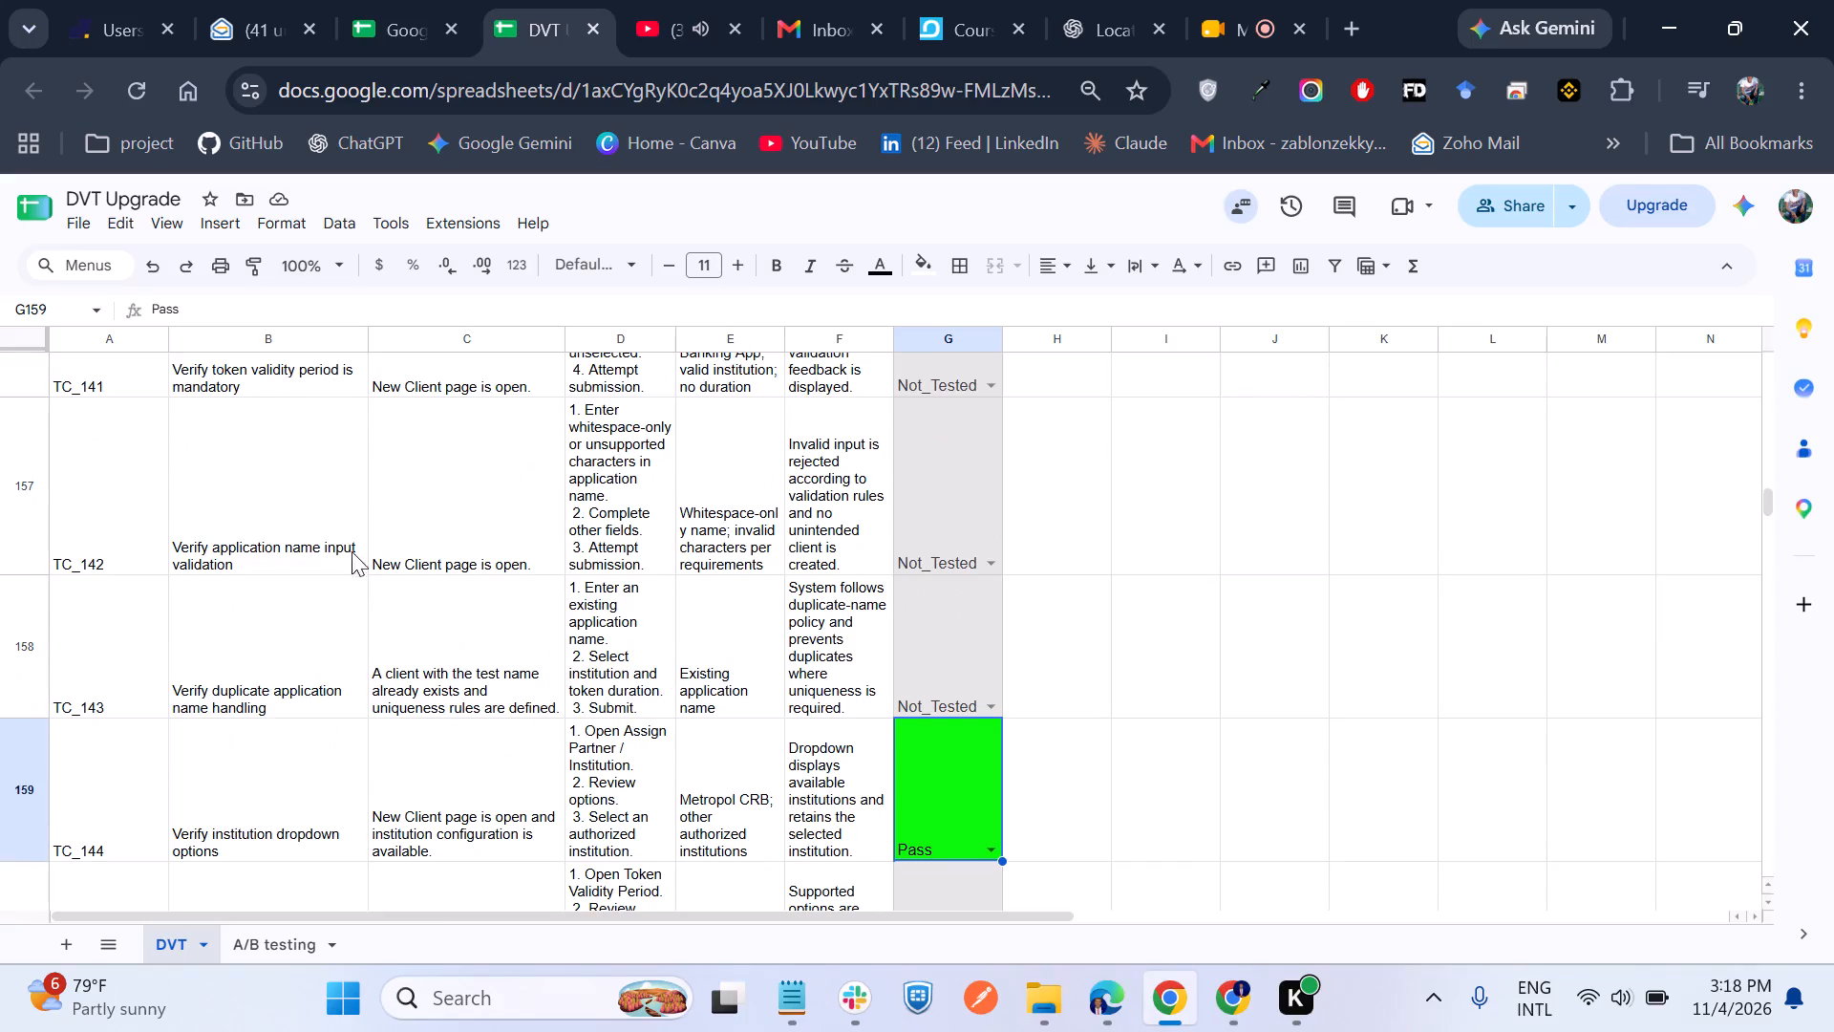
double_click(960, 562)
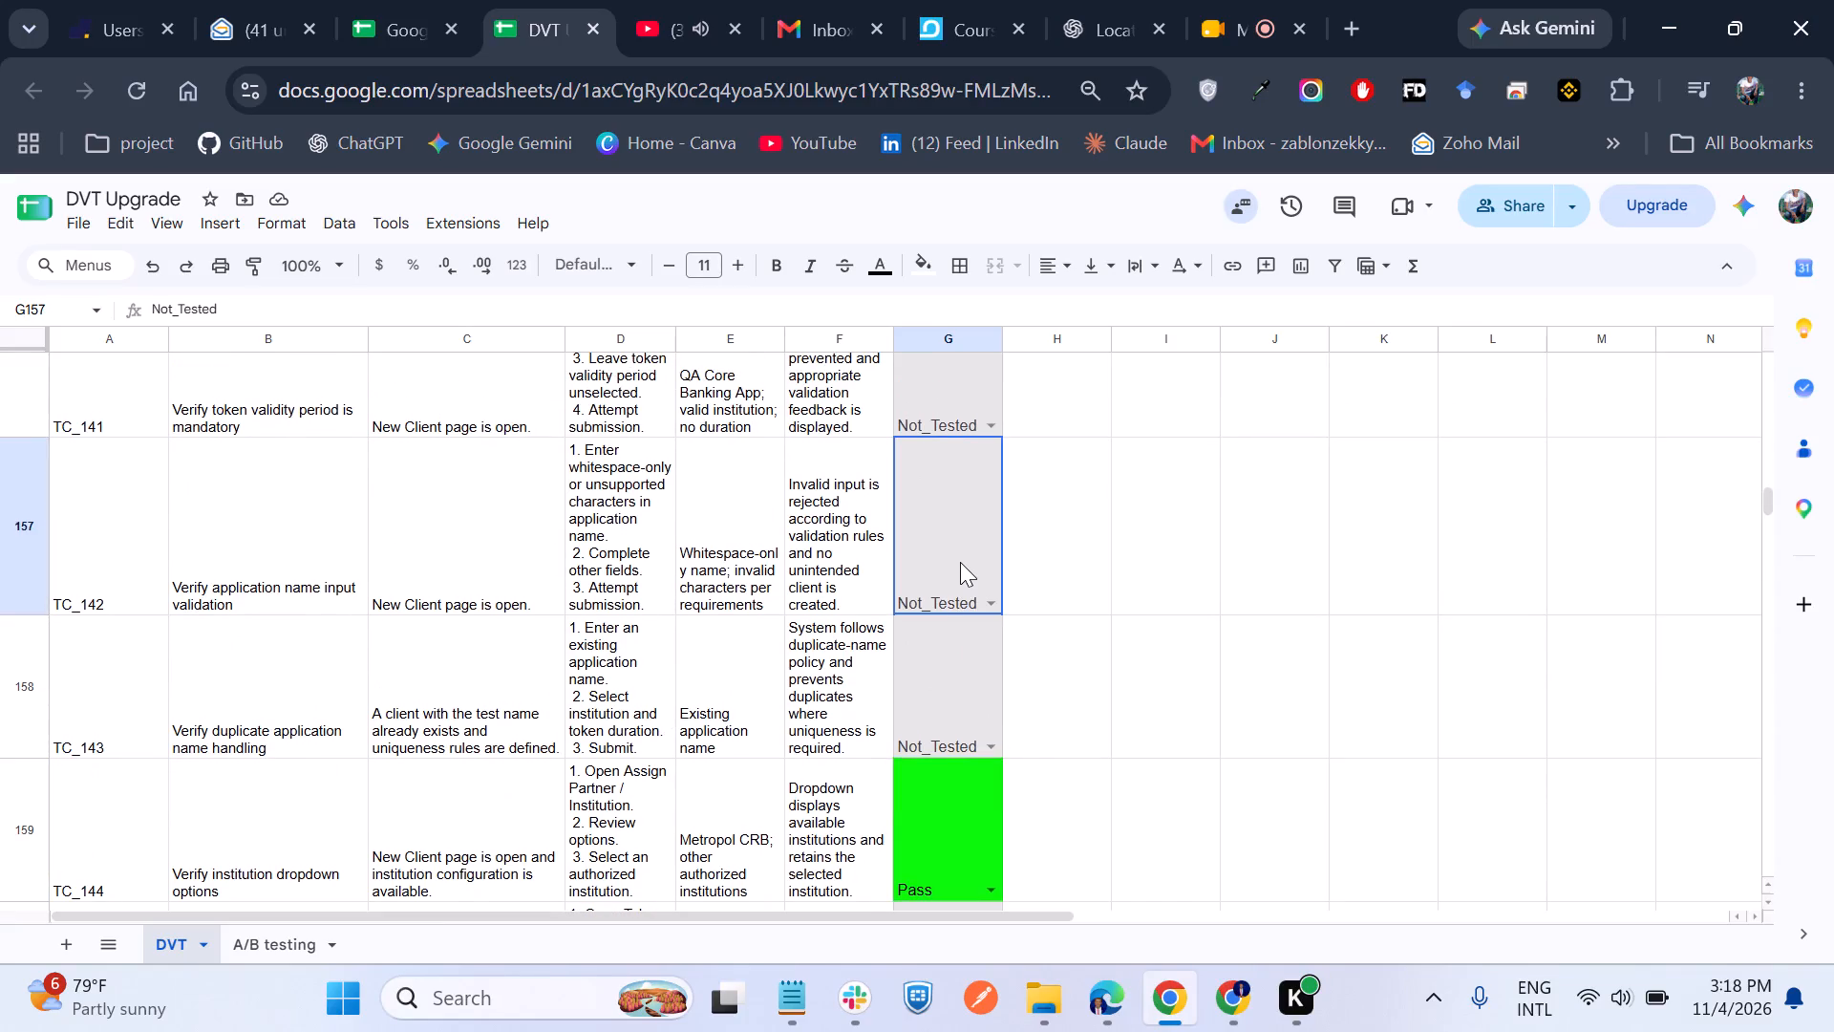
click(936, 632)
Enter the comment "branch not scoped to institution" in column I for the failed TC_130 test on editing a user's branch.
scroll(936, 632, up, 1)
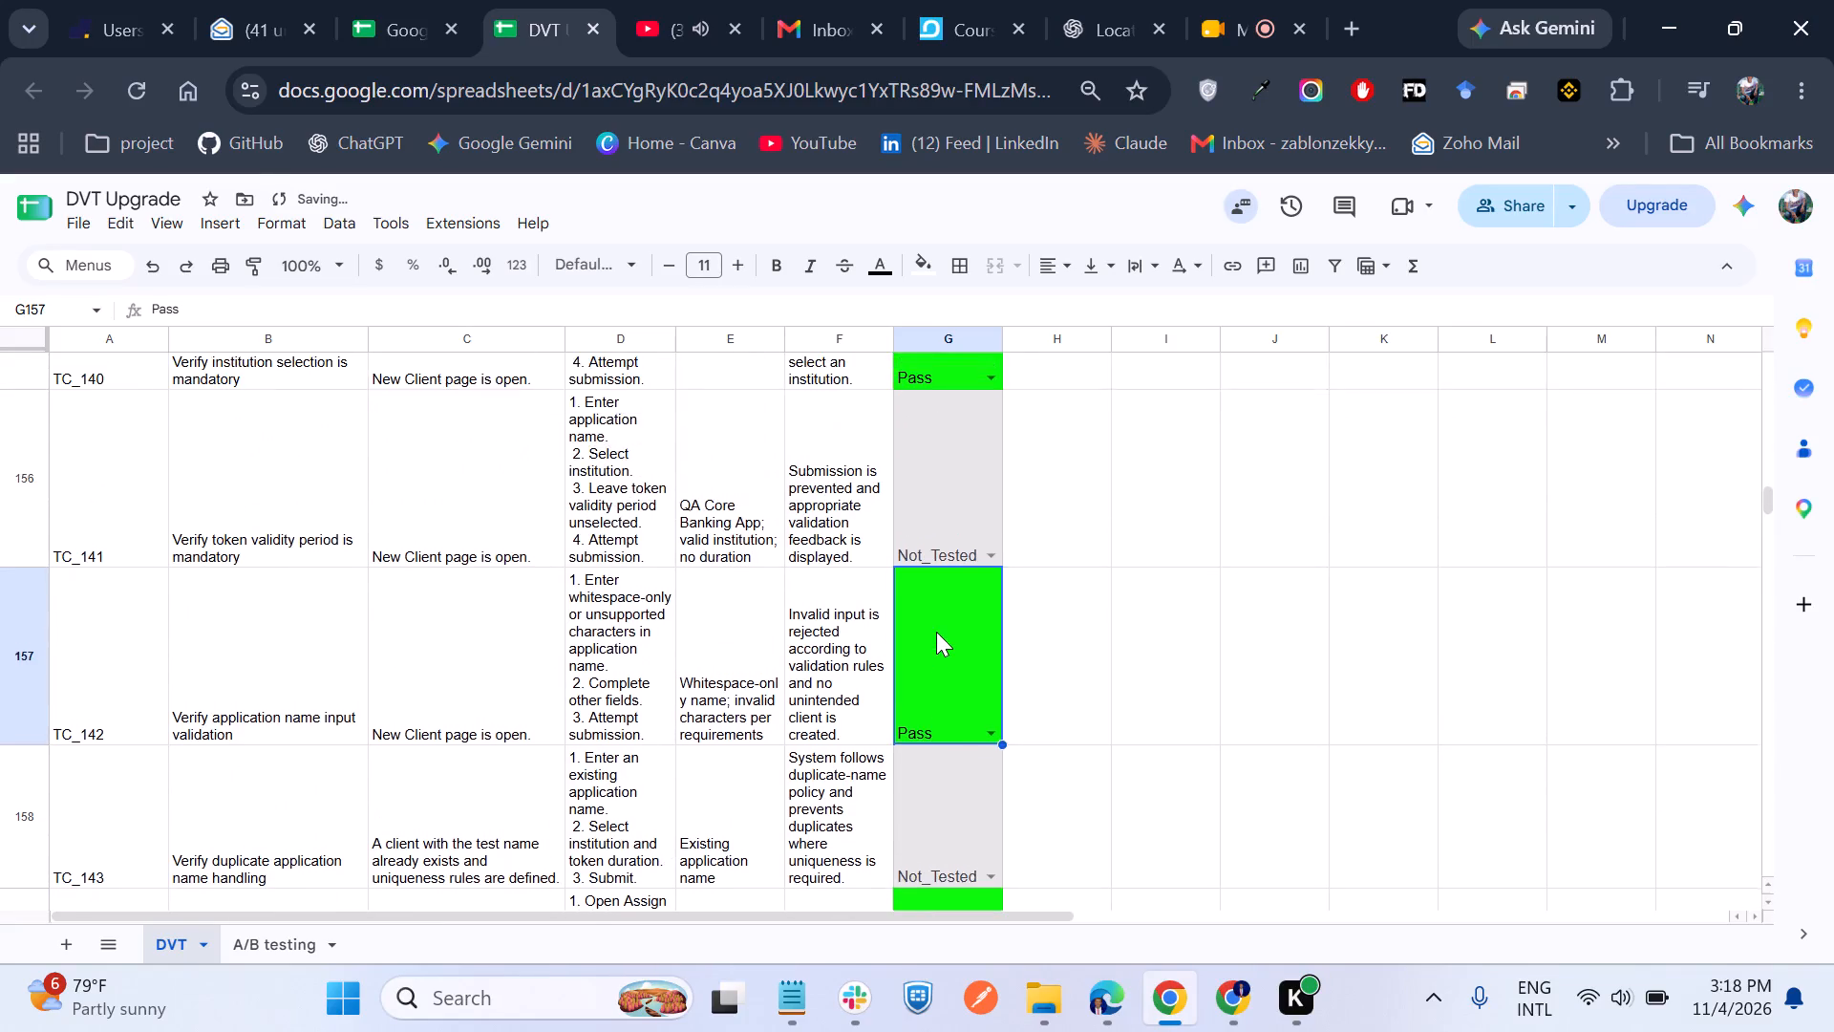
scroll(936, 632, up, 9)
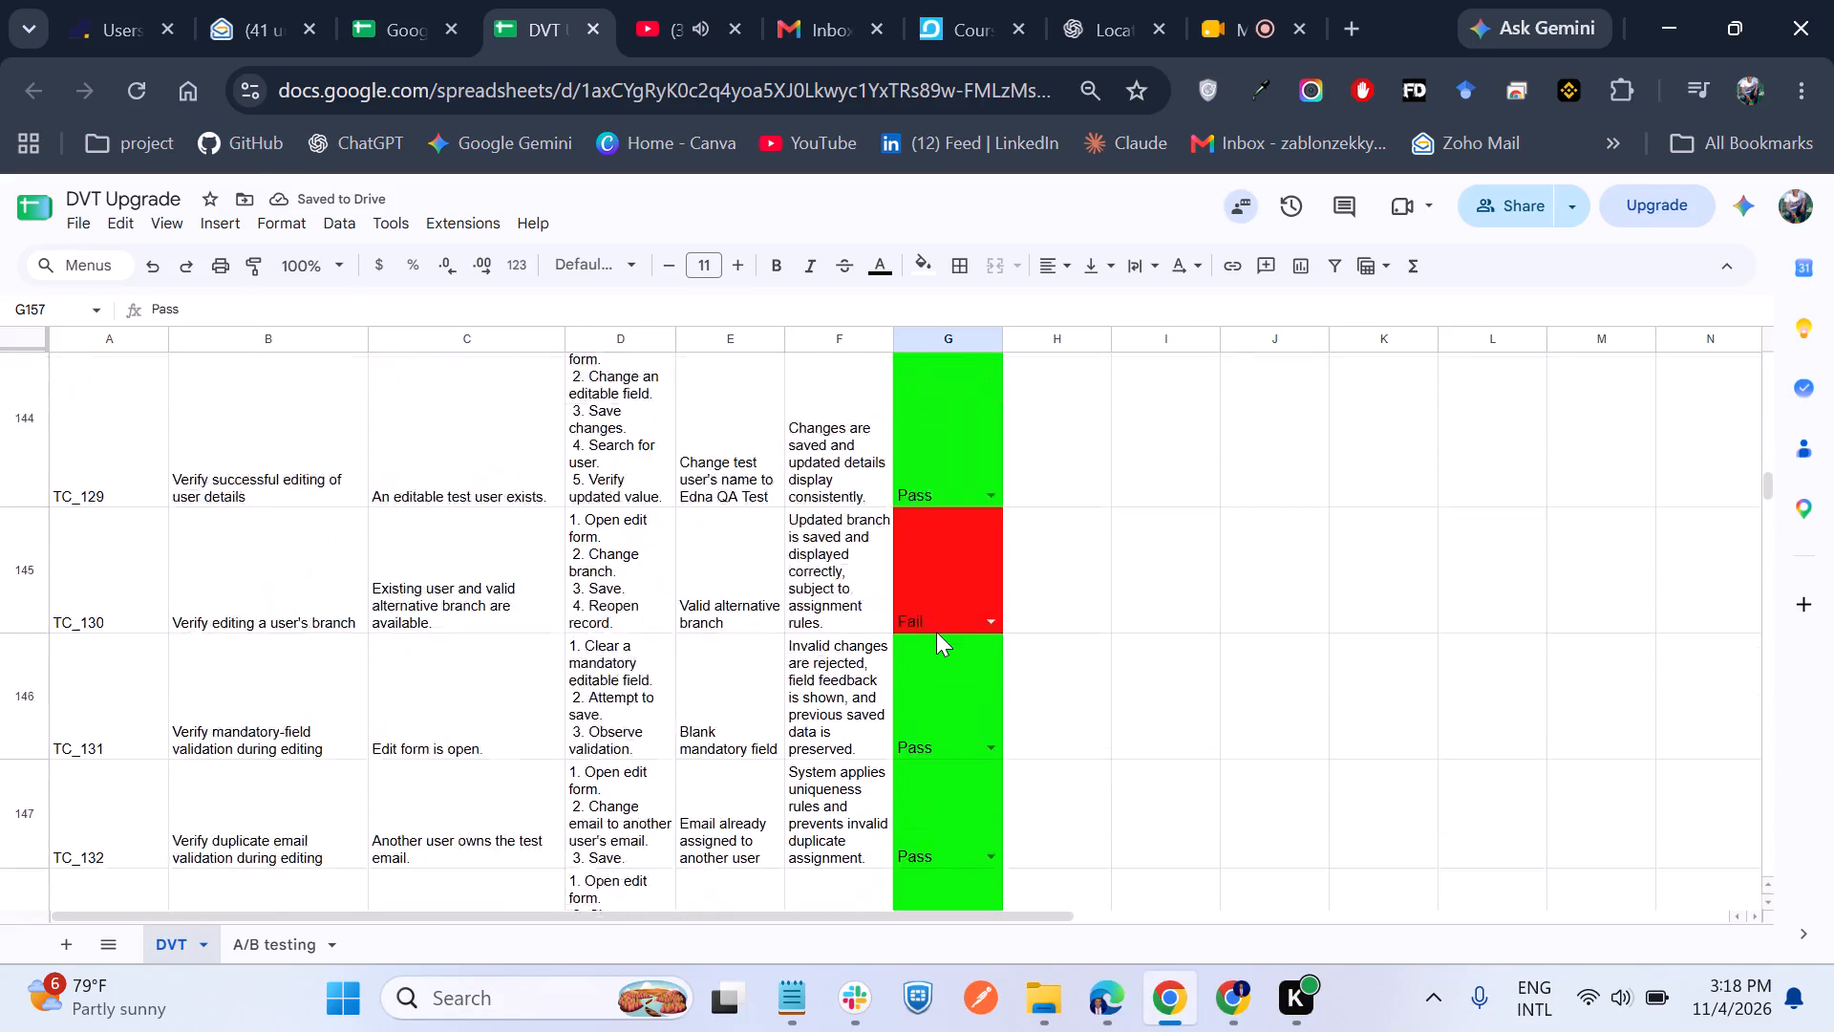
scroll(936, 632, up, 1)
scroll(936, 632, down, 1)
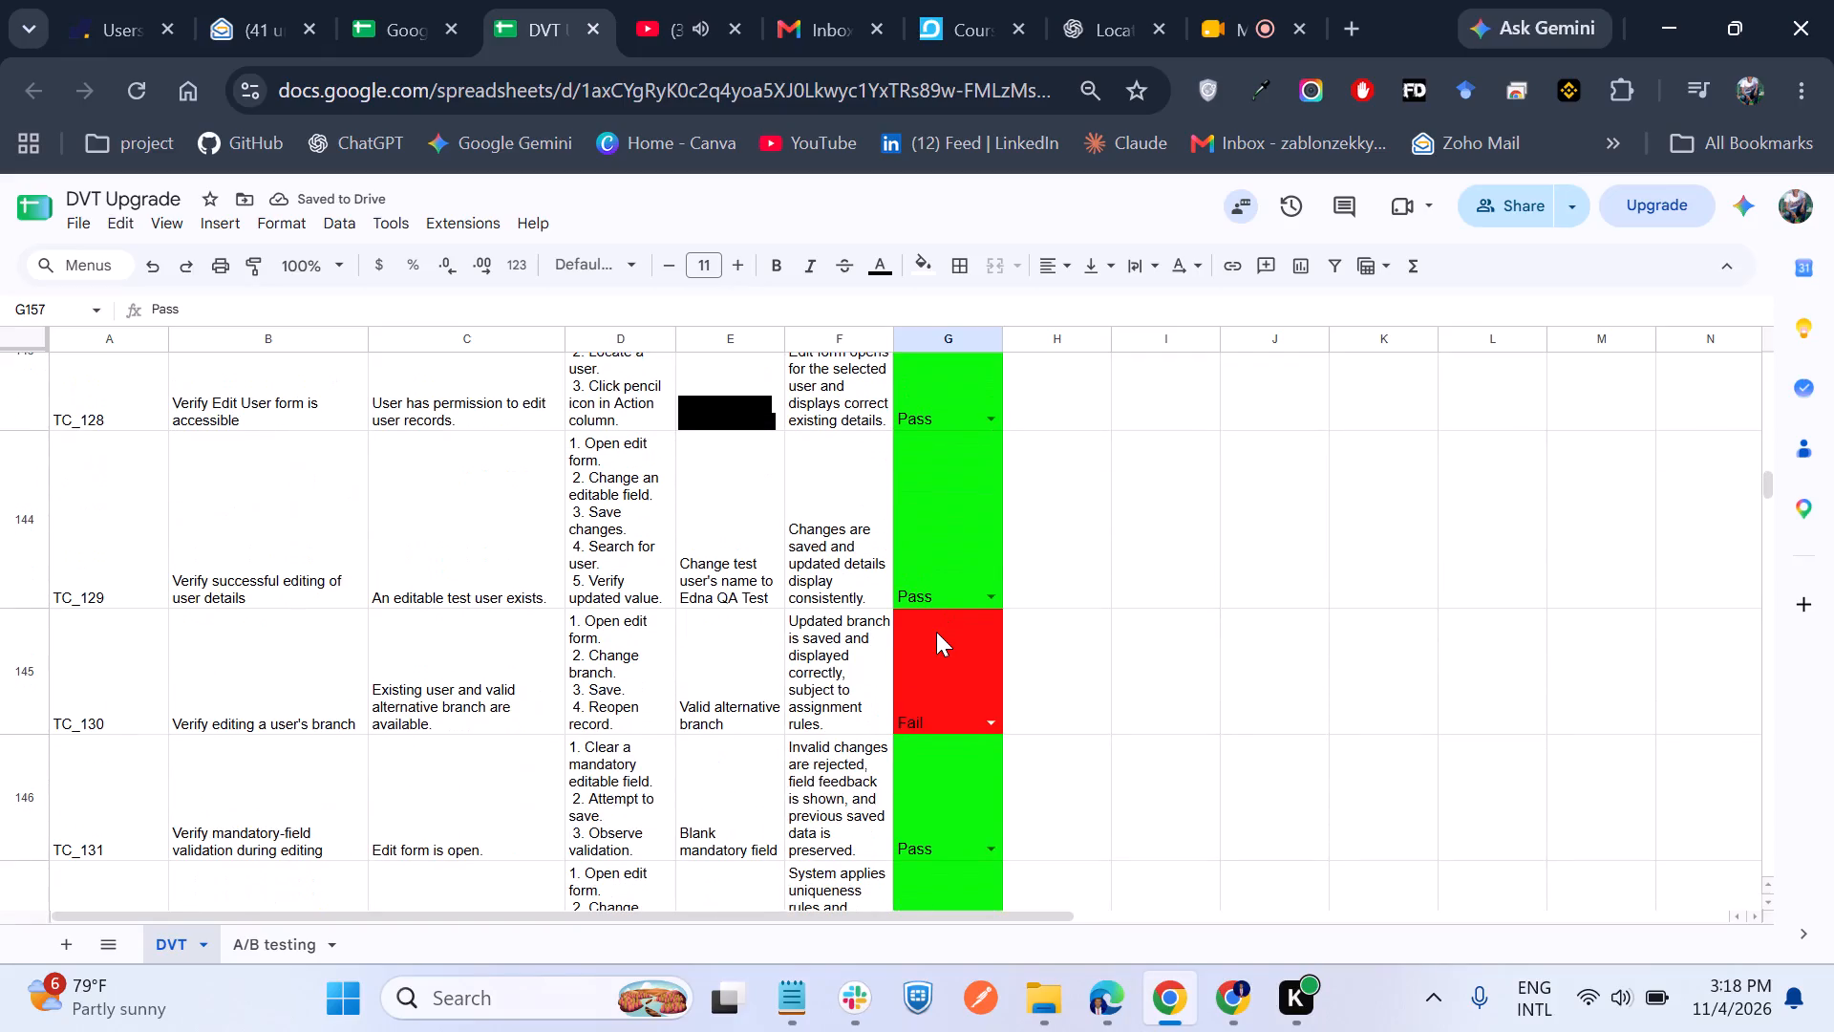
scroll(936, 632, down, 4)
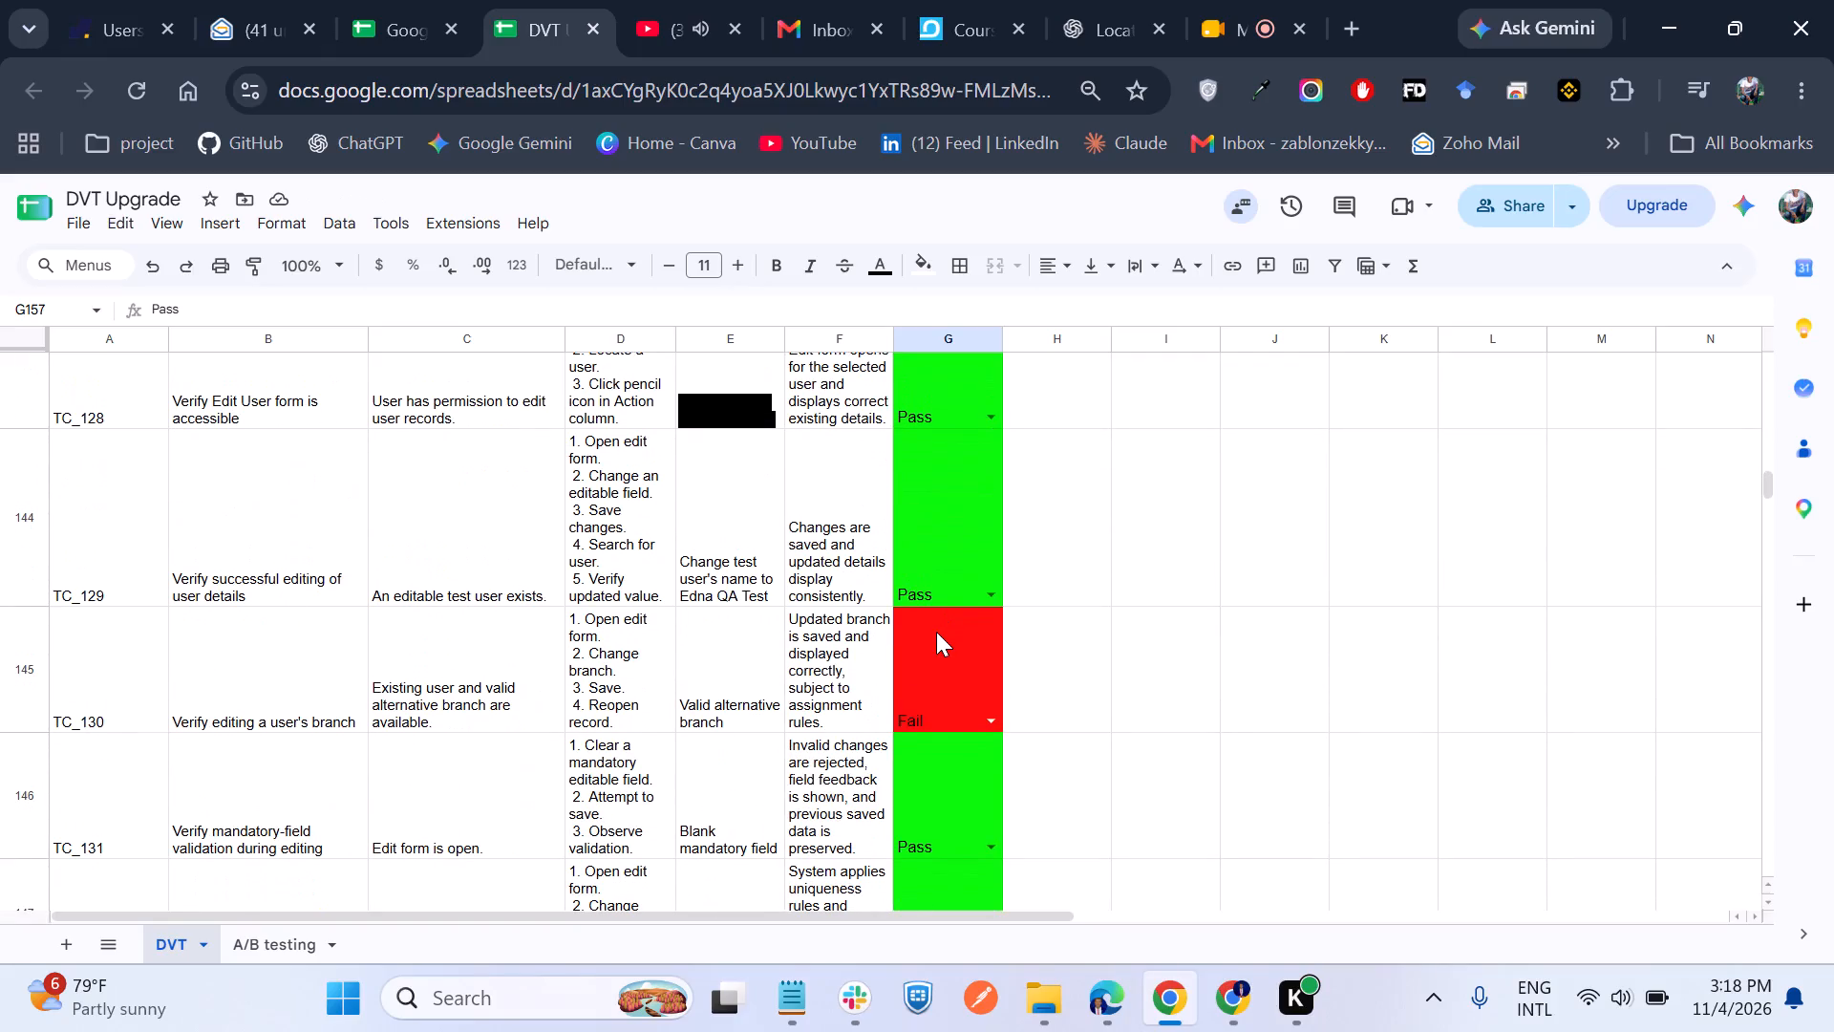
scroll(936, 632, down, 1)
click(1183, 688)
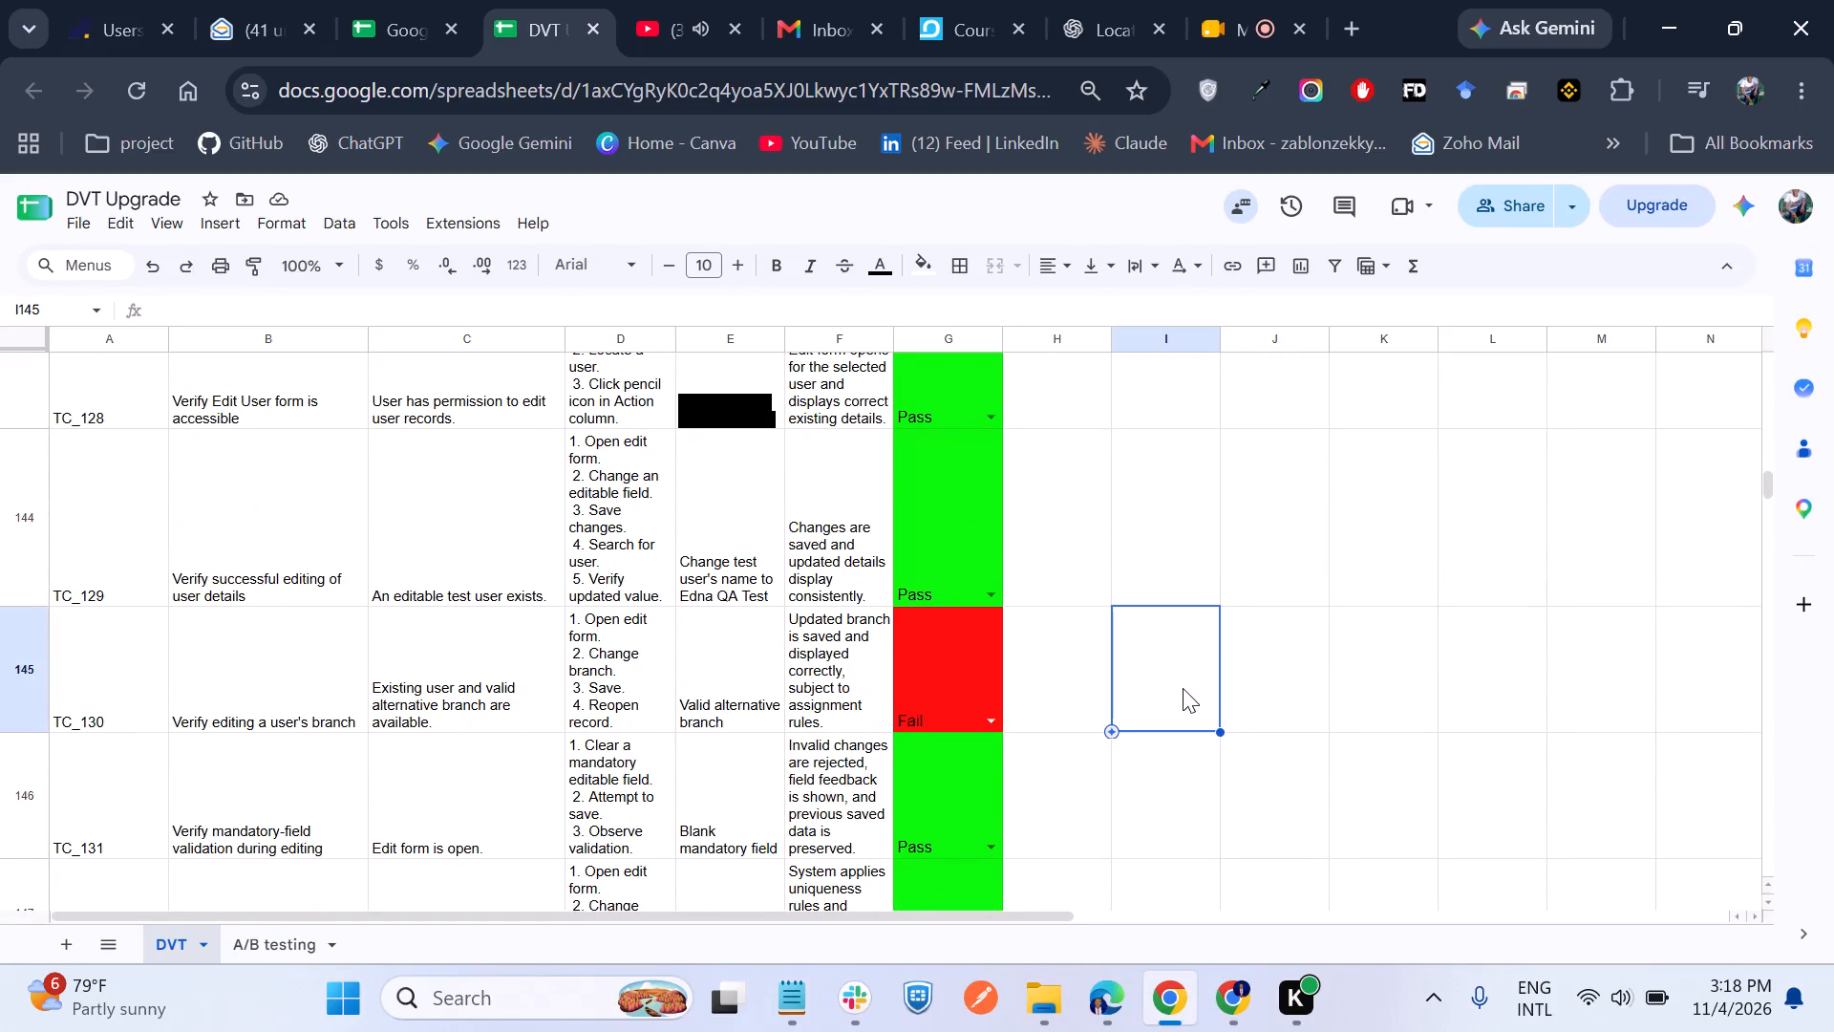
text(bra)
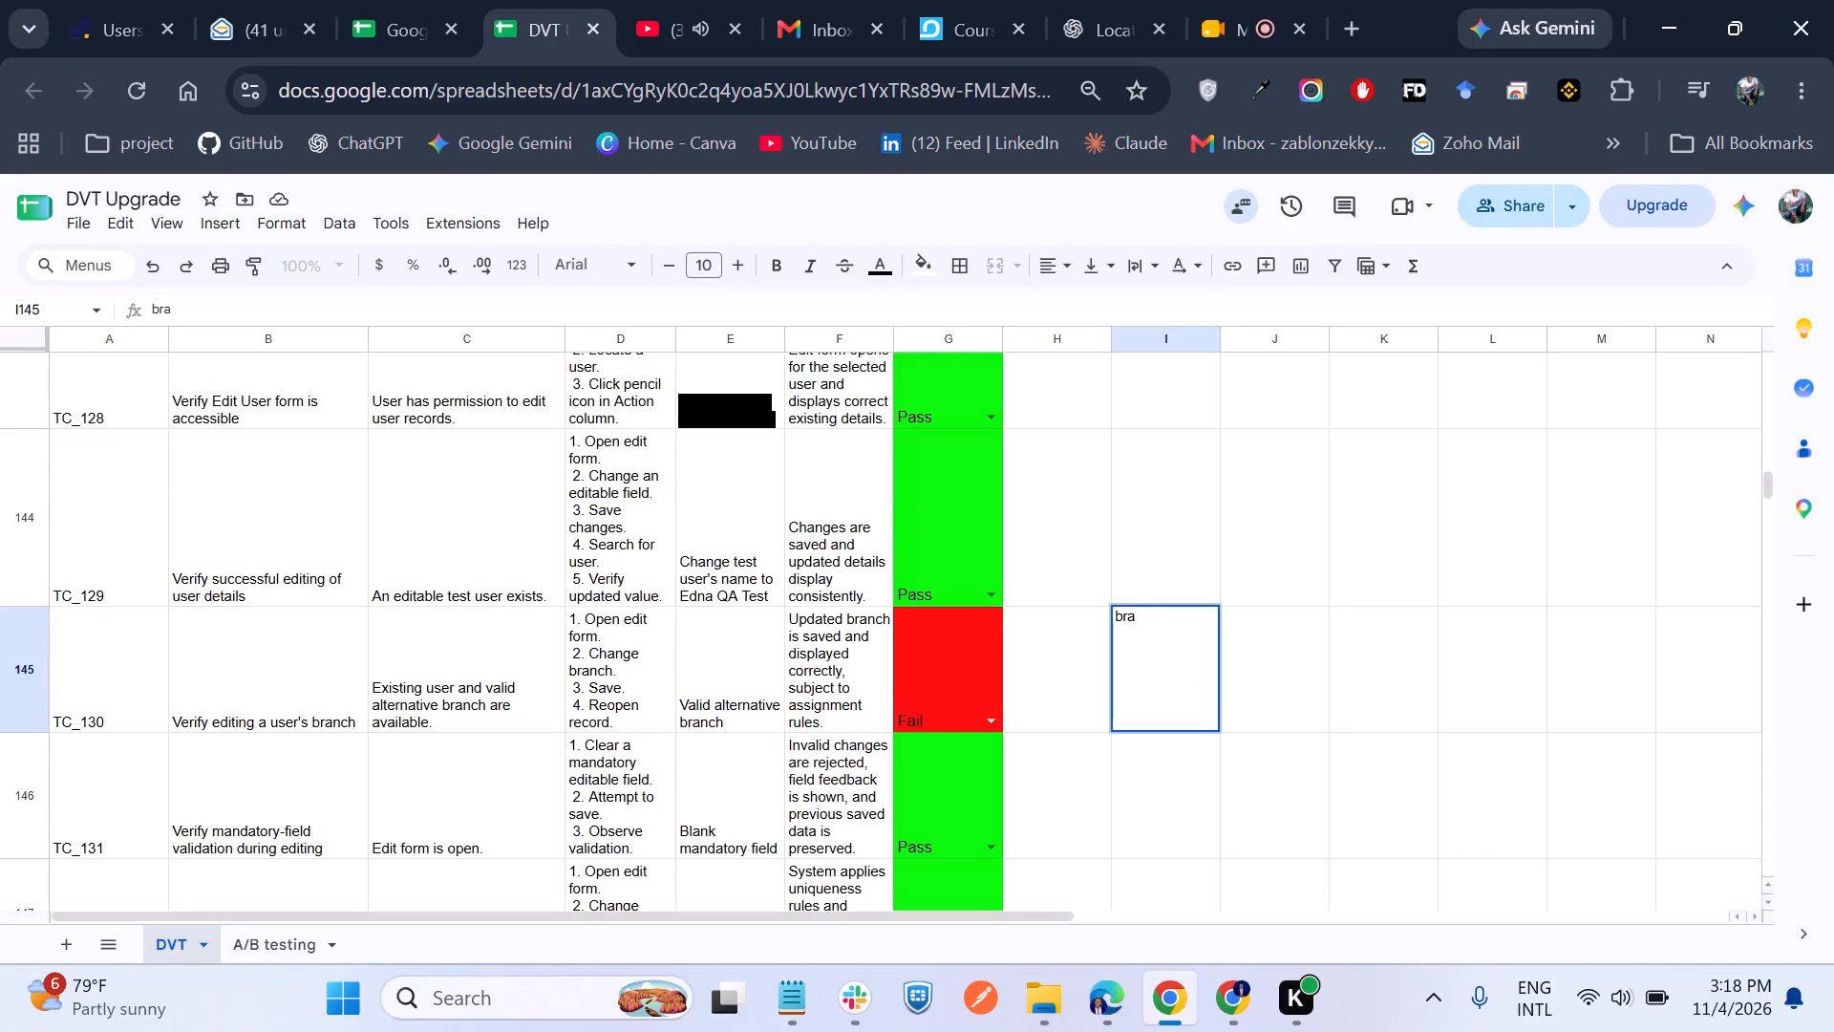
text(nch not sope)
key(BackSpace)
key(BackSpace)
key(BackSpace)
text(coped to p)
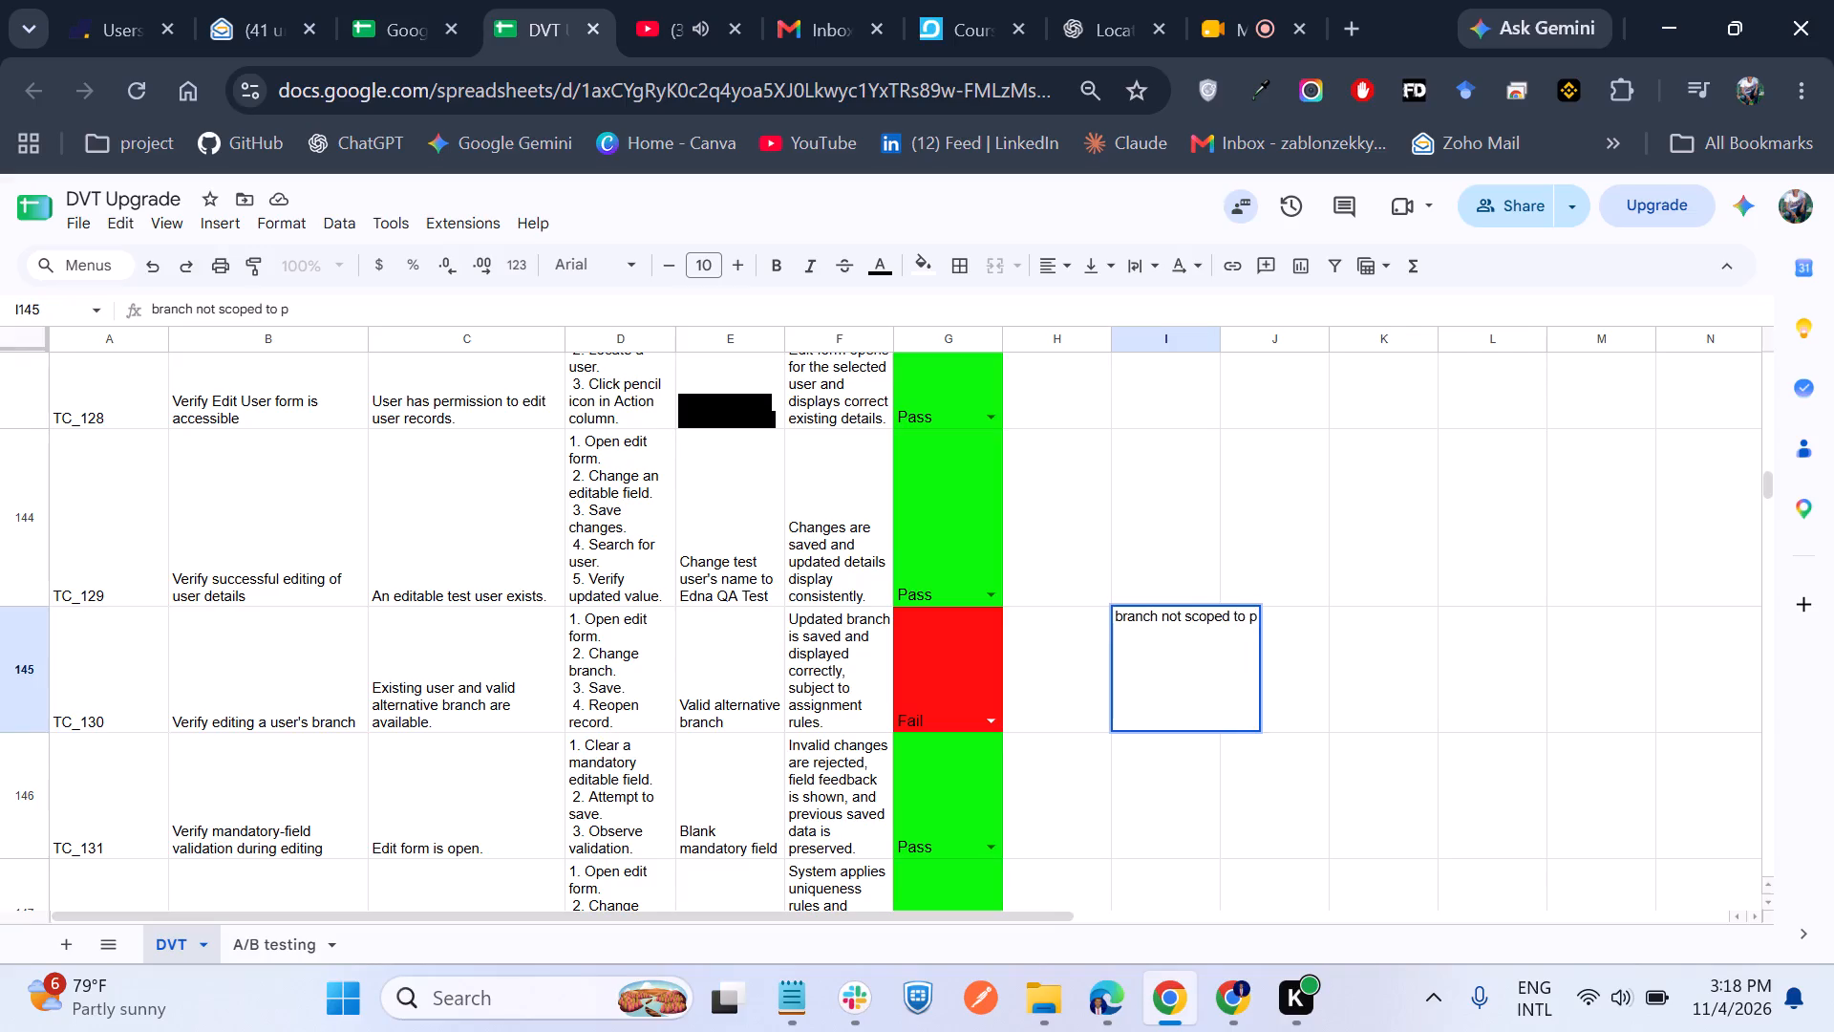
key(BackSpace)
text(institu)
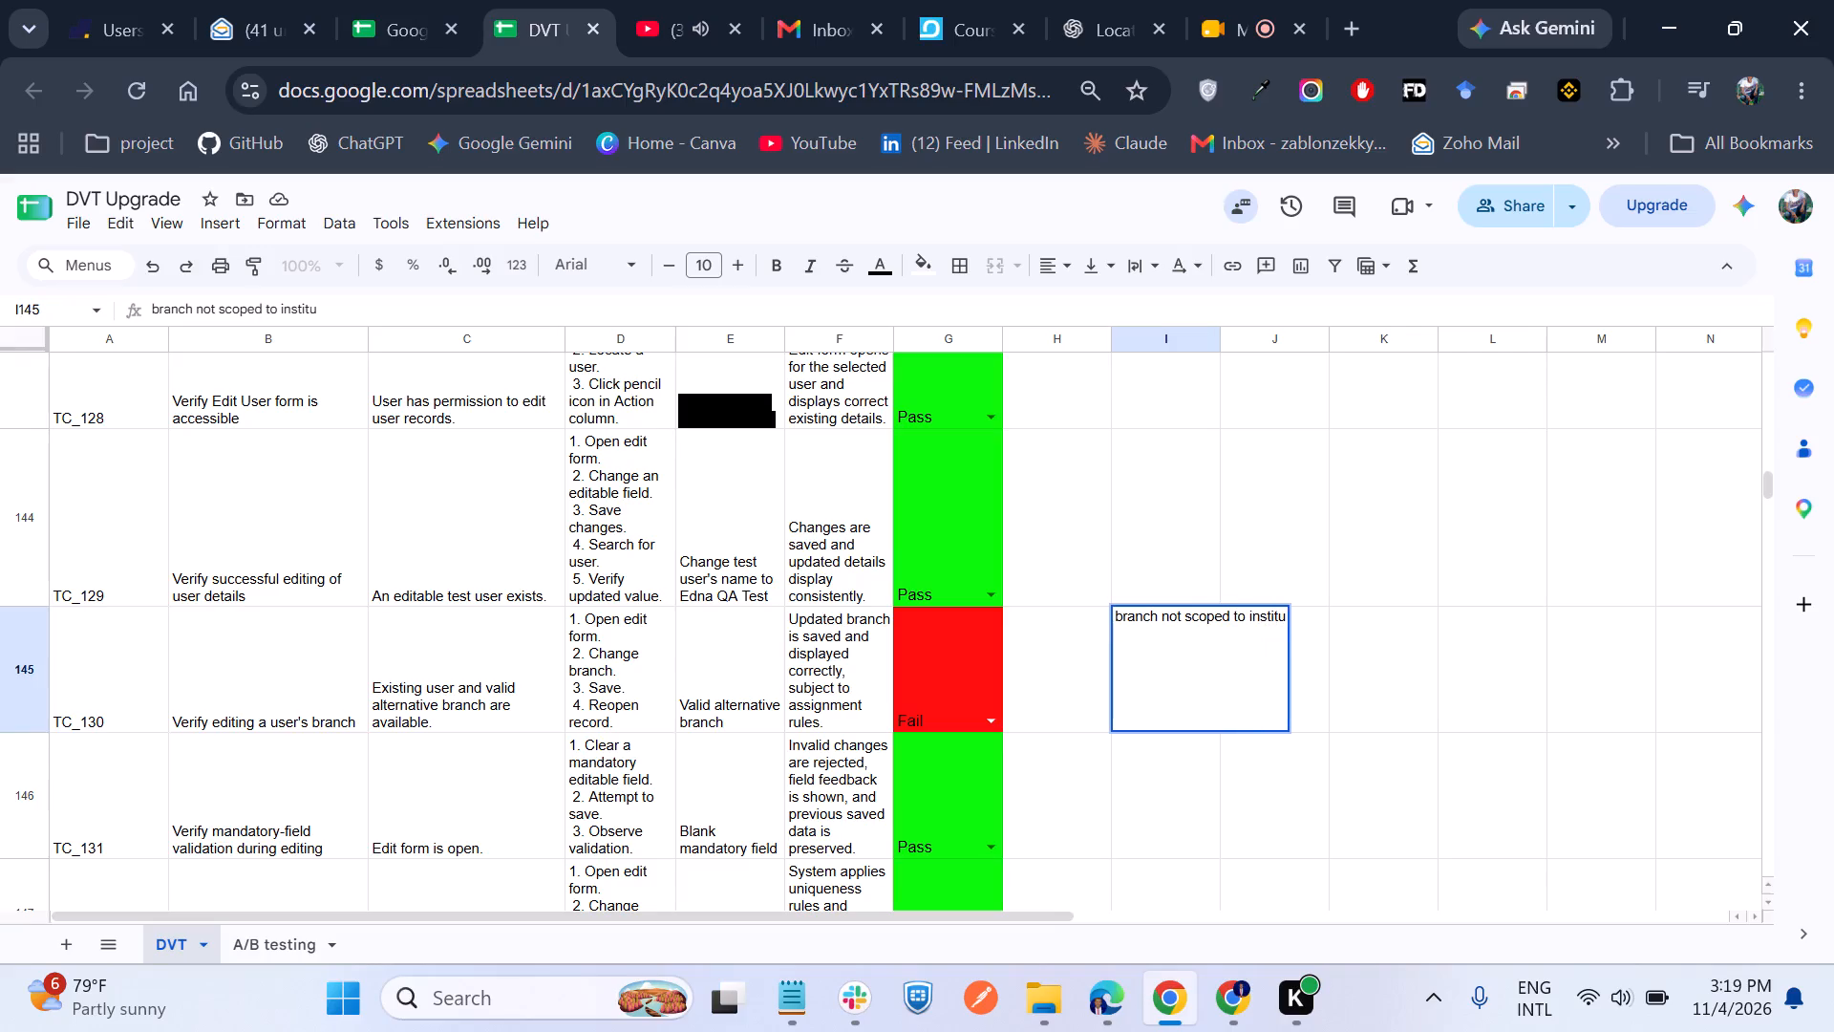
text(tio)
key(n)
key(Return)
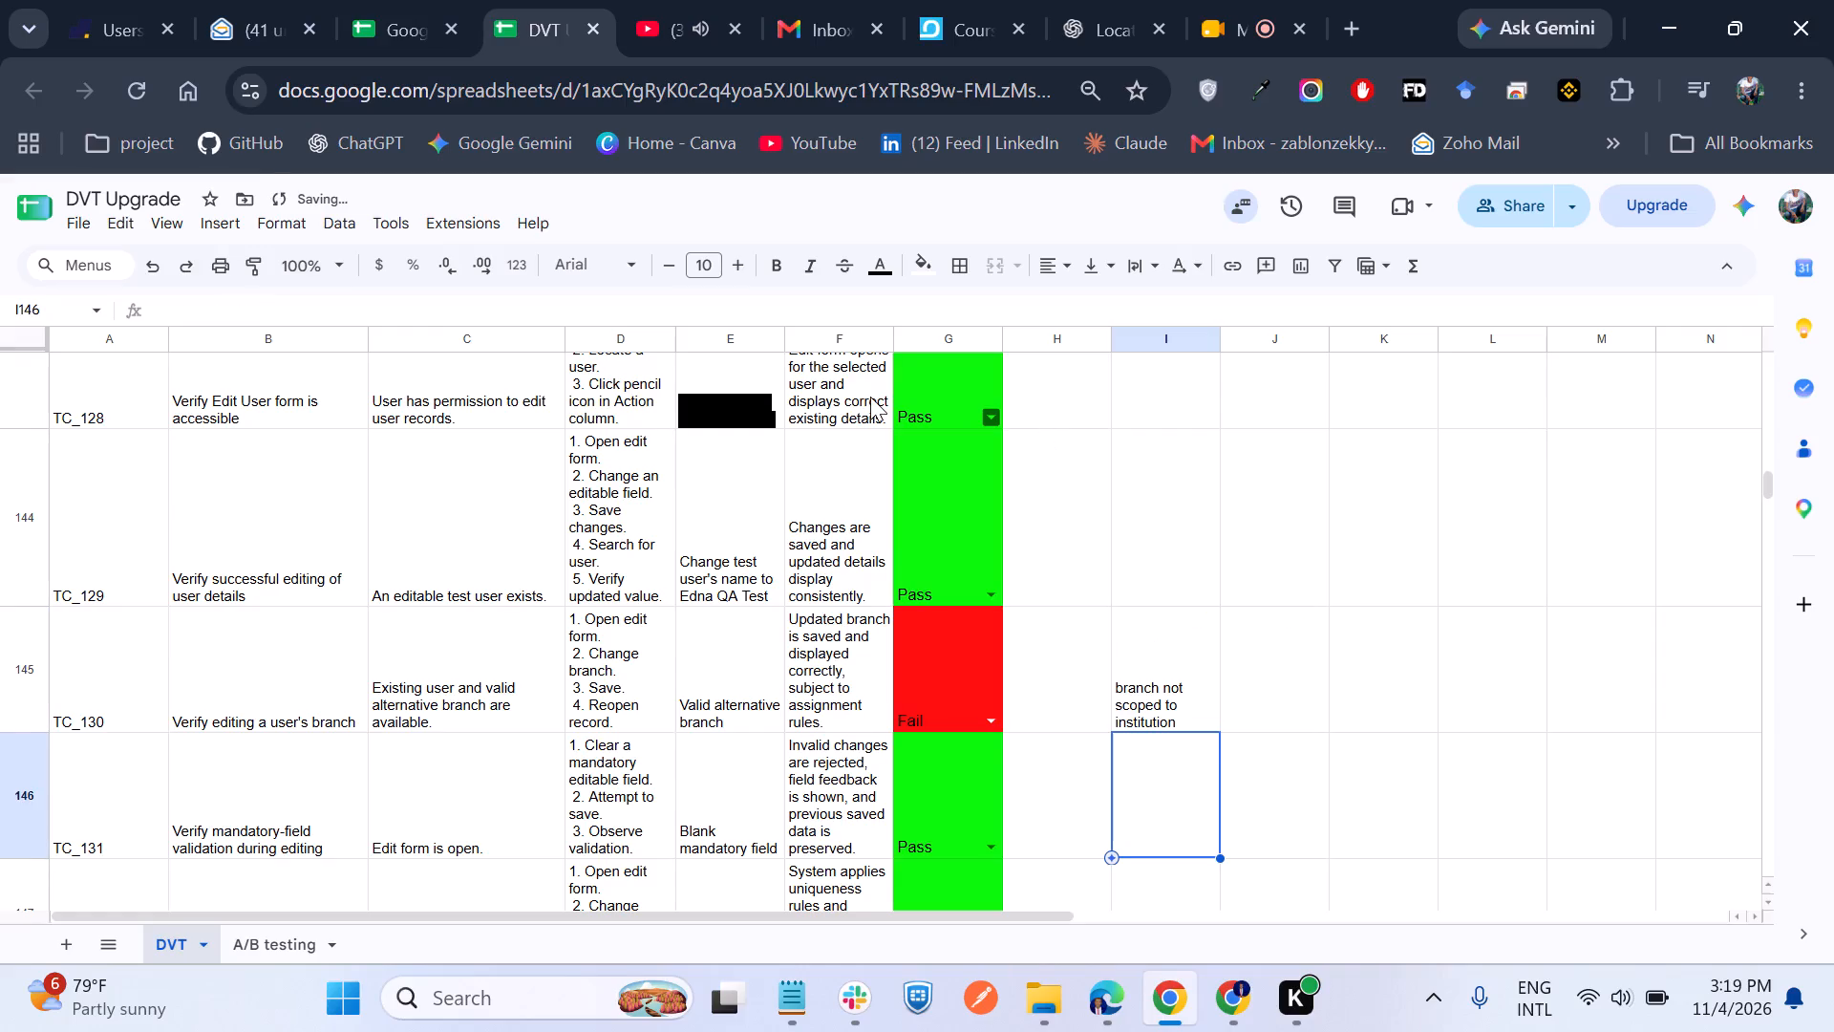
Change the status of TC_126, the user creation authorization test, to Pass.
scroll(870, 397, up, 3)
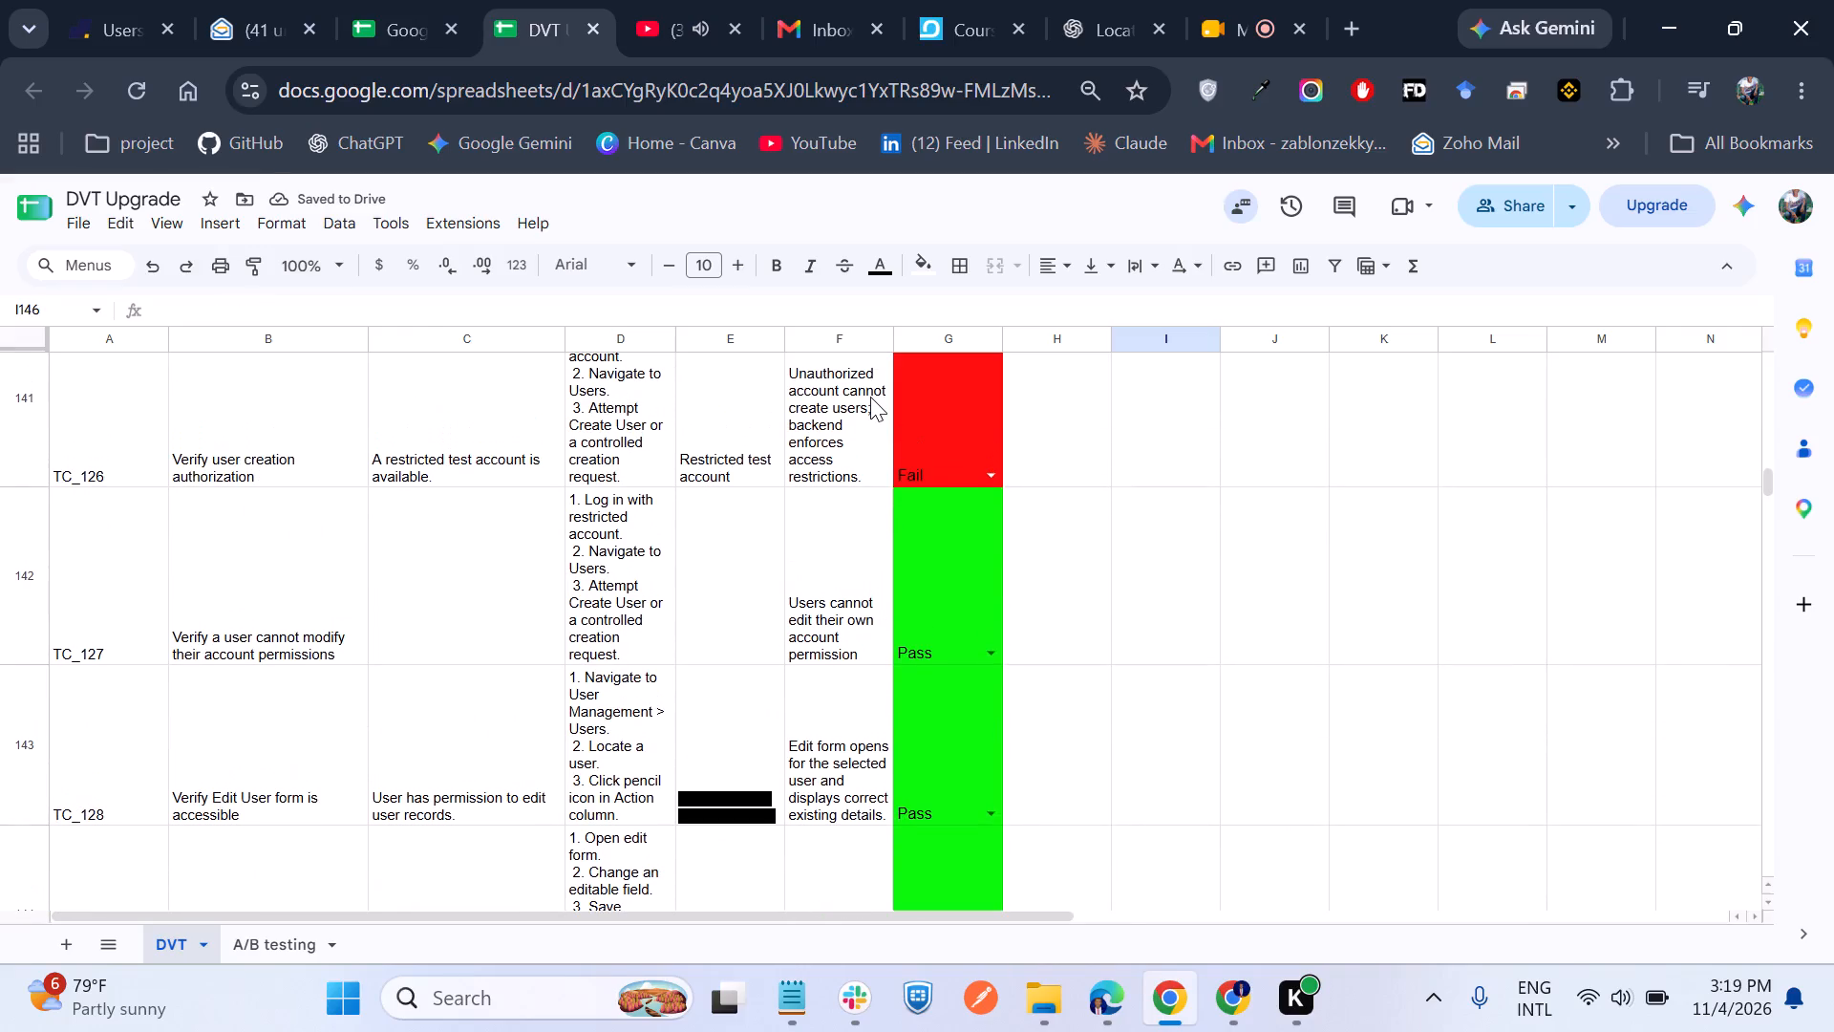
scroll(870, 397, up, 2)
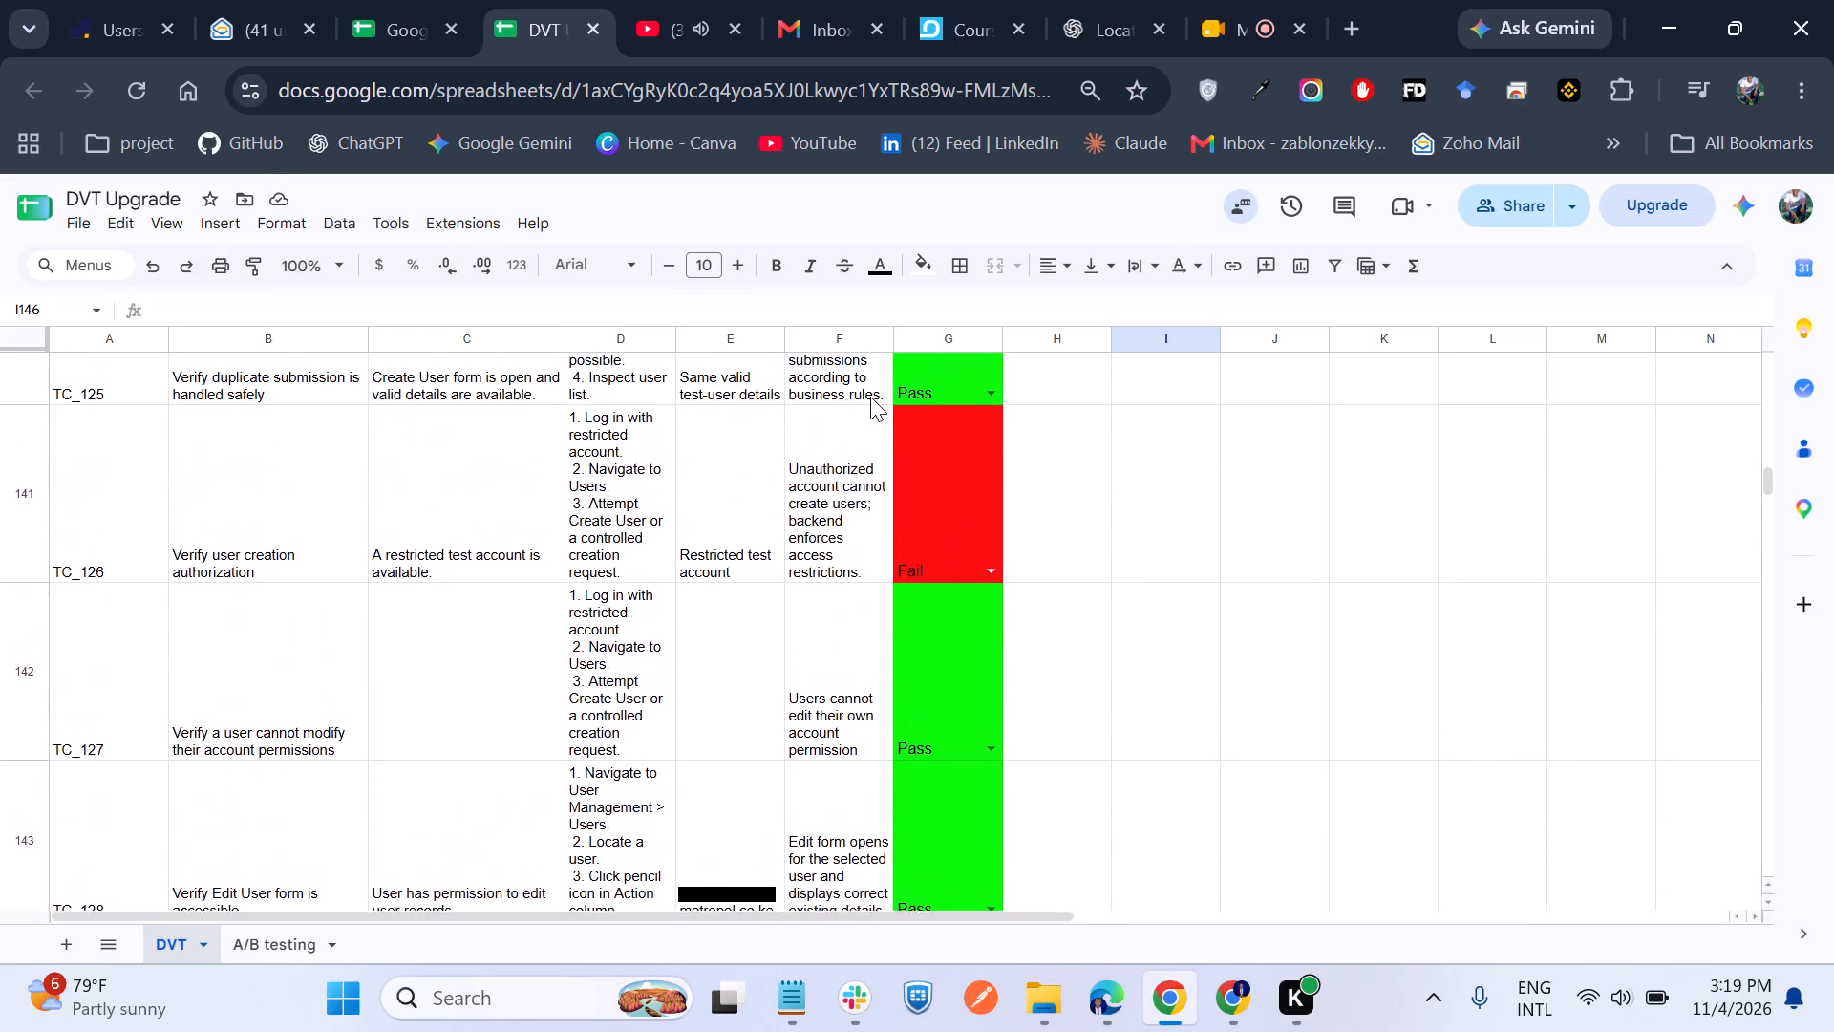
scroll(870, 397, up, 1)
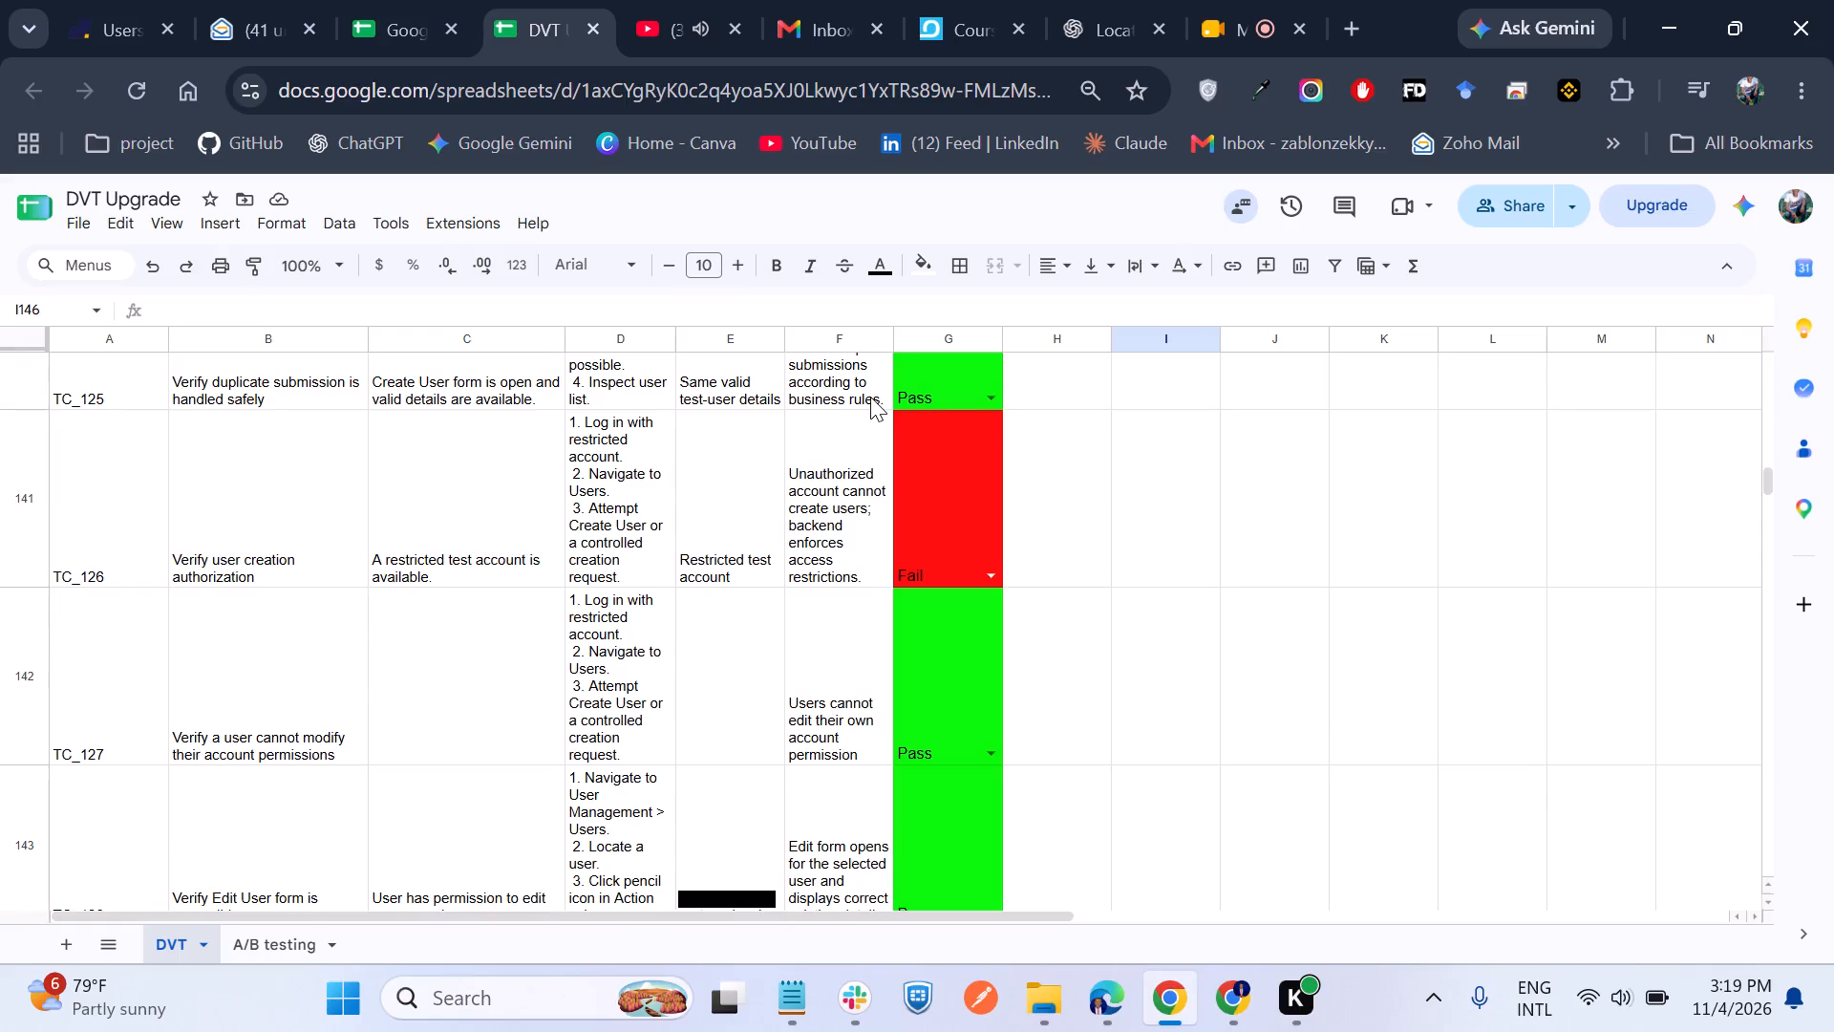
click(1018, 501)
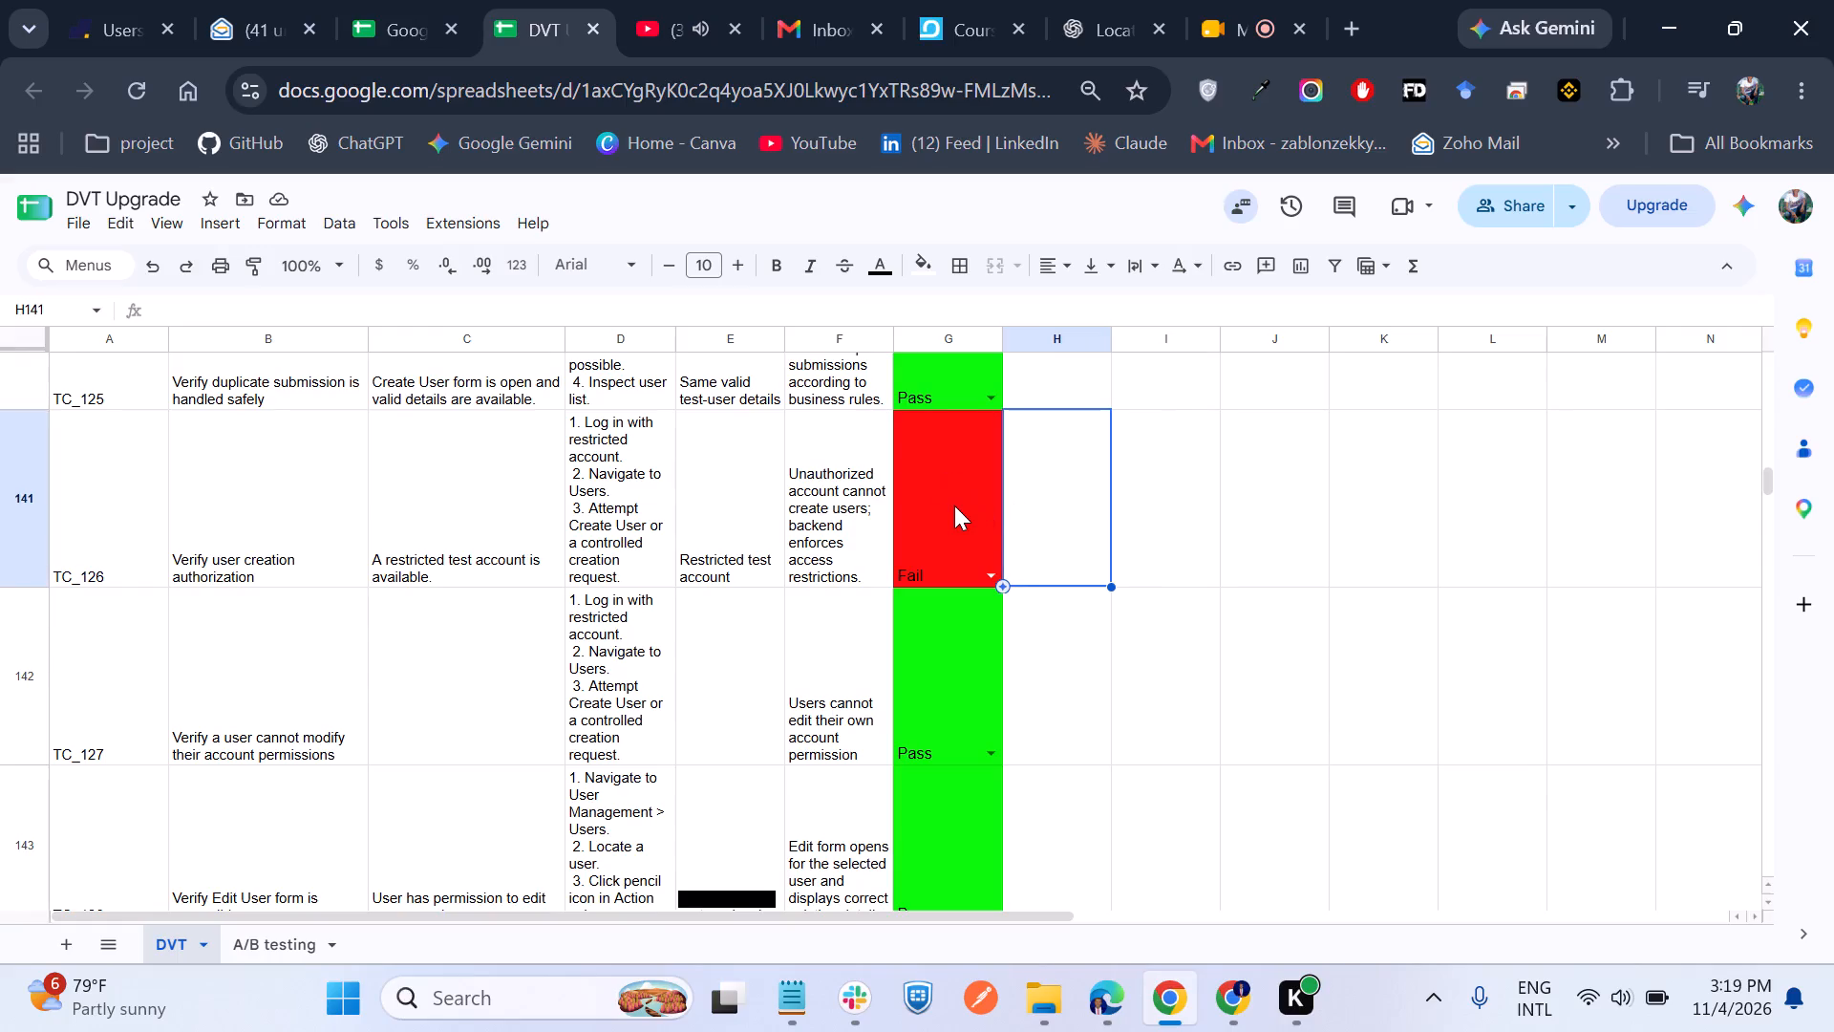
double_click(954, 505)
click(950, 591)
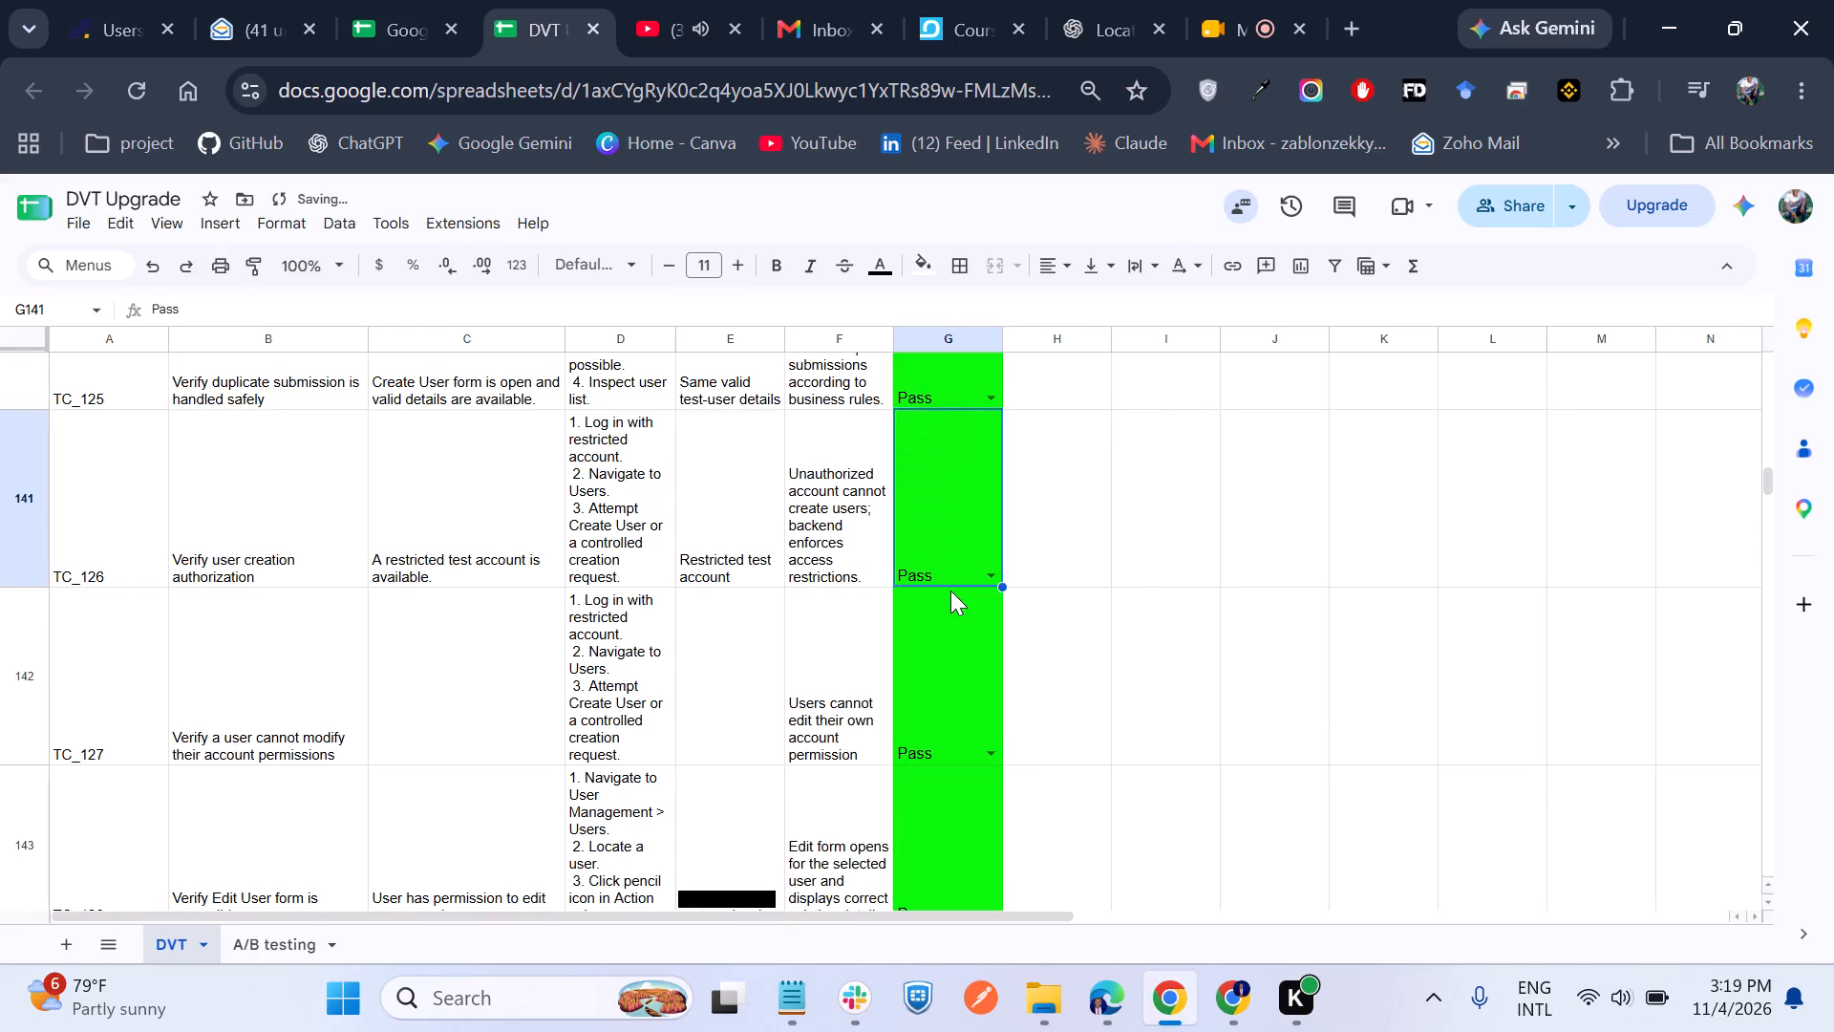
Replace the precondition of TC_126, the user creation authorization test, with "A Disabled account".
scroll(950, 591, up, 2)
scroll(950, 591, down, 1)
scroll(950, 591, up, 1)
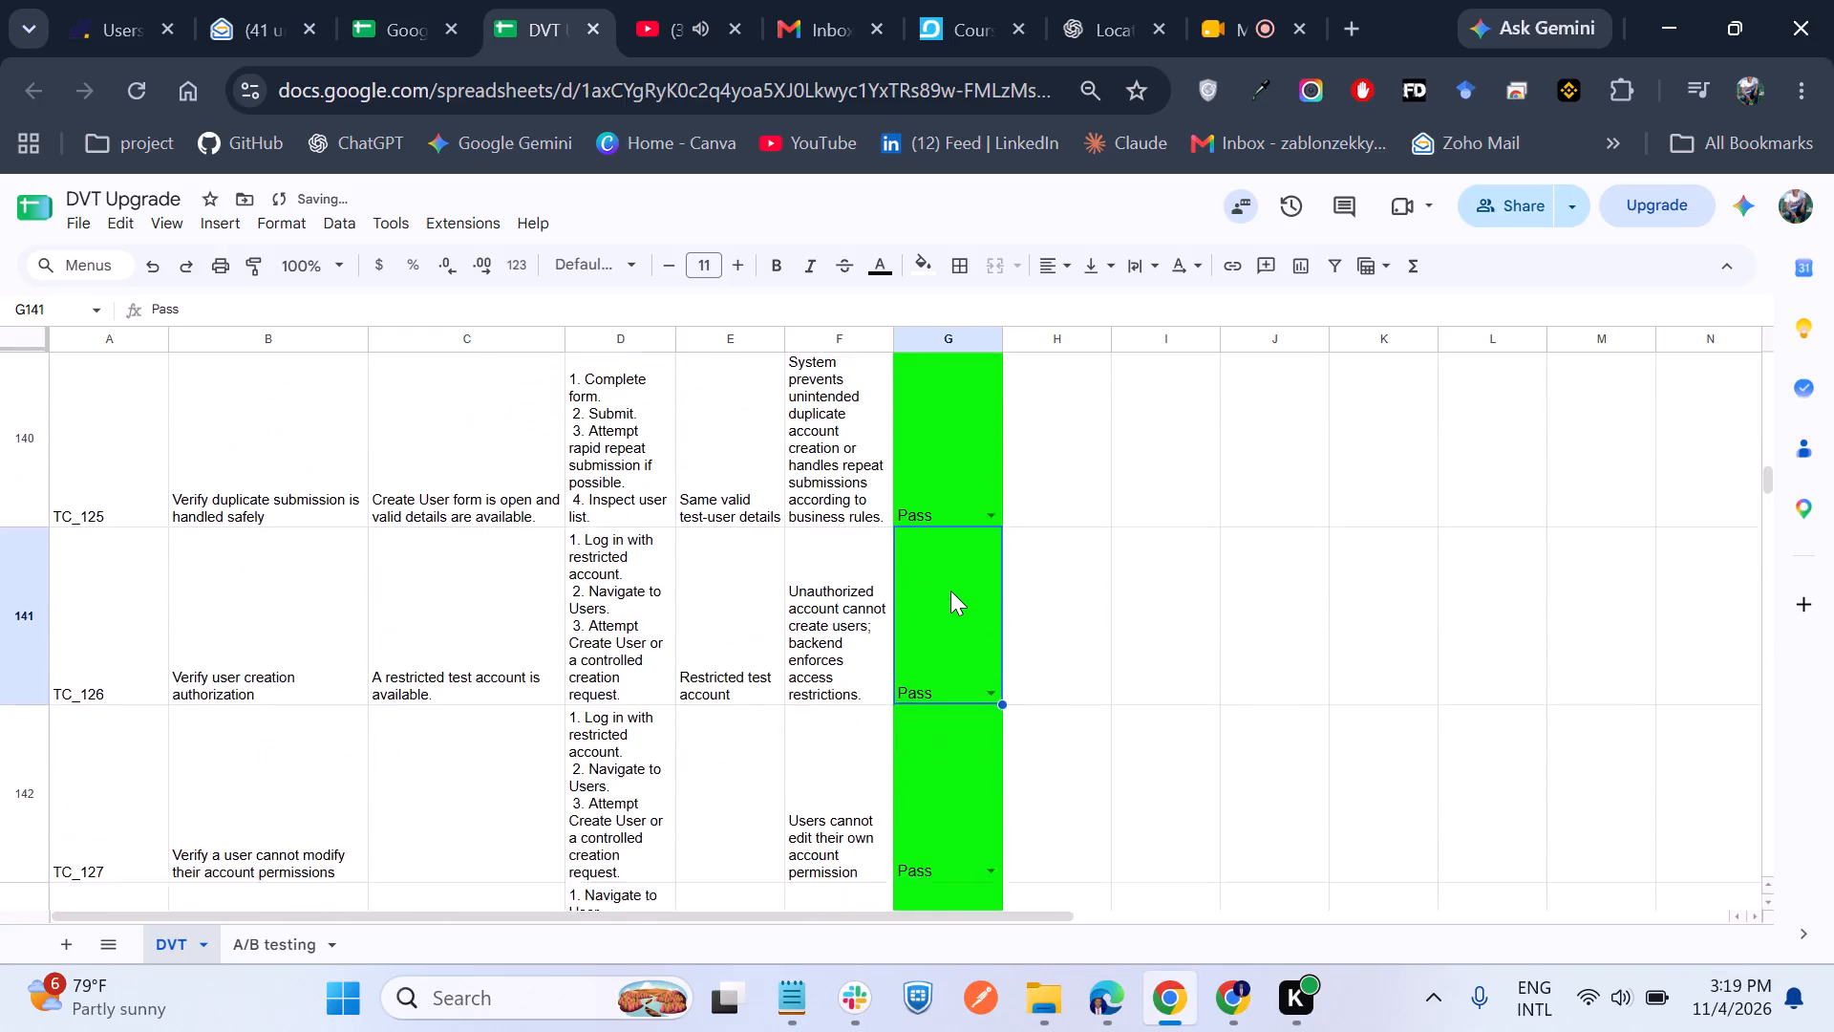
scroll(950, 591, up, 1)
scroll(950, 591, down, 1)
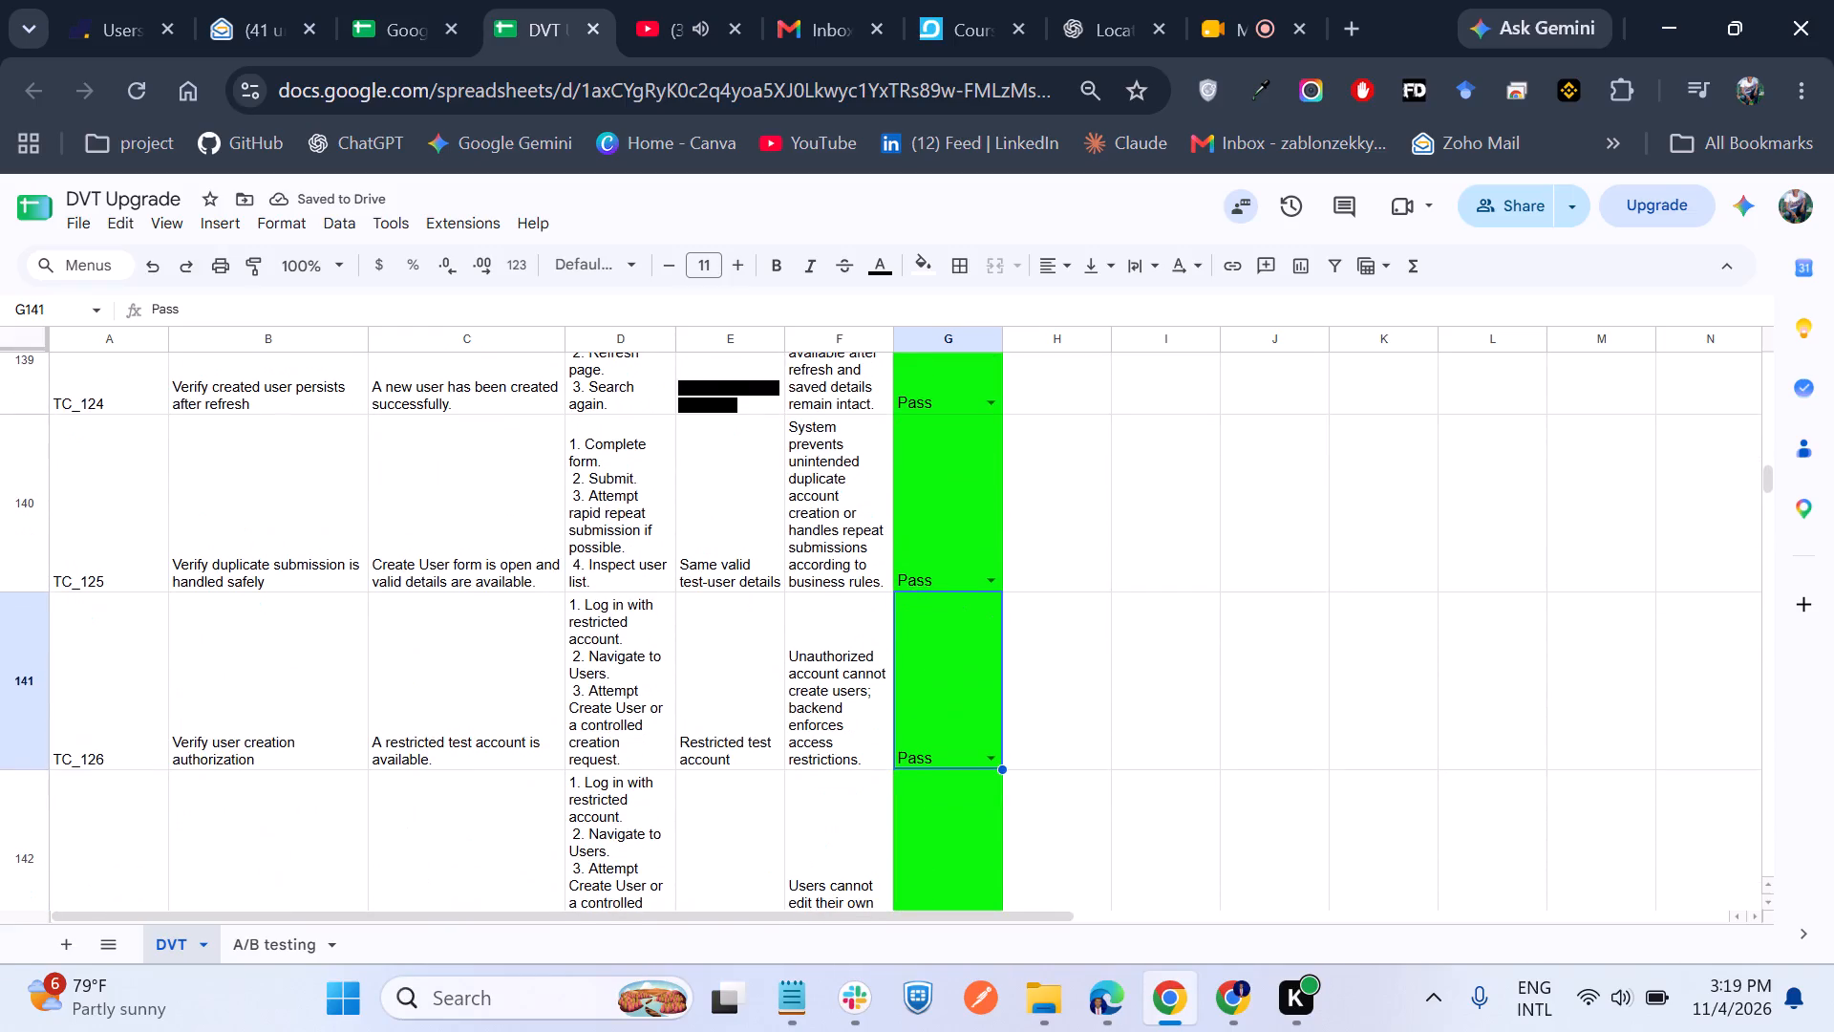
scroll(950, 591, down, 1)
double_click(496, 698)
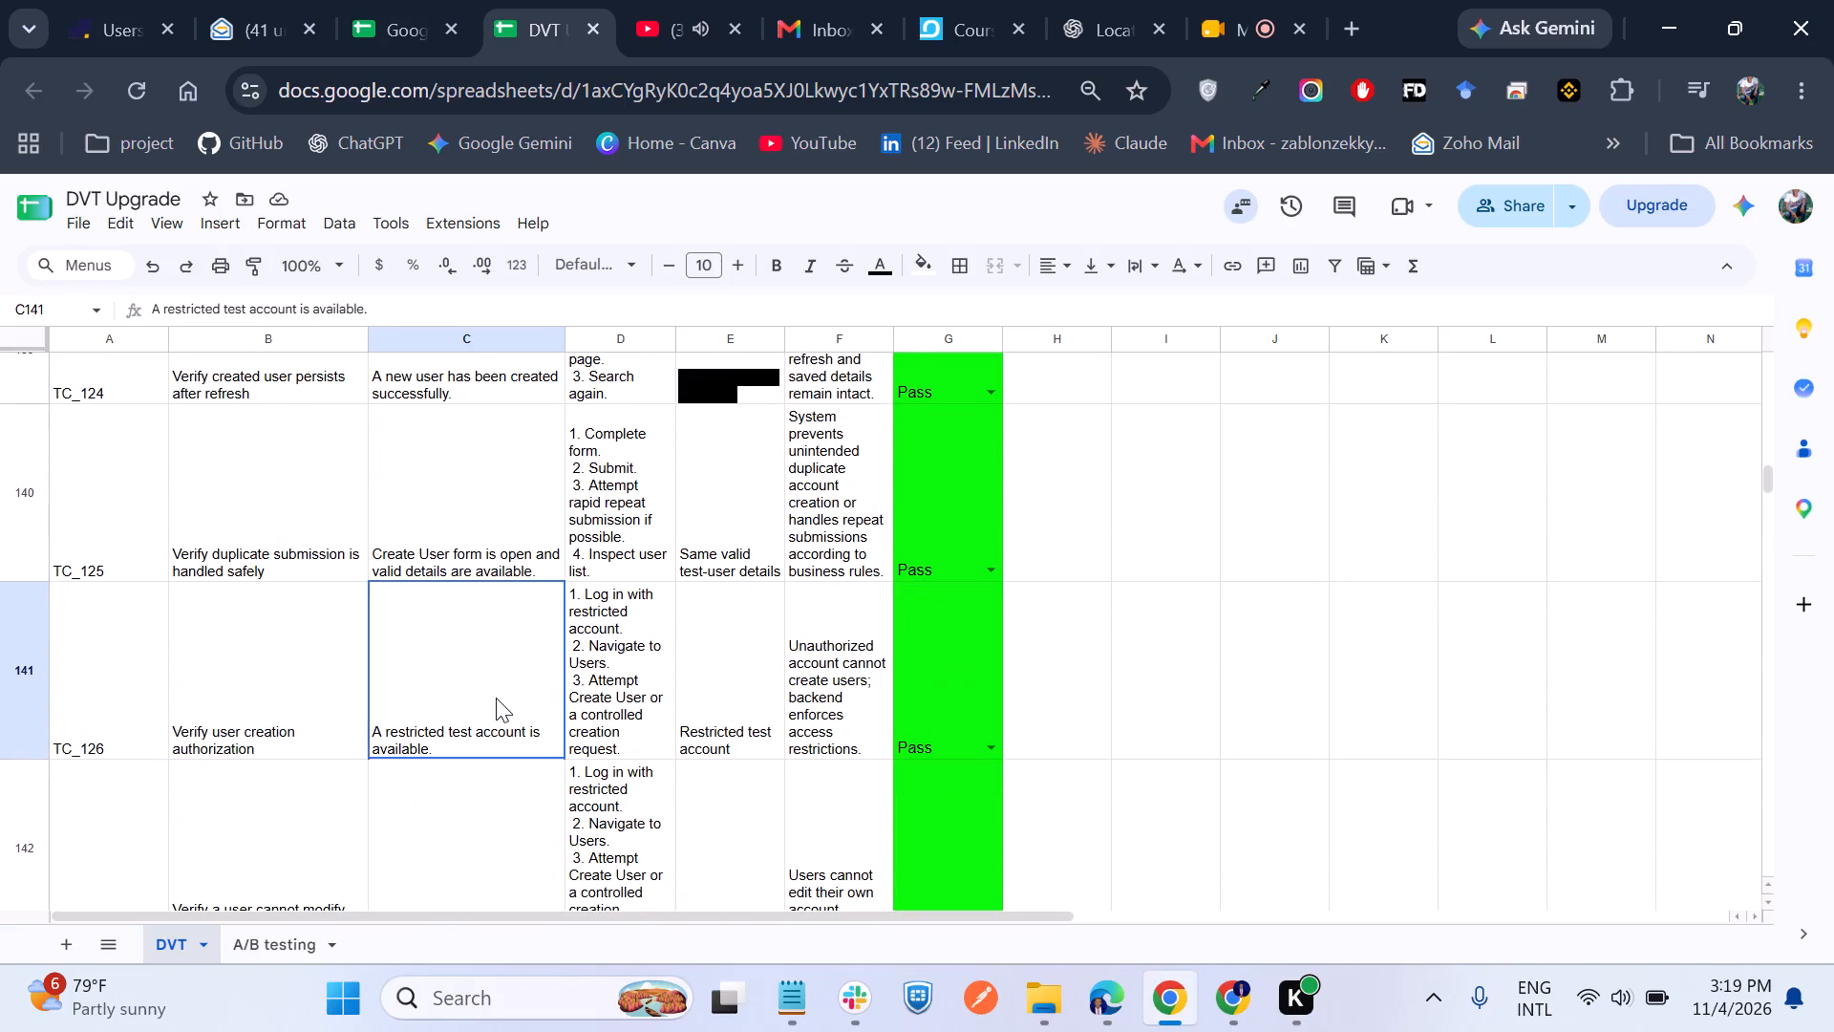
key(BackSpace)
key(BackSpace)
key(BackSpace)
key(BackSpace)
key(BackSpace)
key(BackSpace)
key(BackSpace)
key(BackSpace)
key(BackSpace)
key(BackSpace)
key(BackSpace)
key(BackSpace)
key(BackSpace)
key(BackSpace)
key(BackSpace)
key(BackSpace)
key(BackSpace)
key(BackSpace)
key(BackSpace)
key(BackSpace)
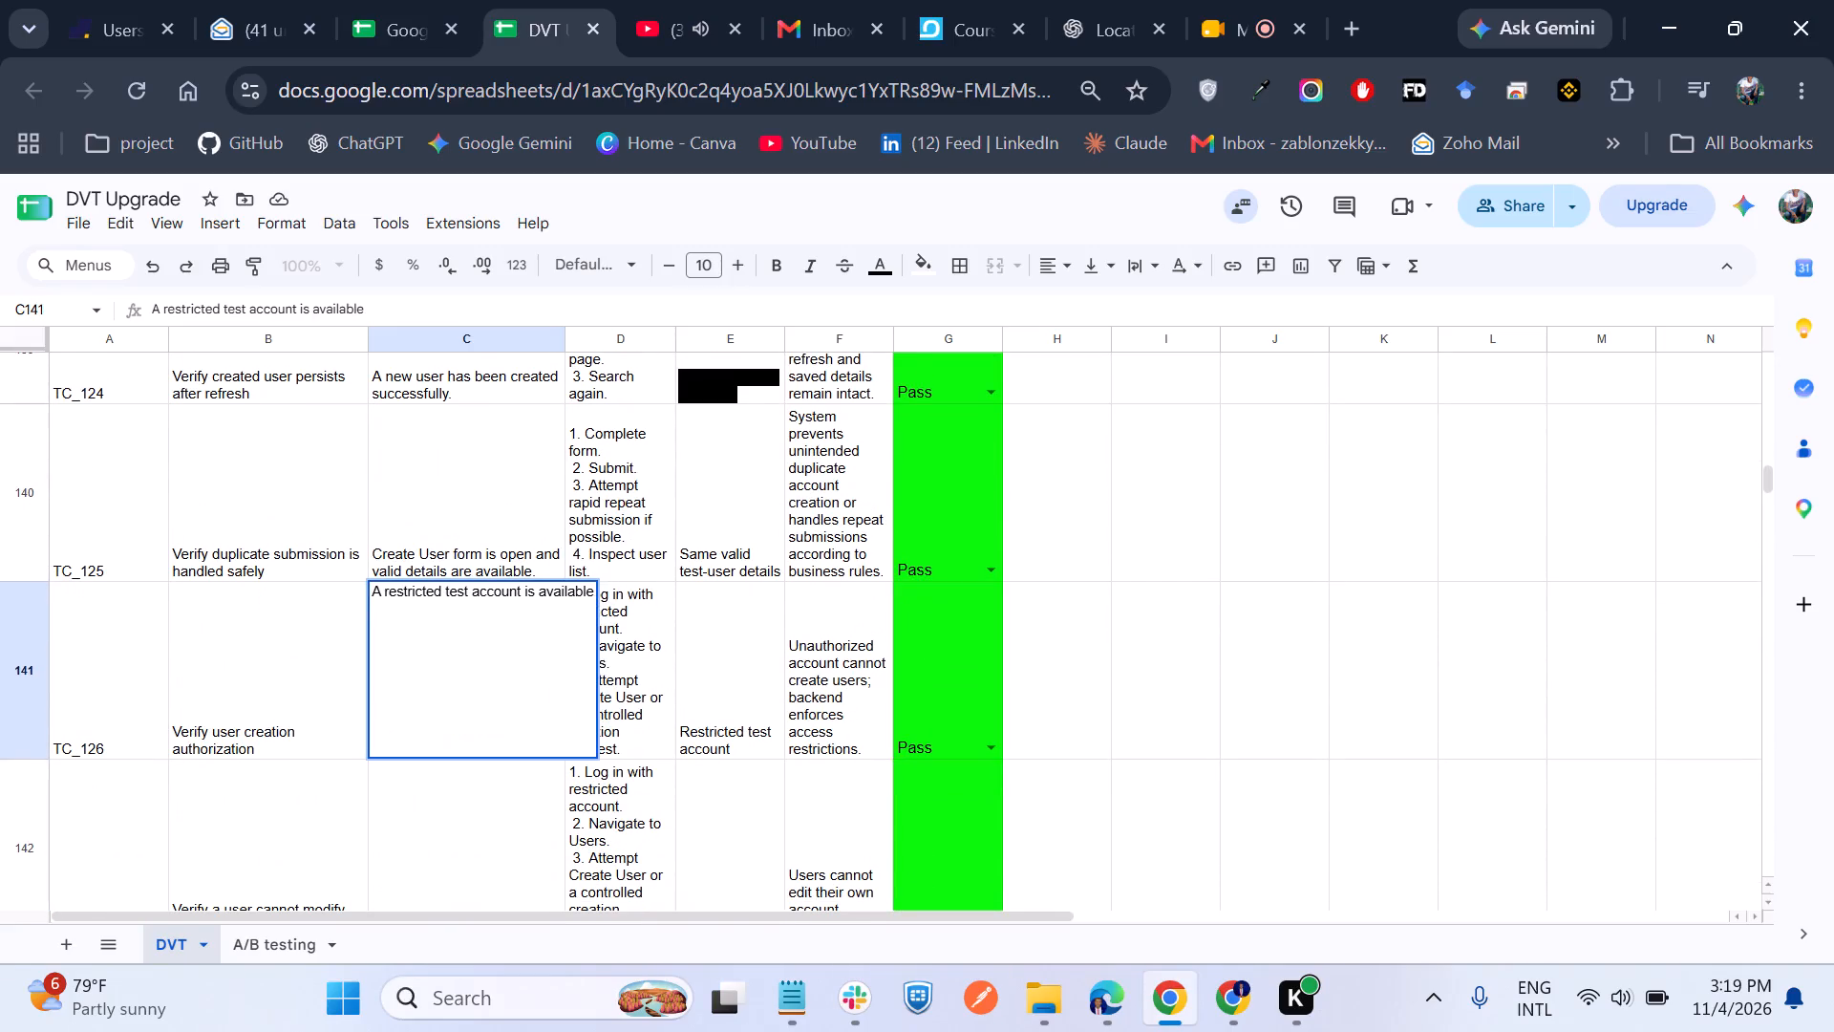
key(BackSpace)
key(BackSpace)
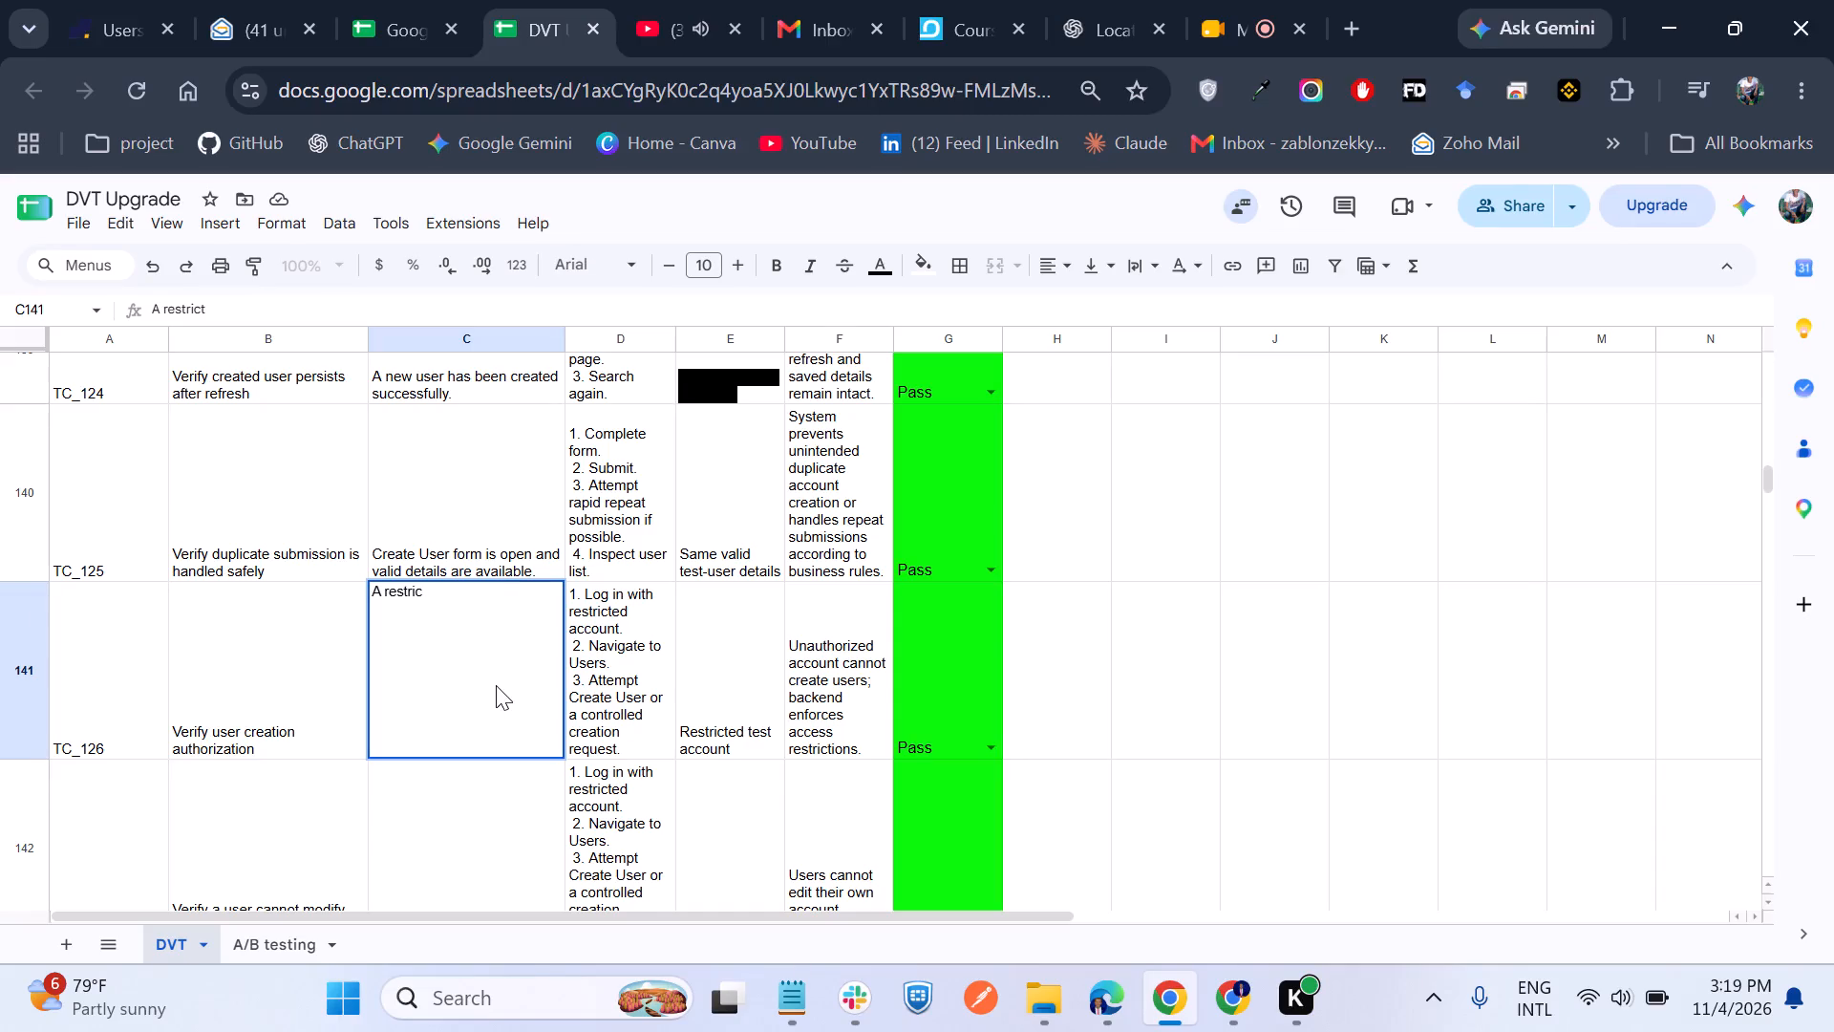
key(a)
key(BackSpace)
key(BackSpace)
key(BackSpace)
key(BackSpace)
key(BackSpace)
key(BackSpace)
key(BackSpace)
key(BackSpace)
text(DID)
key(BackSpace)
text(isabled account)
key(Return)
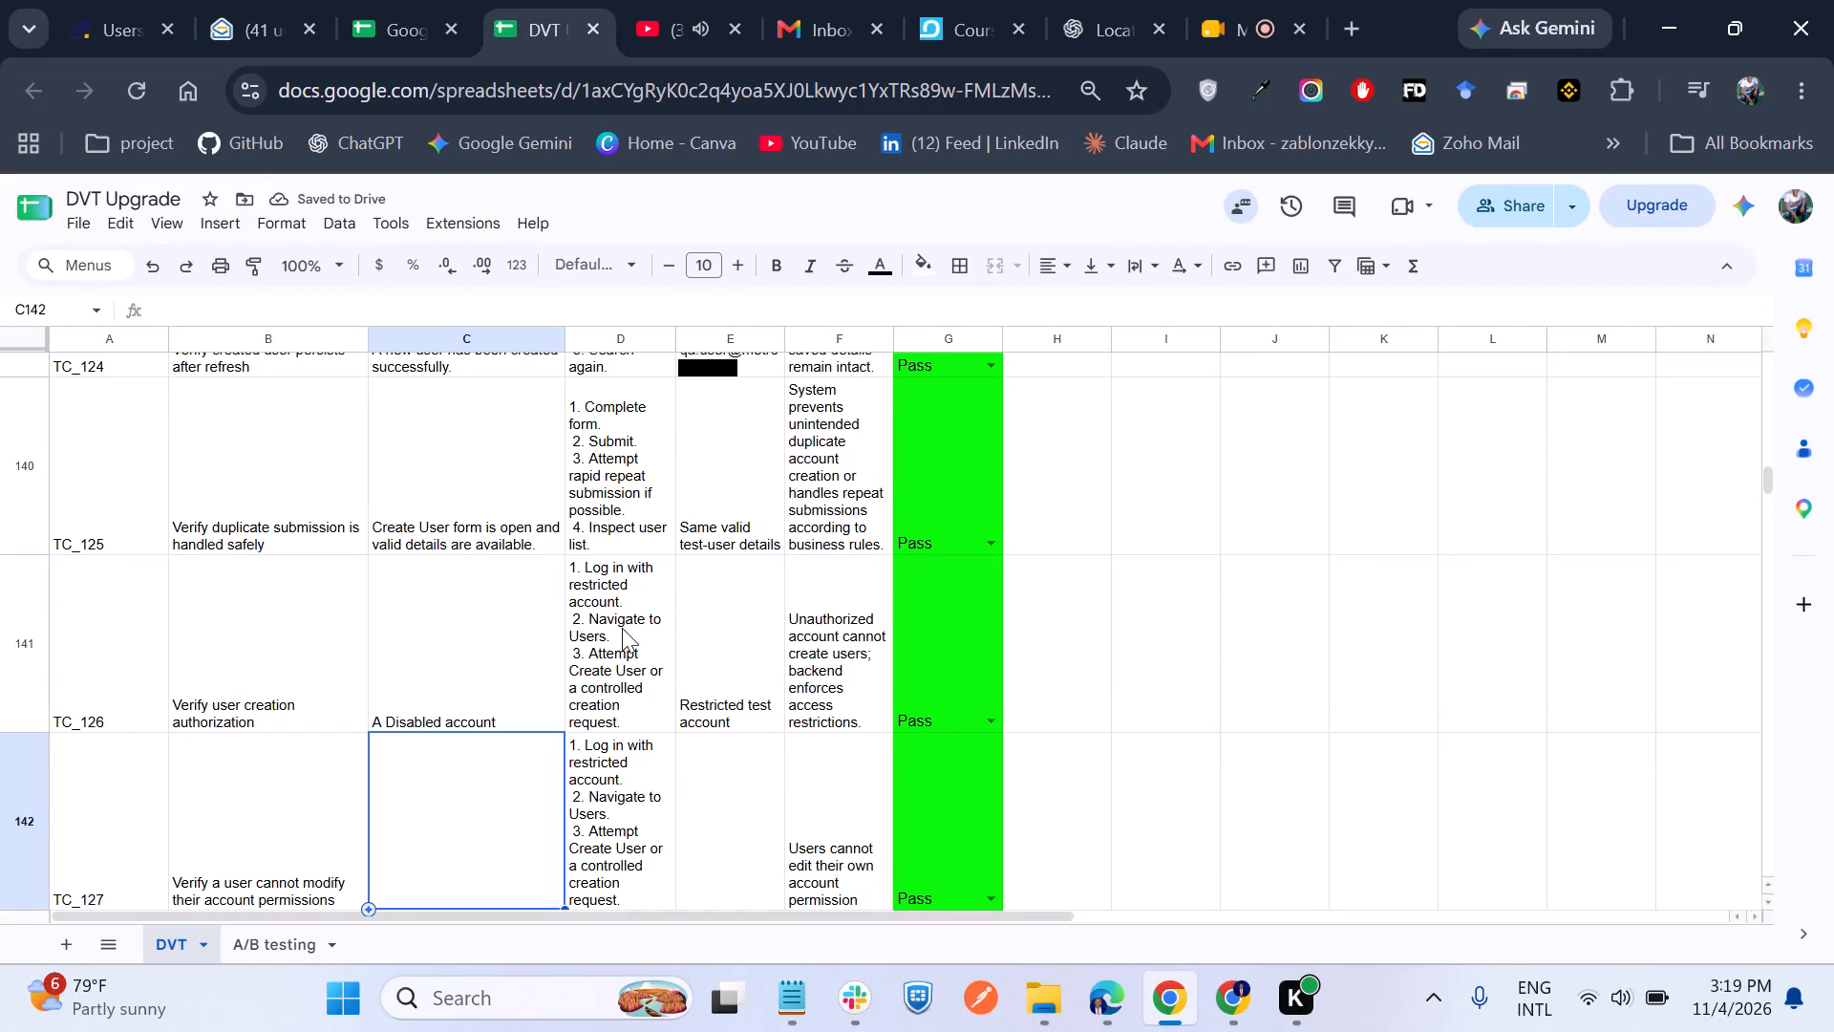
Review the Users test cases preceding TC_126, including TC_123 to TC_125.
scroll(622, 628, up, 1)
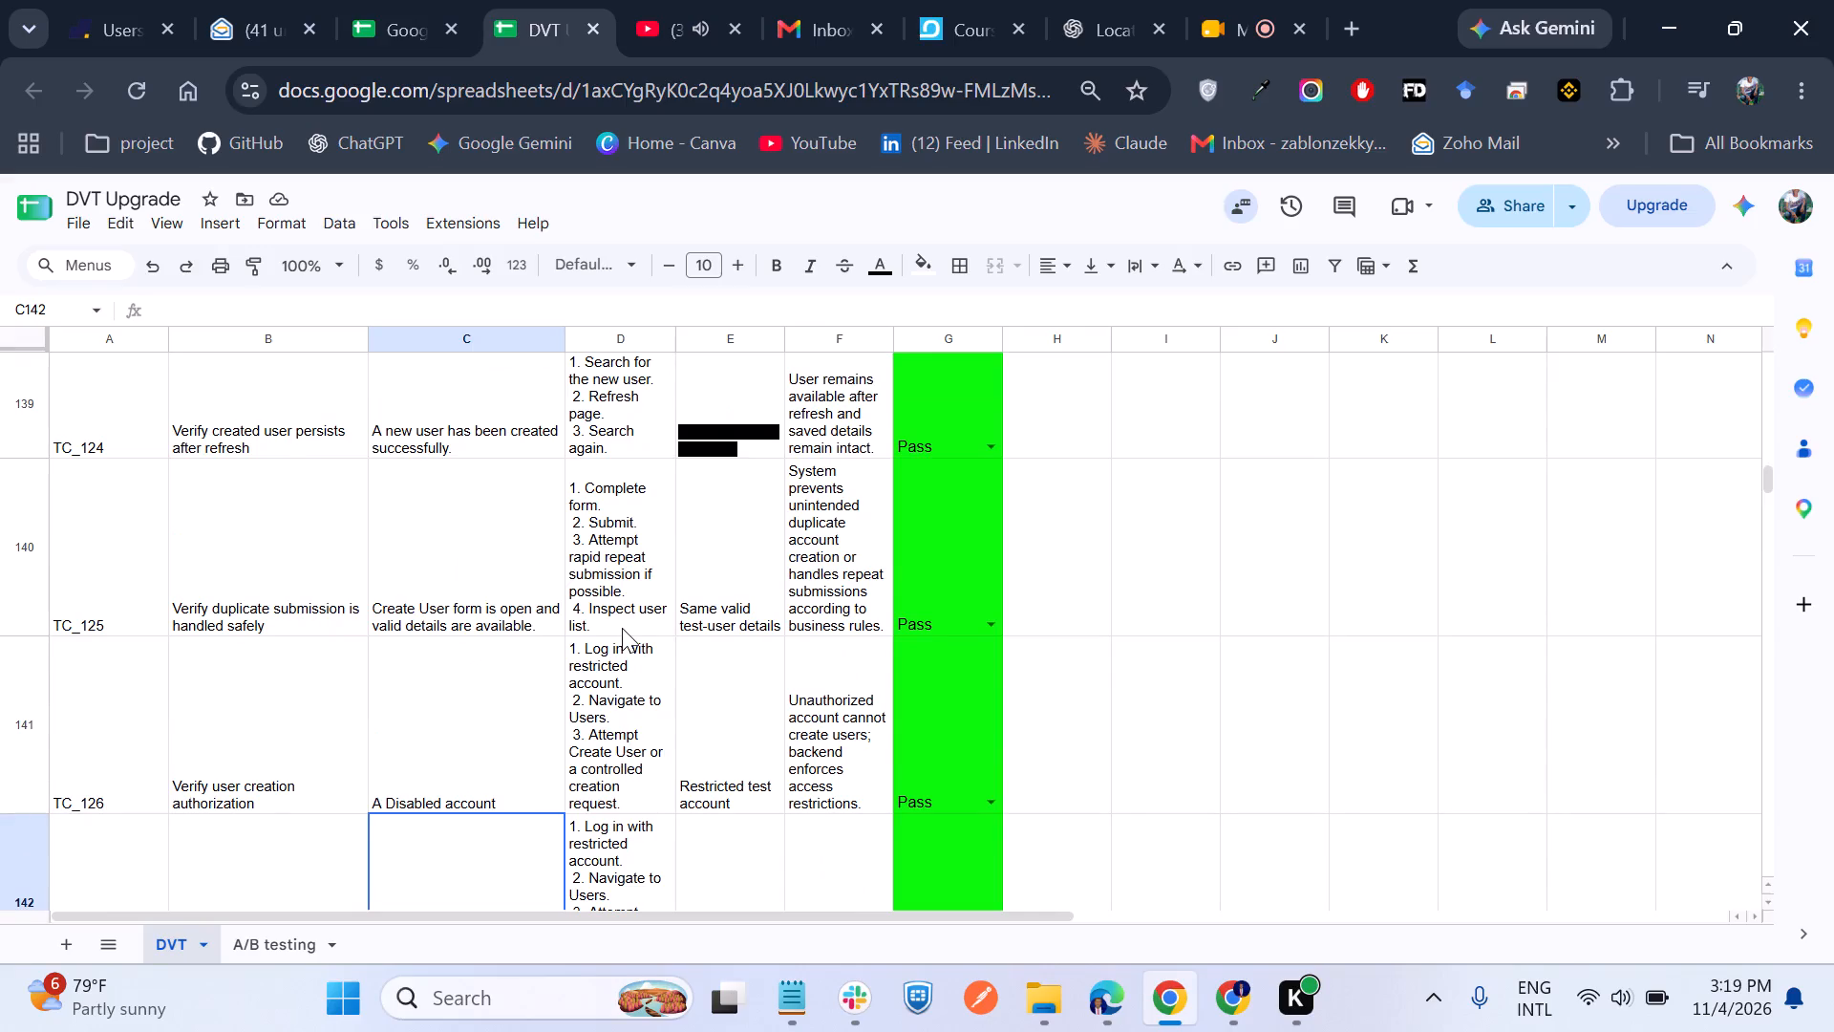
scroll(630, 698, up, 2)
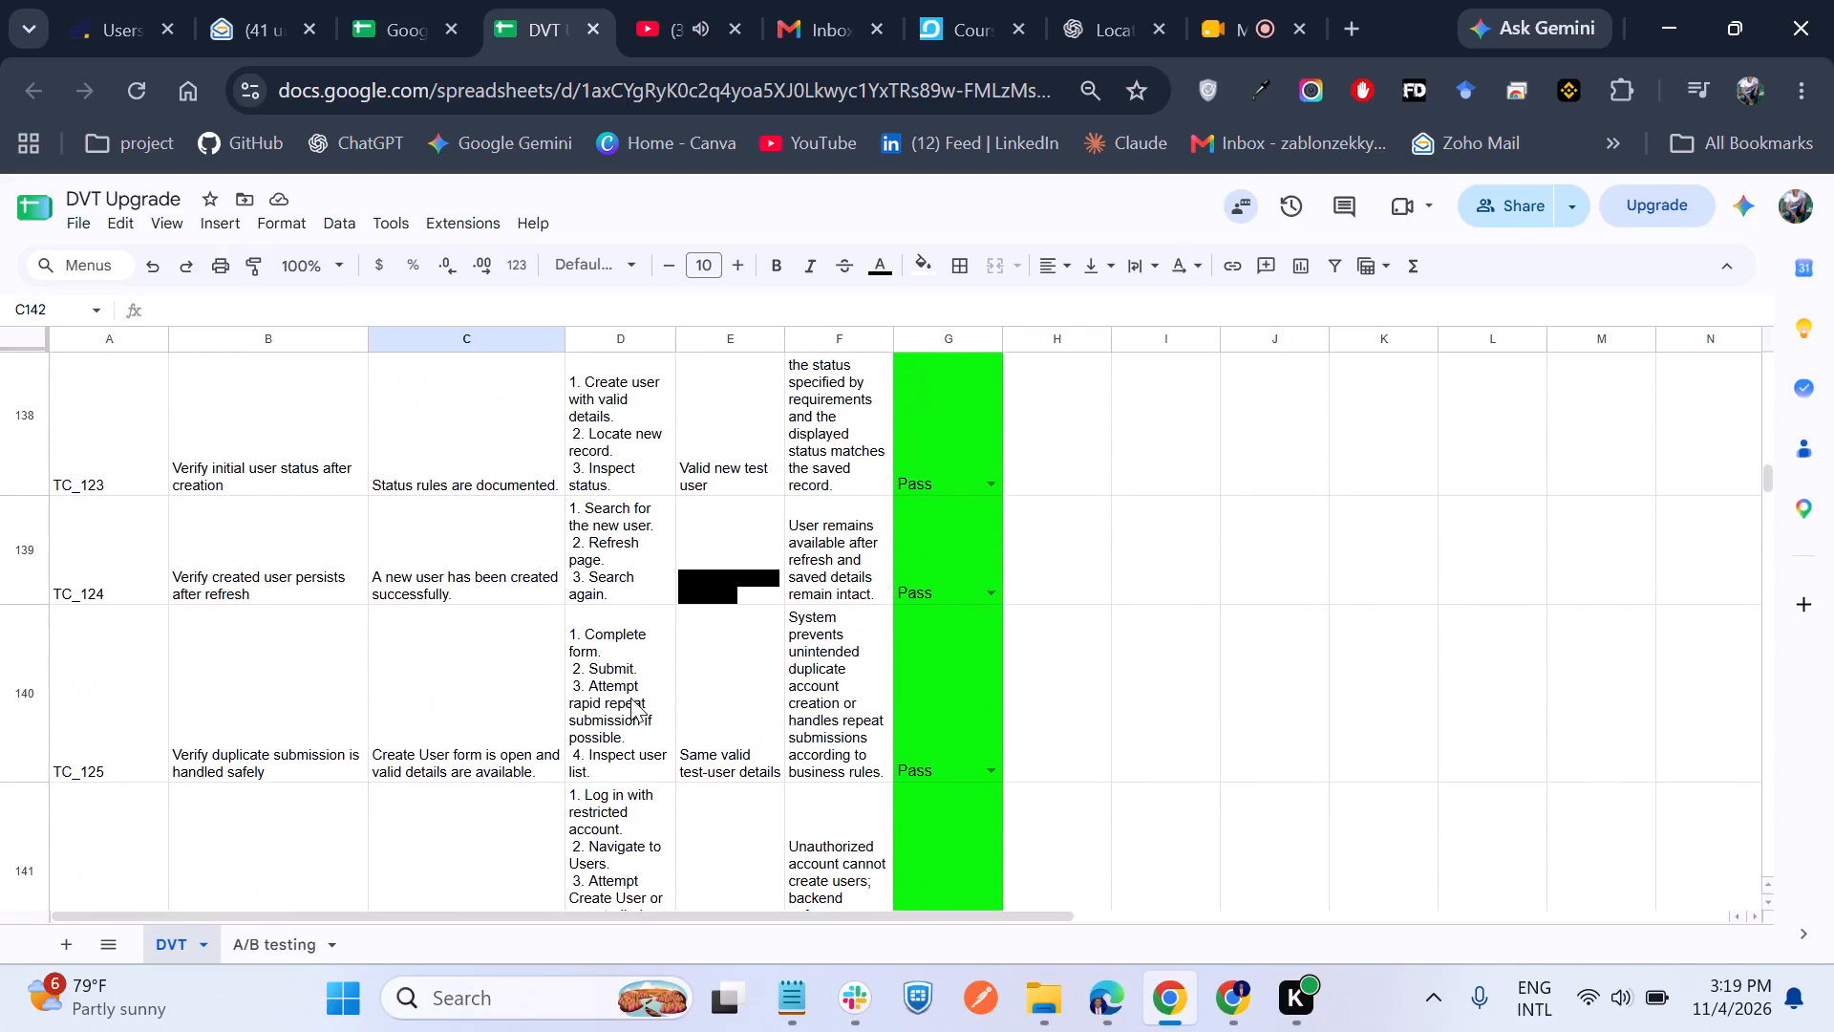
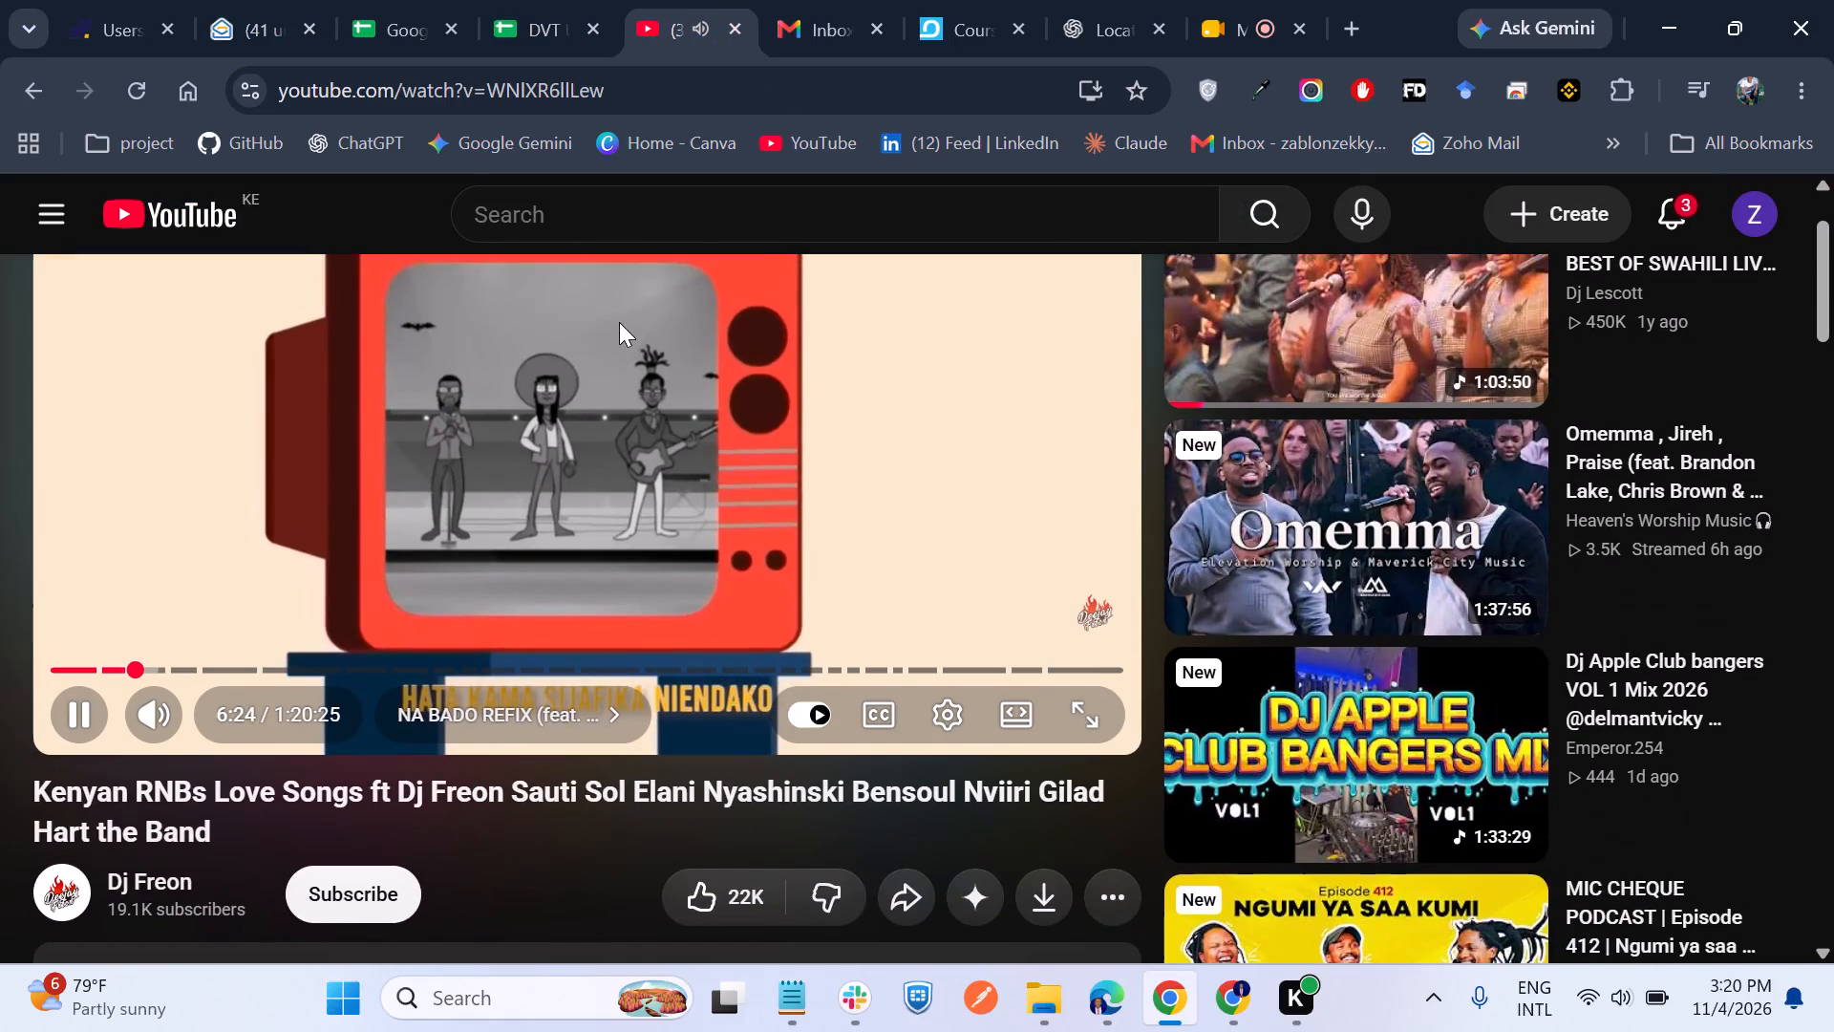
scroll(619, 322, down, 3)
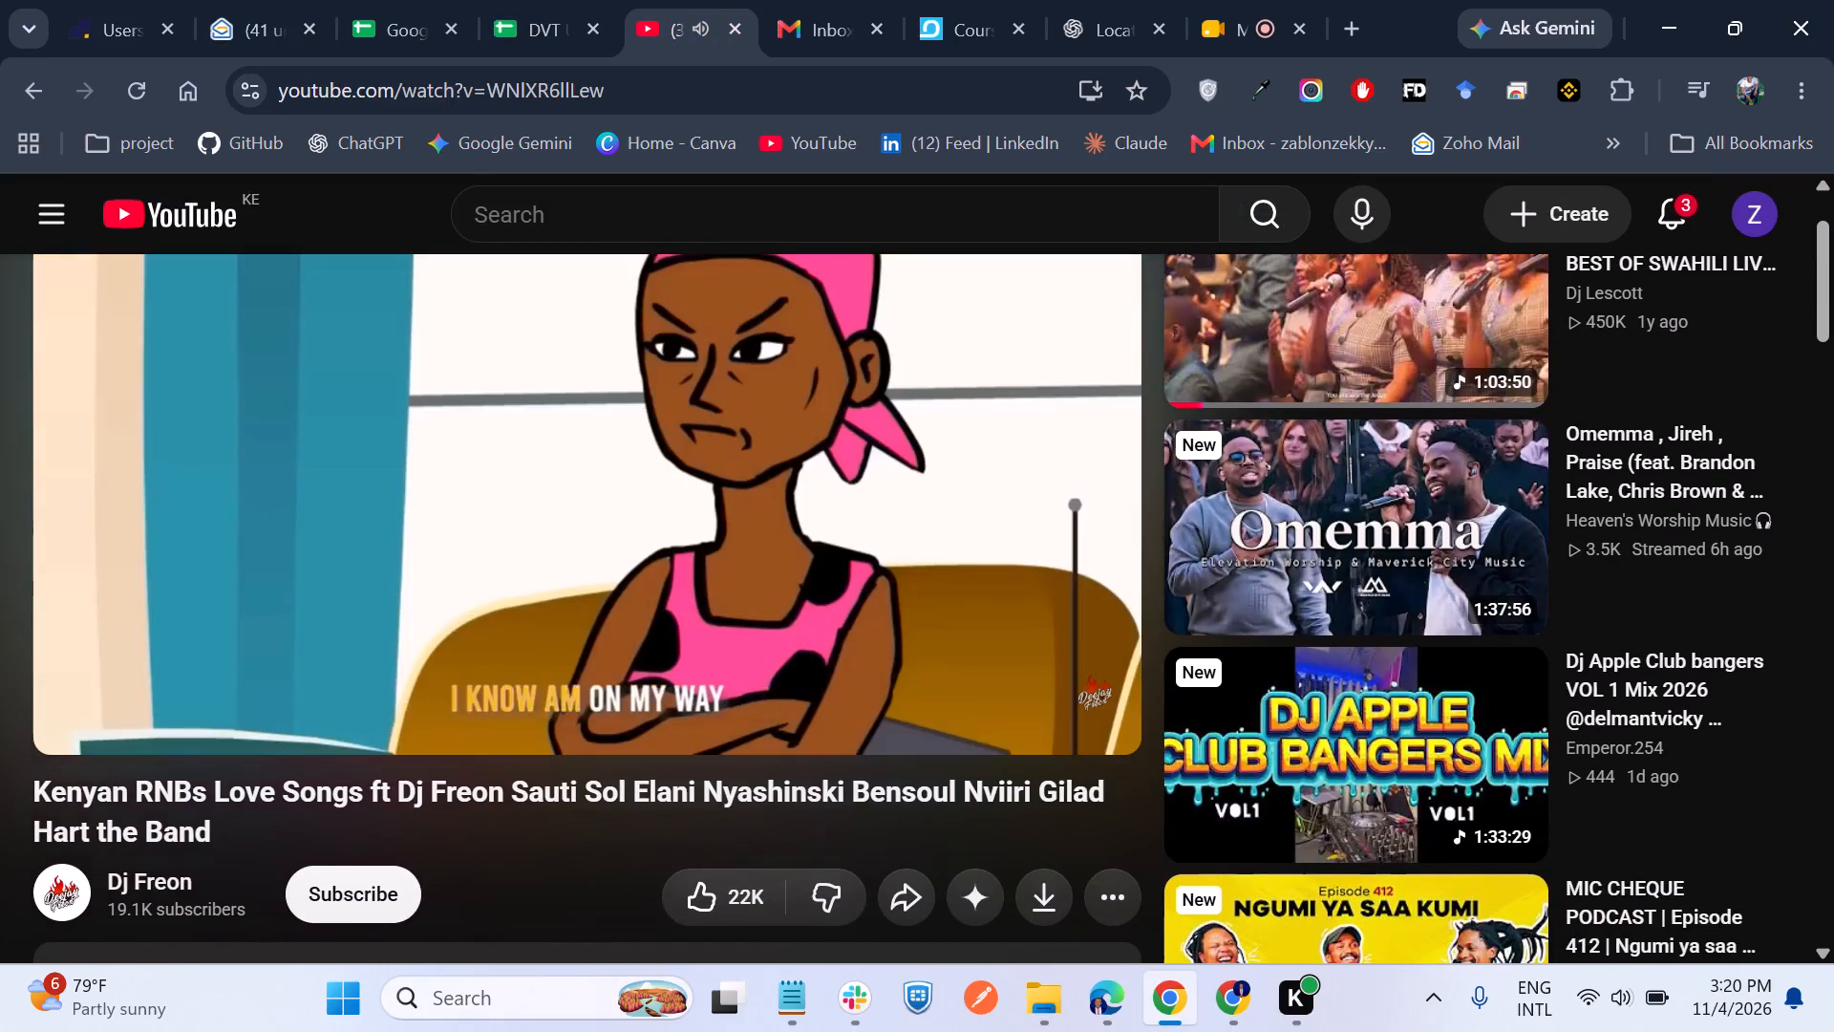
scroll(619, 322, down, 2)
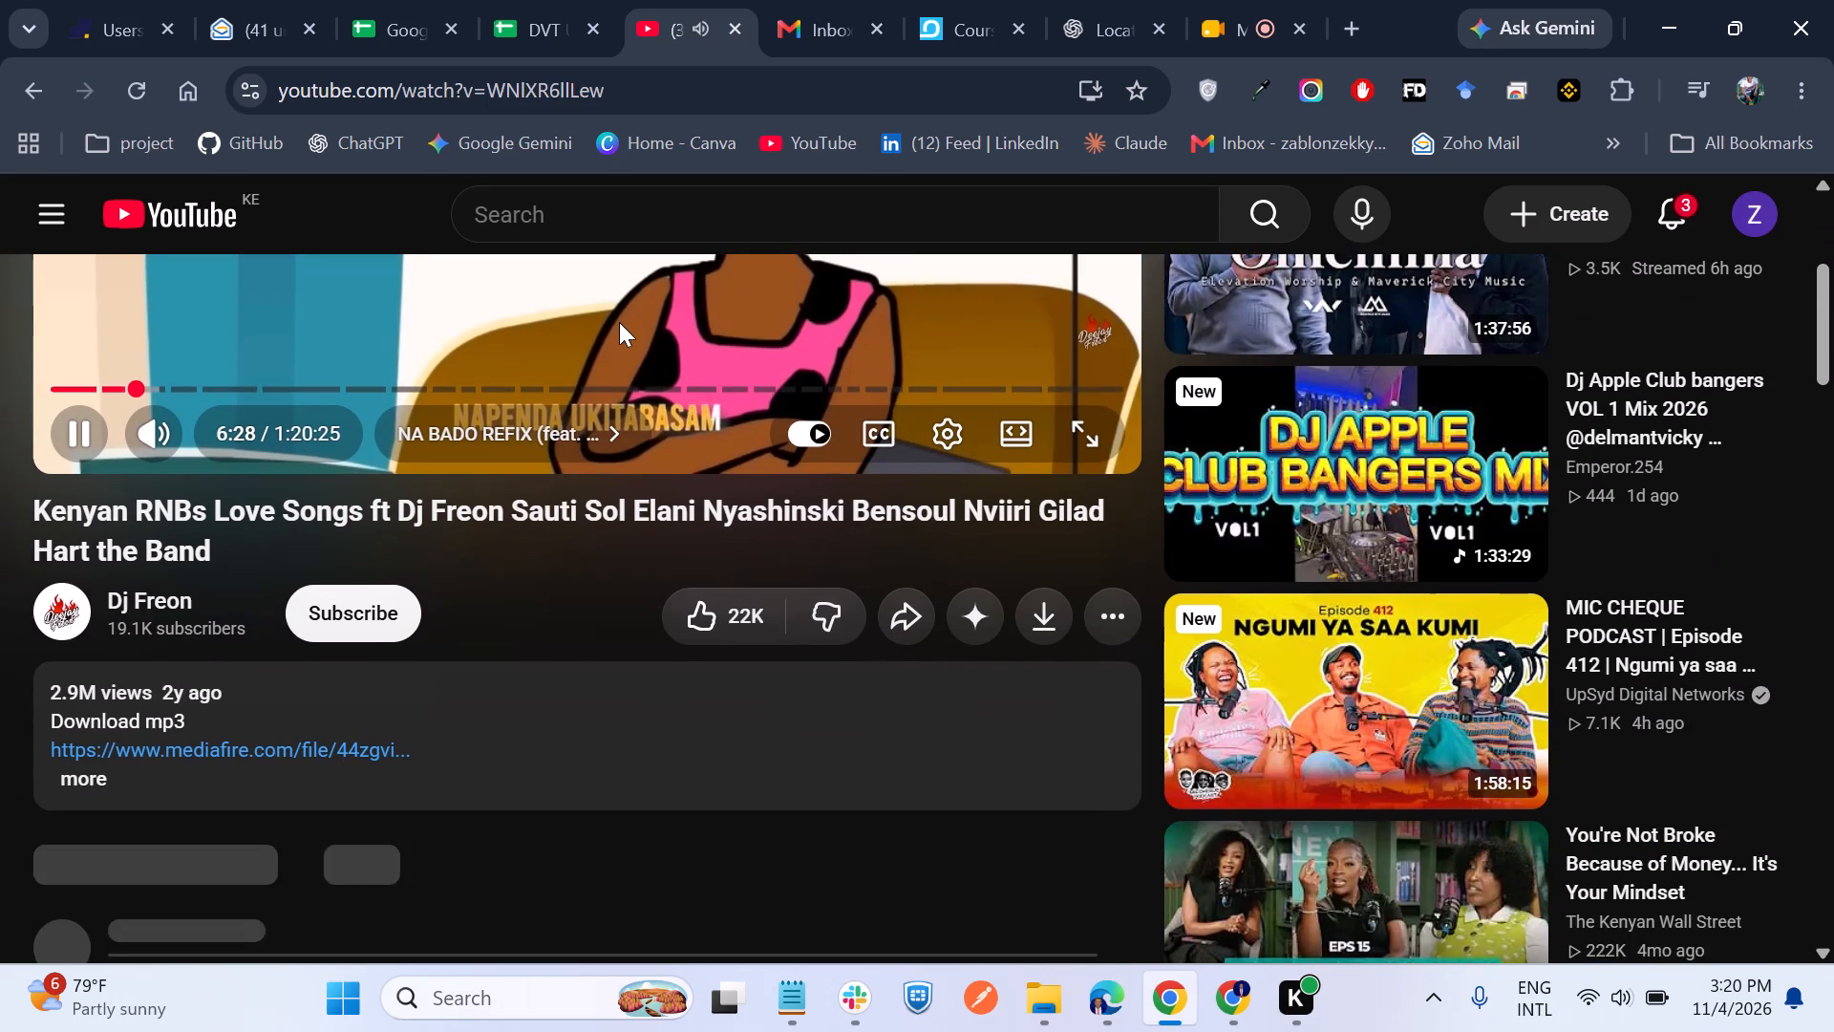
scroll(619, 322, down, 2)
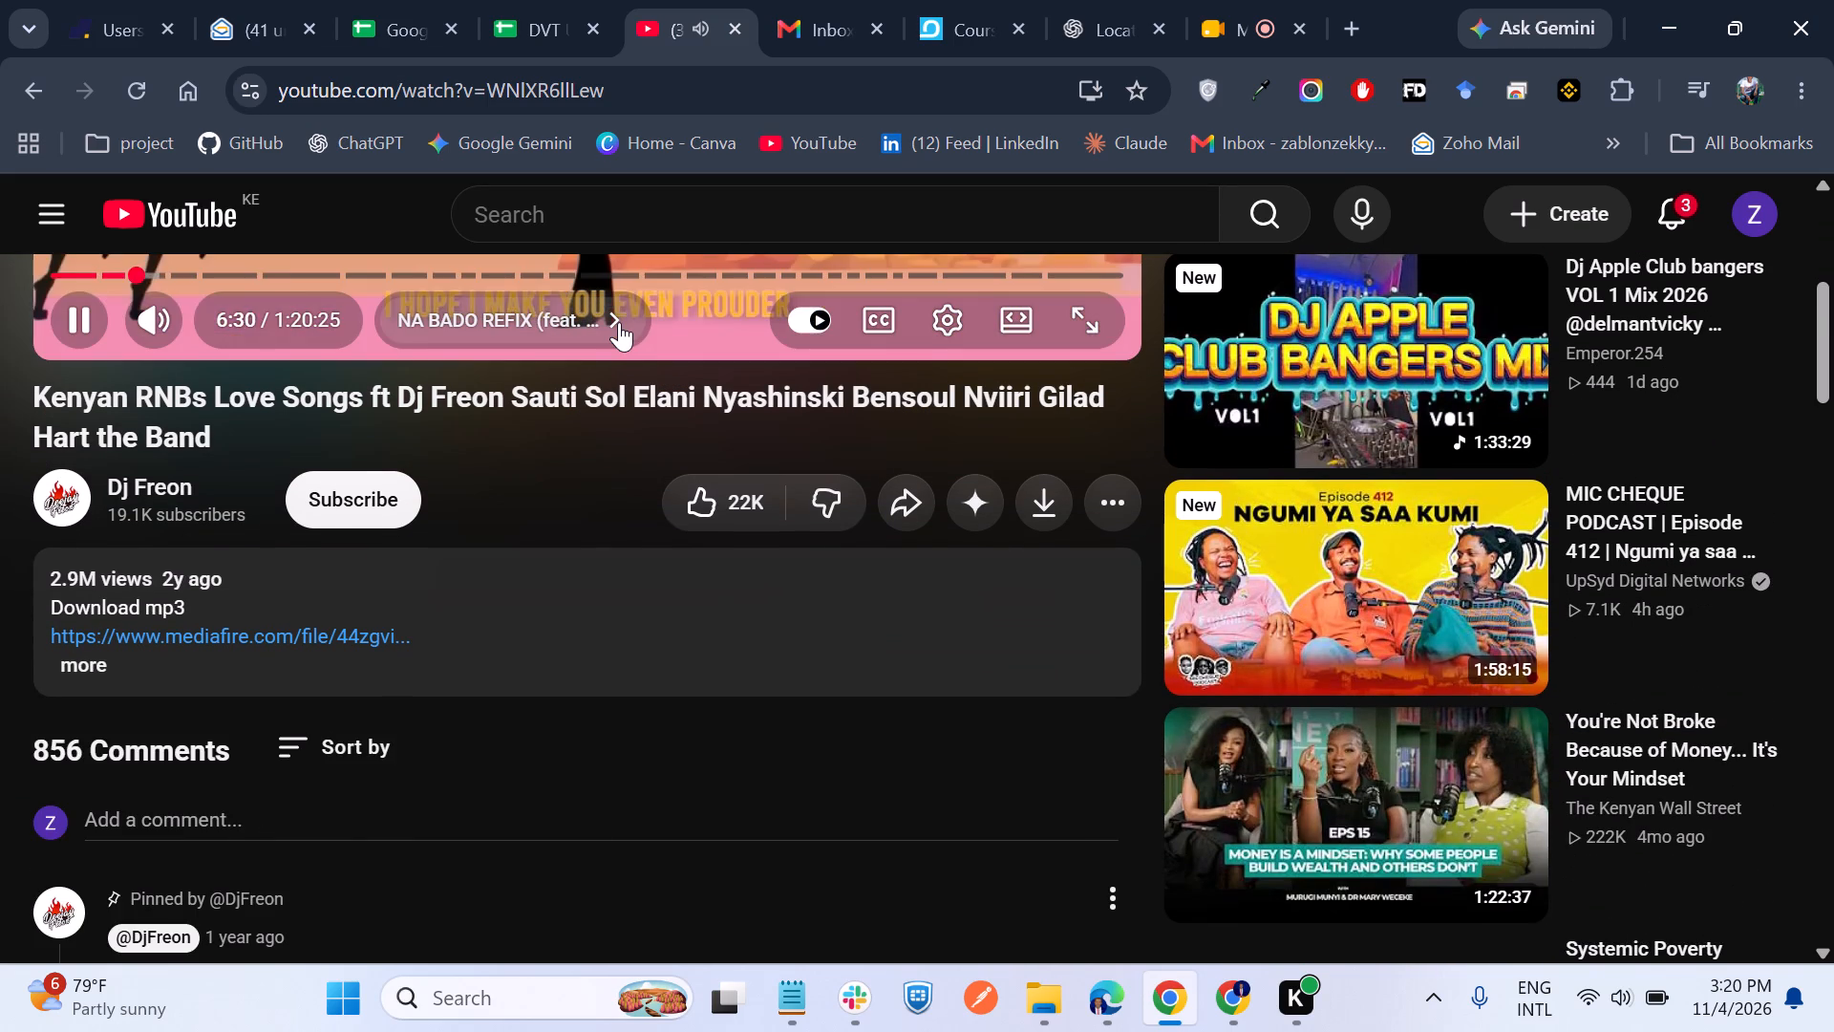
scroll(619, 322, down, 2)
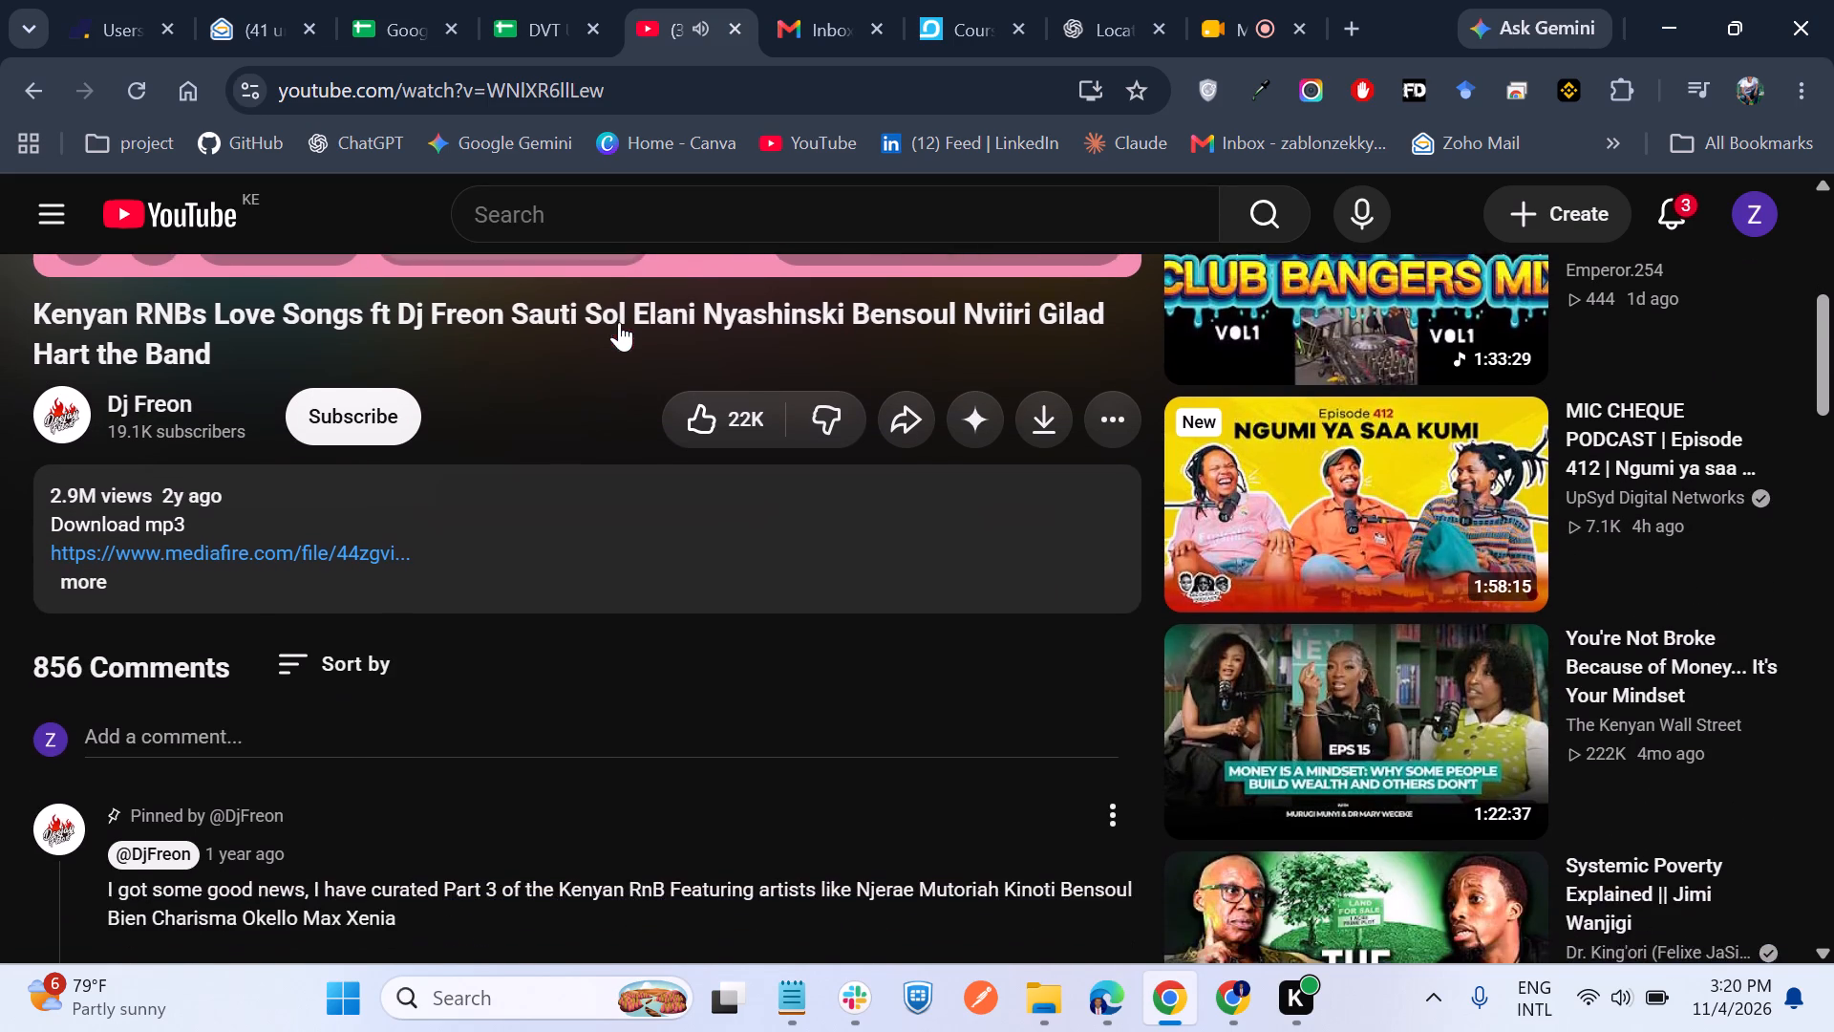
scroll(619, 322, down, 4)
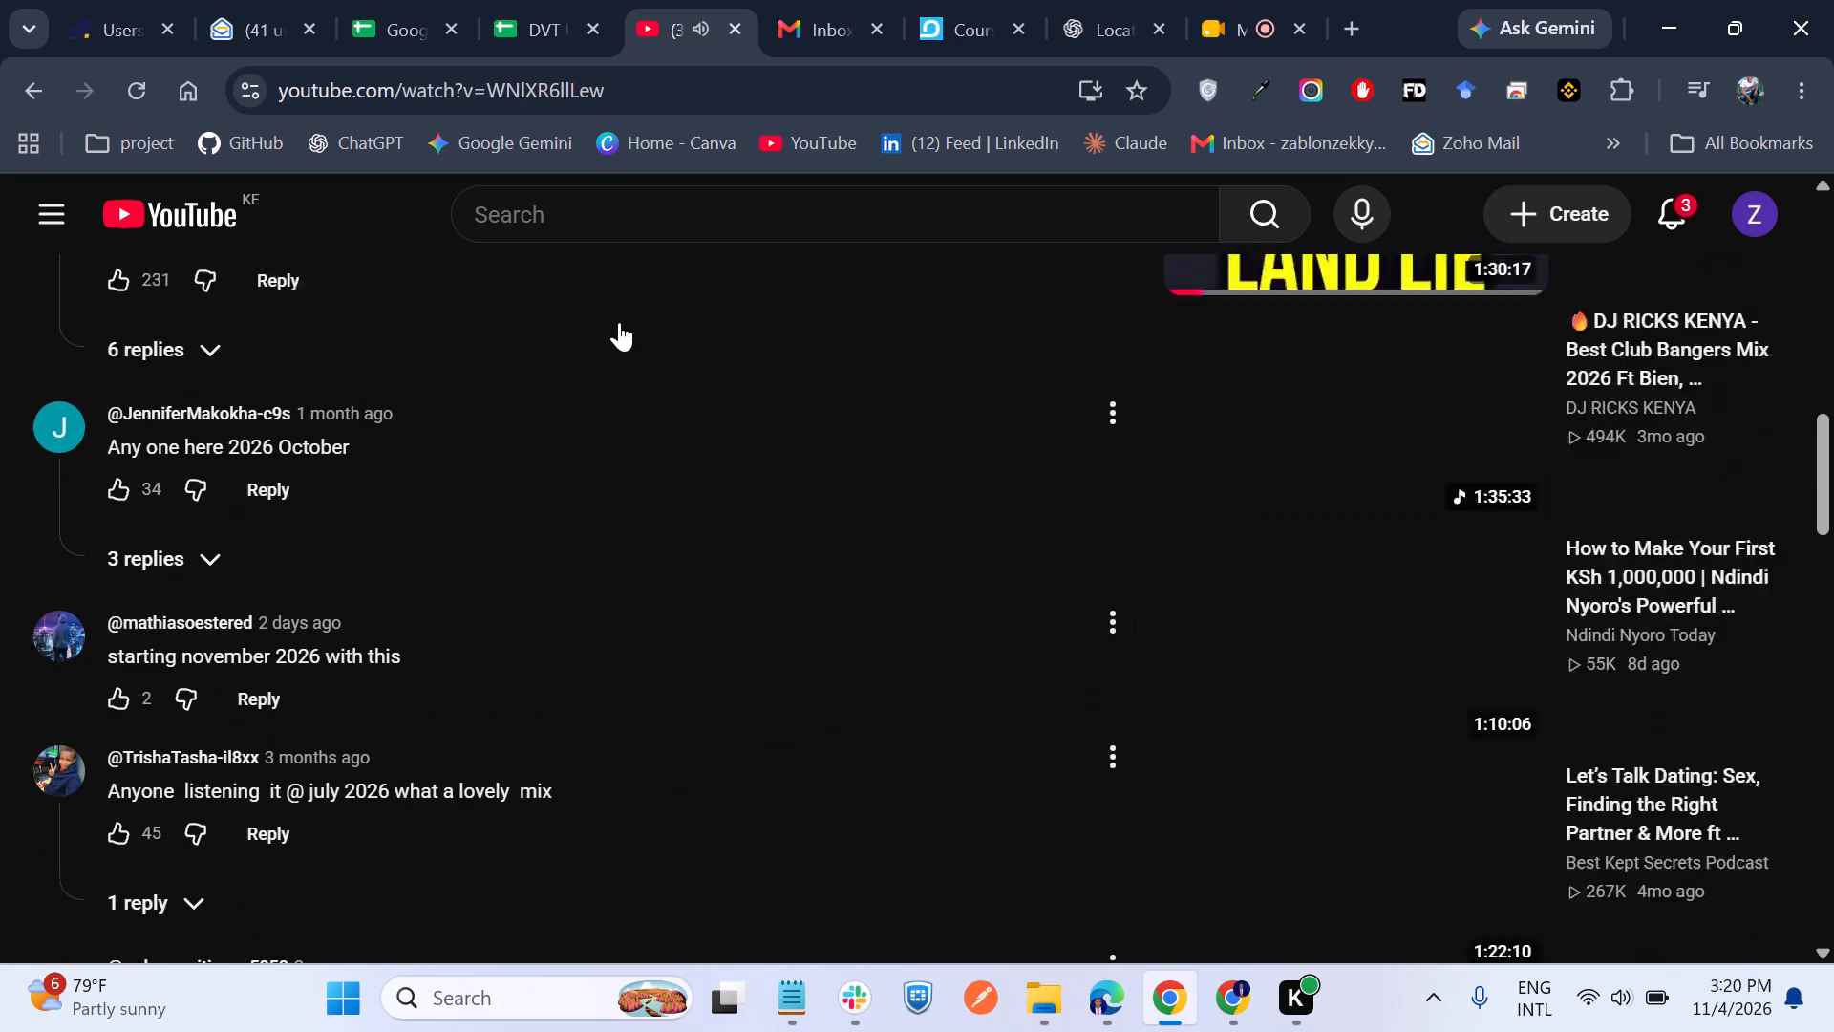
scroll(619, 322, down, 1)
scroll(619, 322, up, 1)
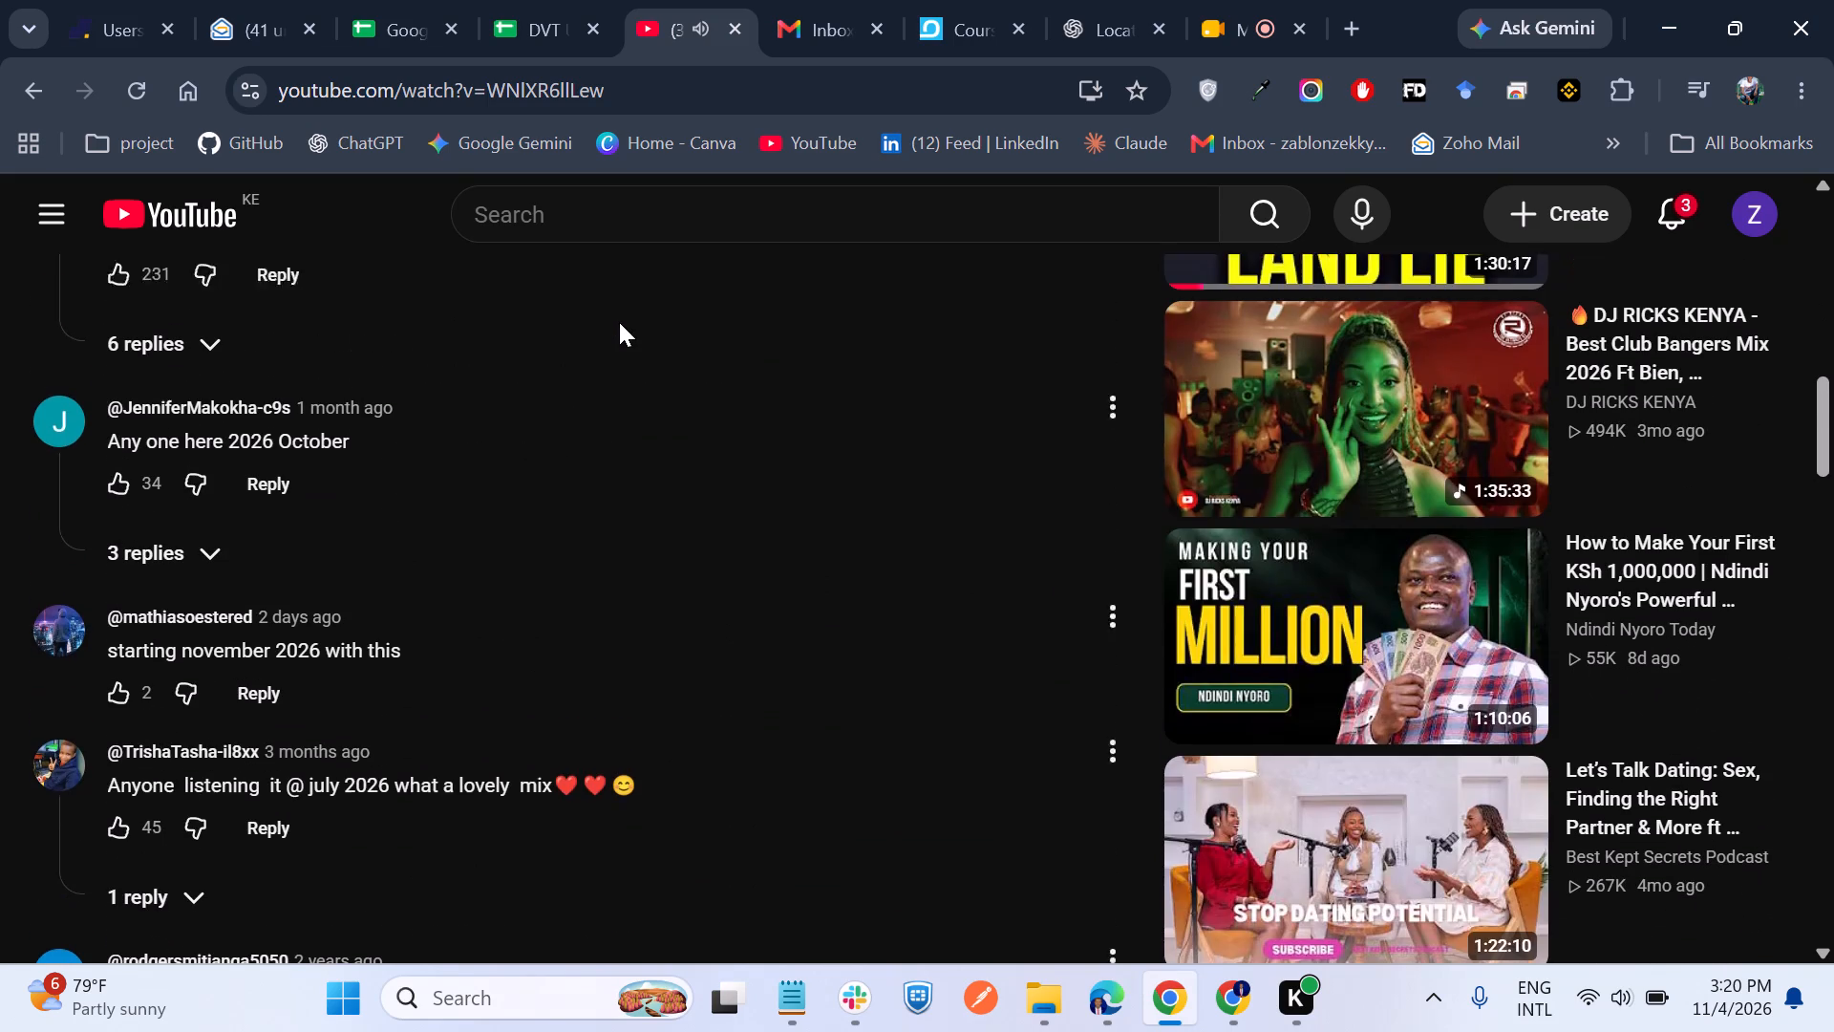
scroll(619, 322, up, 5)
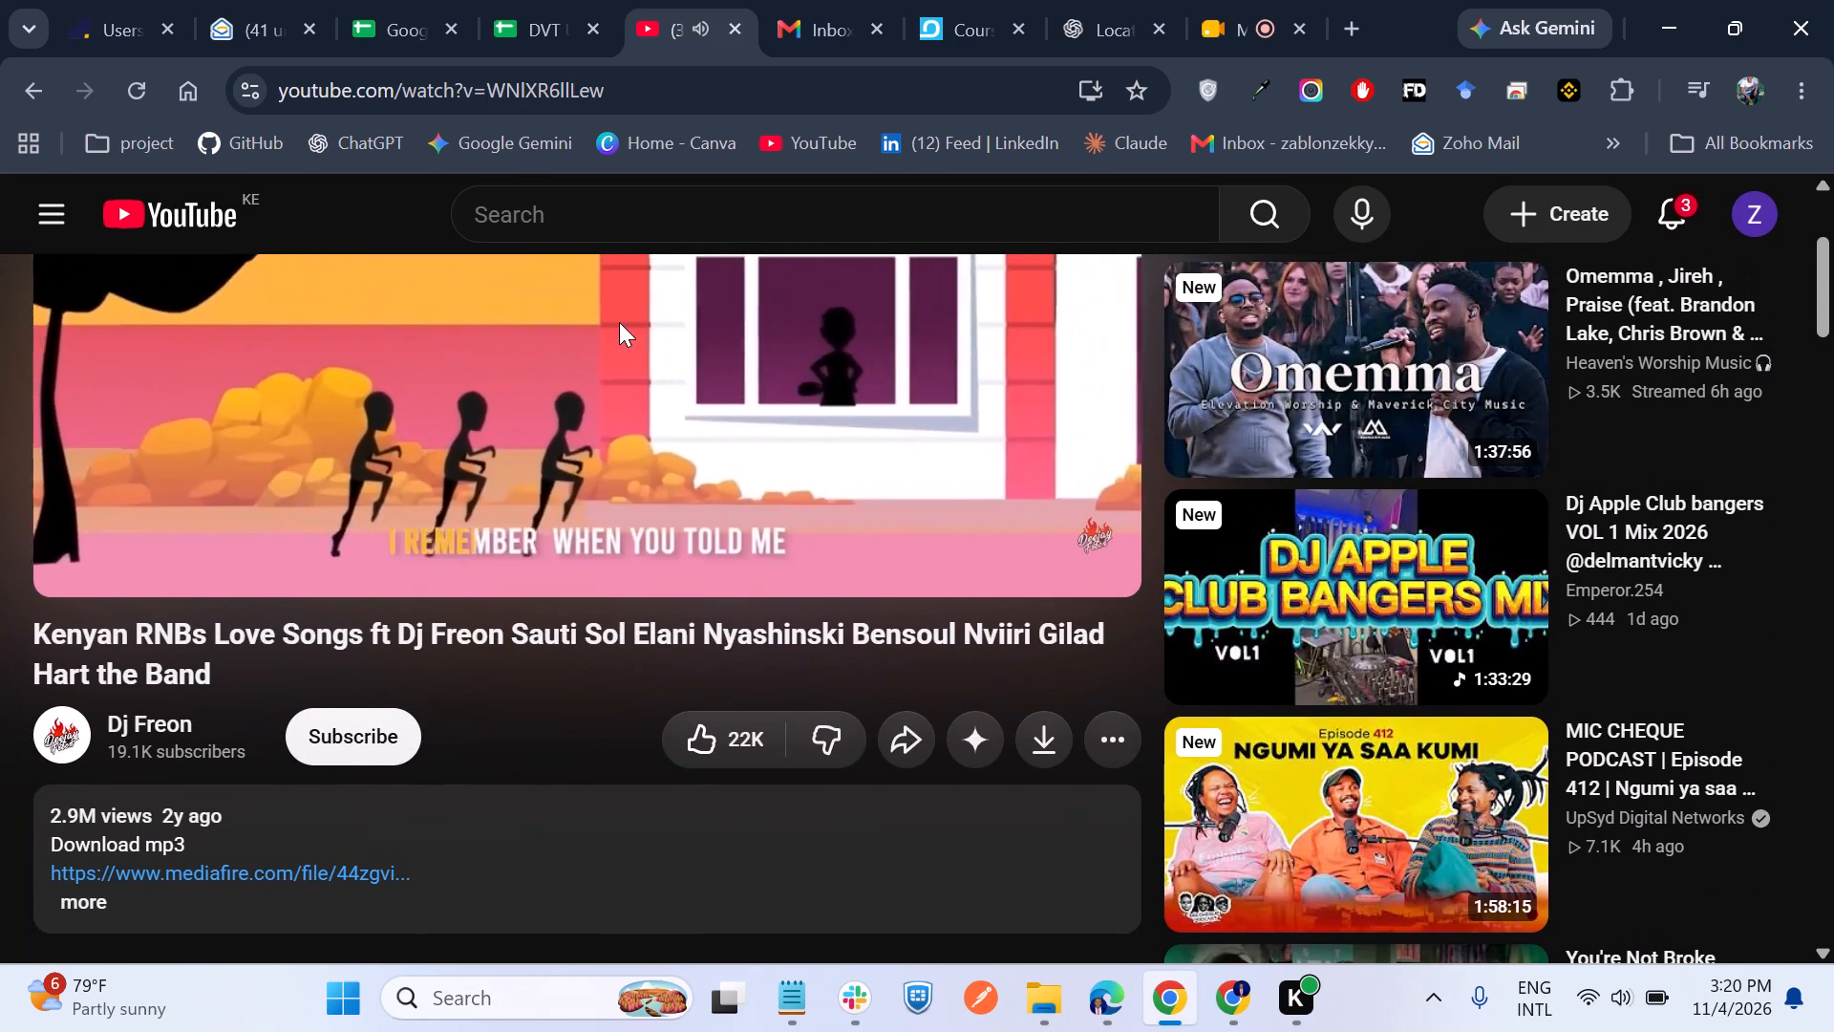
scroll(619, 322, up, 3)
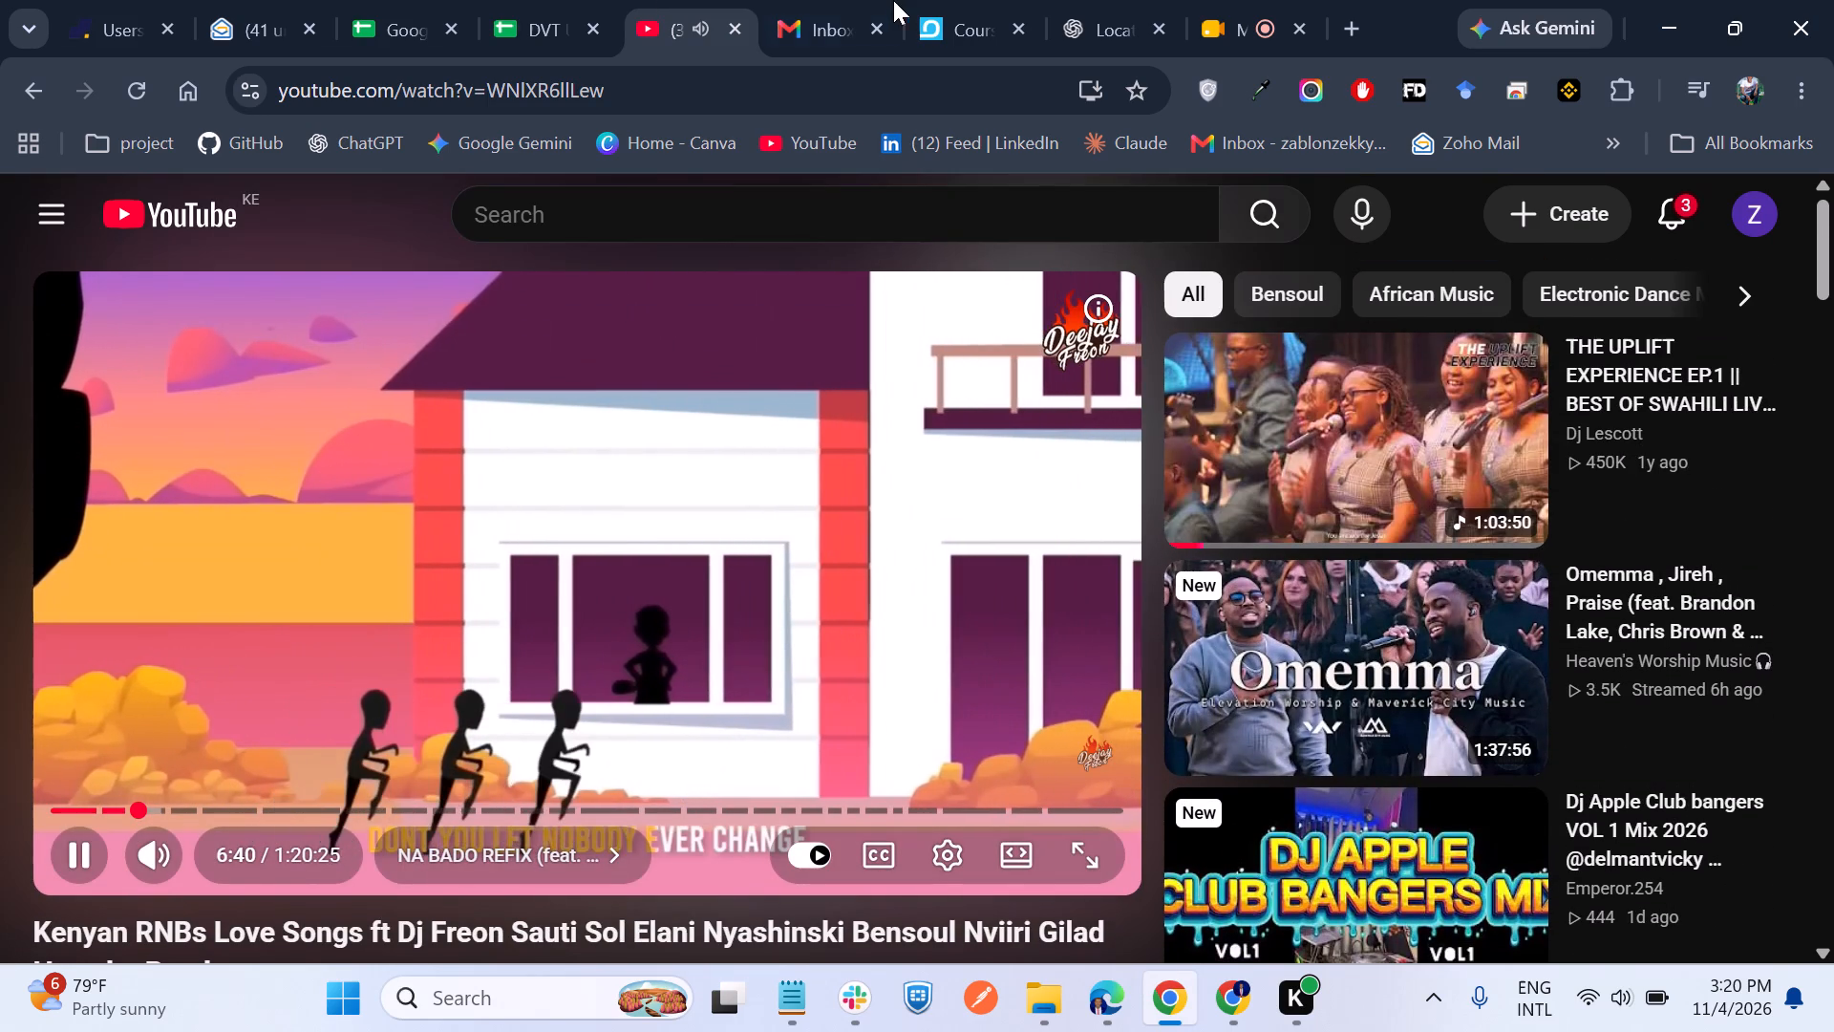
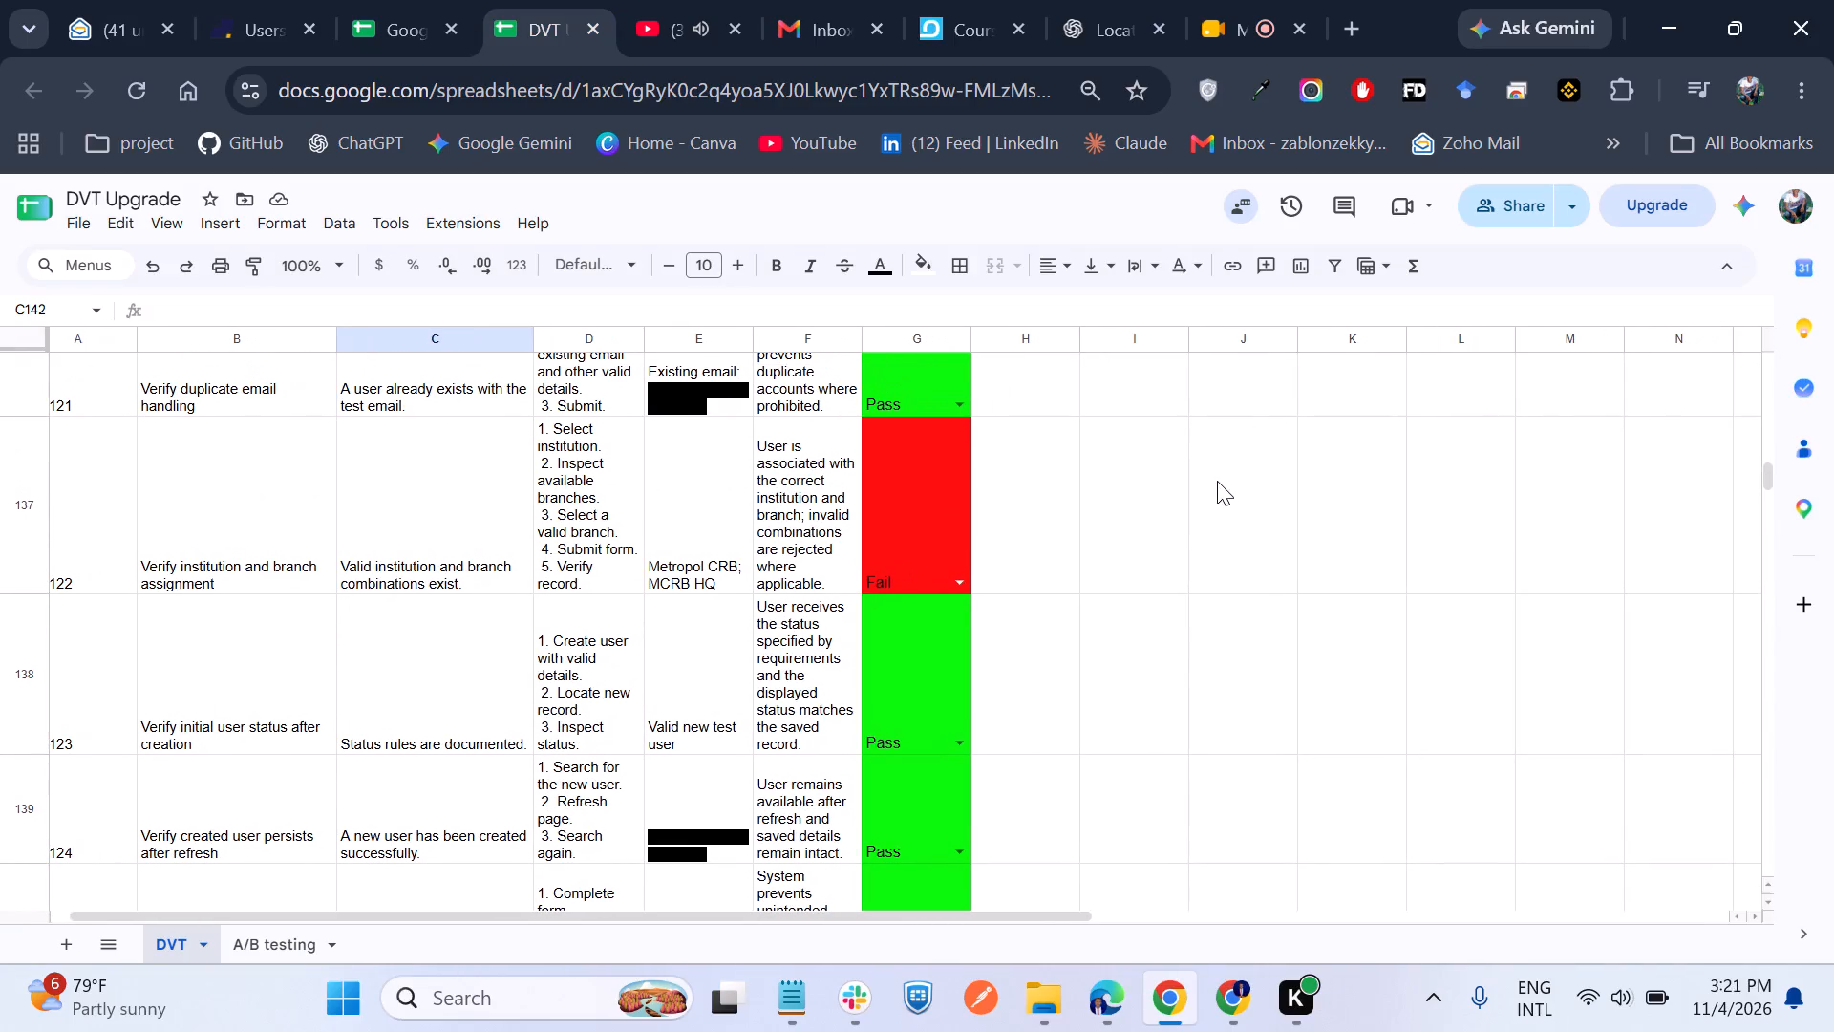
Begin the outcome comment for failed test 122, institution and branch assignment, in cell I137 with "Role assigment".
click(1141, 508)
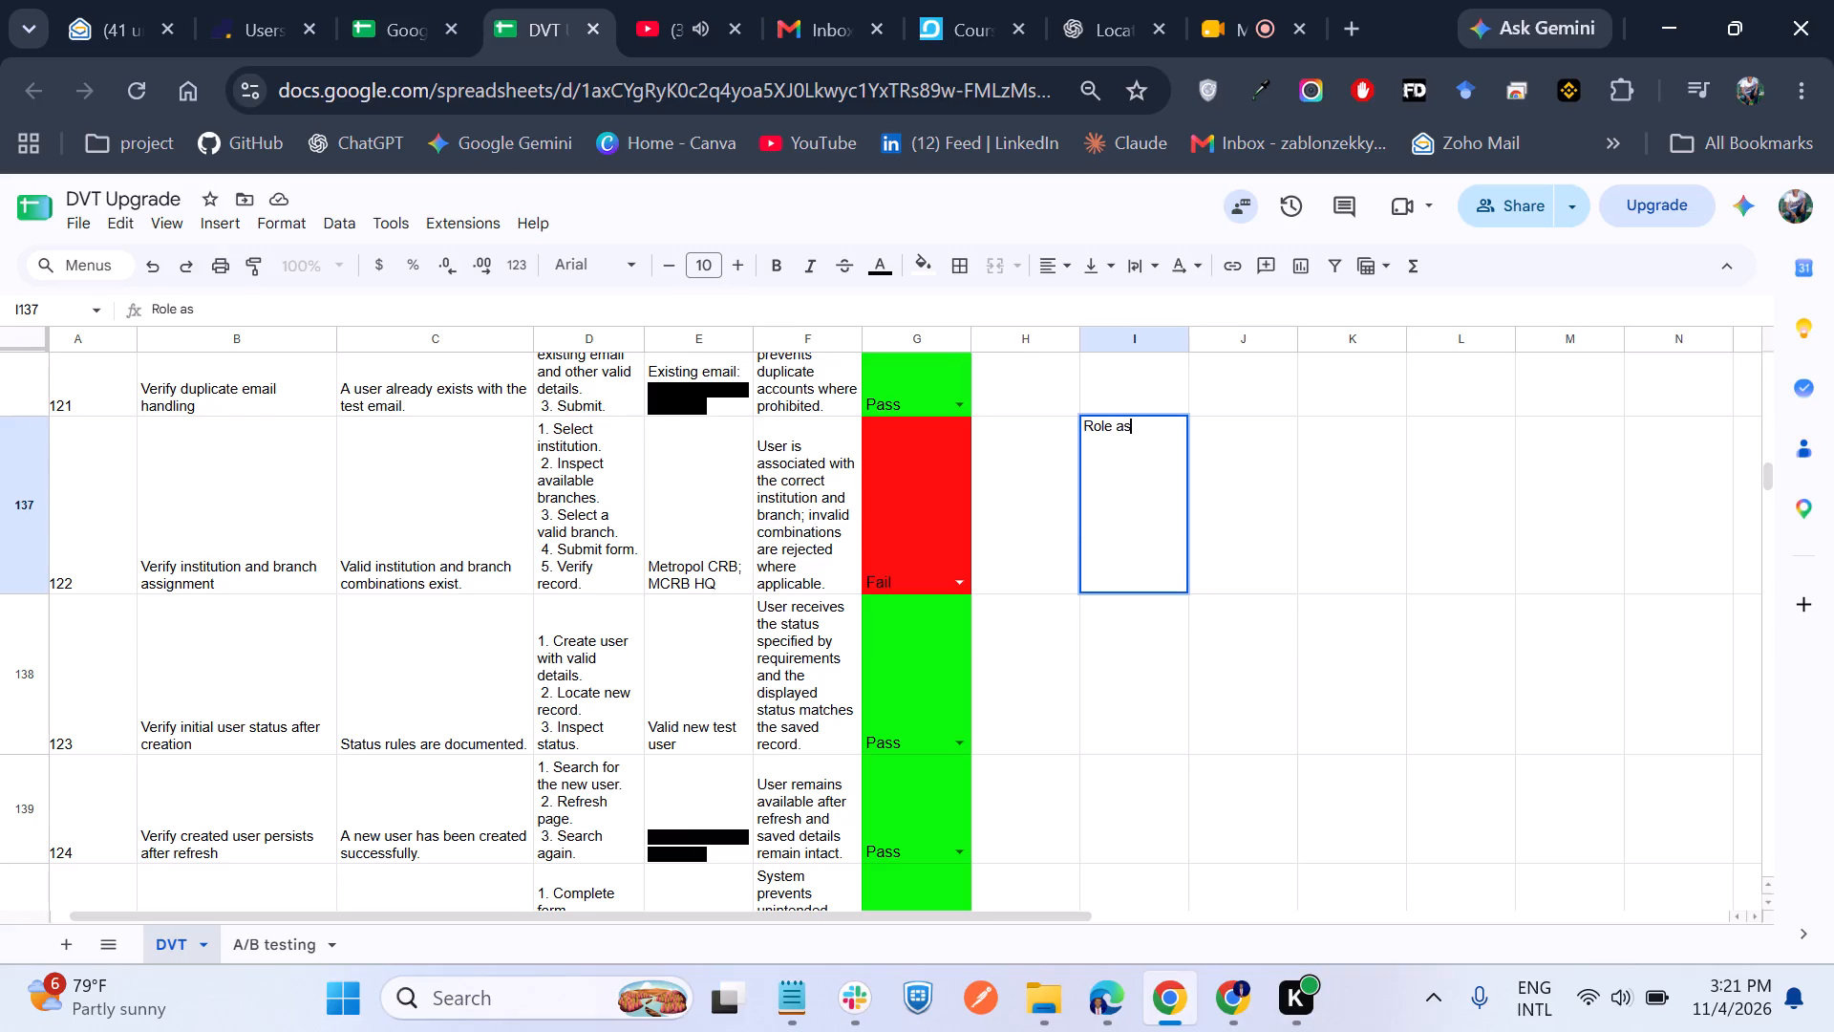
key(g)
text(ment)
key(space)
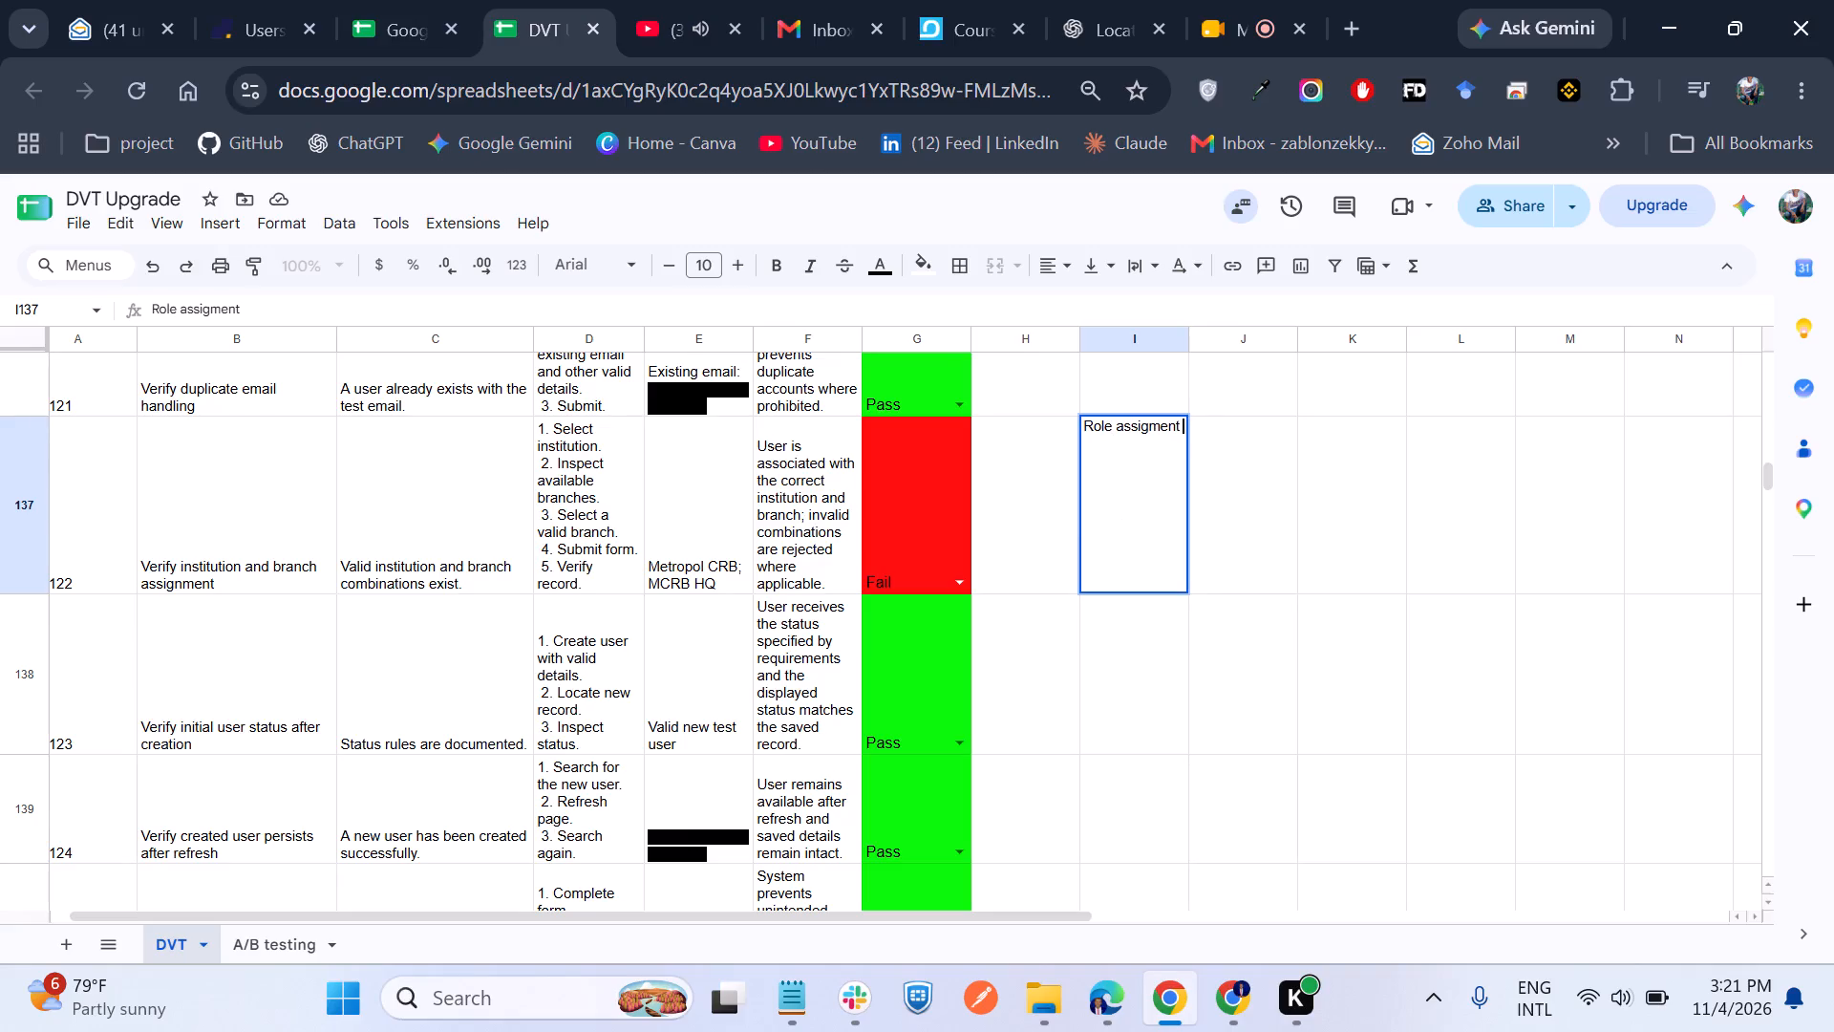
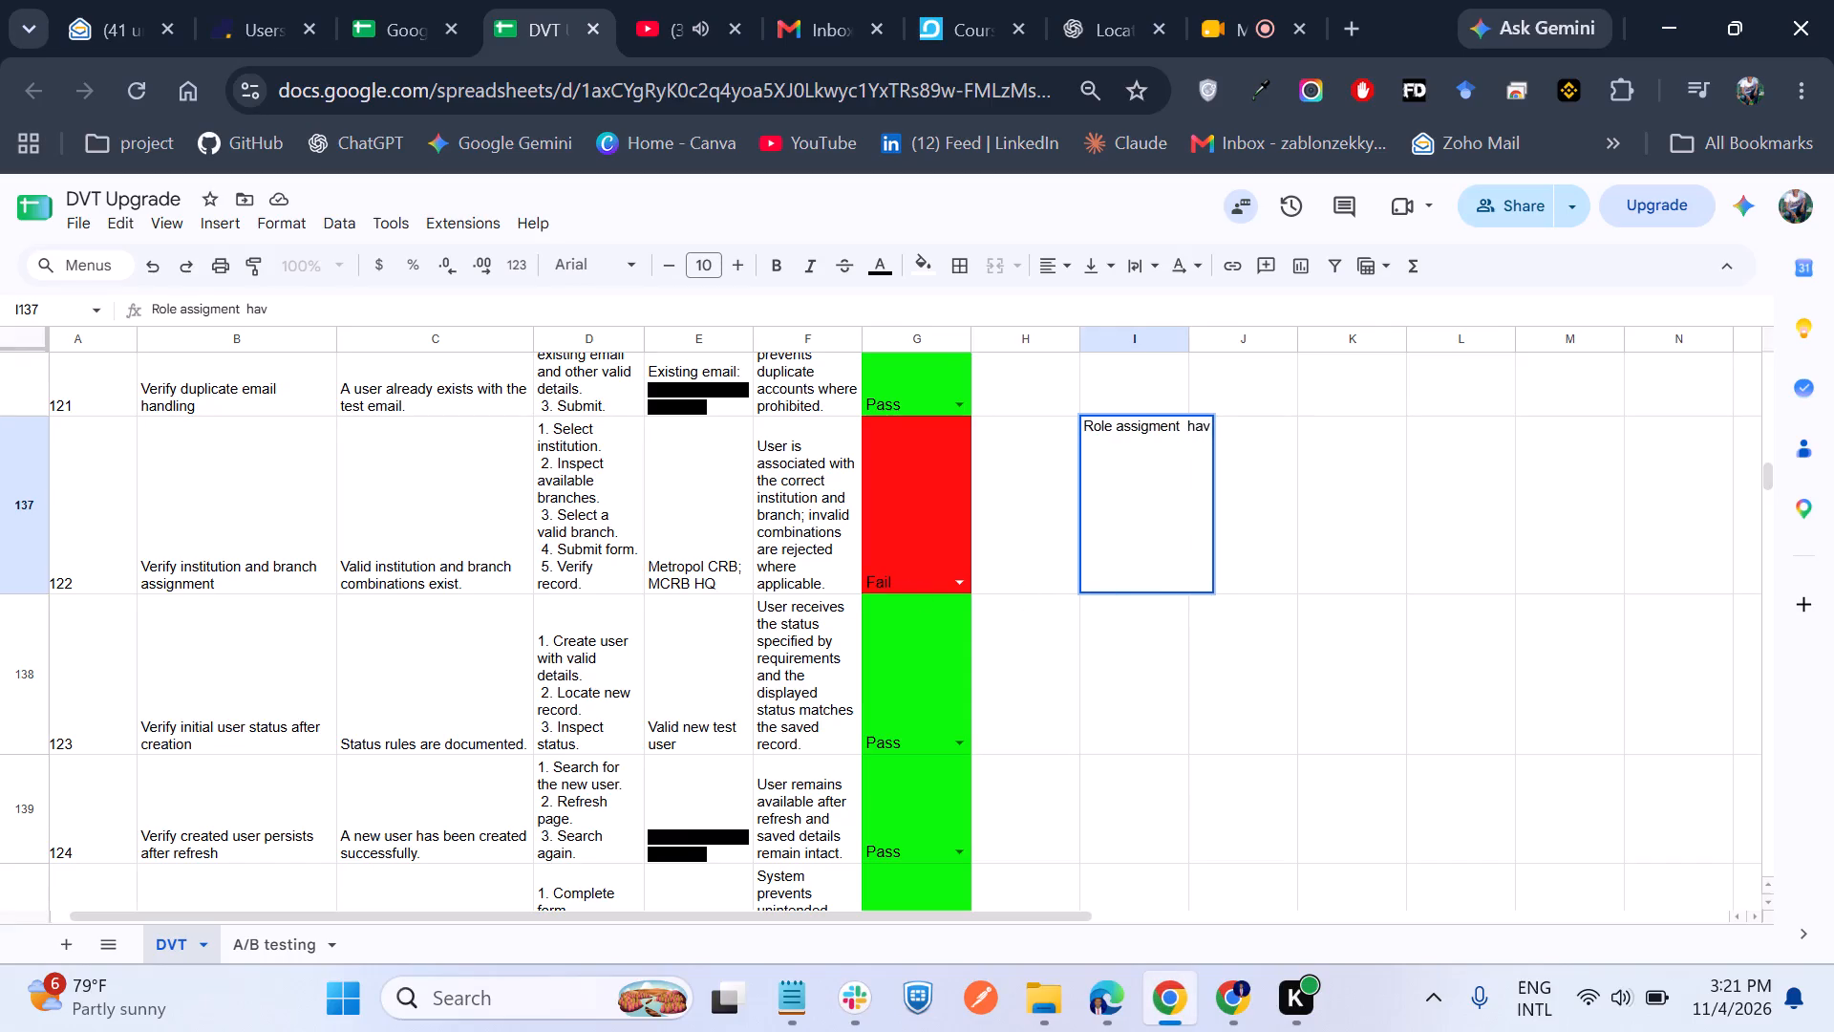
Replace the outcome comment for failed test 122 in cell I137 with "partners having Met_data_user and Met_data_admin".
key(BackSpace)
key(BackSpace)
key(BackSpace)
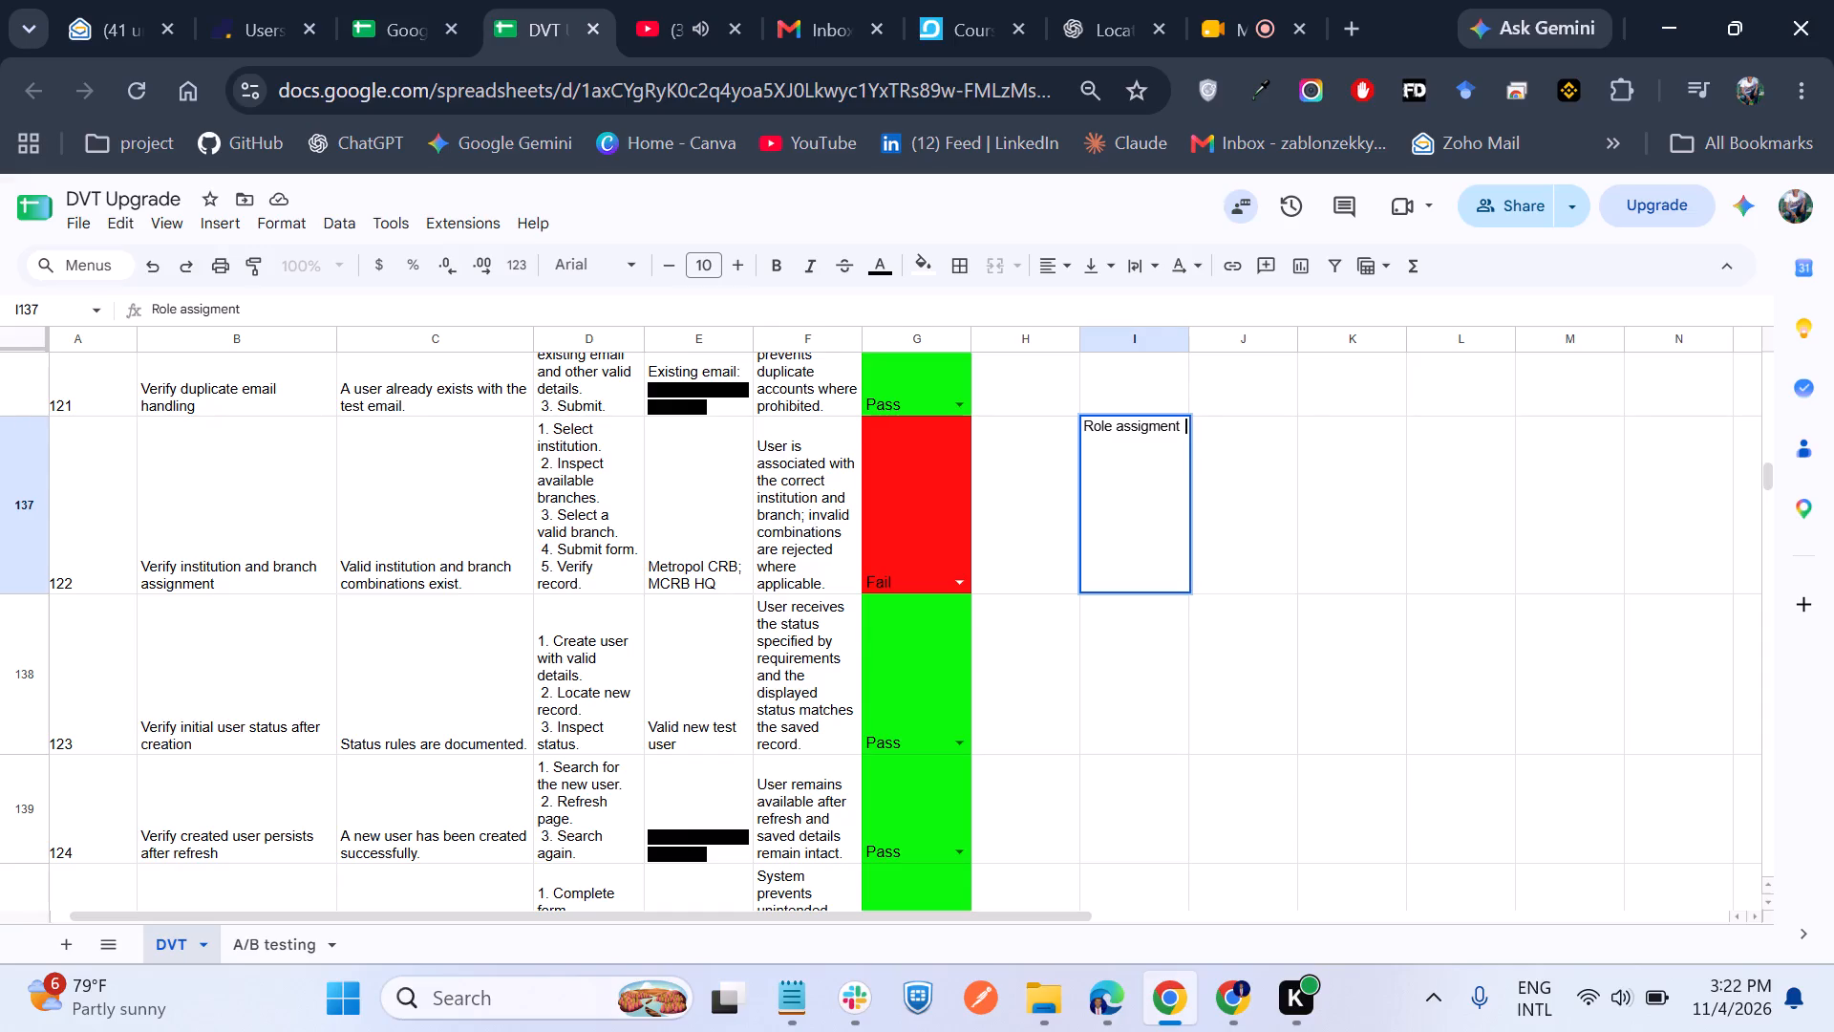
key(BackSpace)
key(BackSpace)
key(BackSpace)
key(BackSpace)
key(BackSpace)
key(BackSpace)
key(BackSpace)
key(BackSpace)
key(BackSpace)
key(BackSpace)
key(BackSpace)
key(BackSpace)
key(BackSpace)
key(BackSpace)
key(BackSpace)
key(BackSpace)
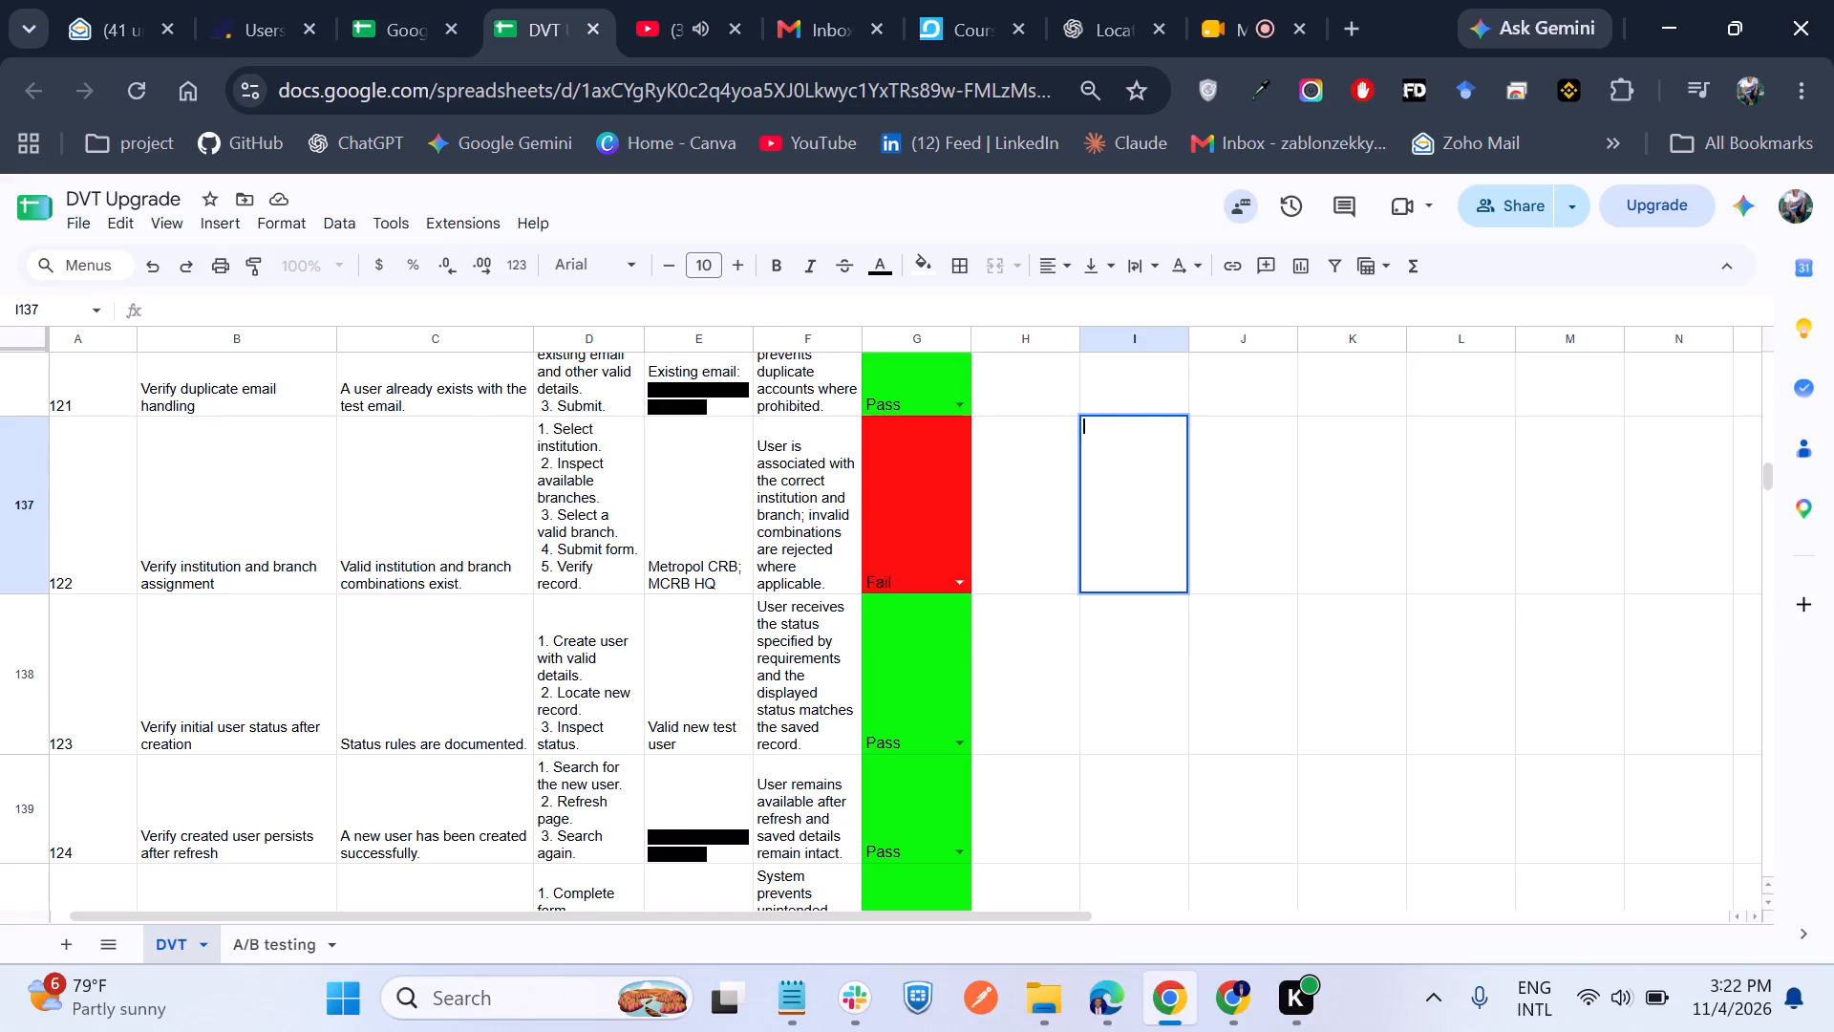
text(partners having)
key(space)
key(m)
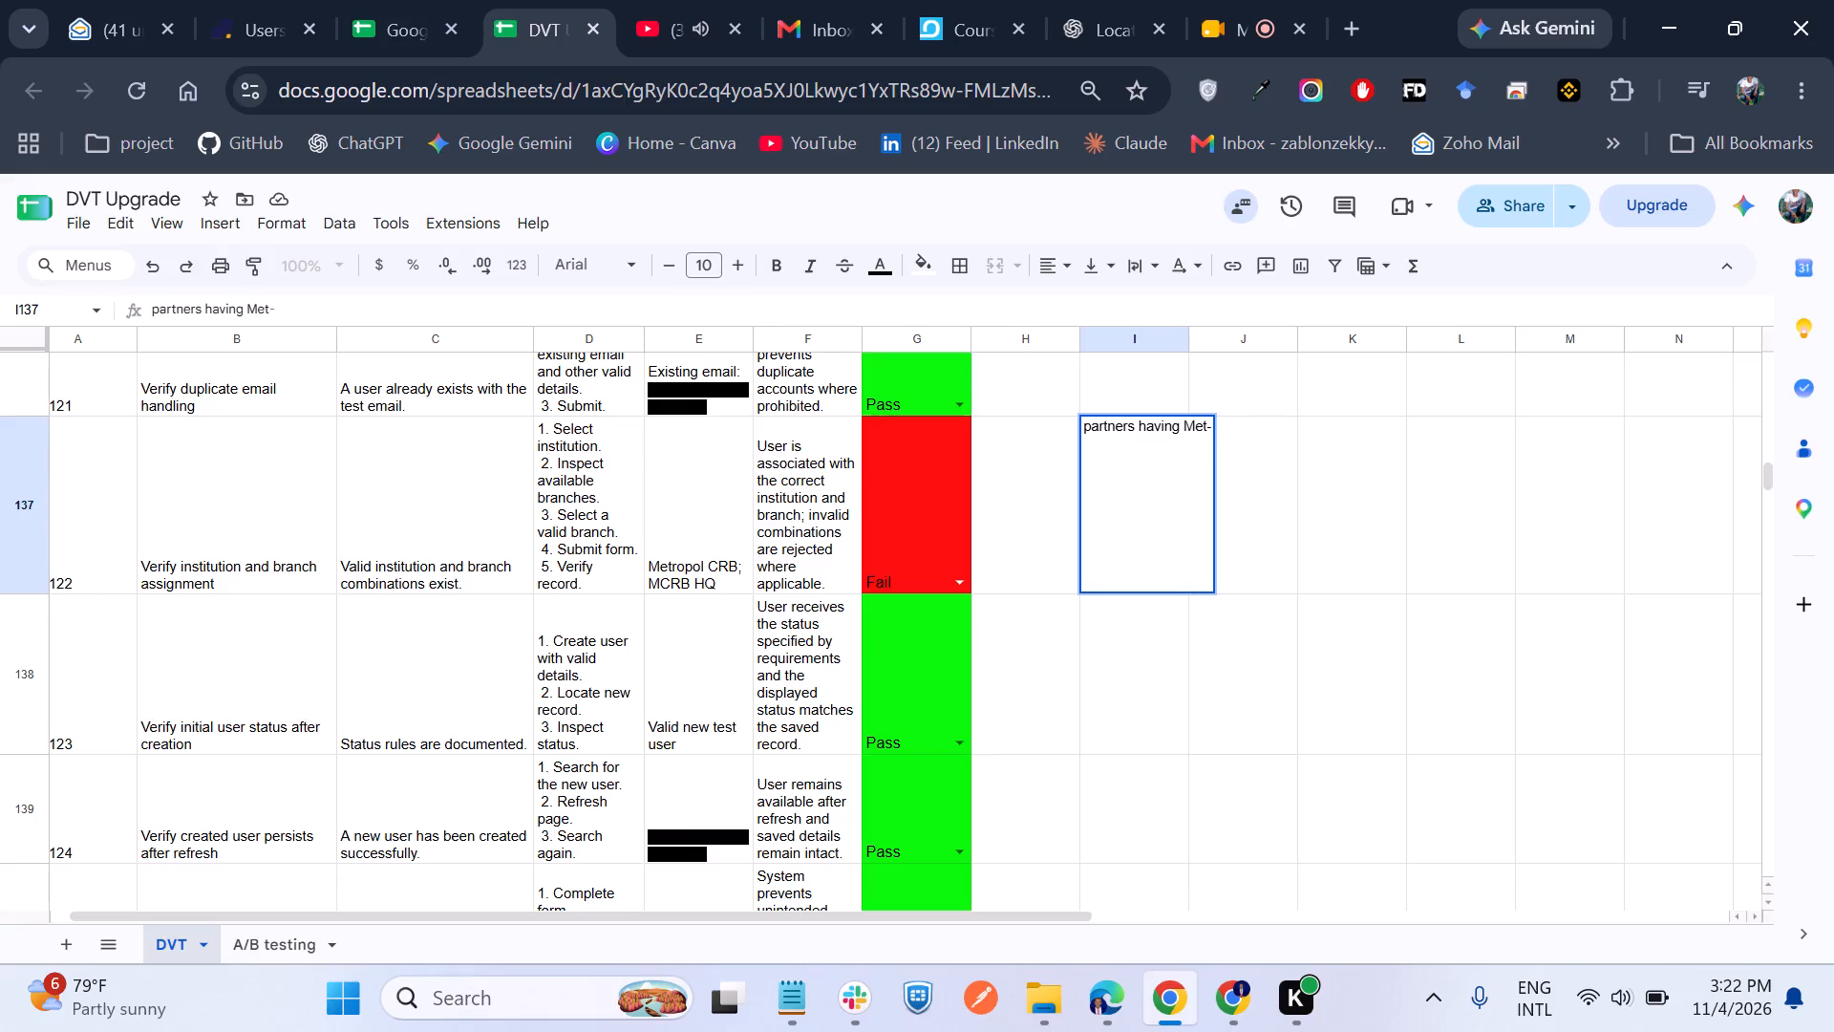
key(BackSpace)
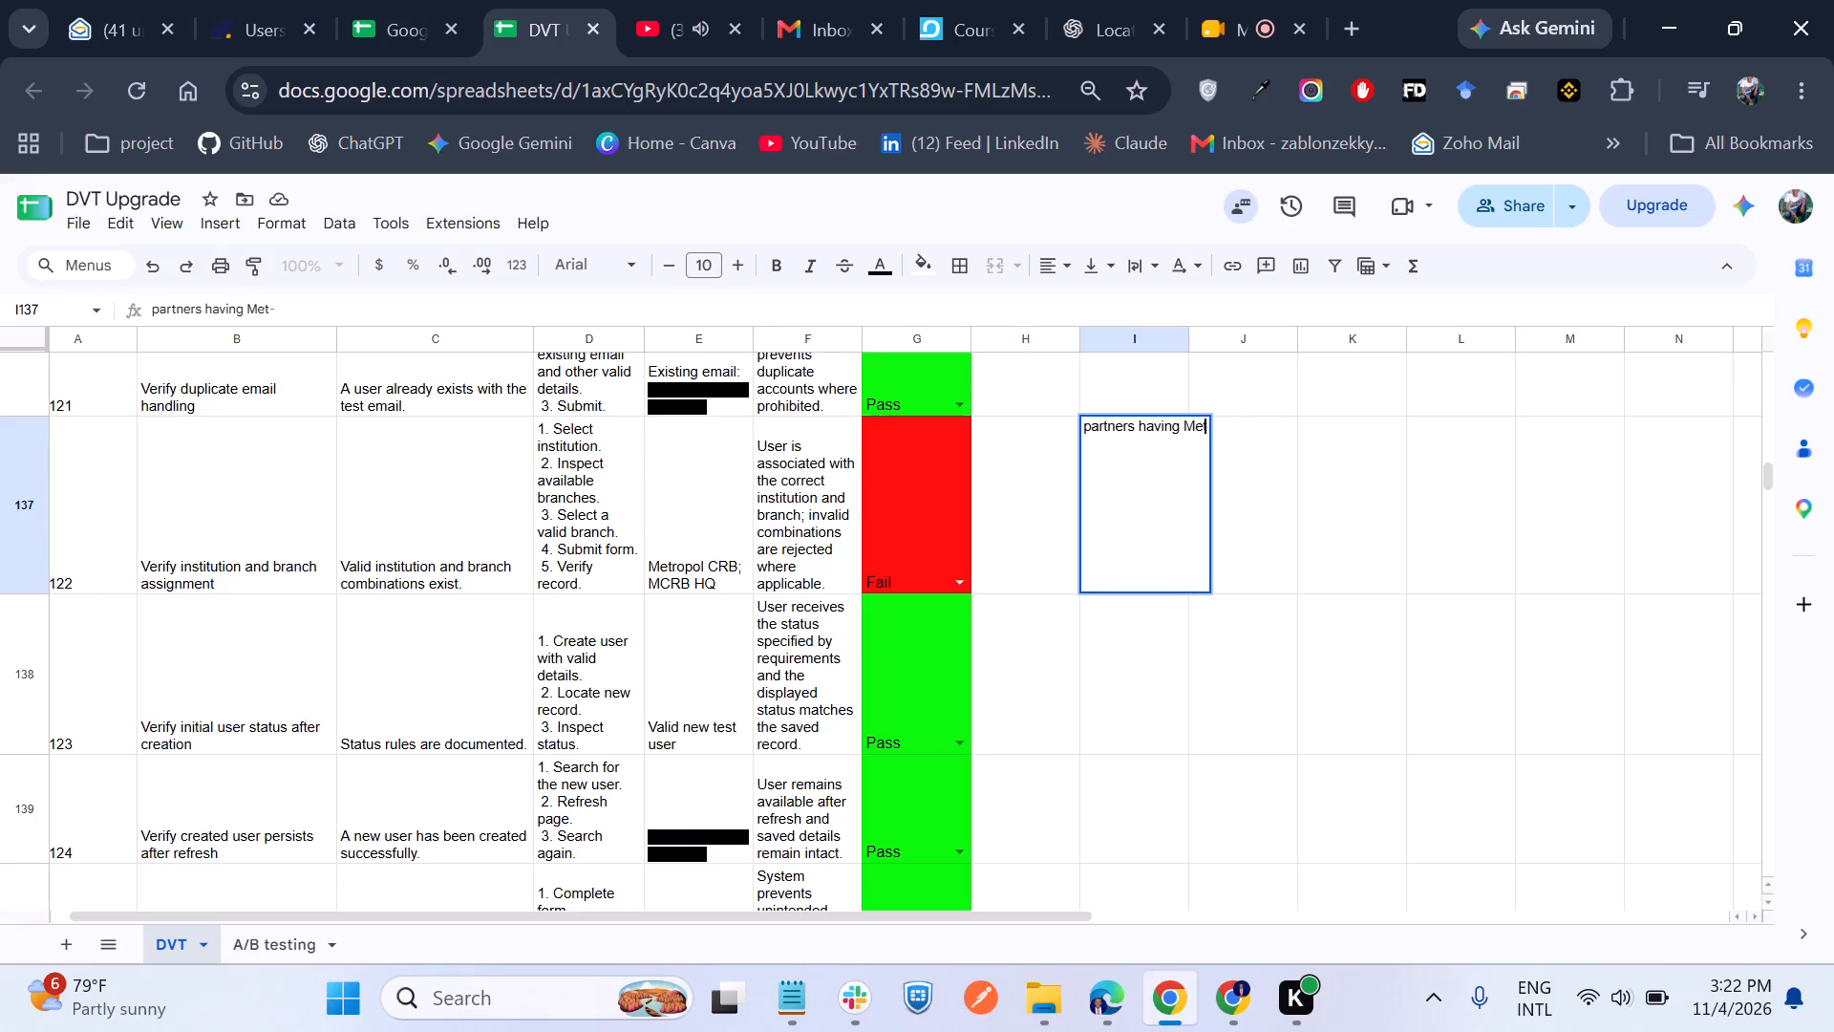
text(_a)
key(BackSpace)
text(day)
key(BackSpace)
text(ta)
key(space)
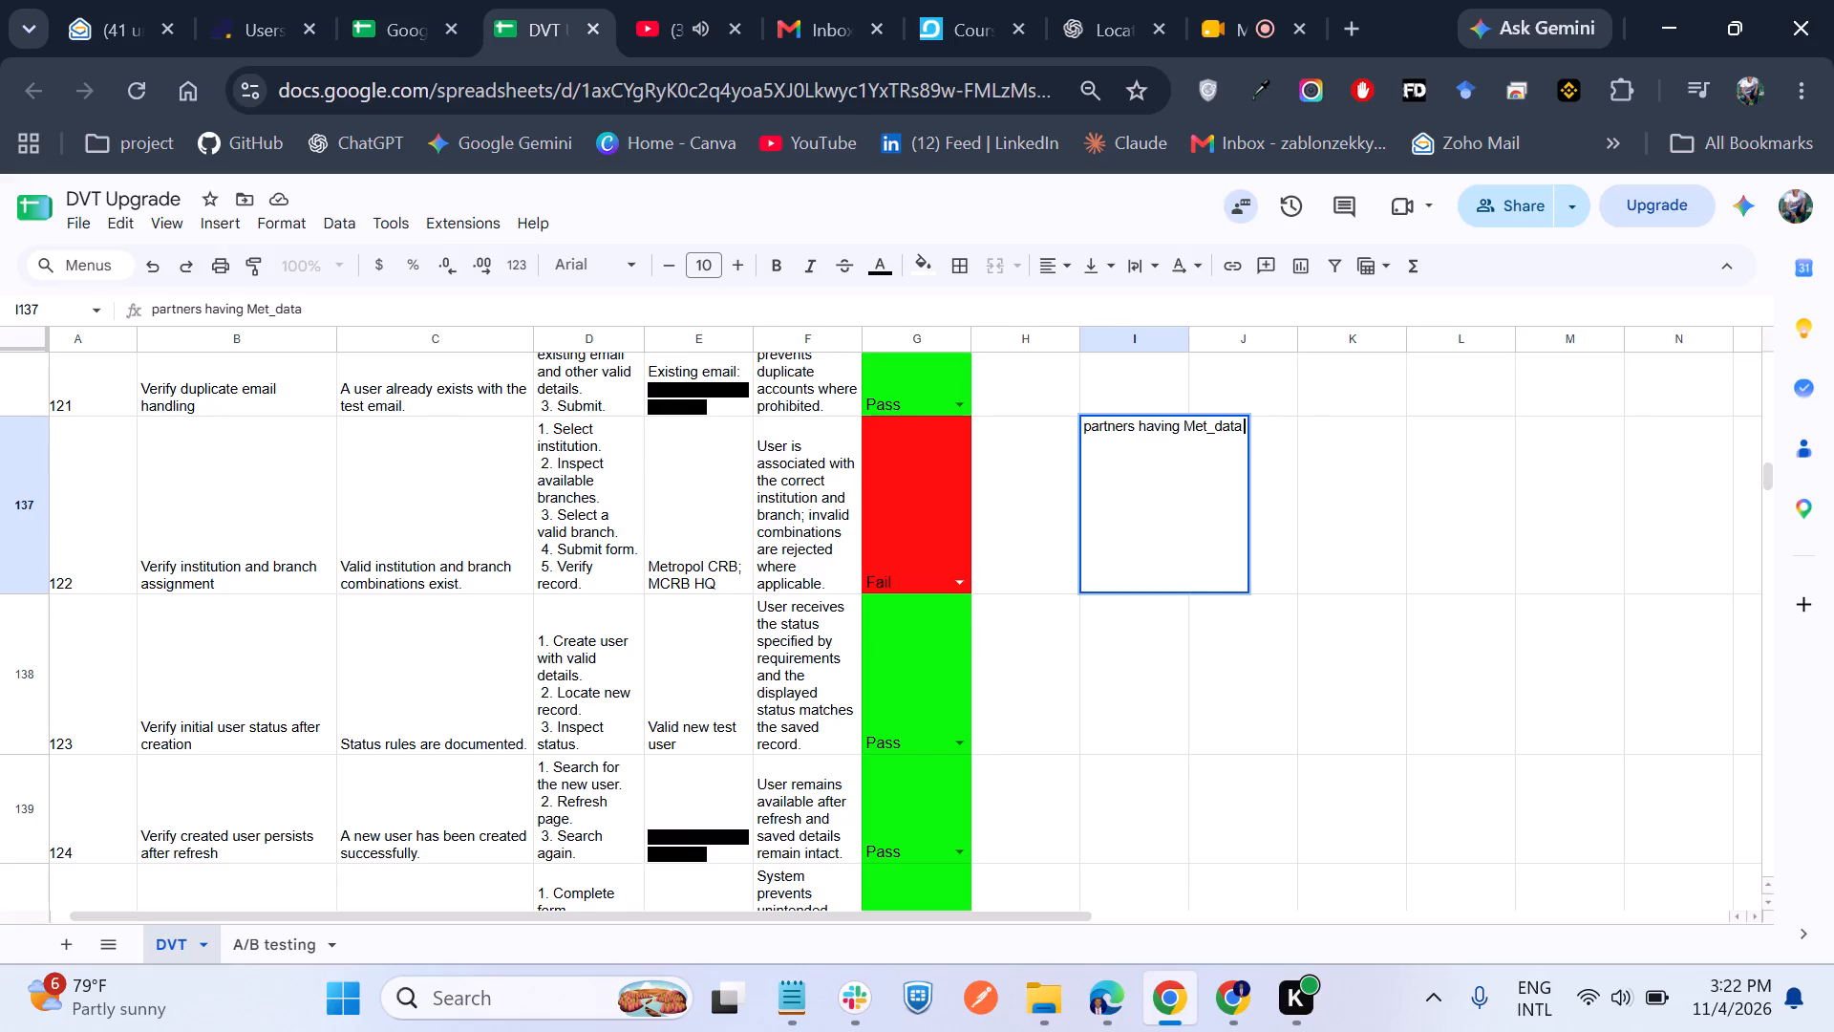
key(BackSpace)
text(_is)
key(BackSpace)
key(BackSpace)
text(is)
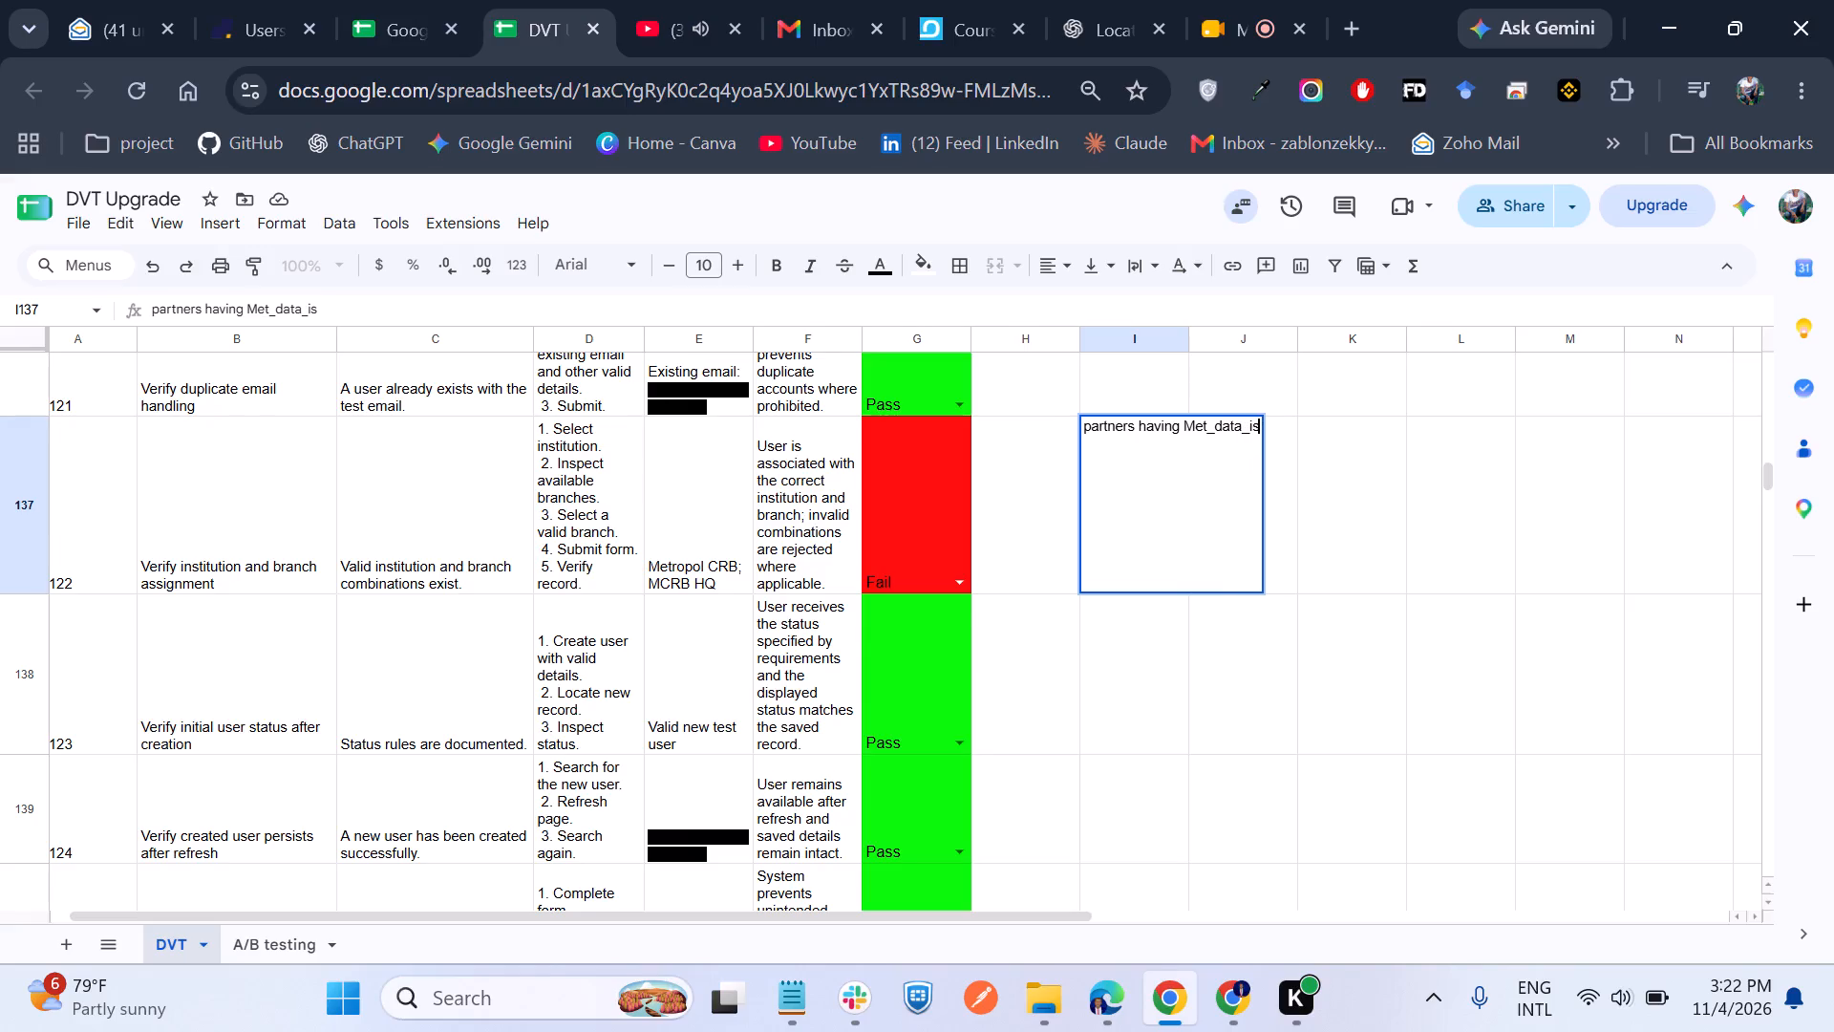
key(BackSpace)
key(BackSpace)
text(user)
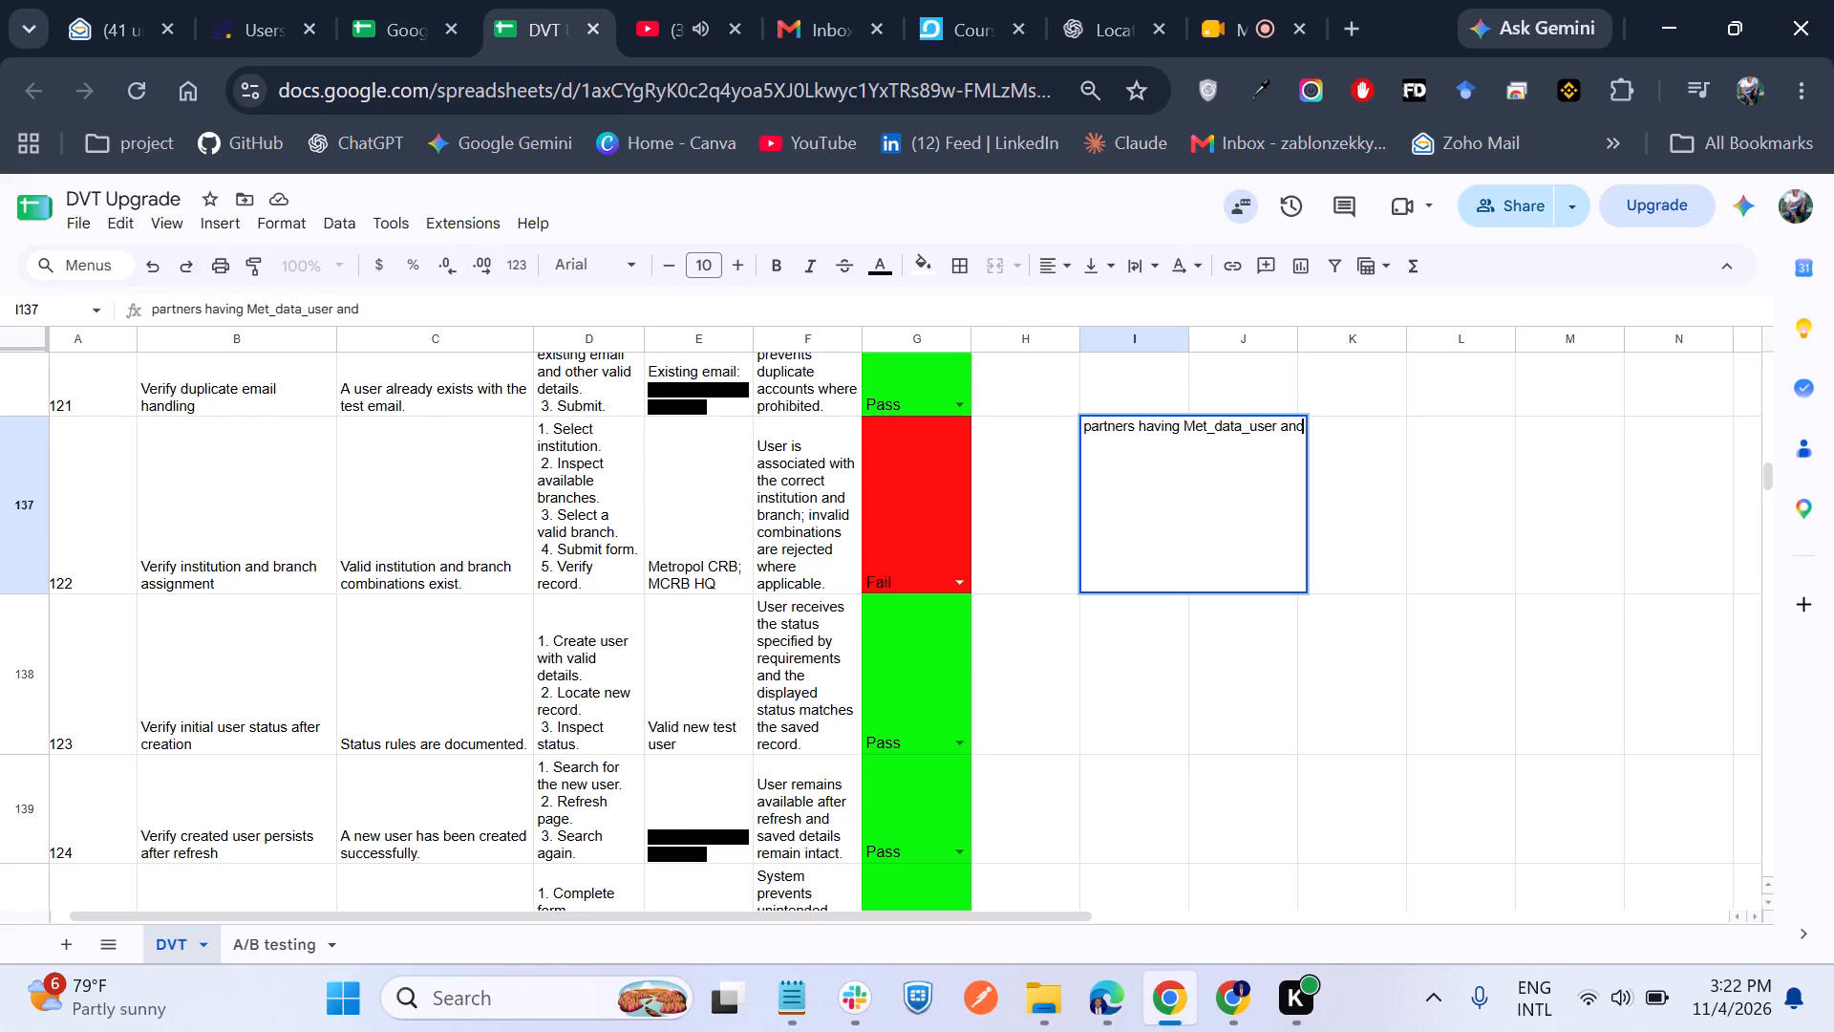
key(BackSpace)
key(BackSpace)
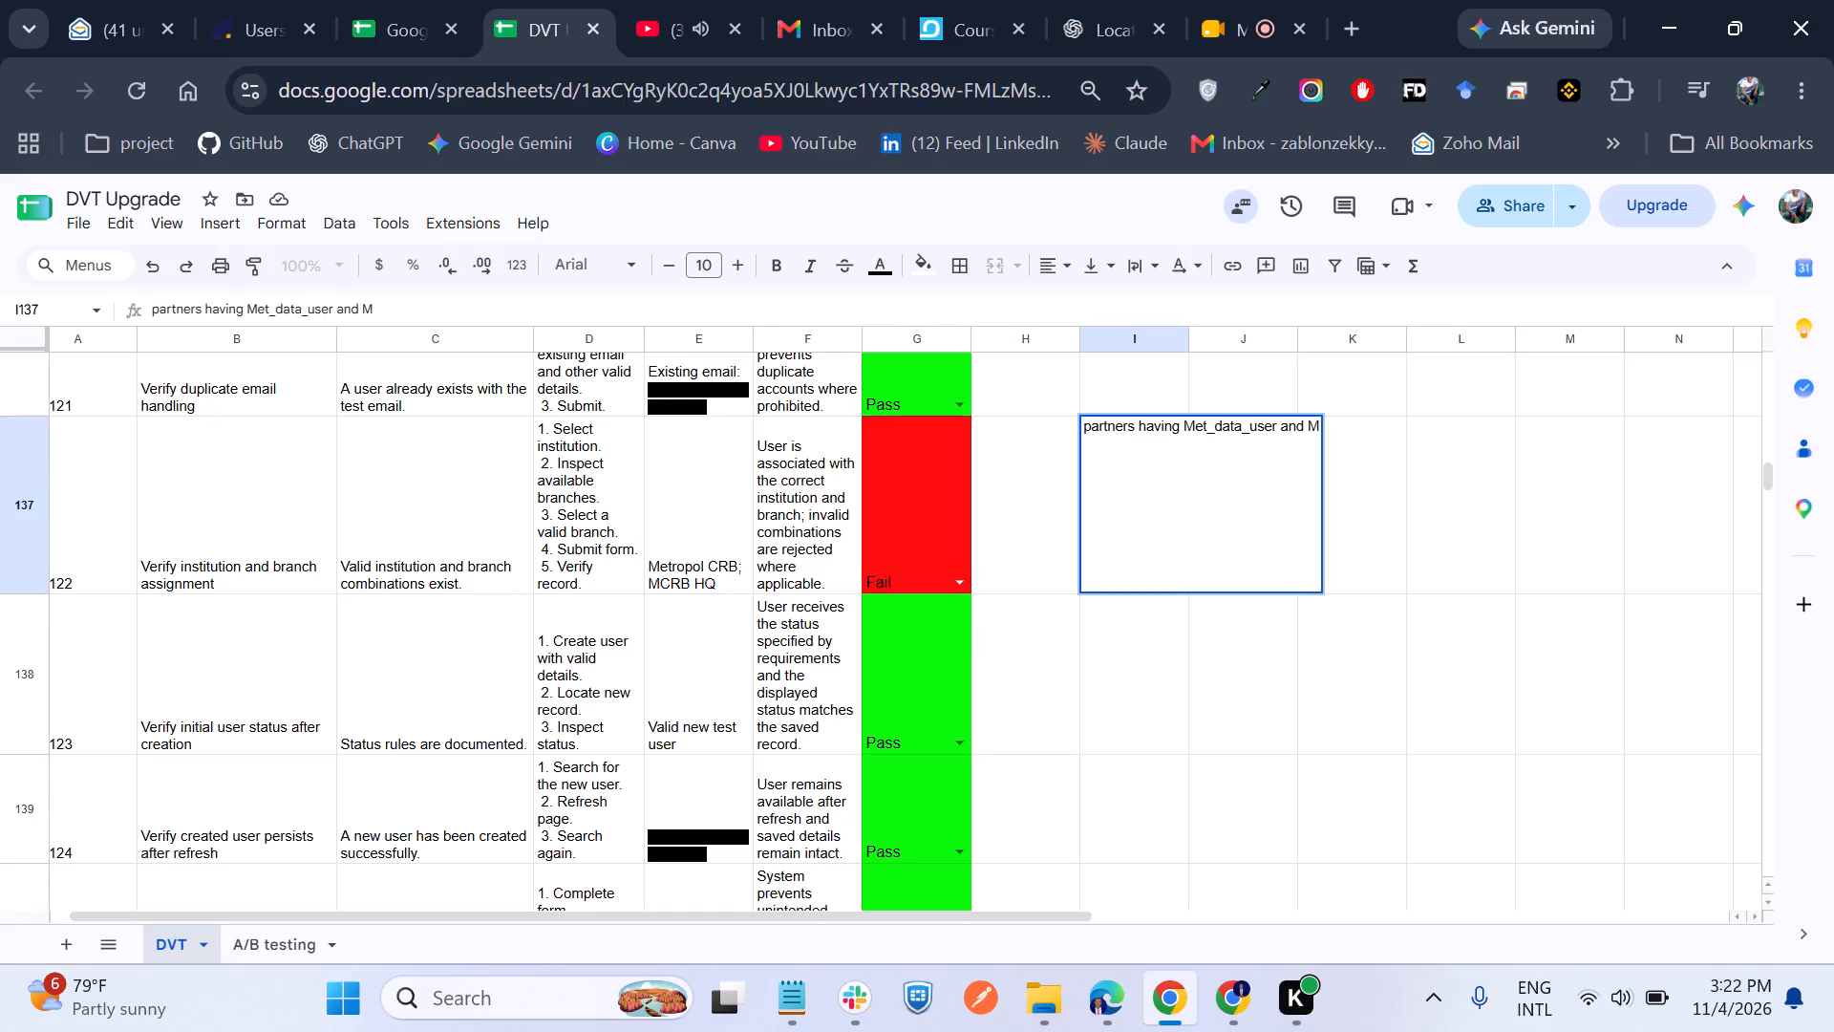
text(et)
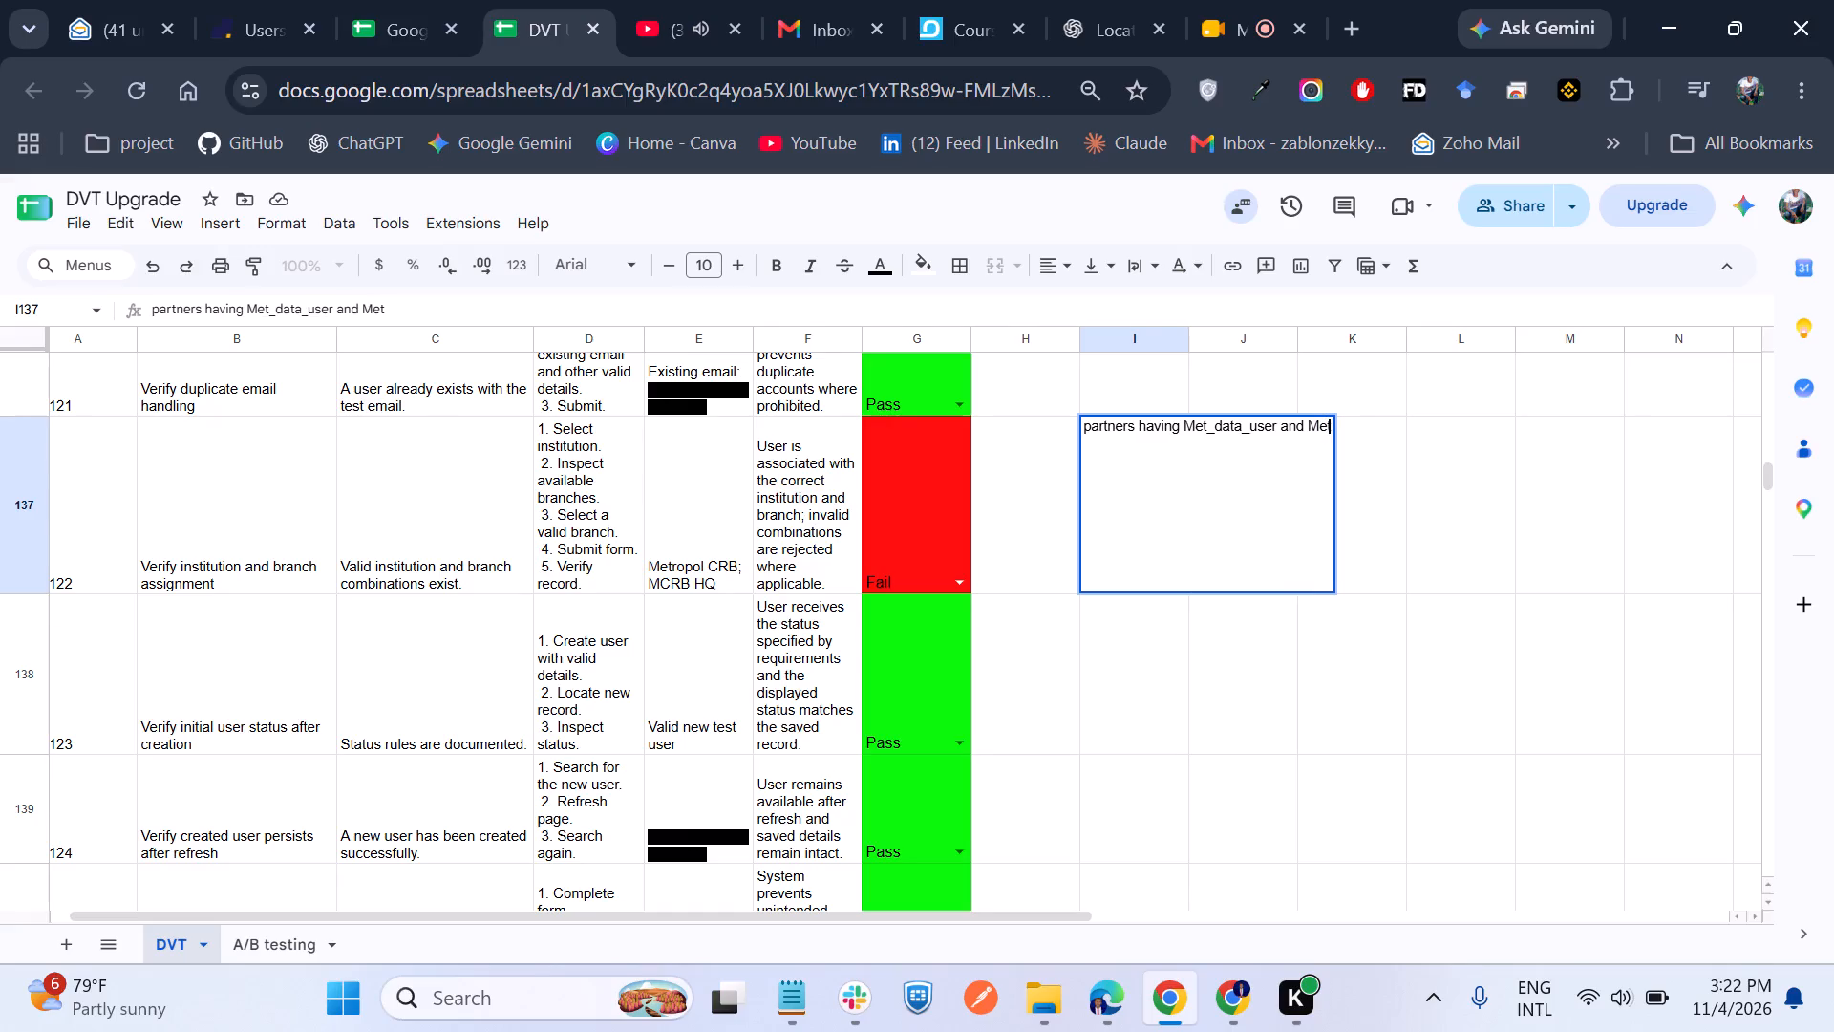
text(_da)
text(ta)
text(_admin)
key(Return)
Append the word "roles" to the end of the outcome comment for TC_122 in cell I137.
scroll(1136, 530, up, 1)
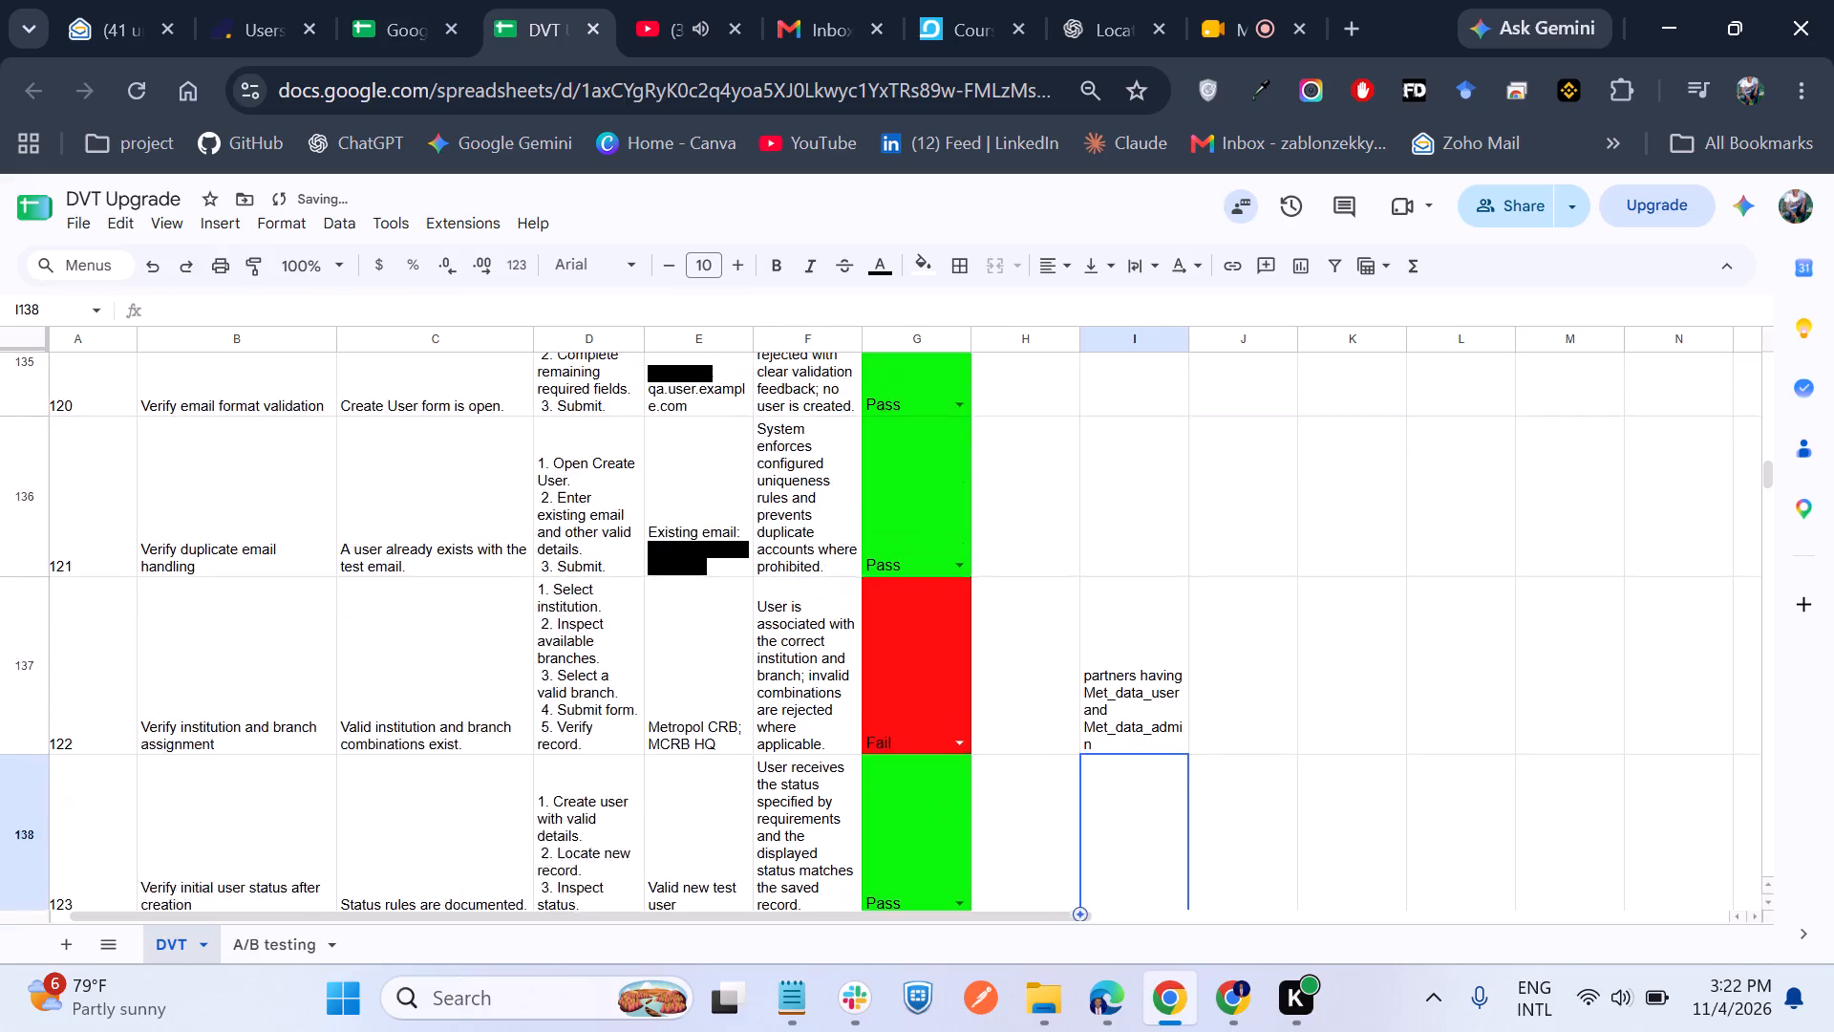
scroll(1136, 530, up, 4)
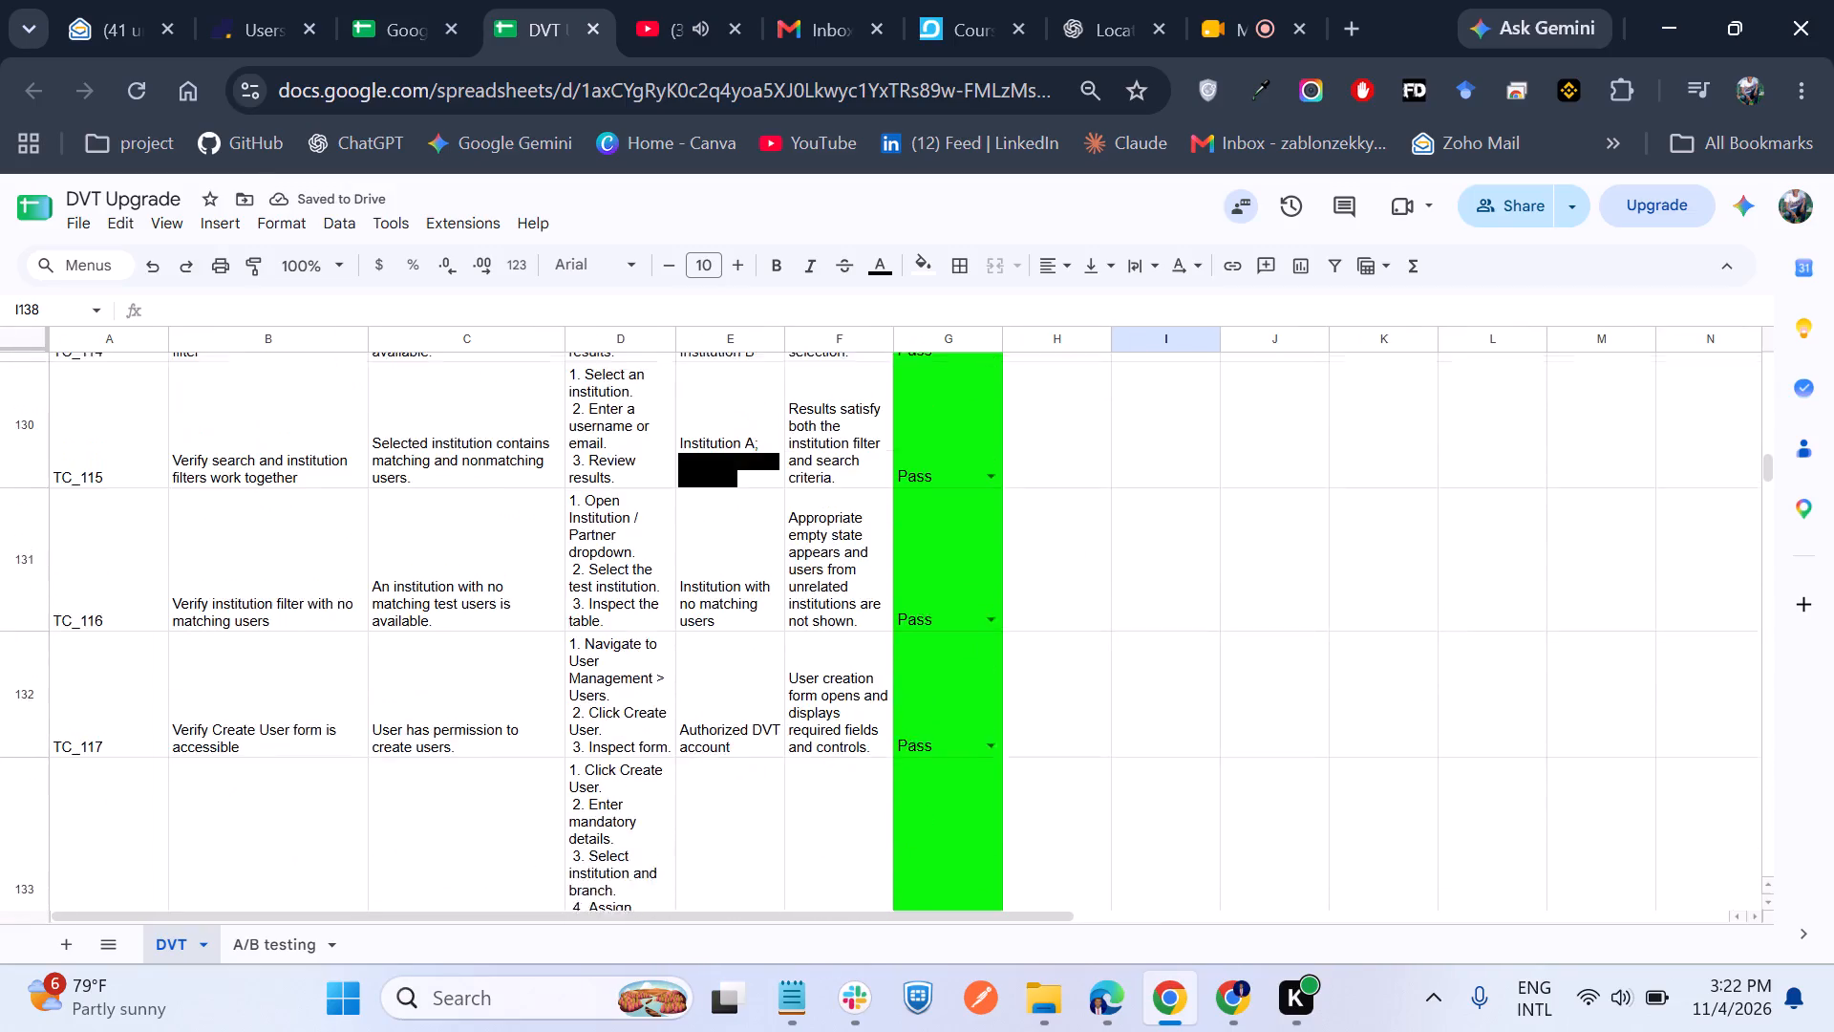
scroll(1136, 530, down, 5)
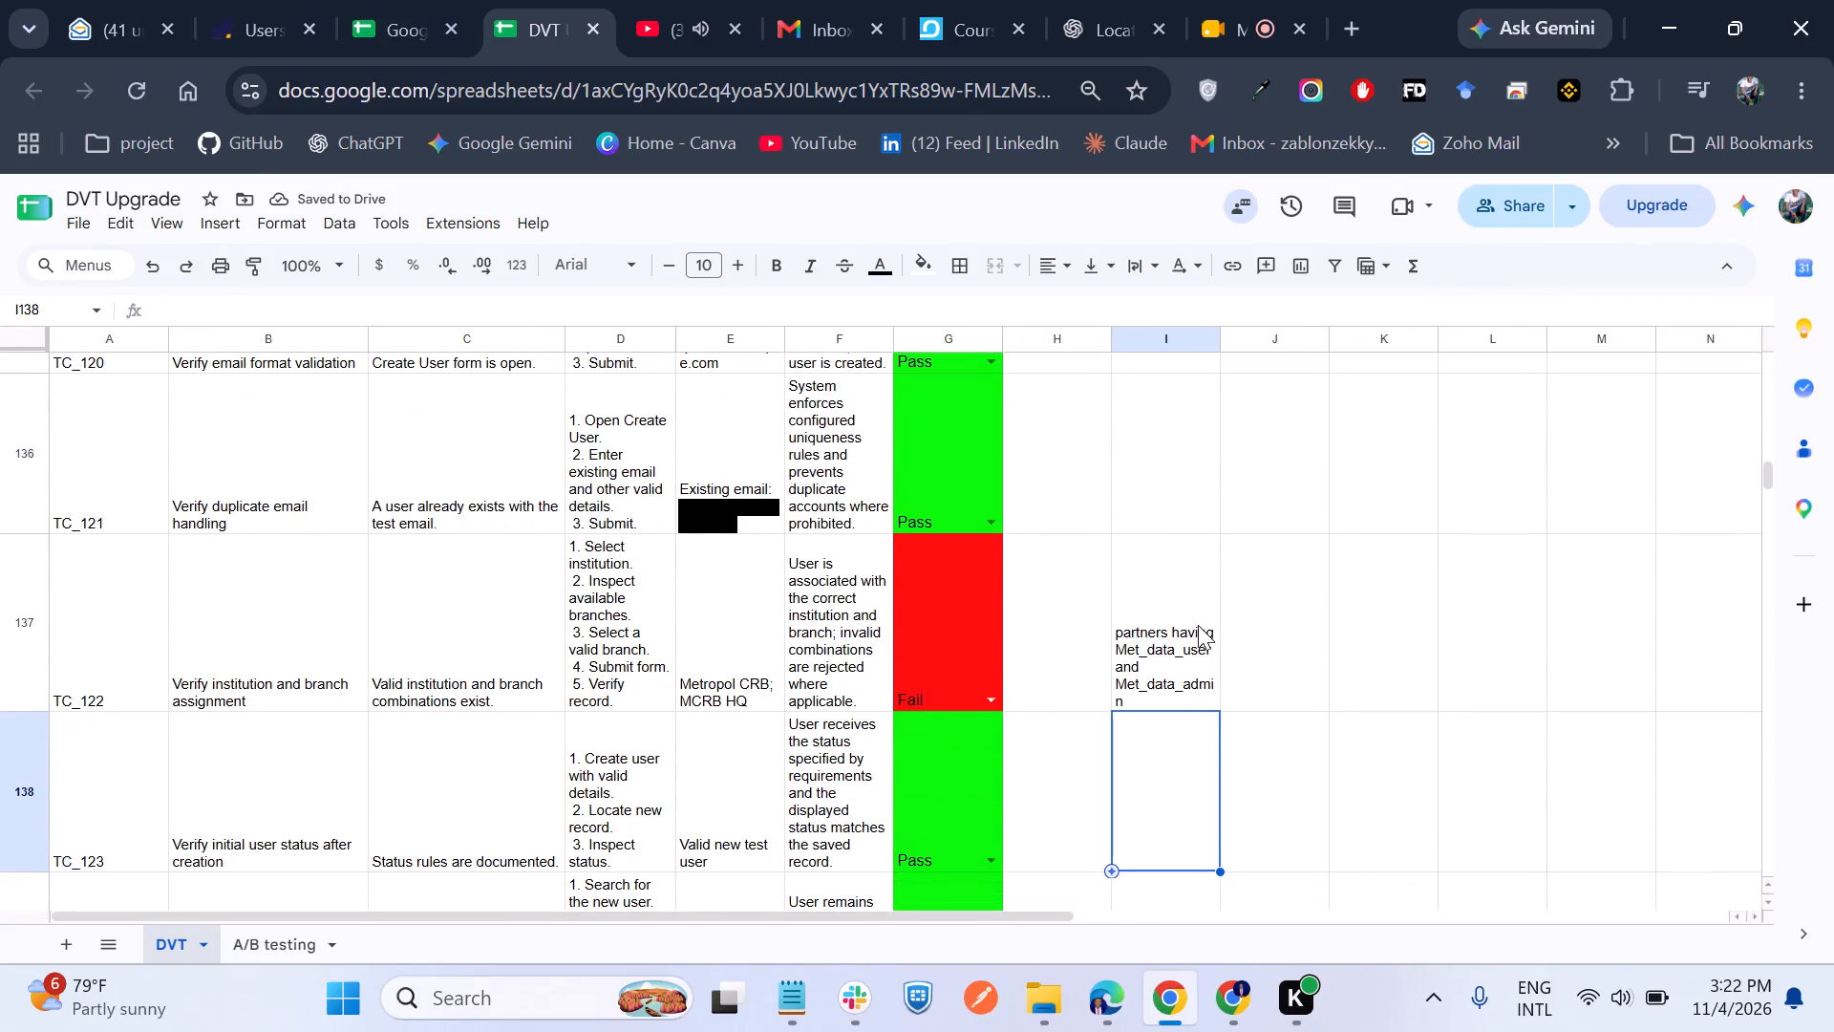
double_click(1196, 637)
key(space)
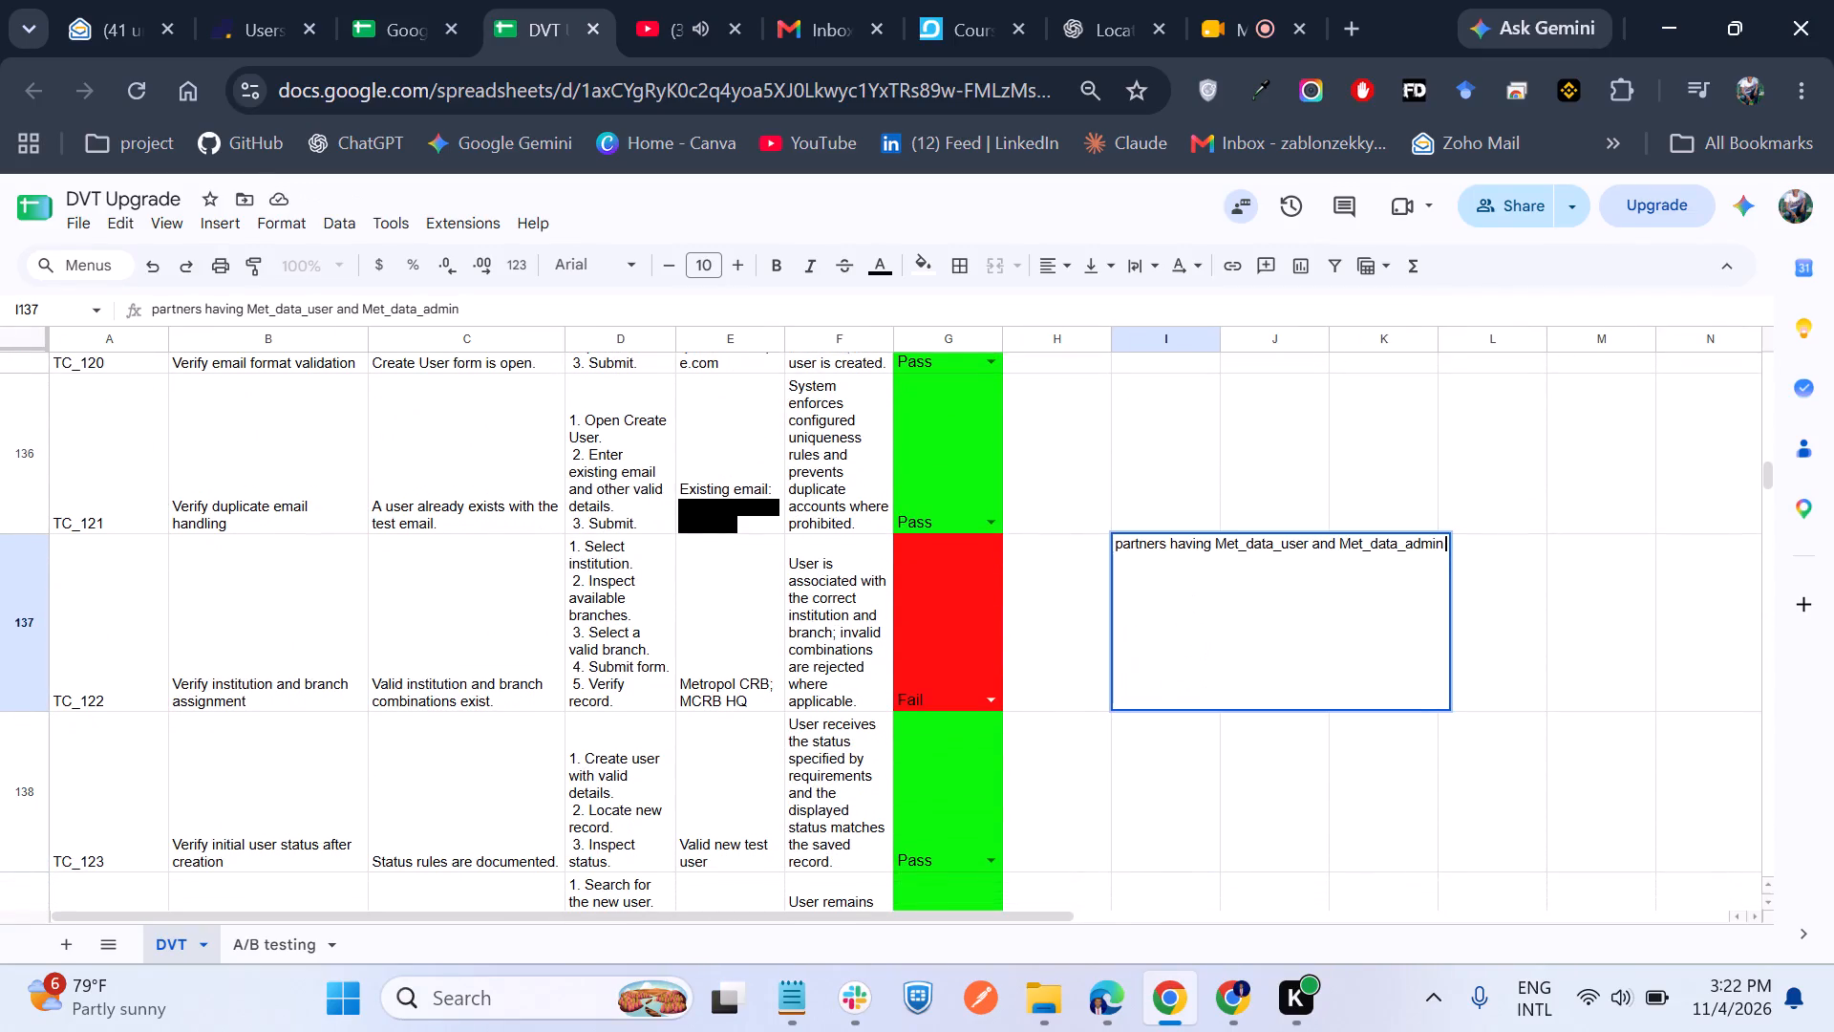
text(roles)
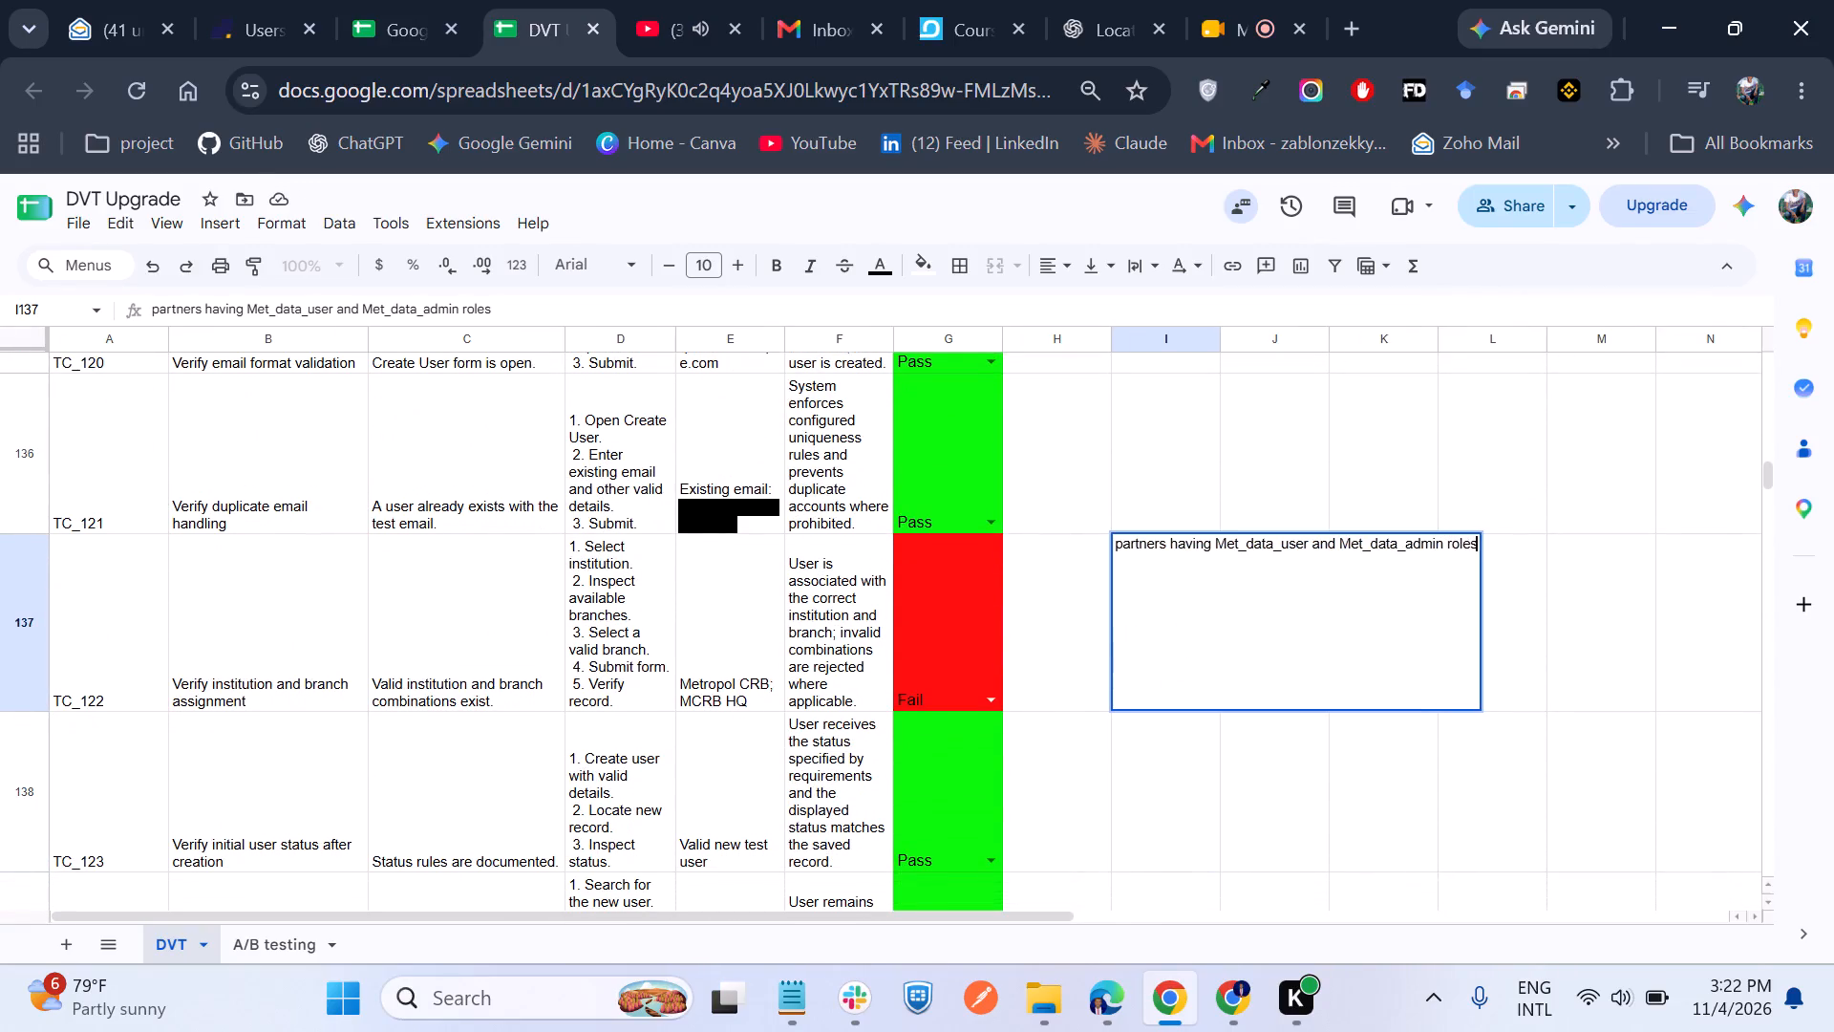
key(Return)
scroll(1196, 637, up, 5)
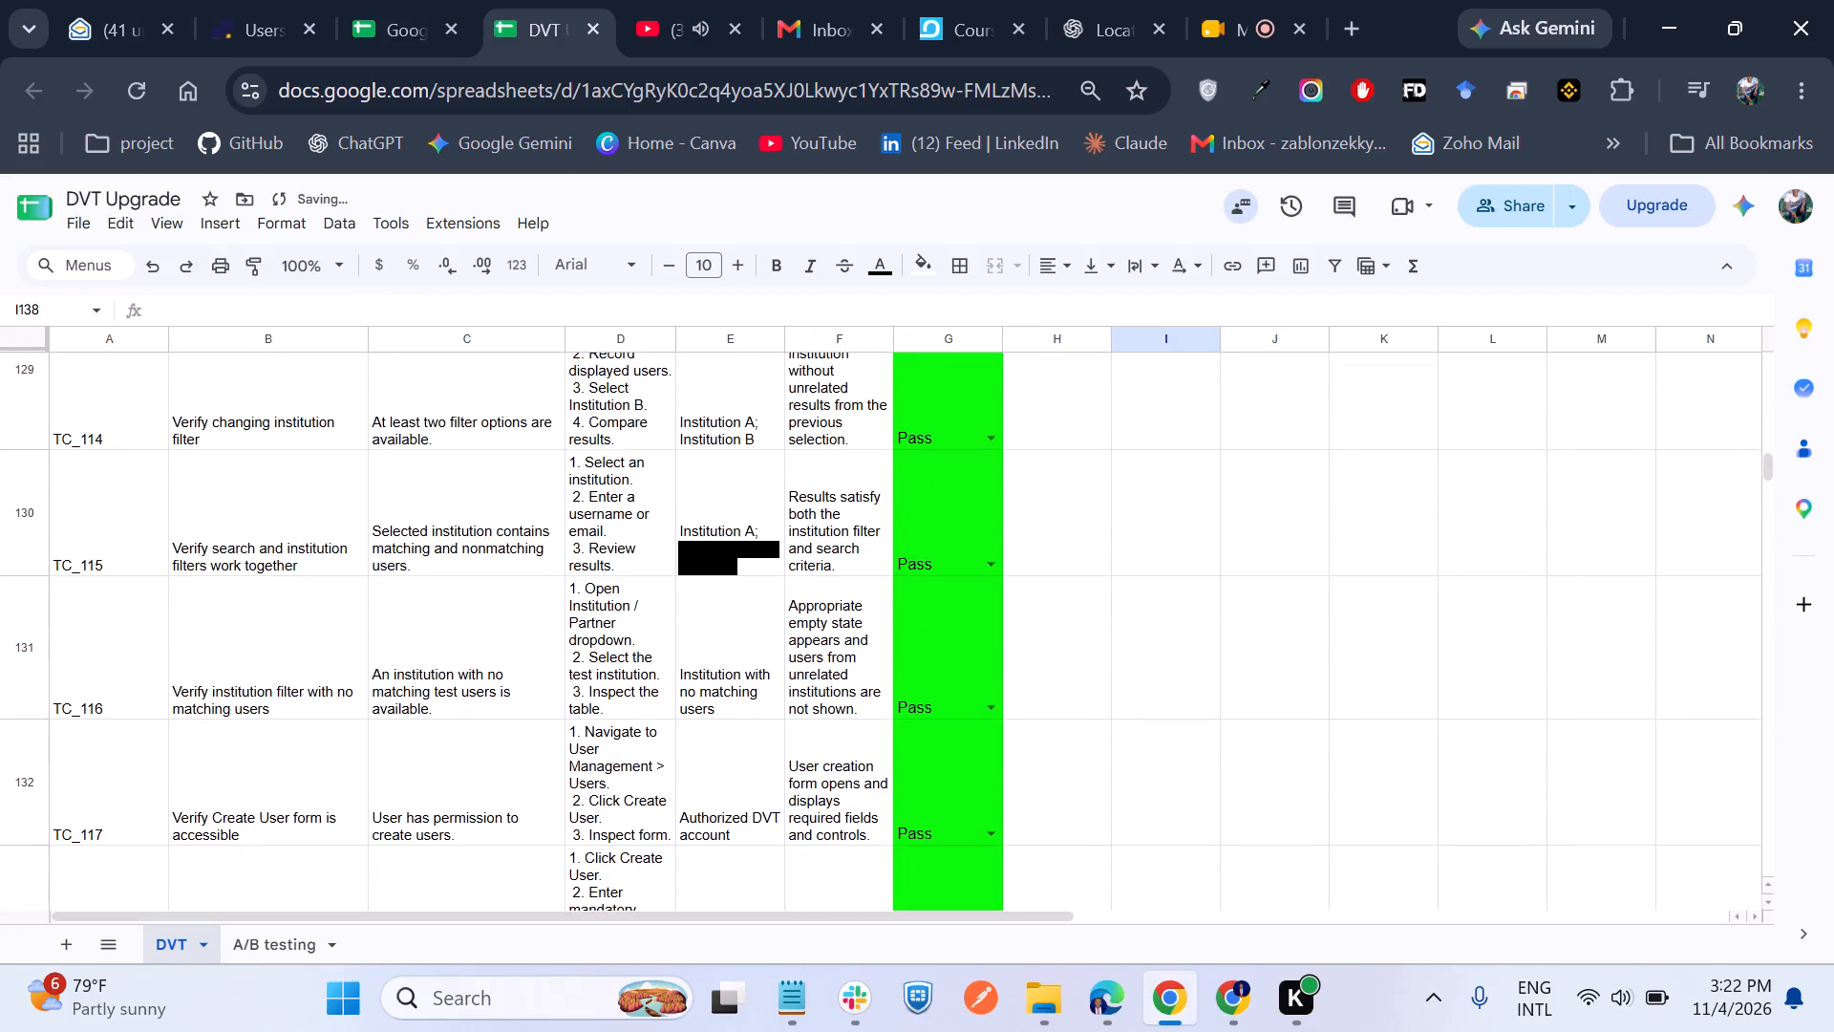
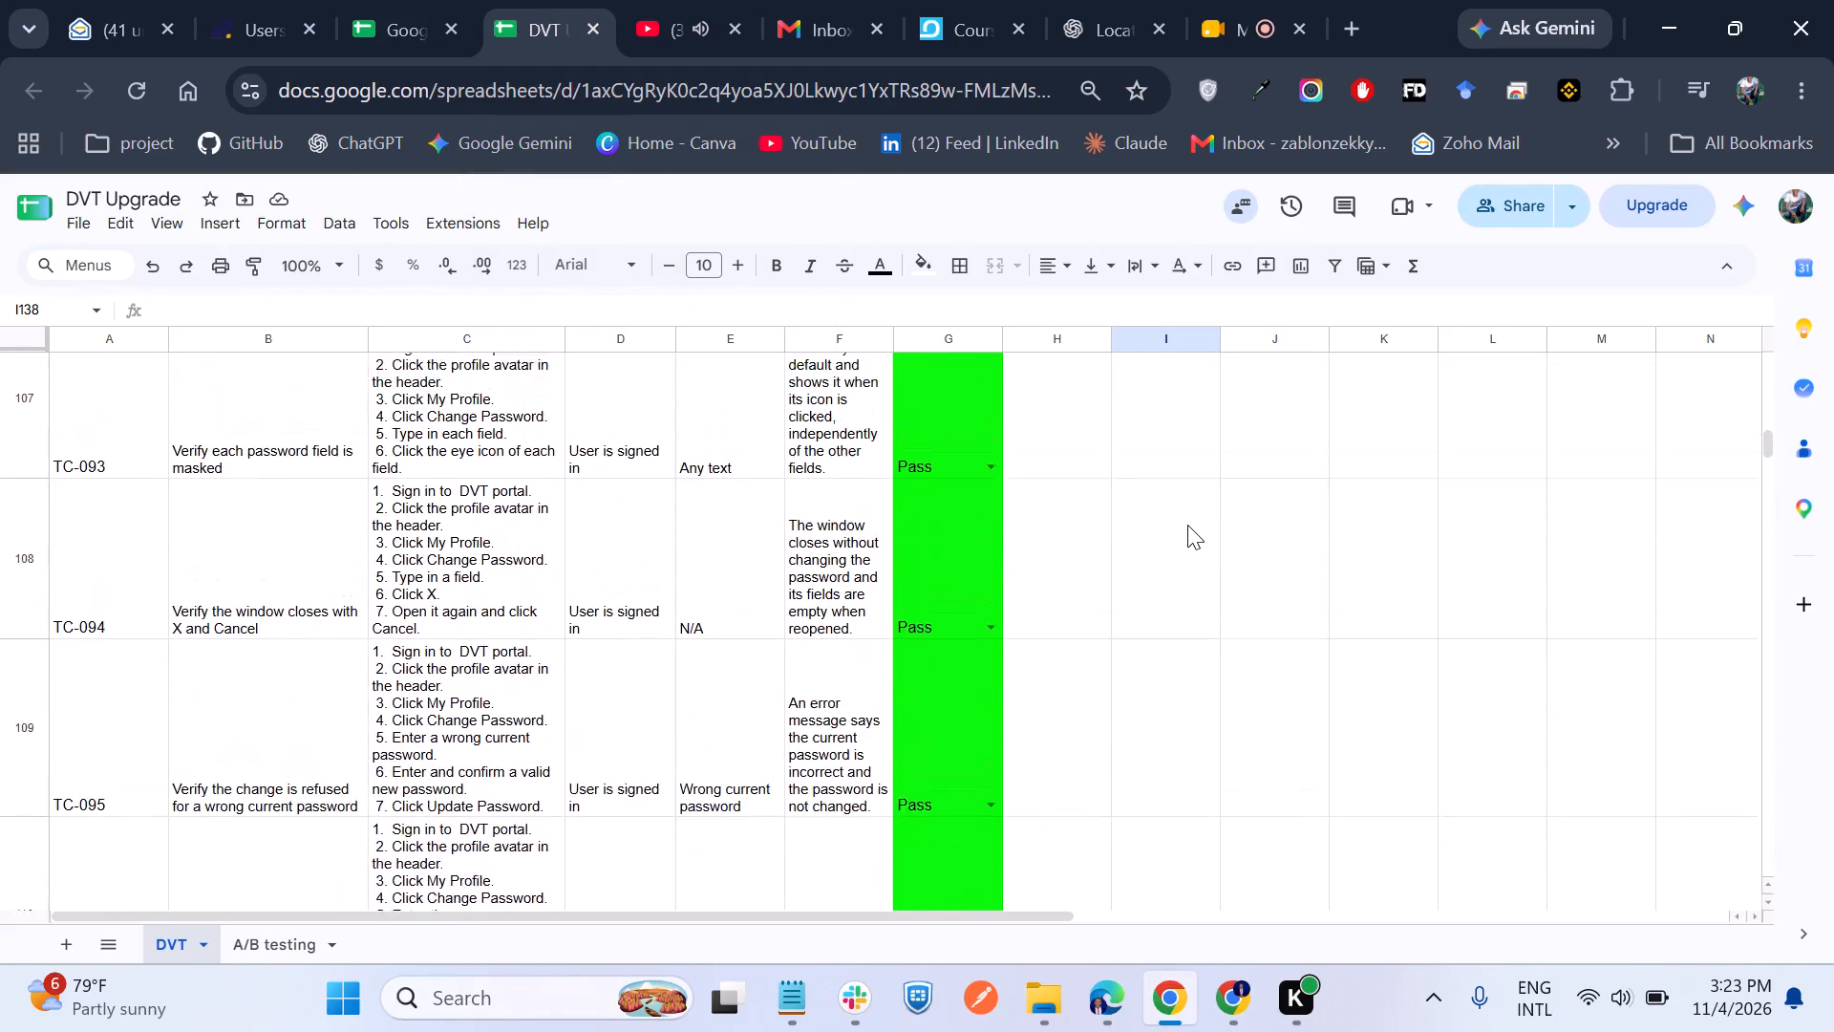
Set the test status of TC-090, the Online indicator check, to Pass.
scroll(1187, 525, up, 3)
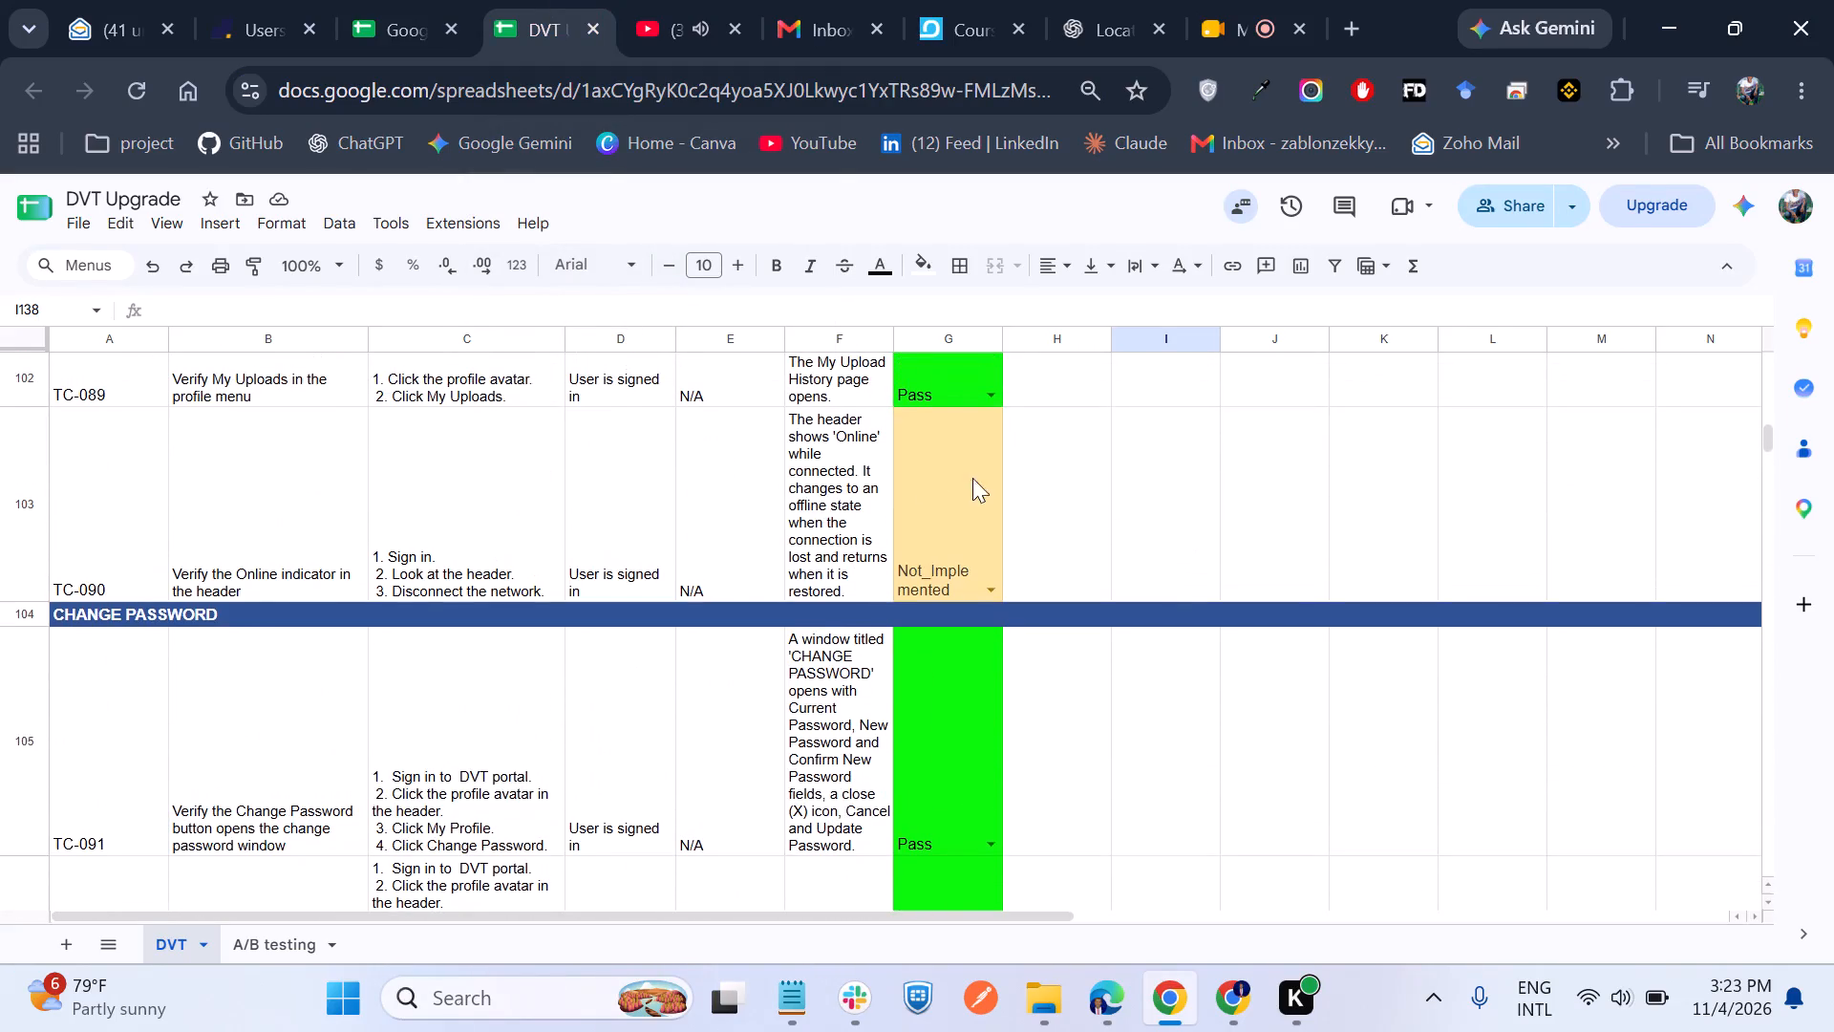
double_click(922, 473)
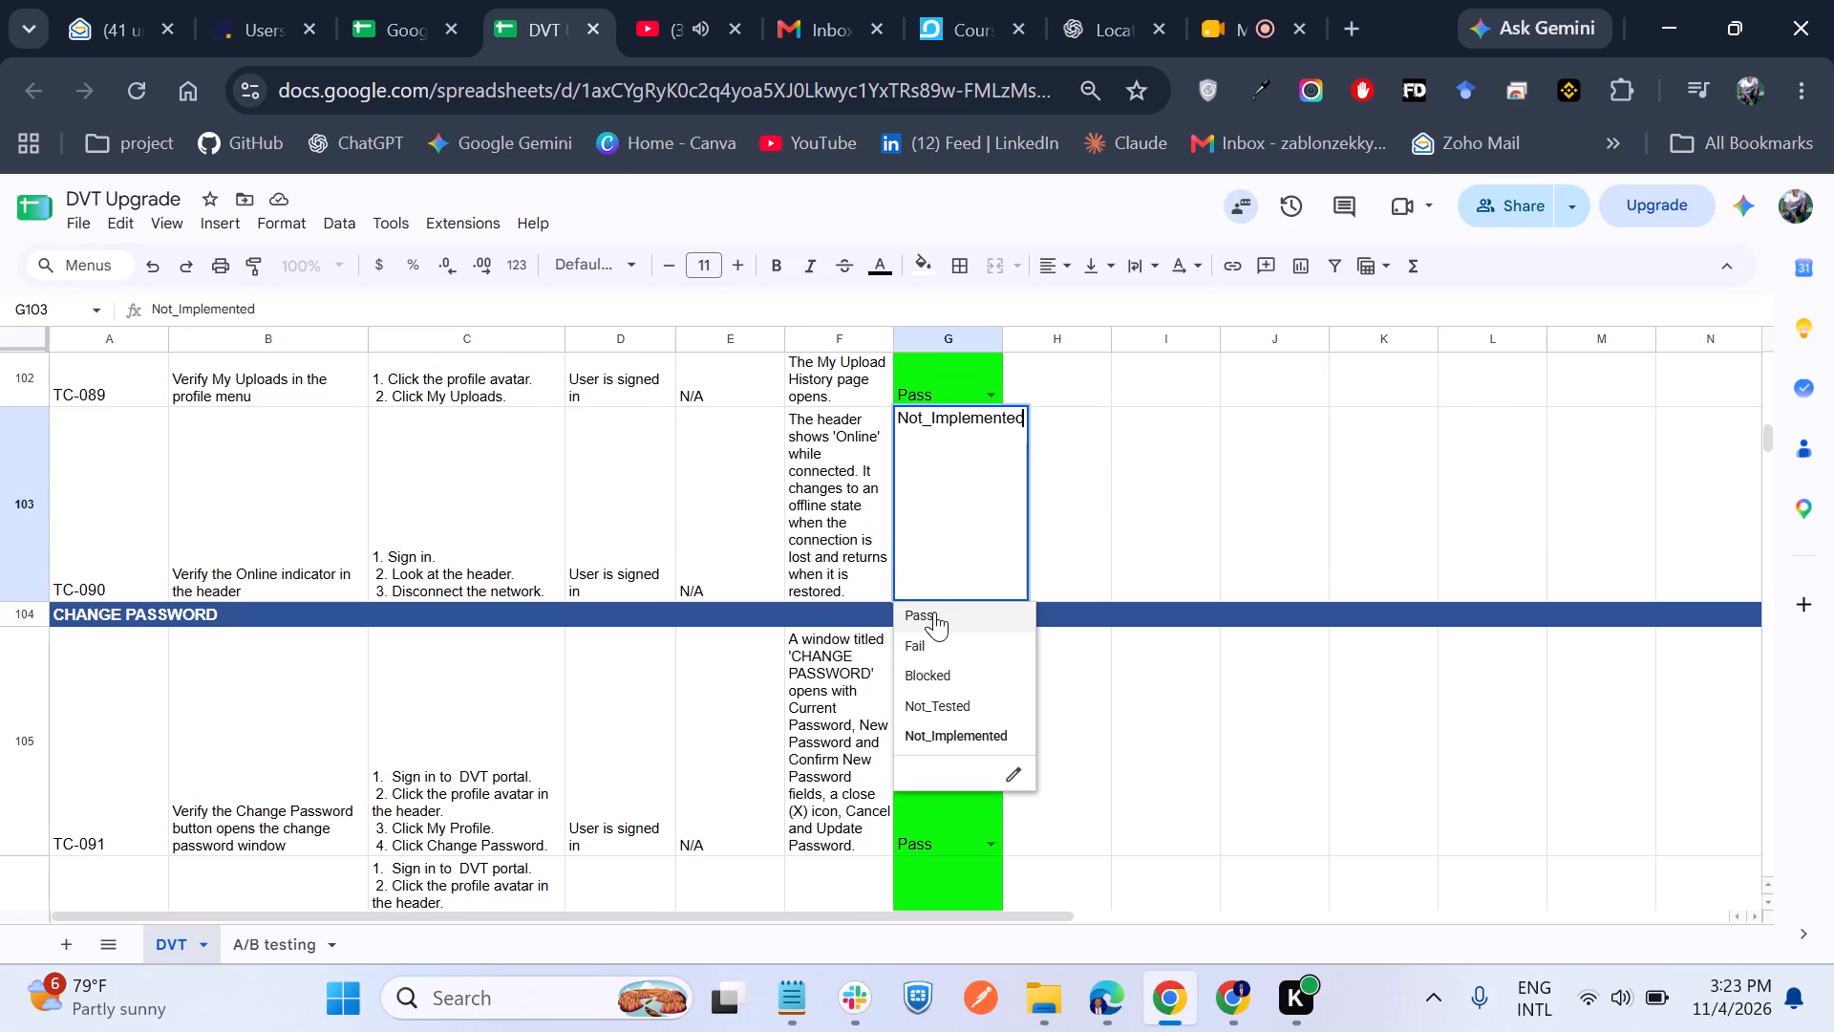
click(934, 612)
Look over the summary and feature statuses on the A/B testing sheet, and return to the DVT sheet.
scroll(934, 612, up, 3)
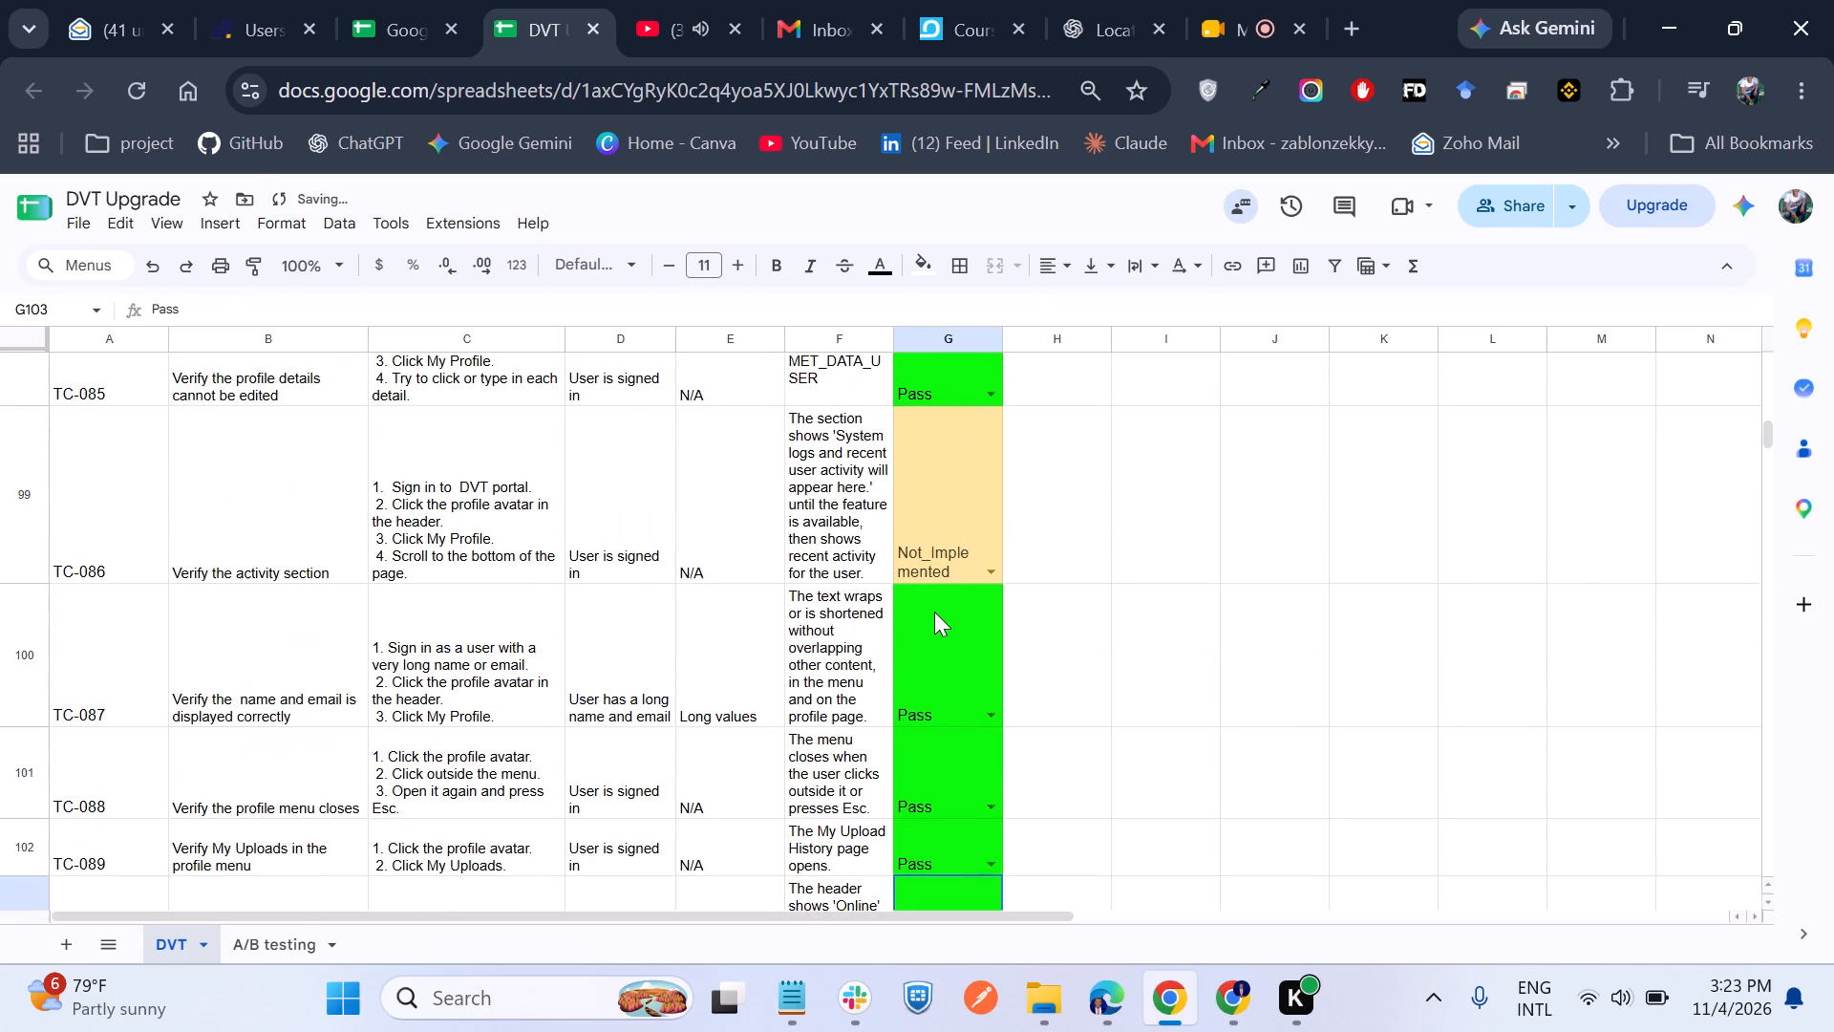
click(296, 954)
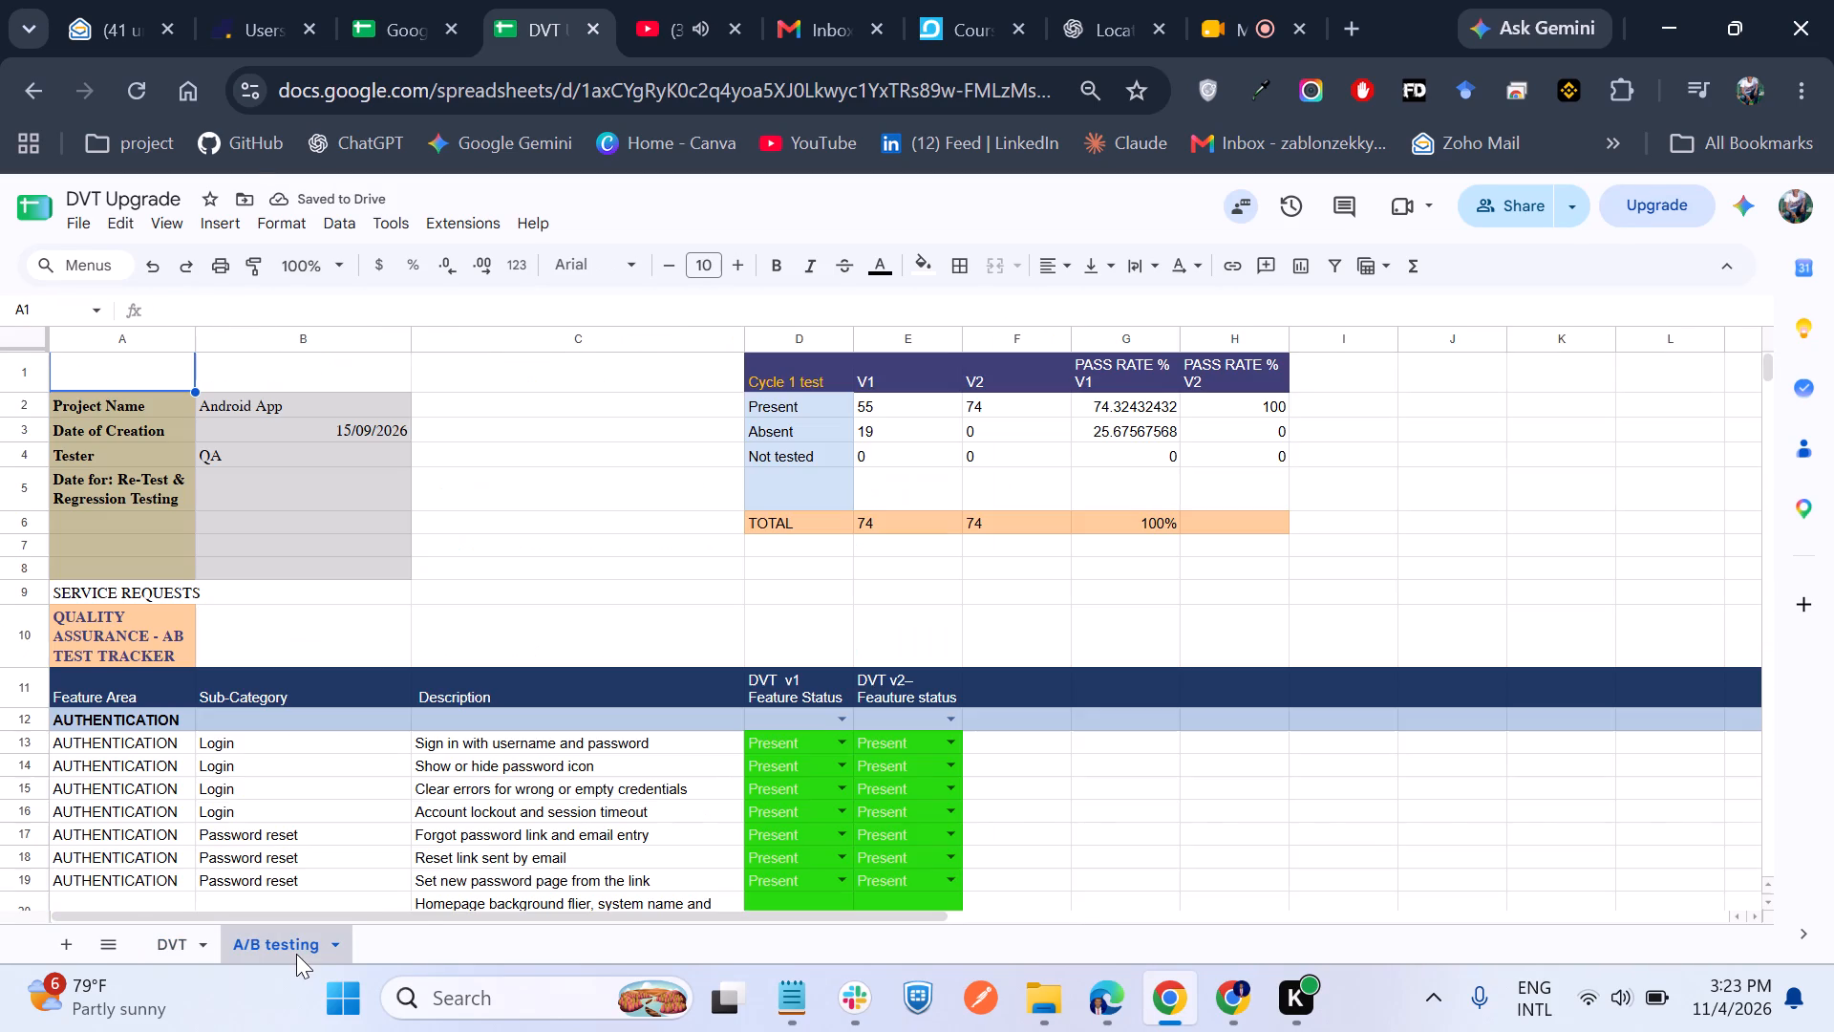
scroll(573, 730, down, 1)
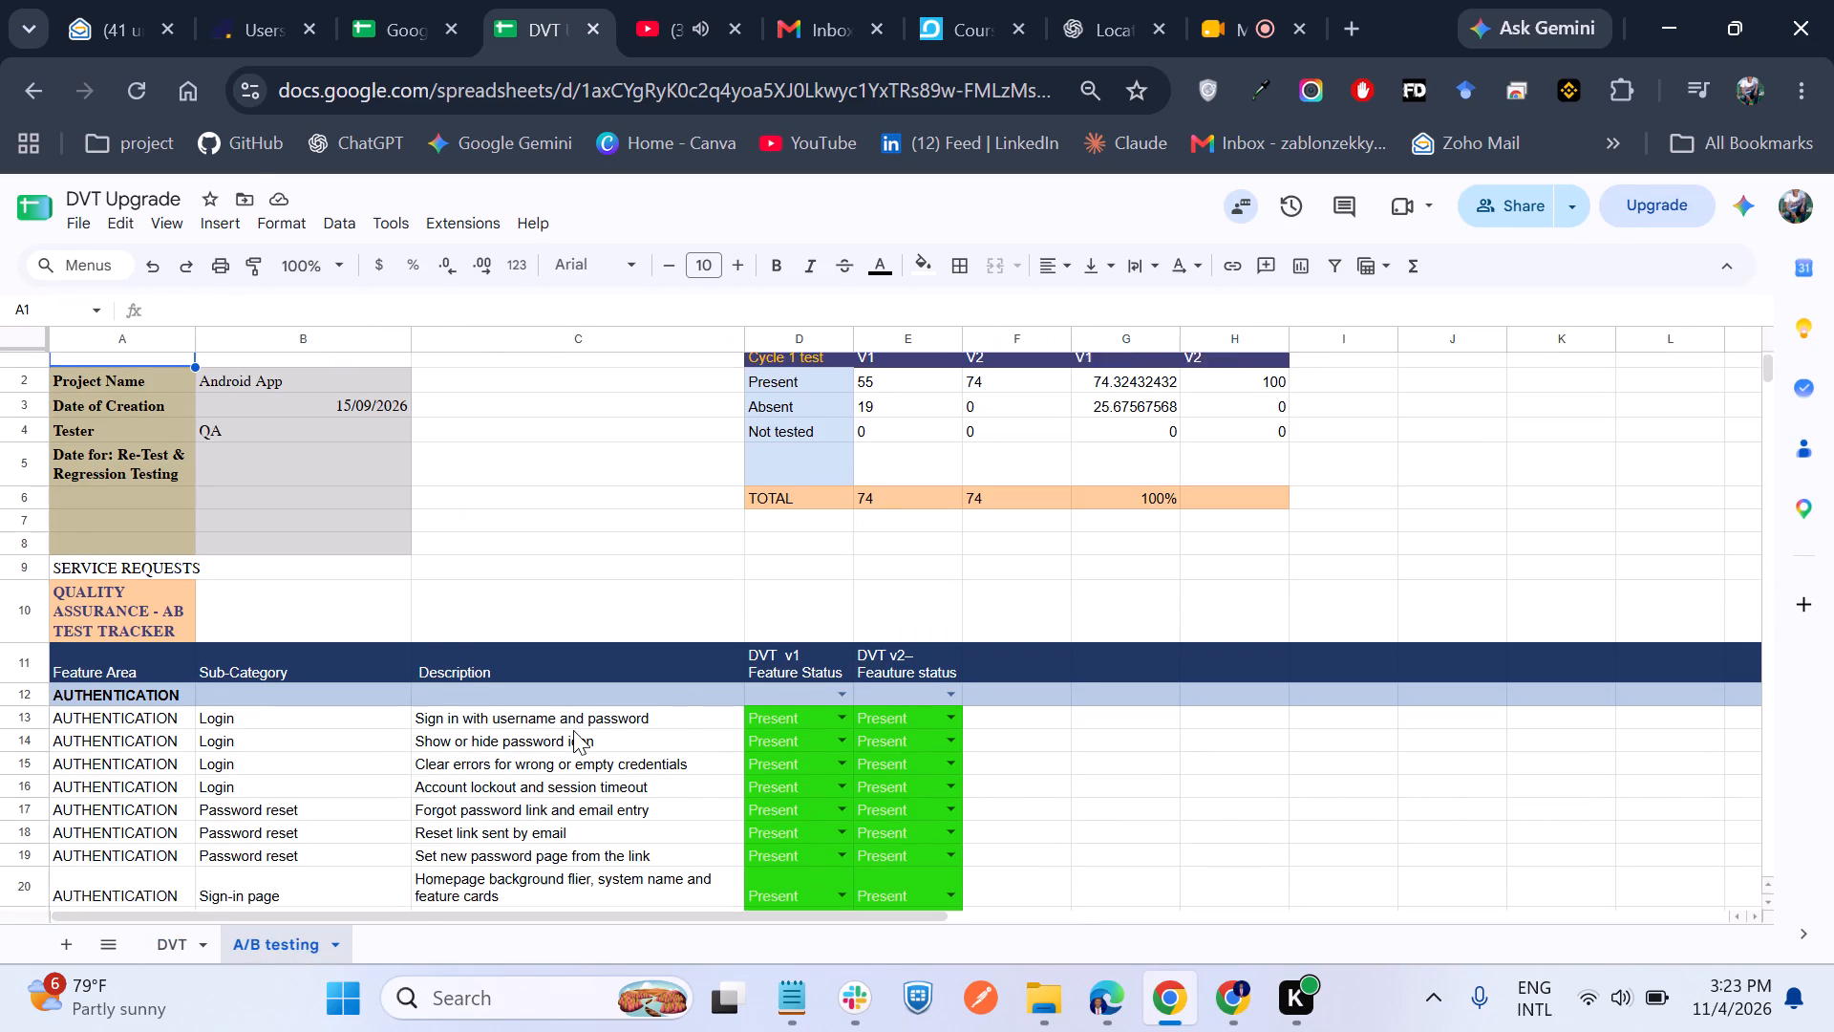
scroll(573, 730, down, 1)
click(140, 943)
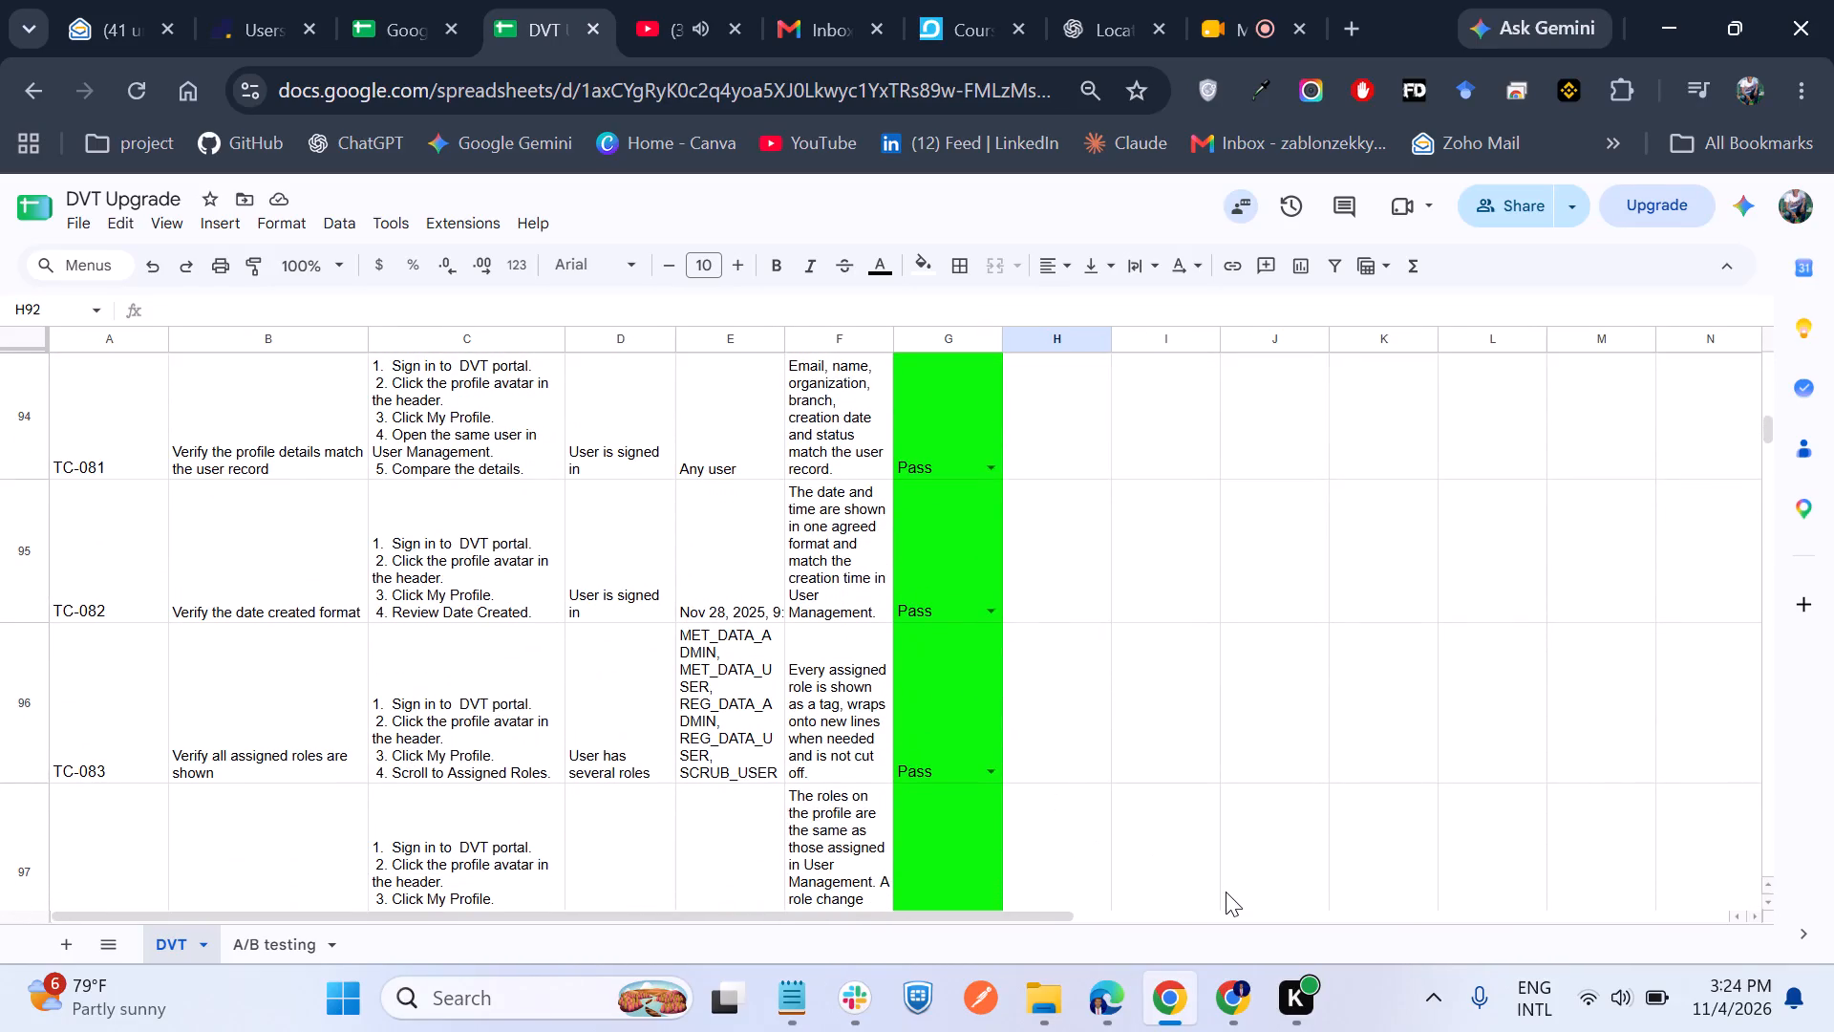
Review the test statuses of the My Profile cases and the password reset cases just above them.
scroll(1226, 892, down, 2)
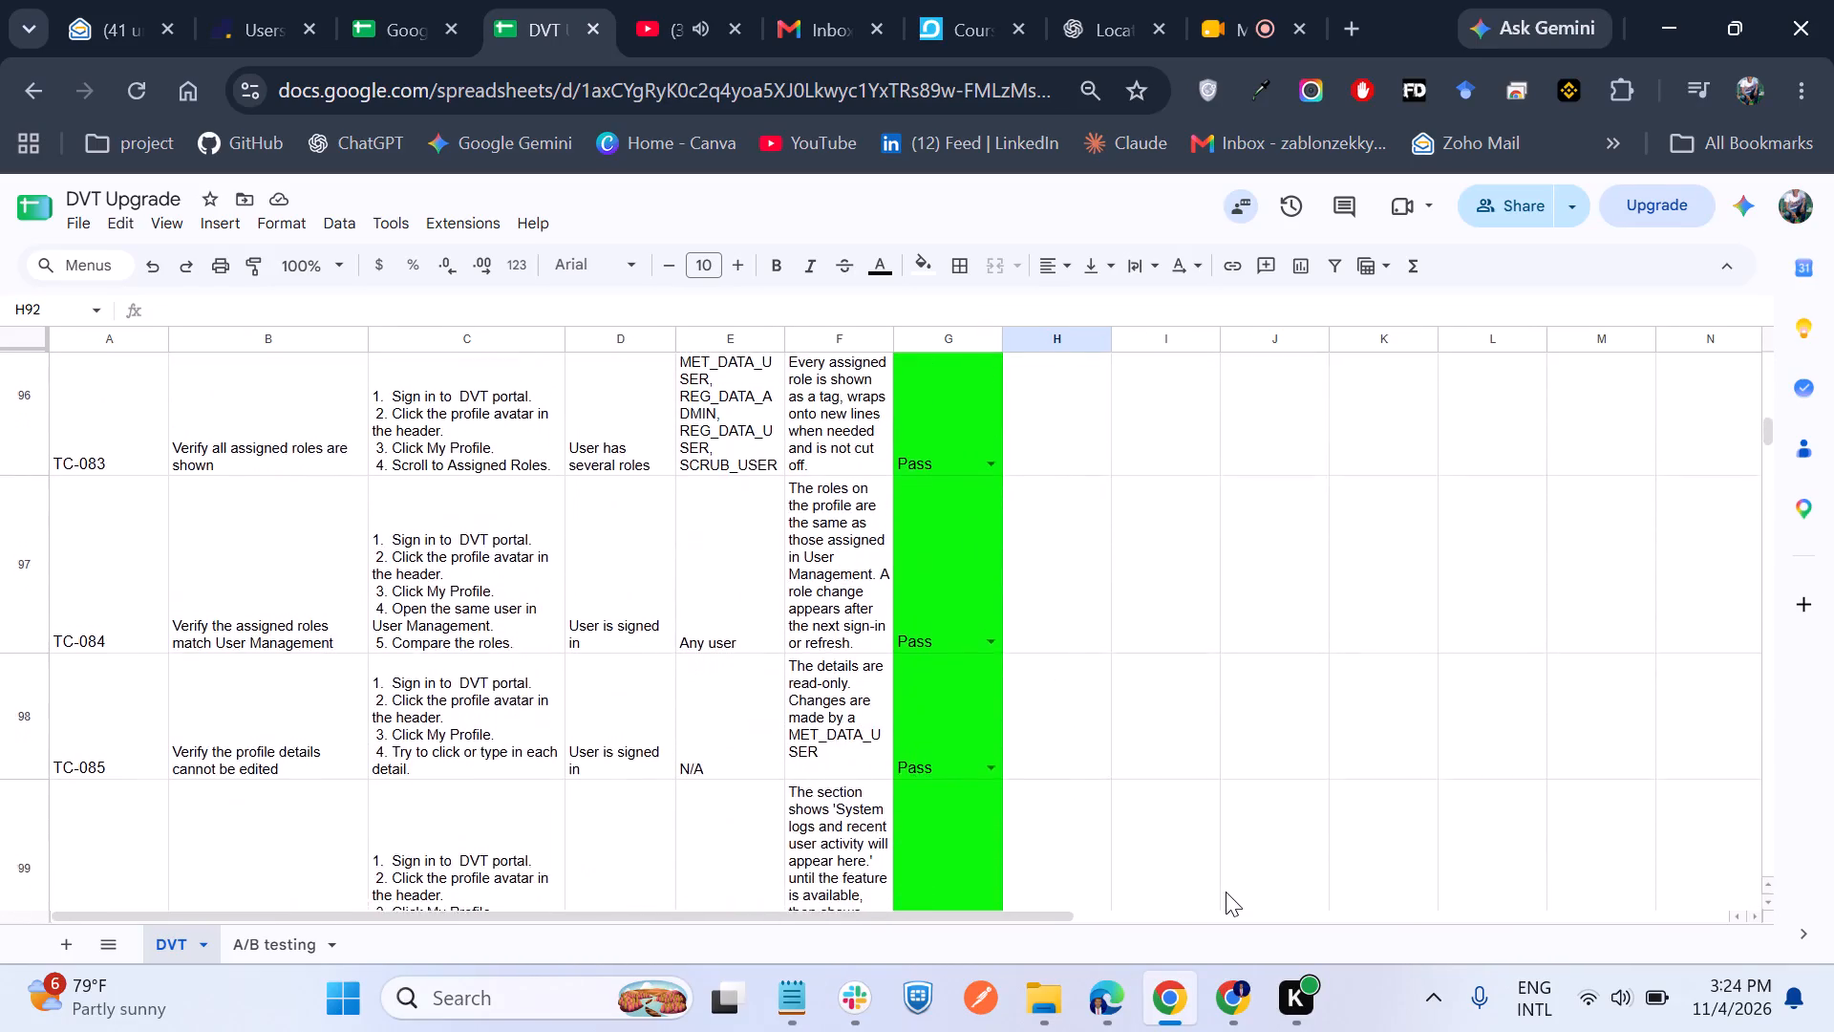
scroll(1226, 892, down, 3)
scroll(1226, 892, up, 1)
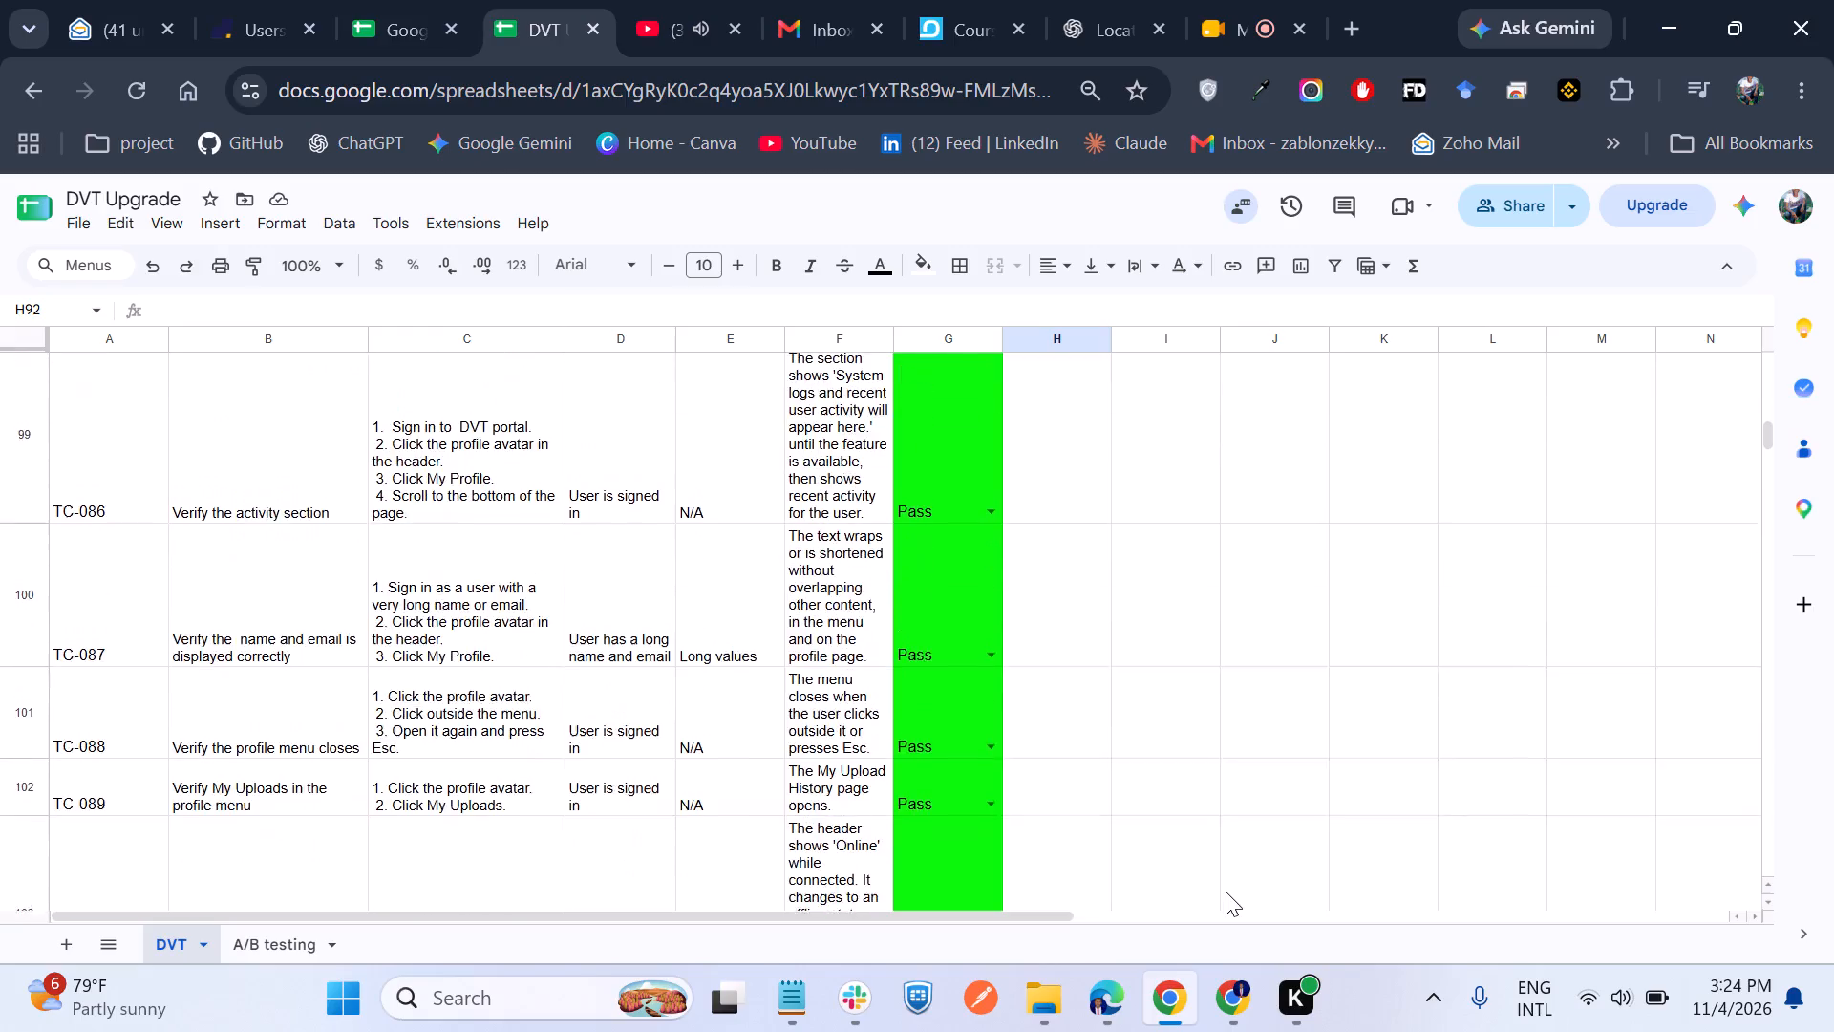
scroll(1226, 892, up, 5)
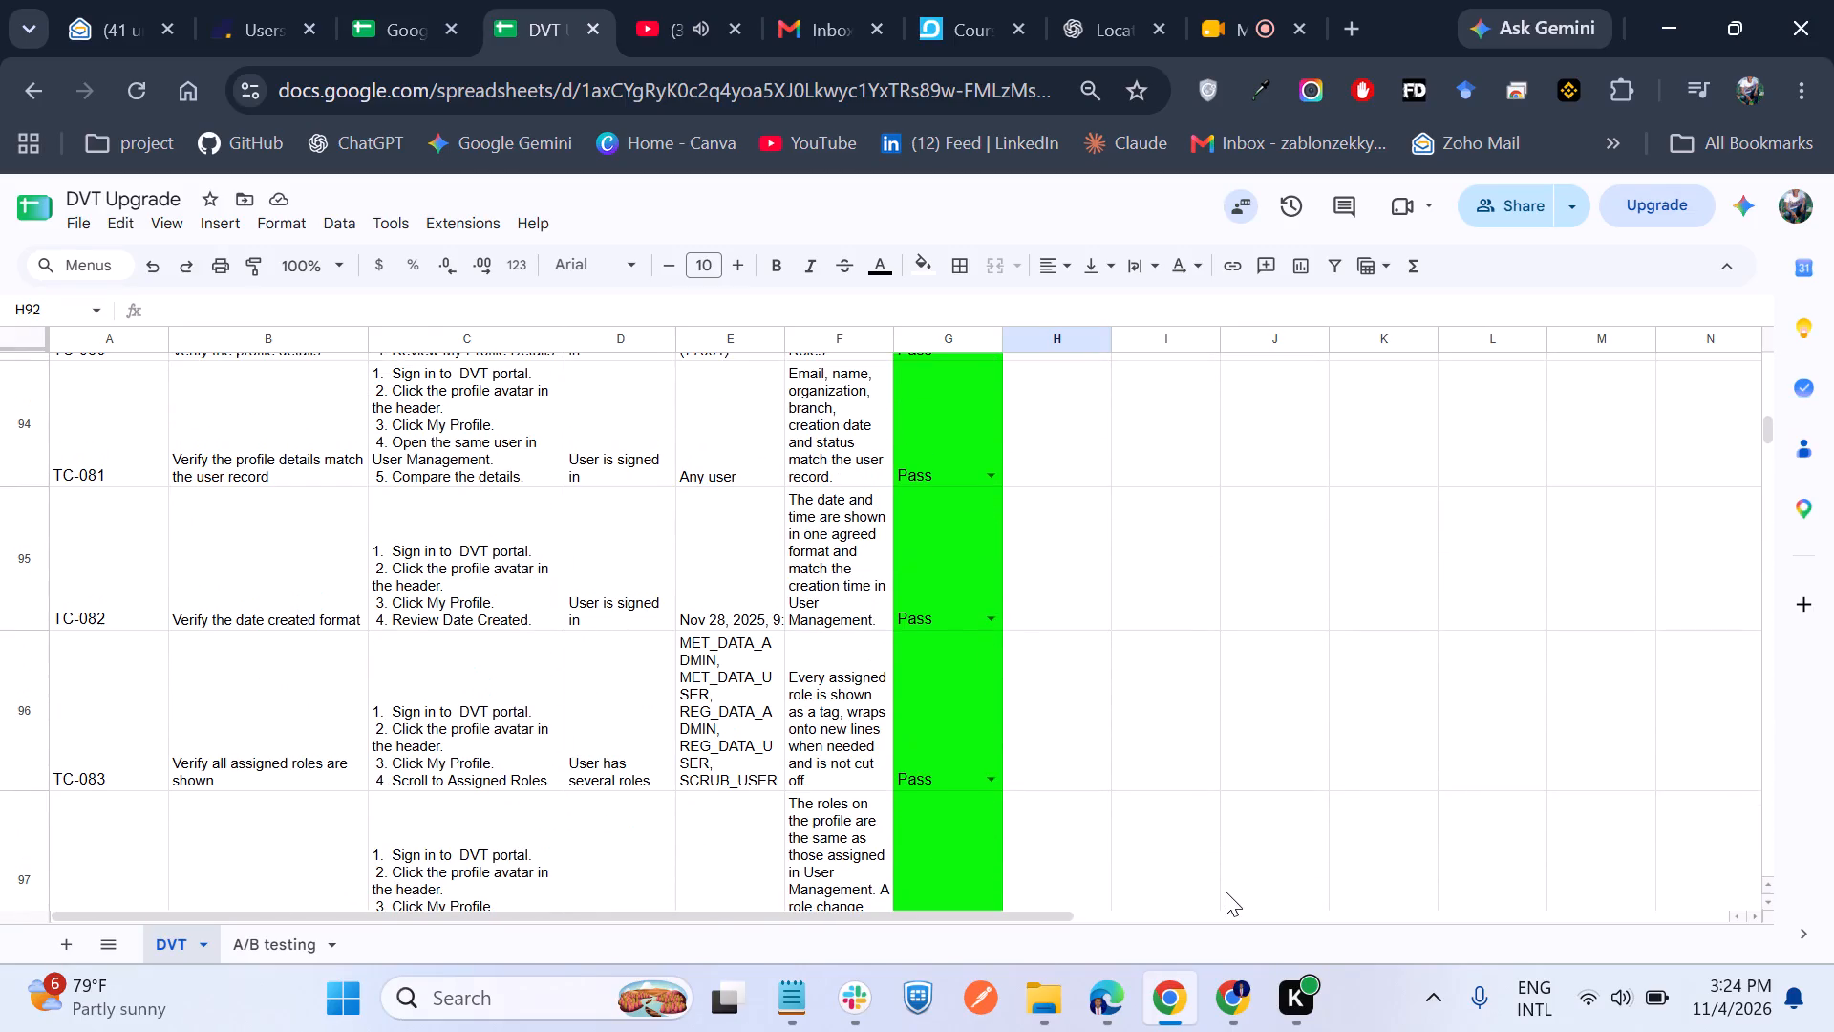
scroll(1226, 892, up, 5)
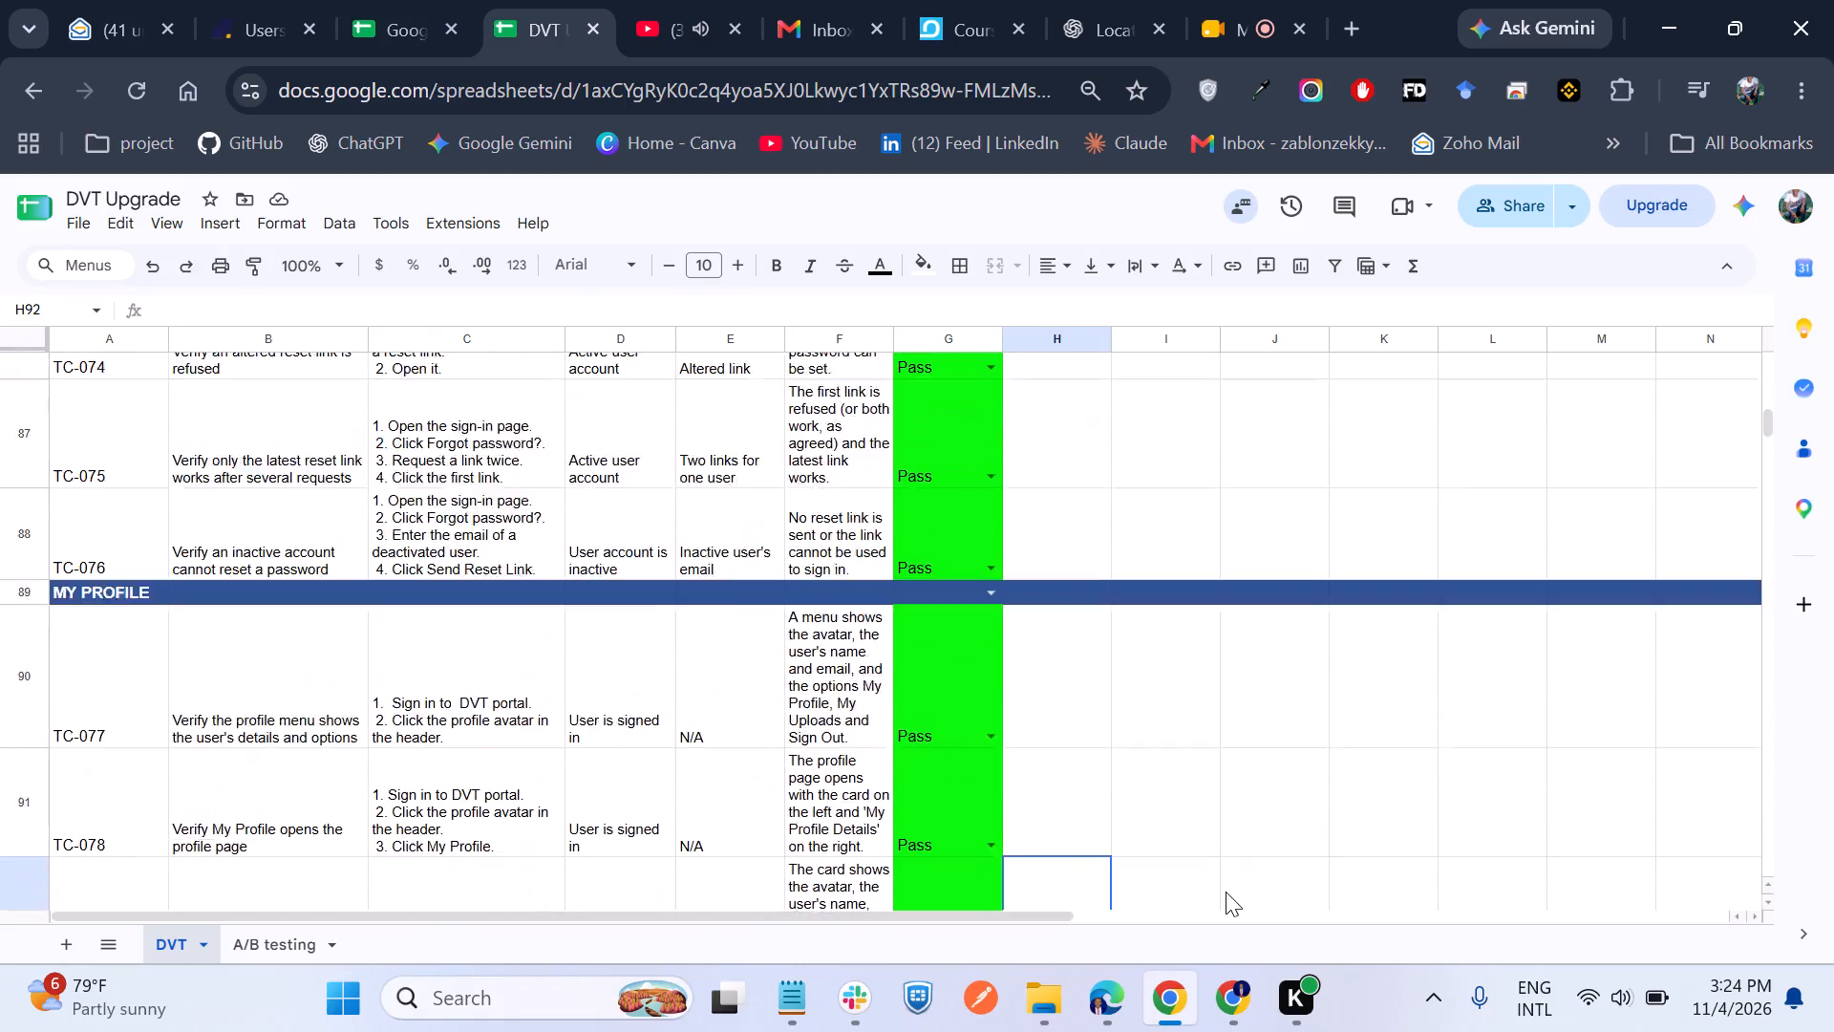
scroll(1187, 829, down, 1)
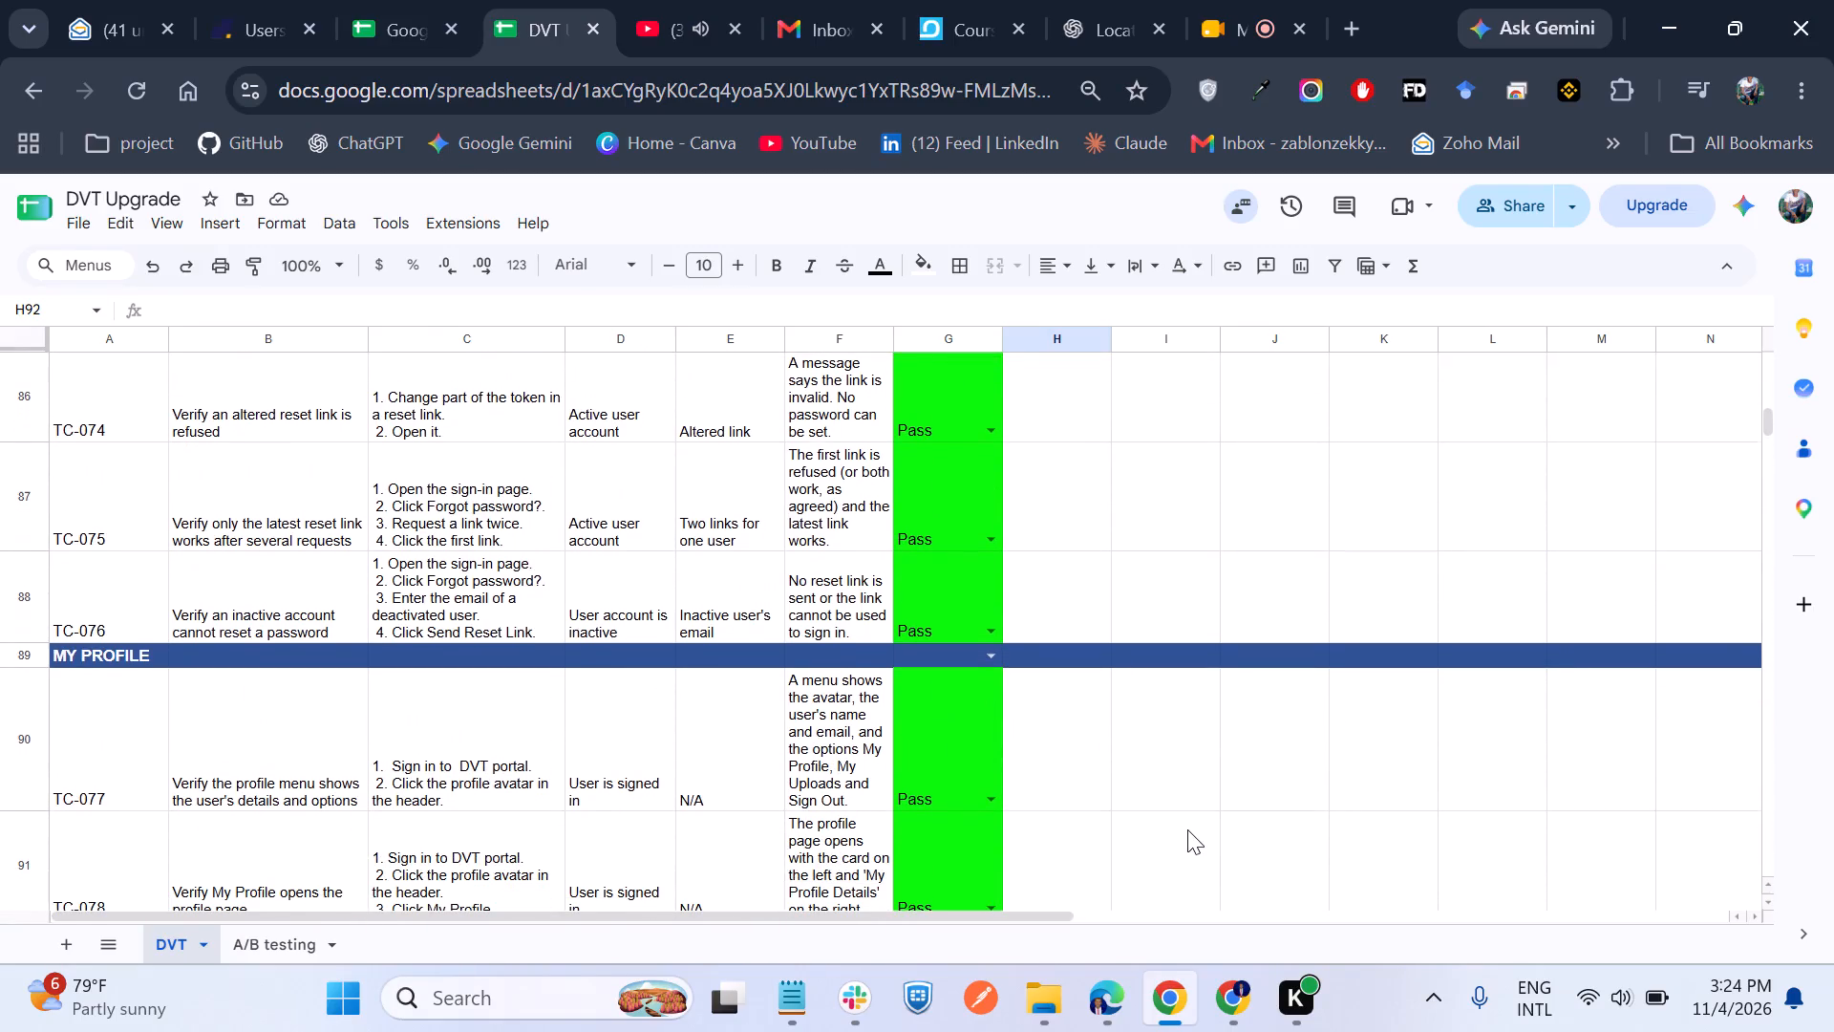
scroll(1187, 829, down, 2)
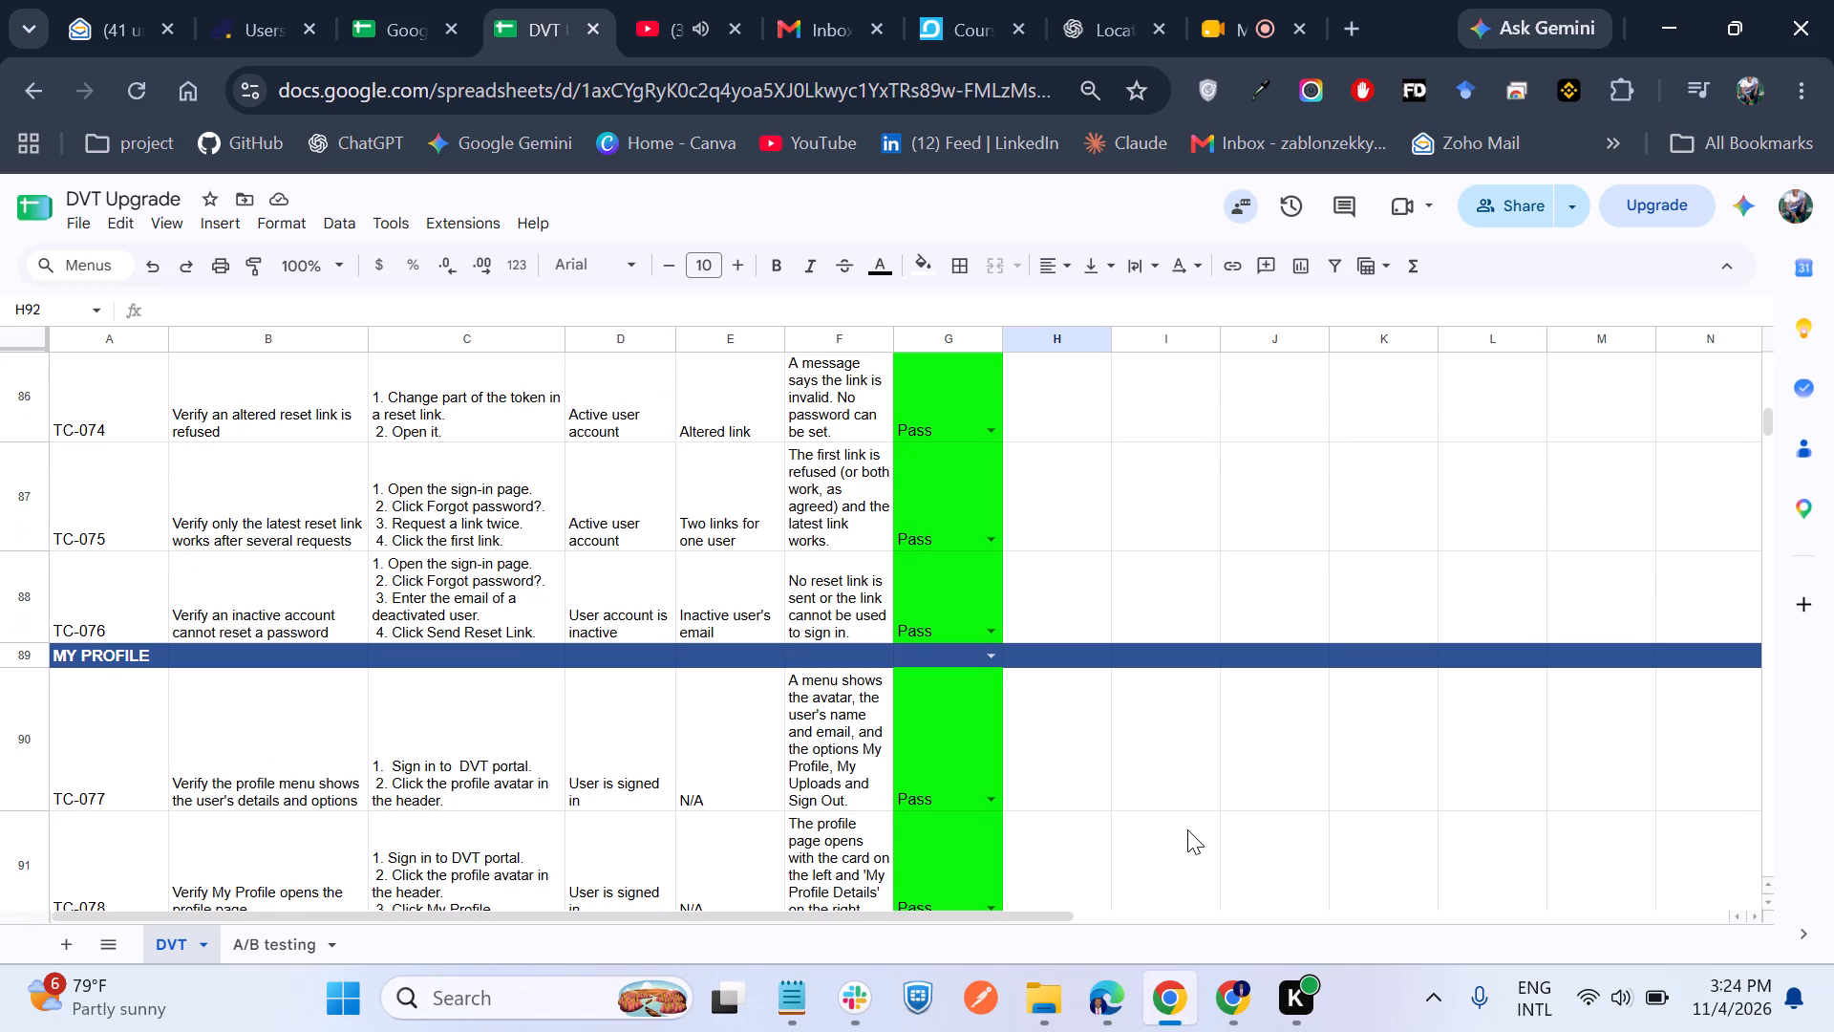
scroll(1187, 829, down, 2)
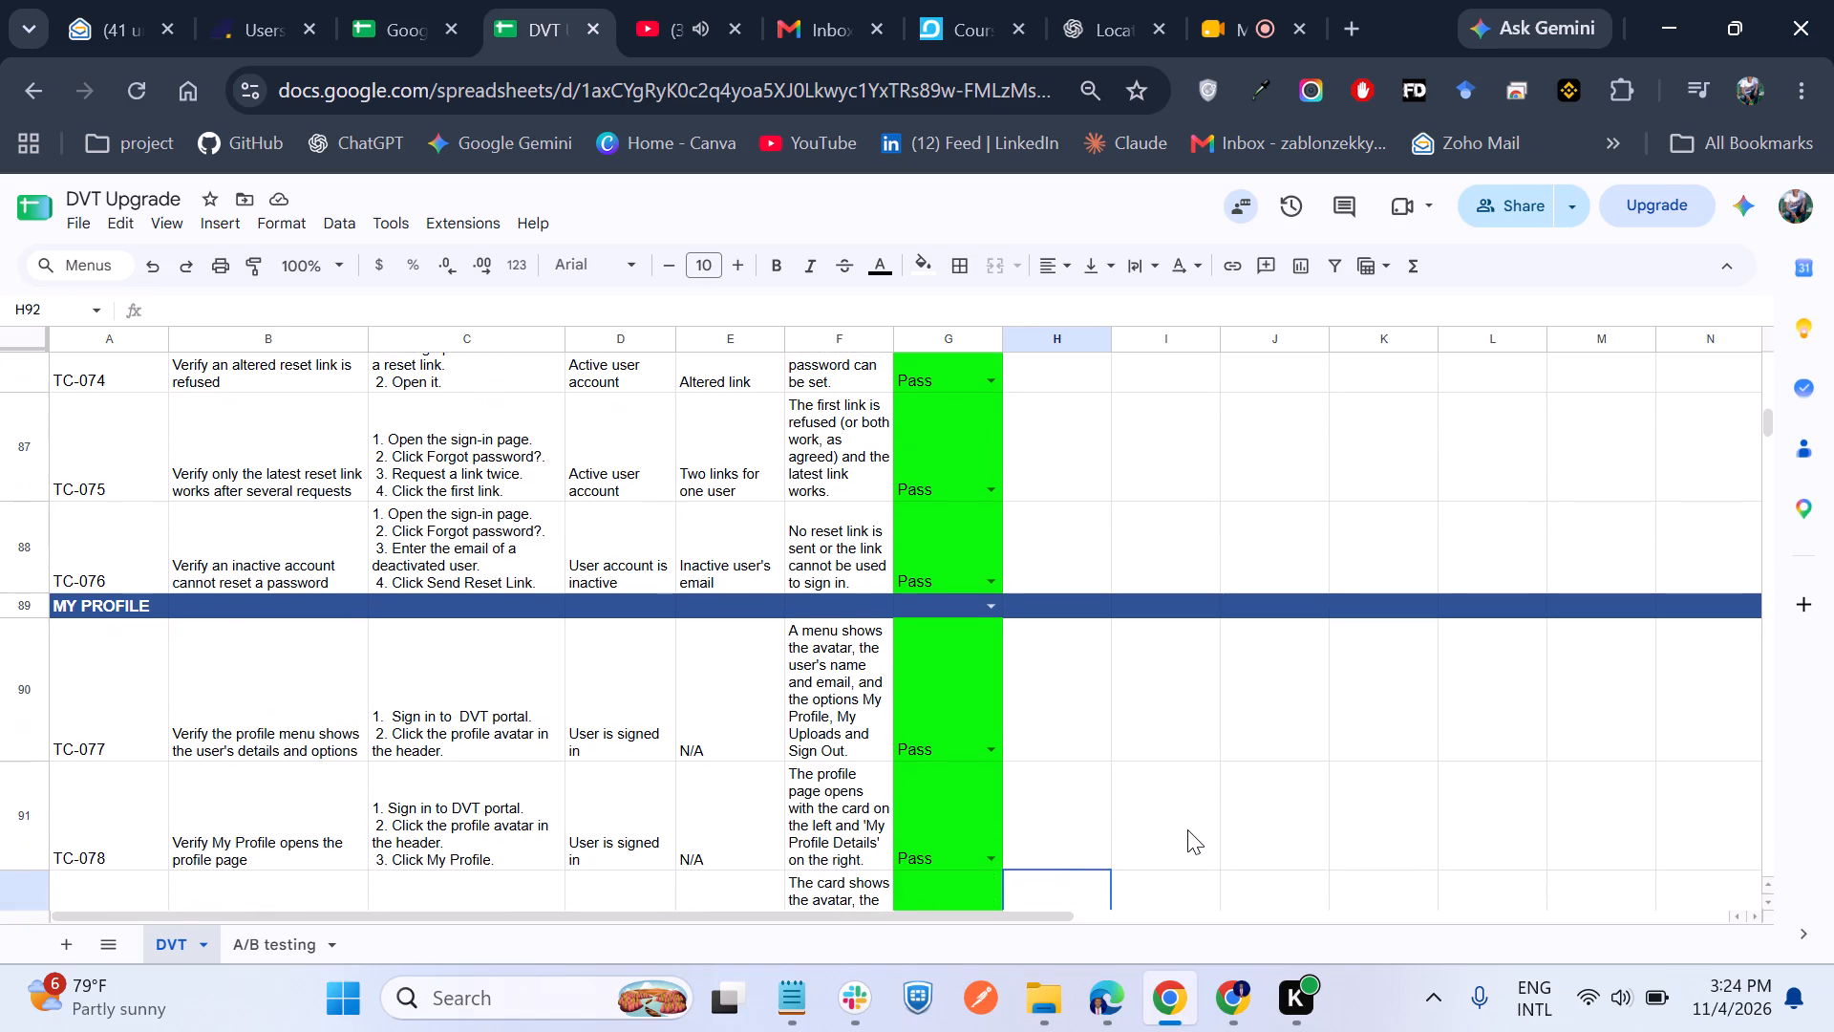
scroll(1187, 829, down, 1)
scroll(1187, 829, right, 1)
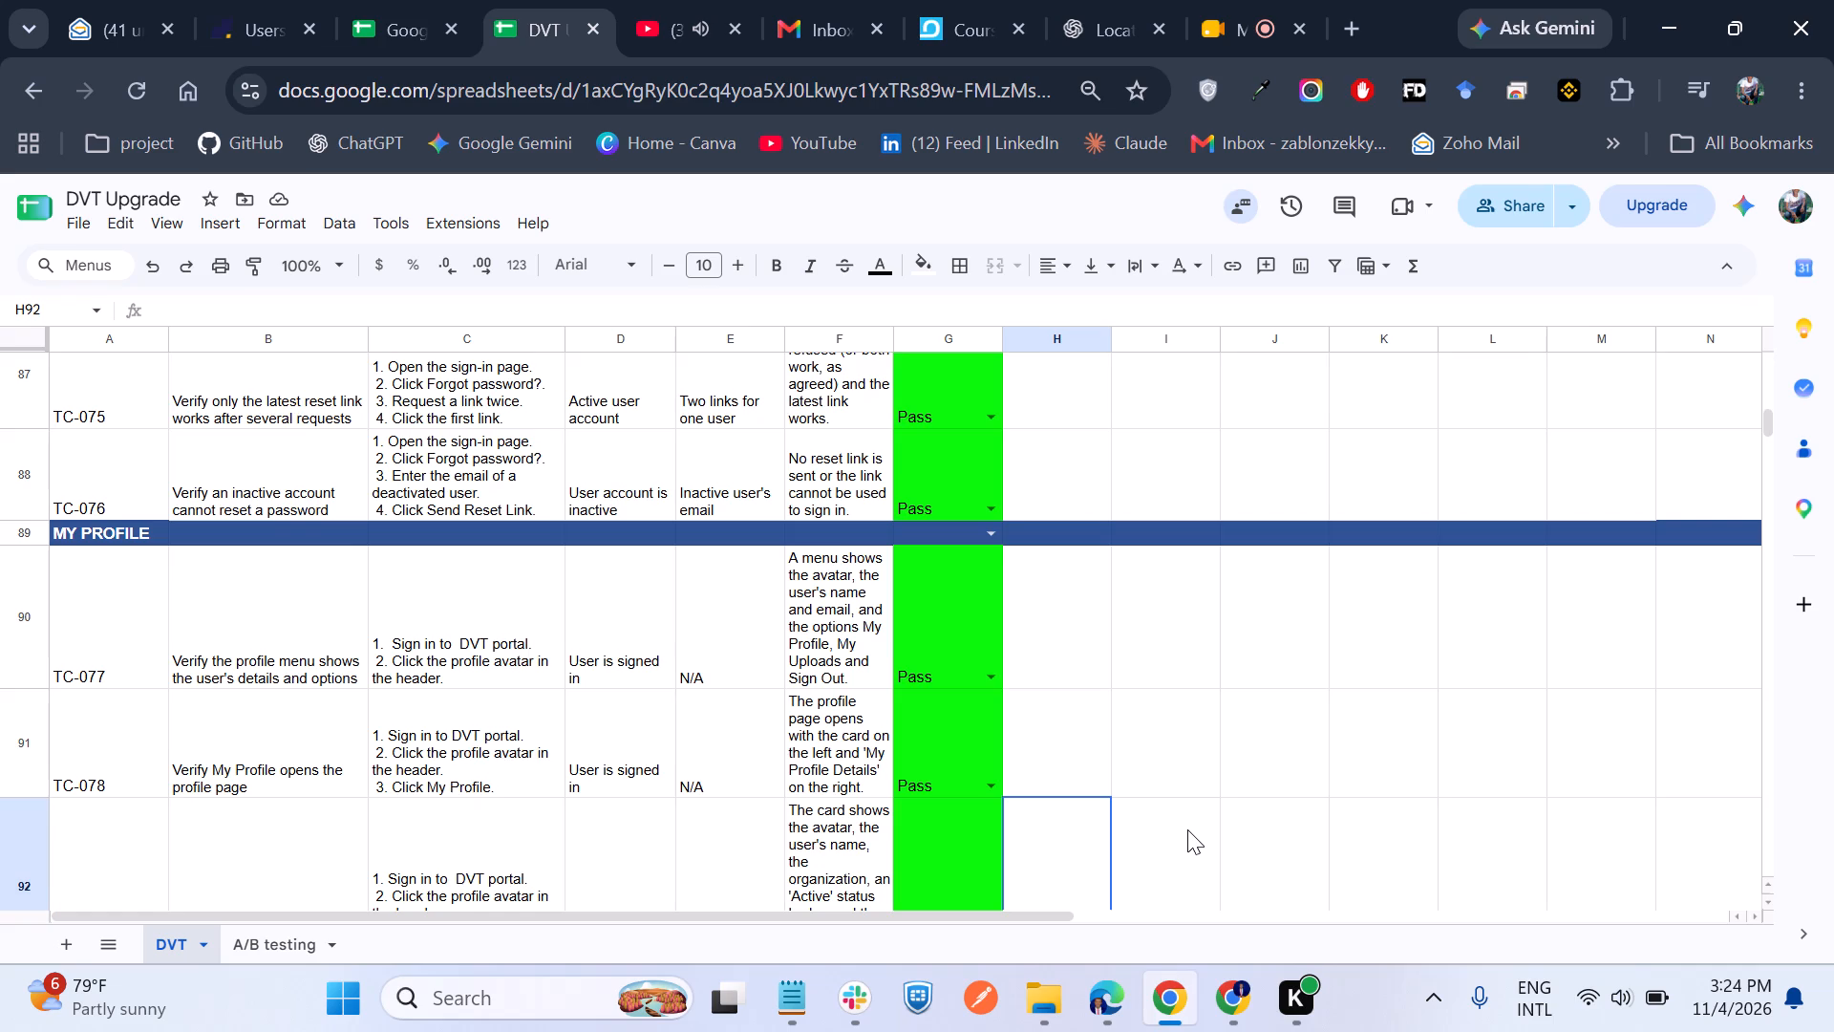
Set the test status of TC_046, the duplicate or missing OTP audit entries check, to Pass.
scroll(1187, 829, down, 1)
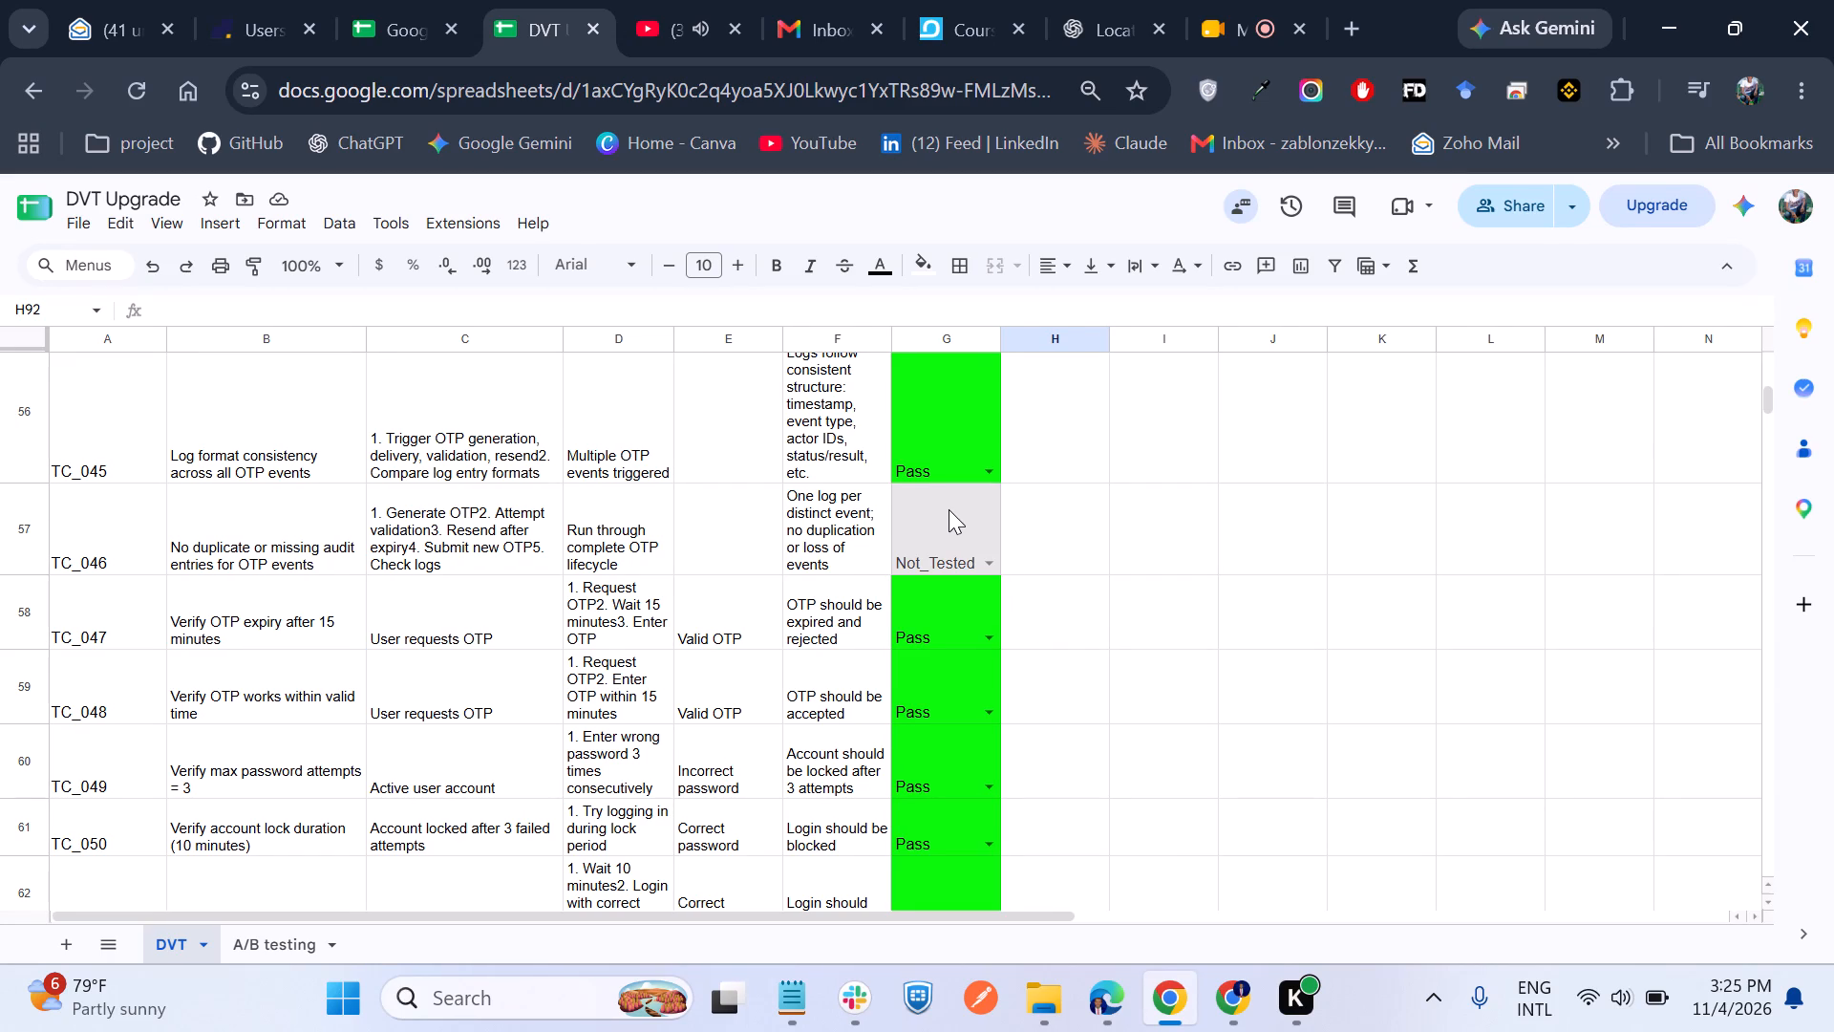
double_click(949, 509)
click(971, 591)
Check the statuses of the earlier OTP and login cases and the Cycle 1 Test summary above them.
scroll(971, 591, up, 1)
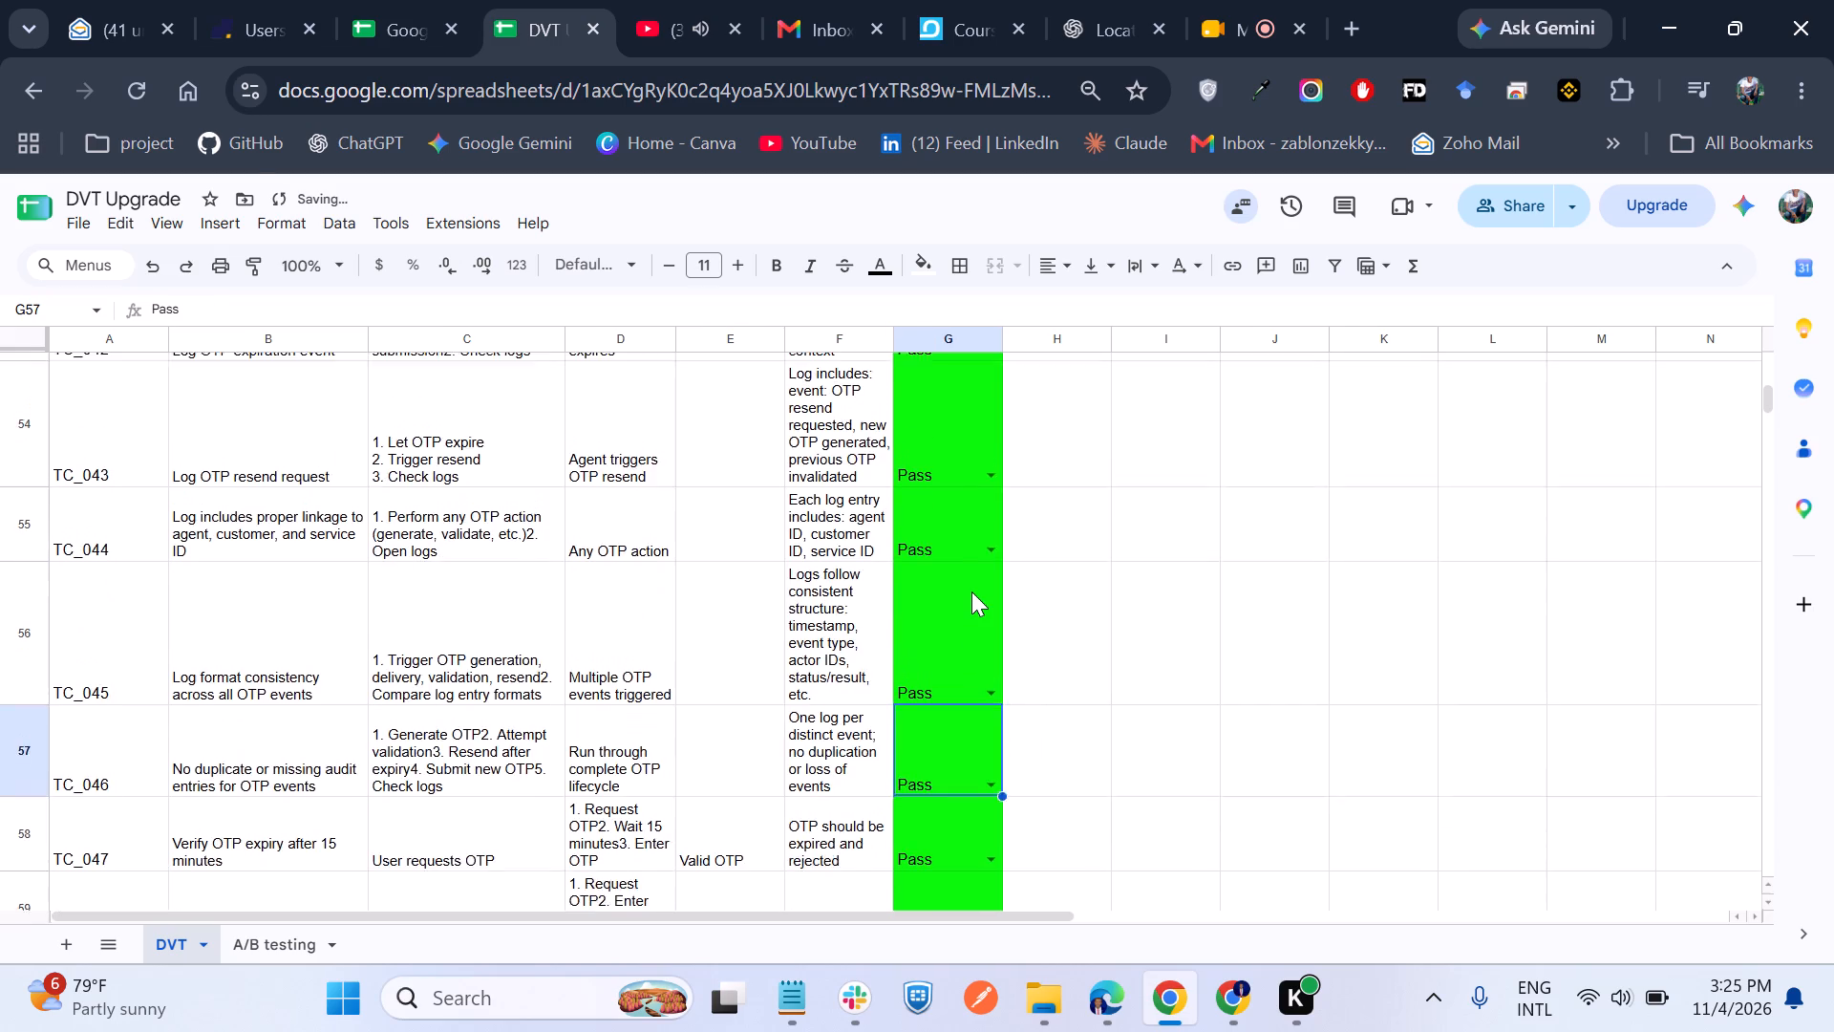
scroll(971, 591, up, 1)
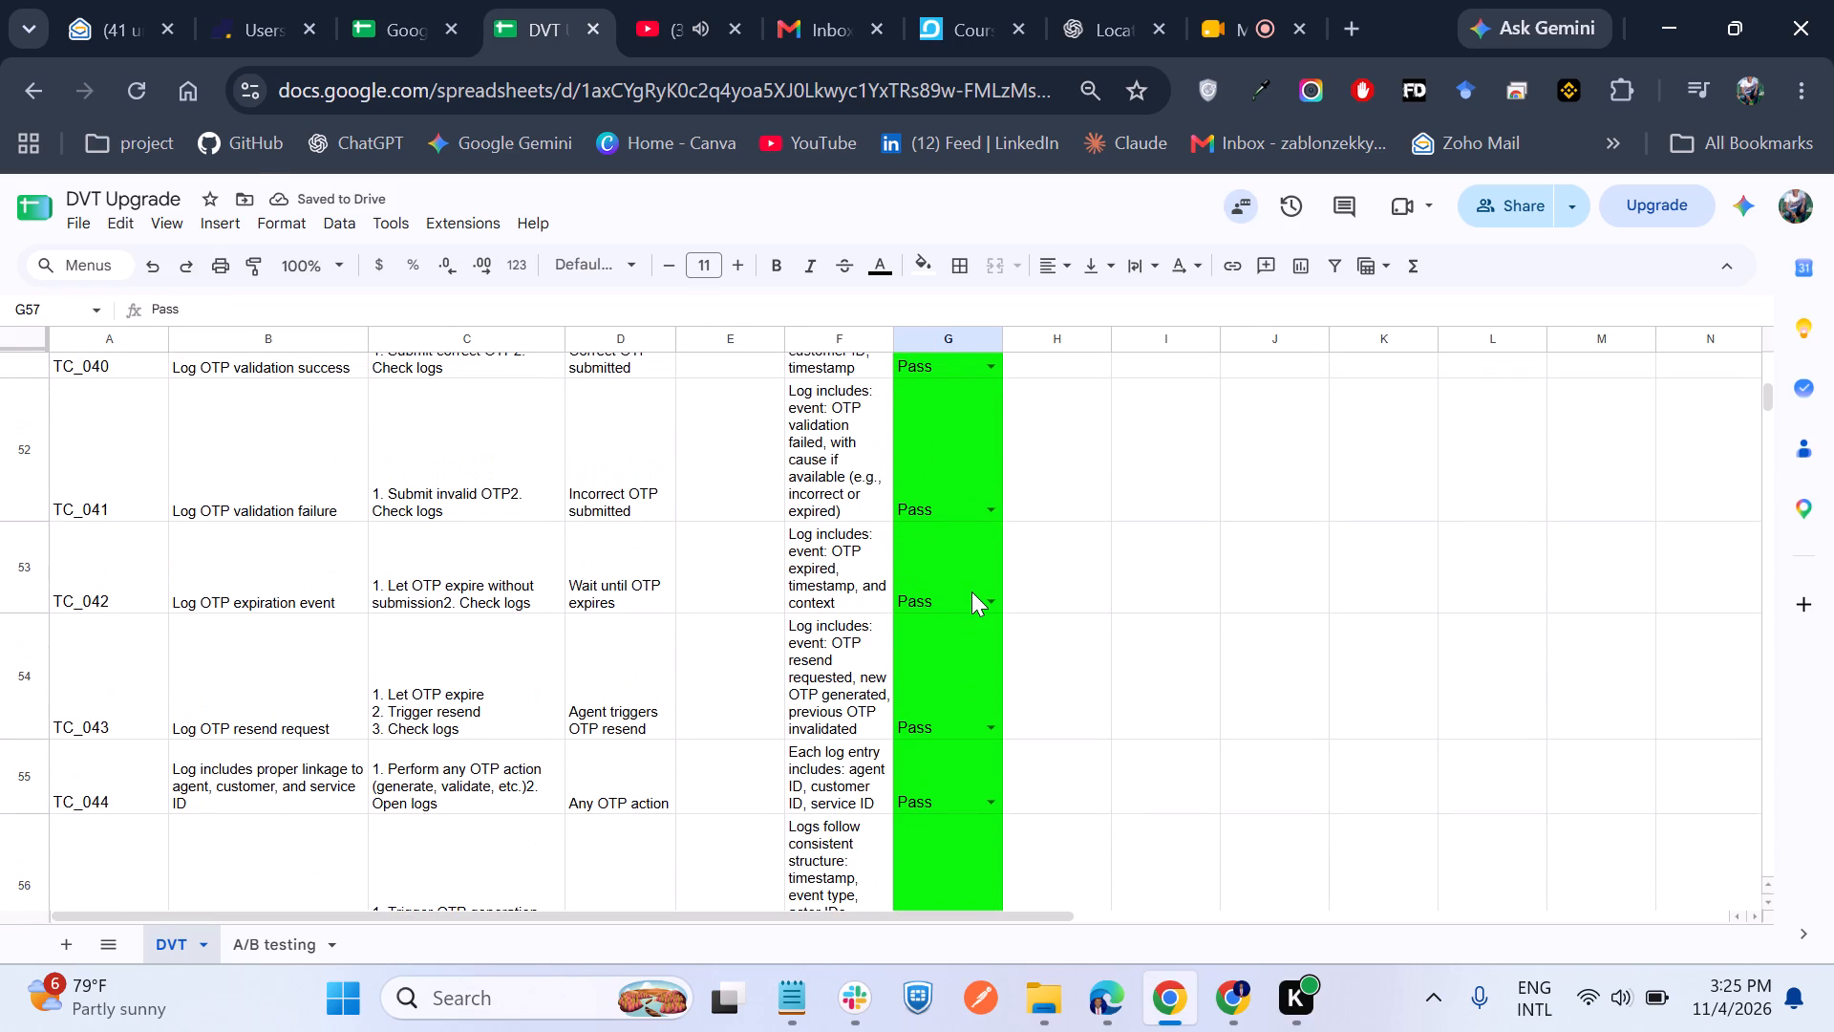
scroll(971, 591, up, 6)
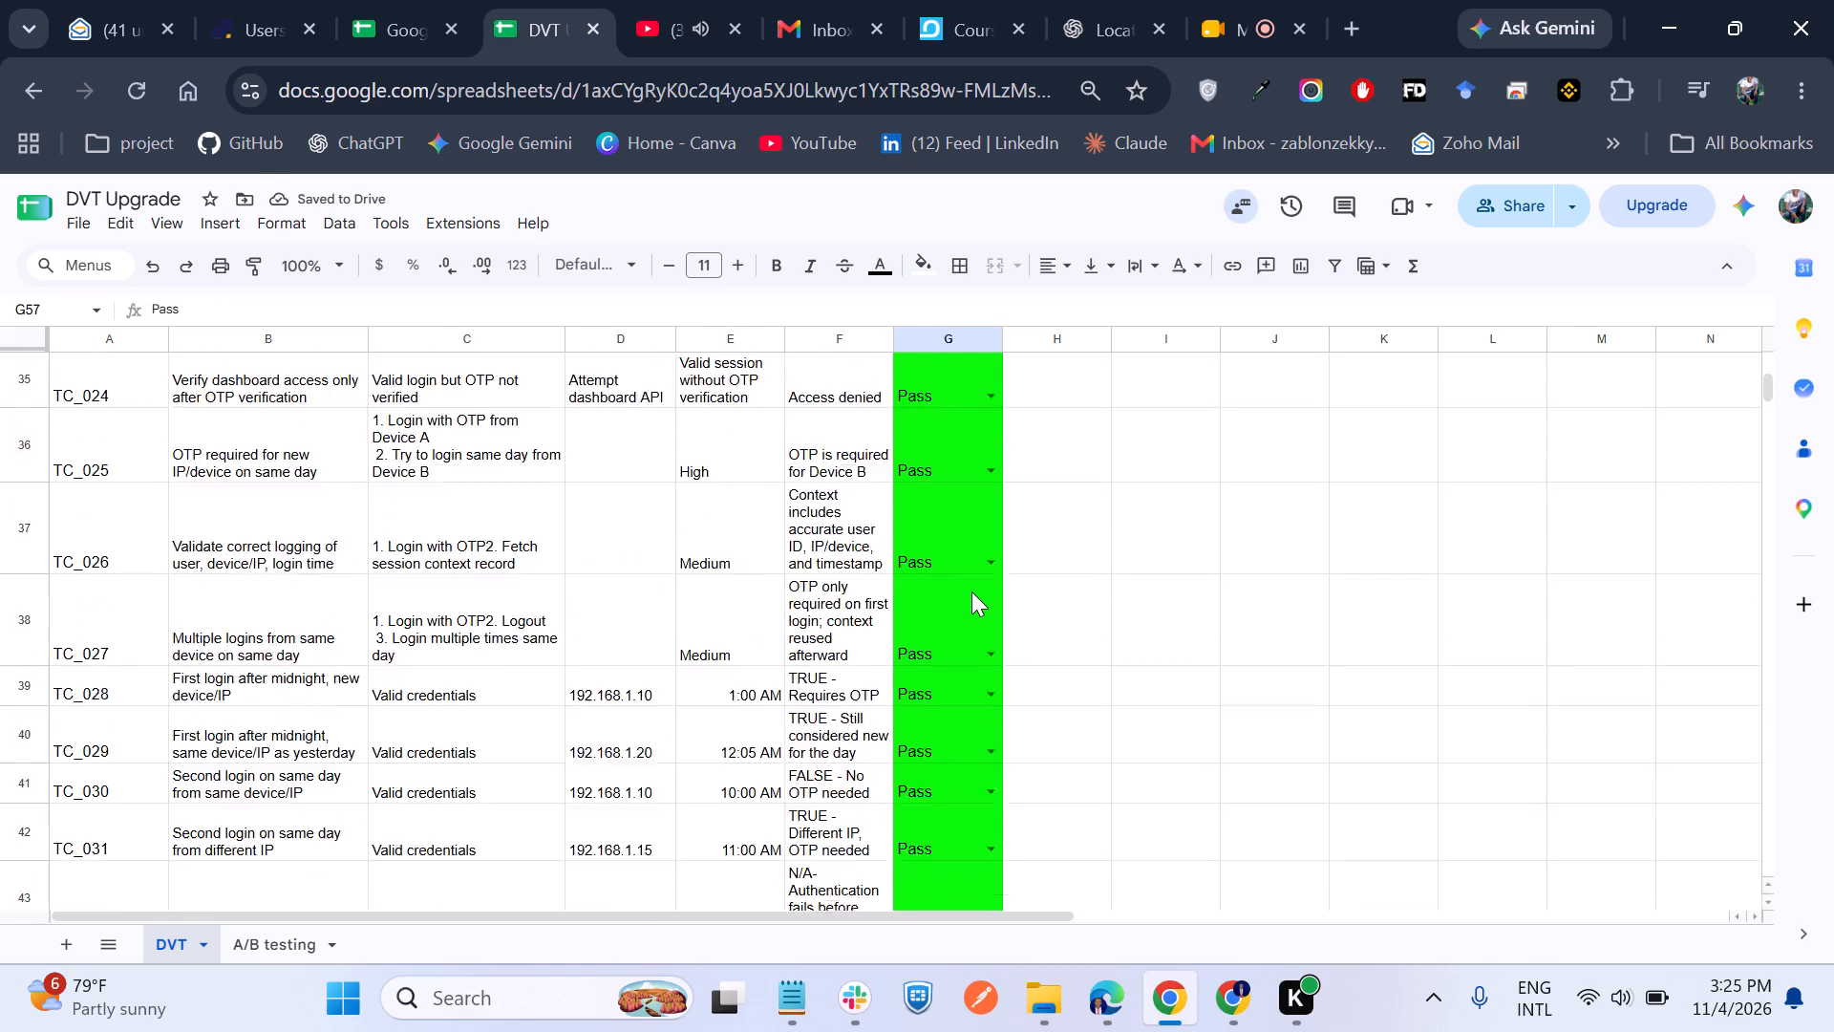
scroll(971, 591, up, 10)
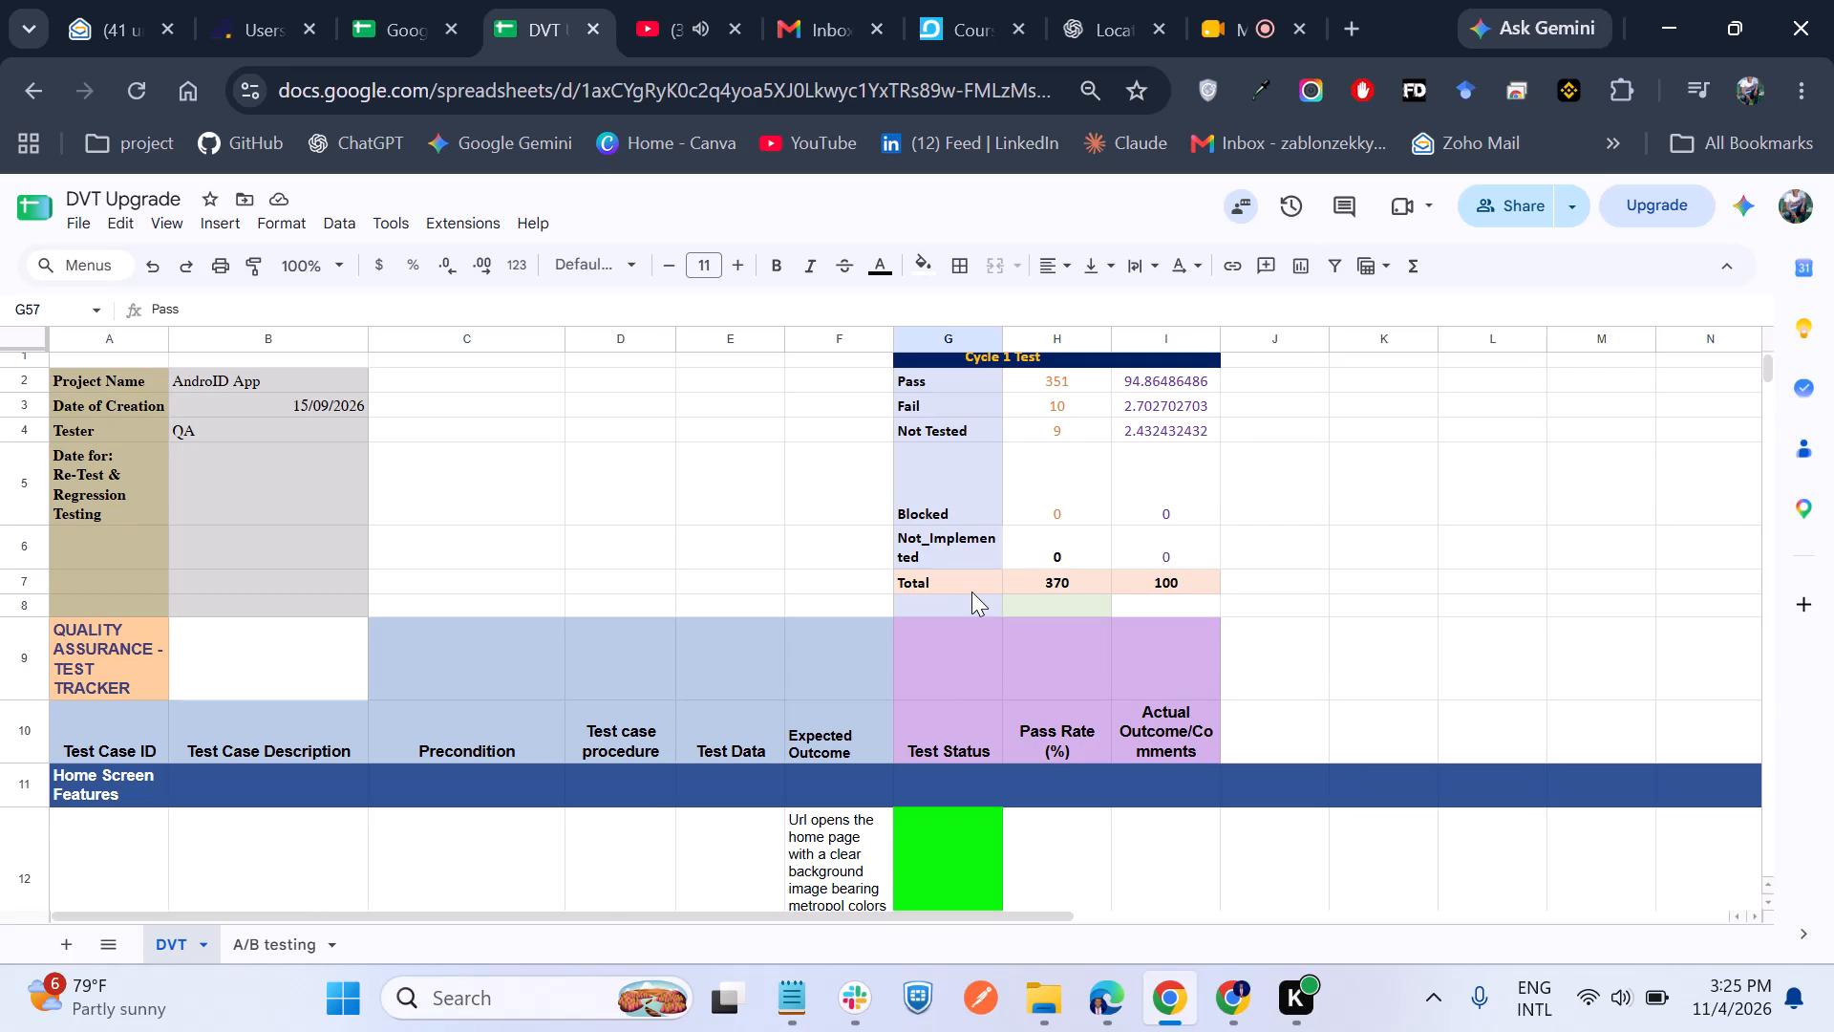
scroll(971, 591, down, 1)
scroll(971, 591, up, 1)
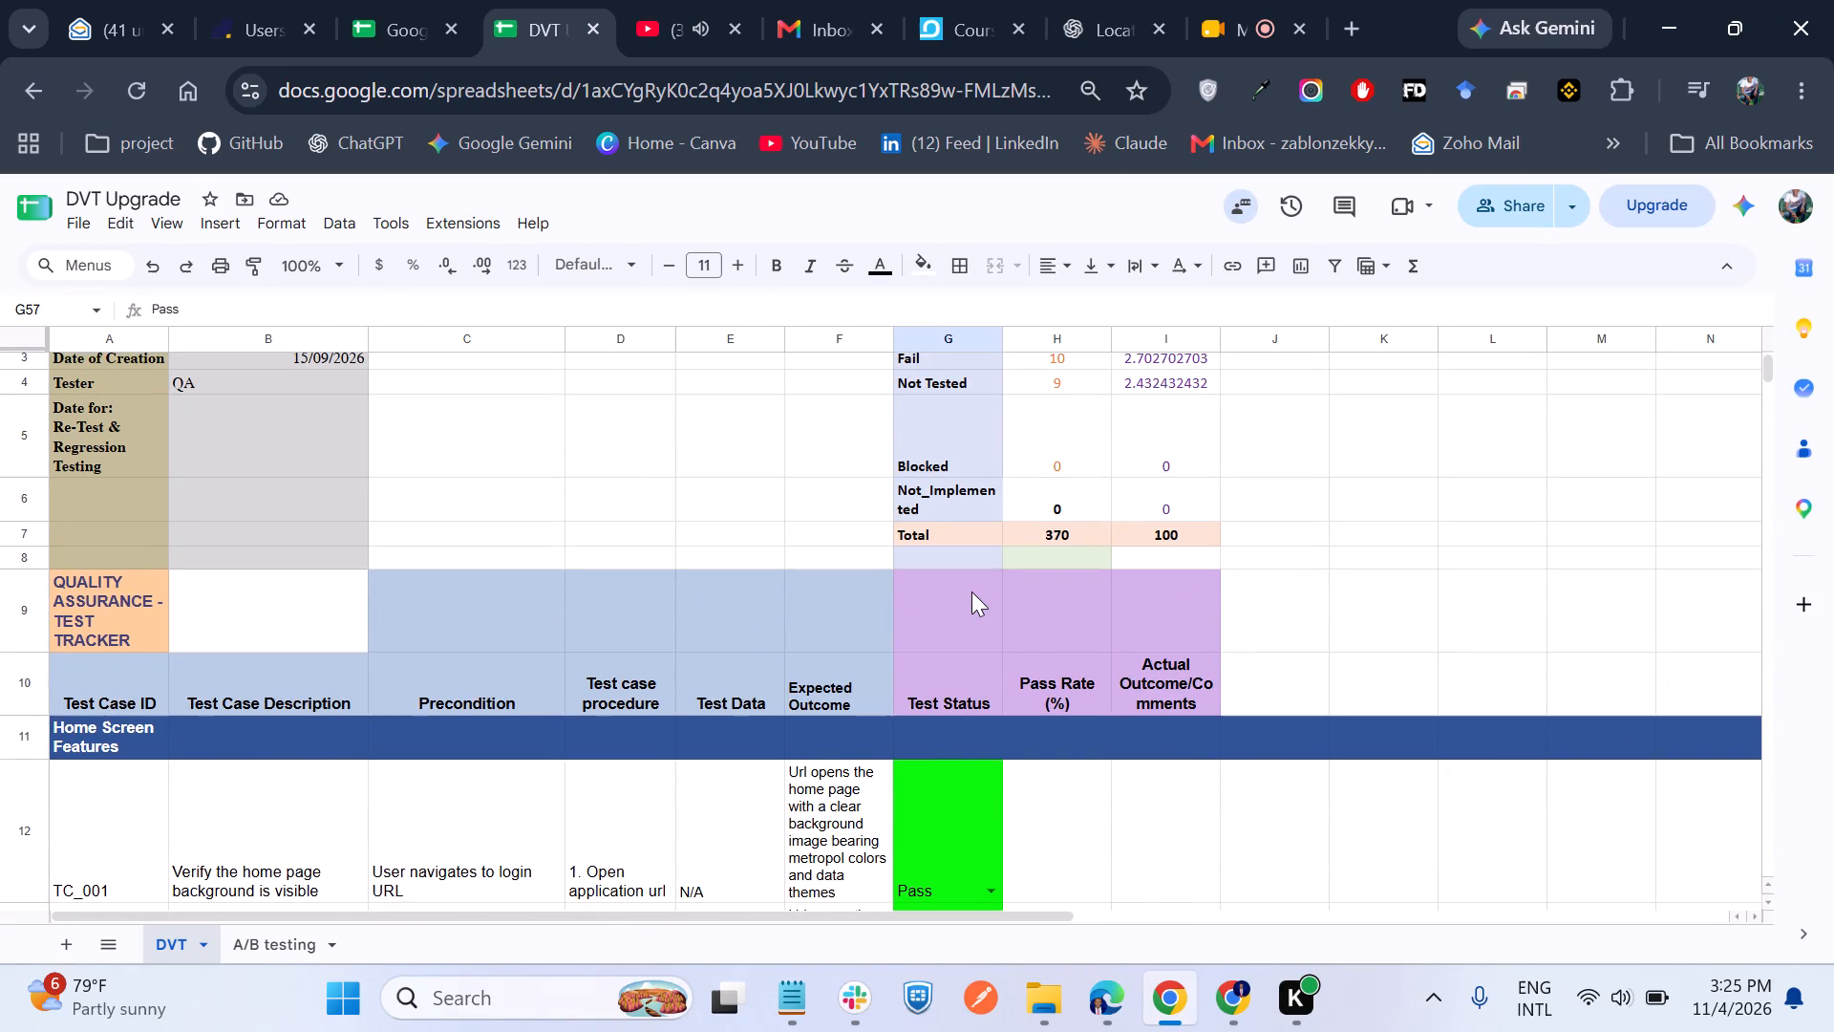
scroll(971, 591, up, 2)
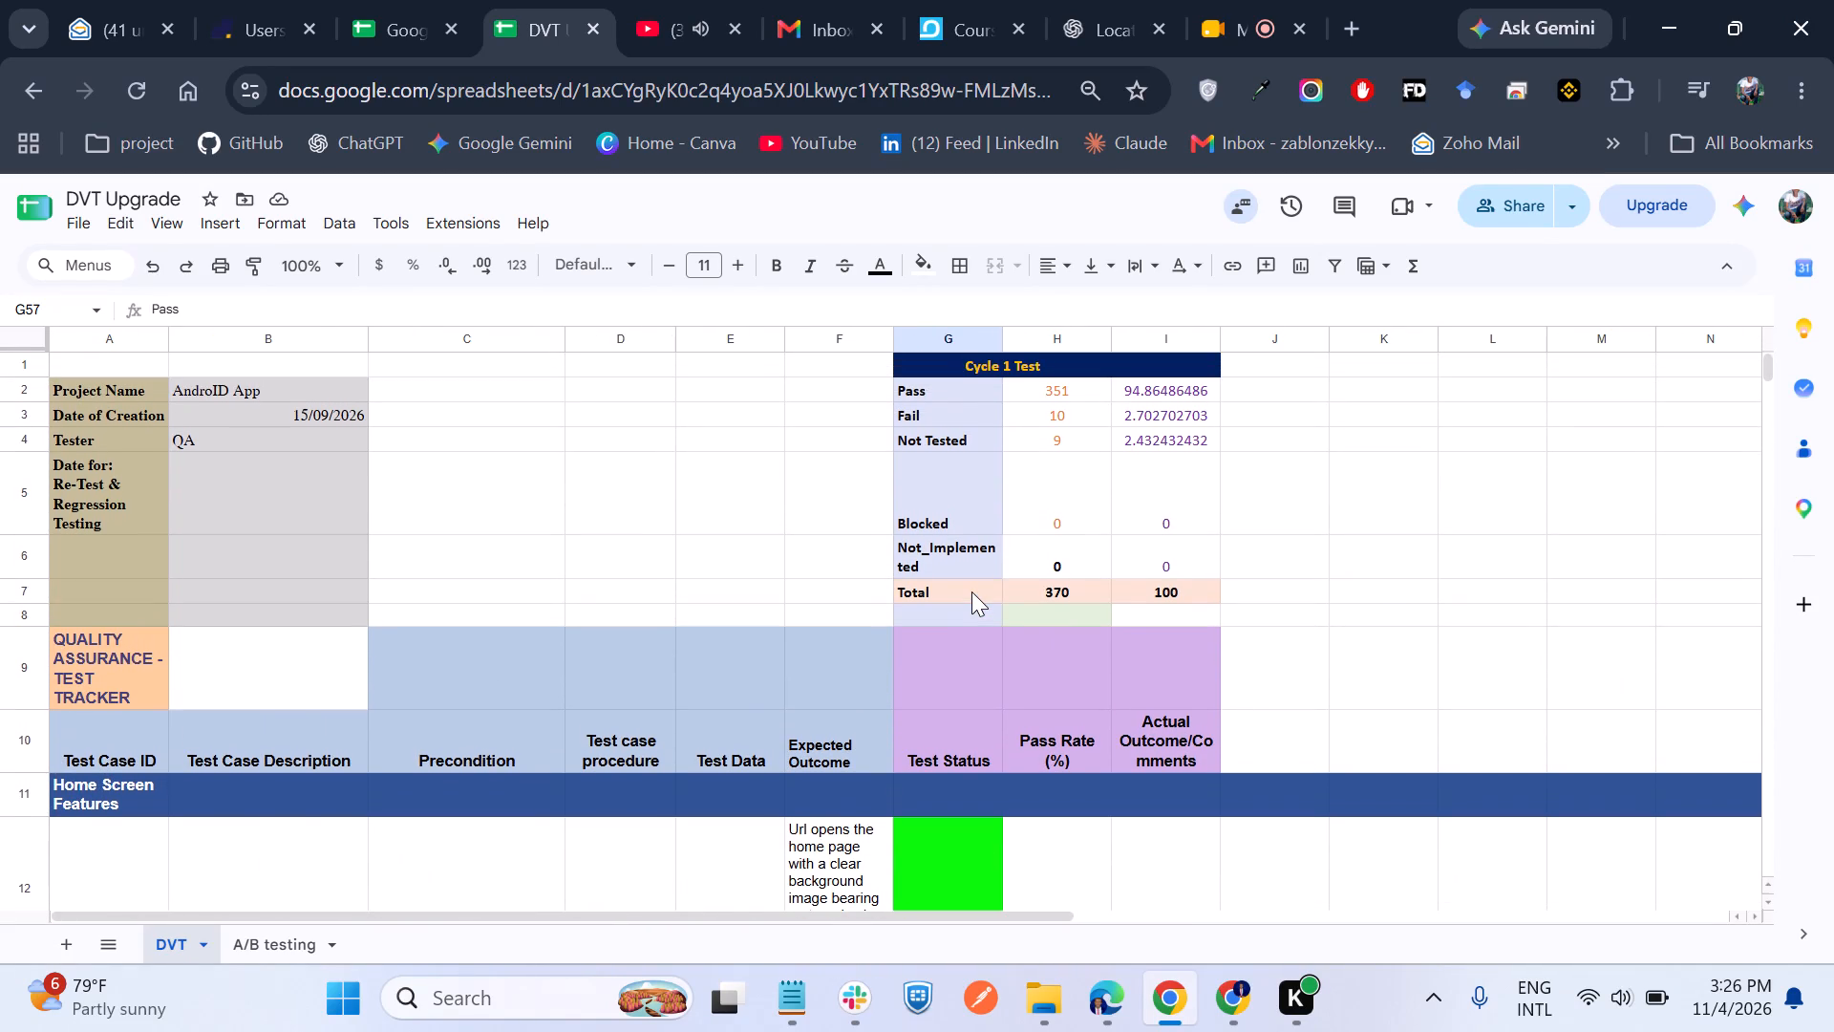
scroll(971, 591, down, 2)
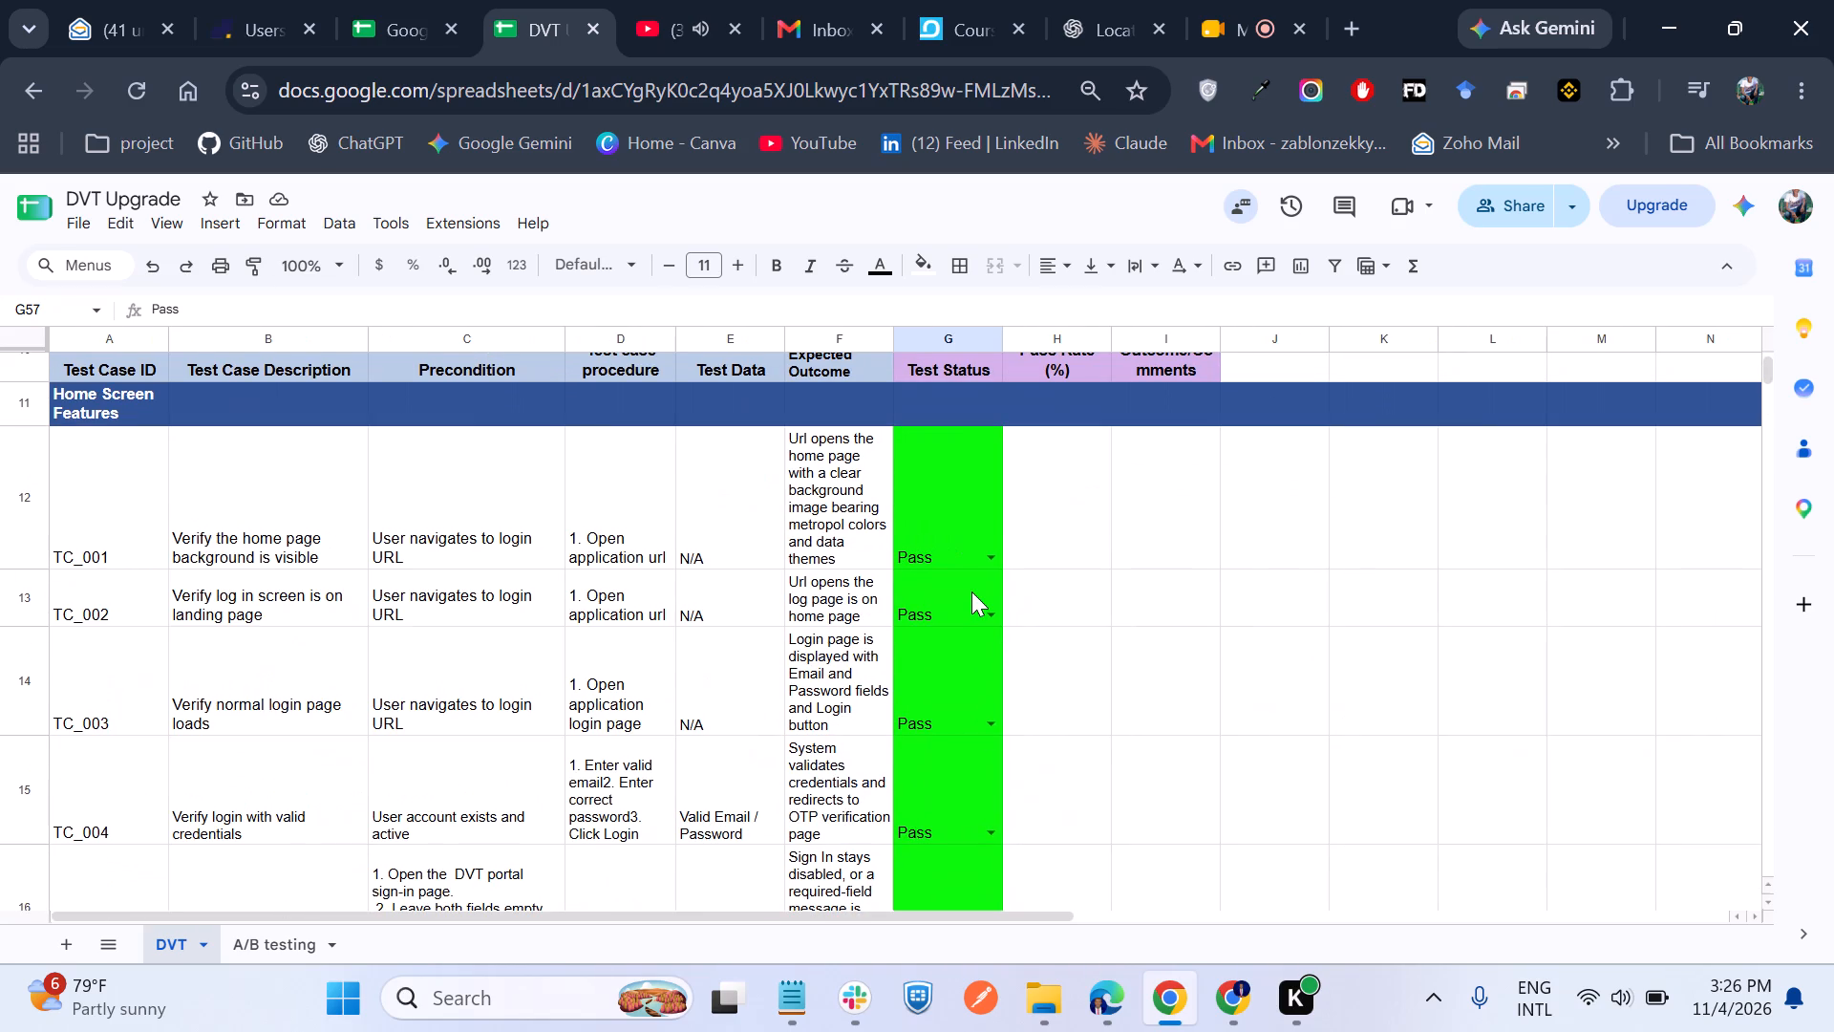
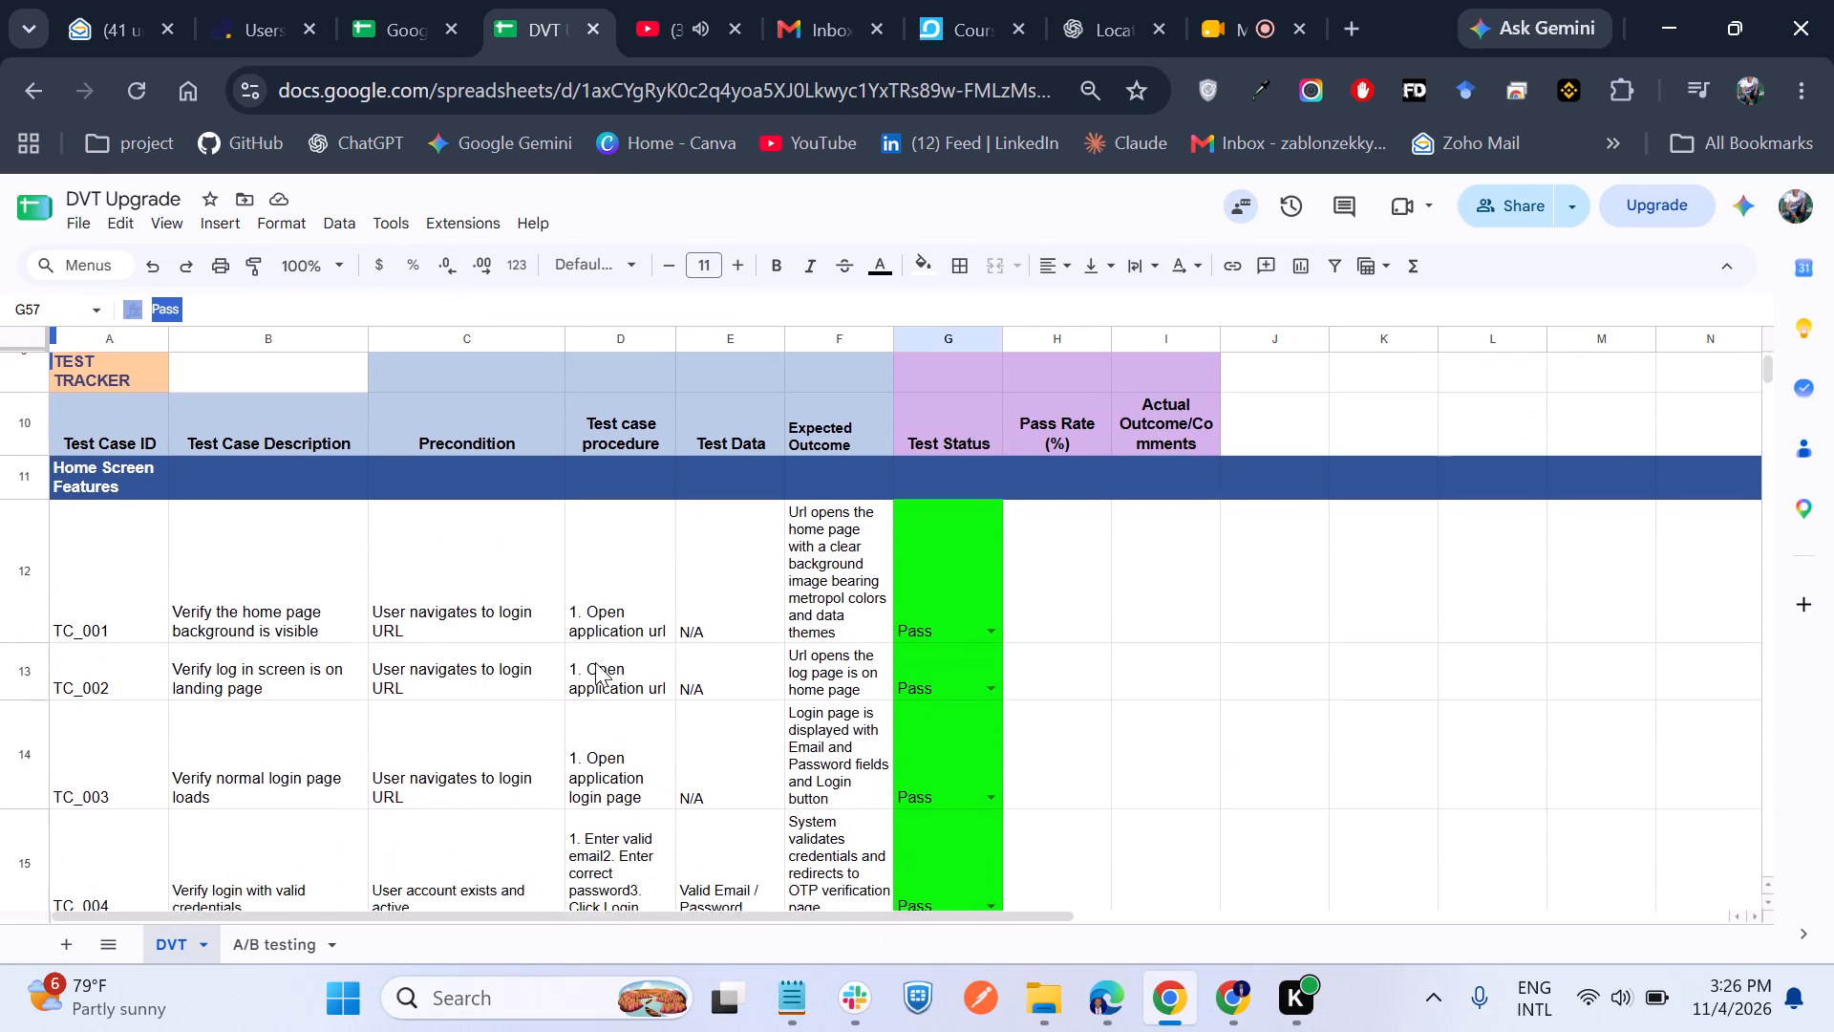
Compare the Cycle 1 Test summary with the statuses of the first Home Screen Features cases on the DVT sheet.
scroll(595, 662, down, 1)
scroll(595, 662, up, 1)
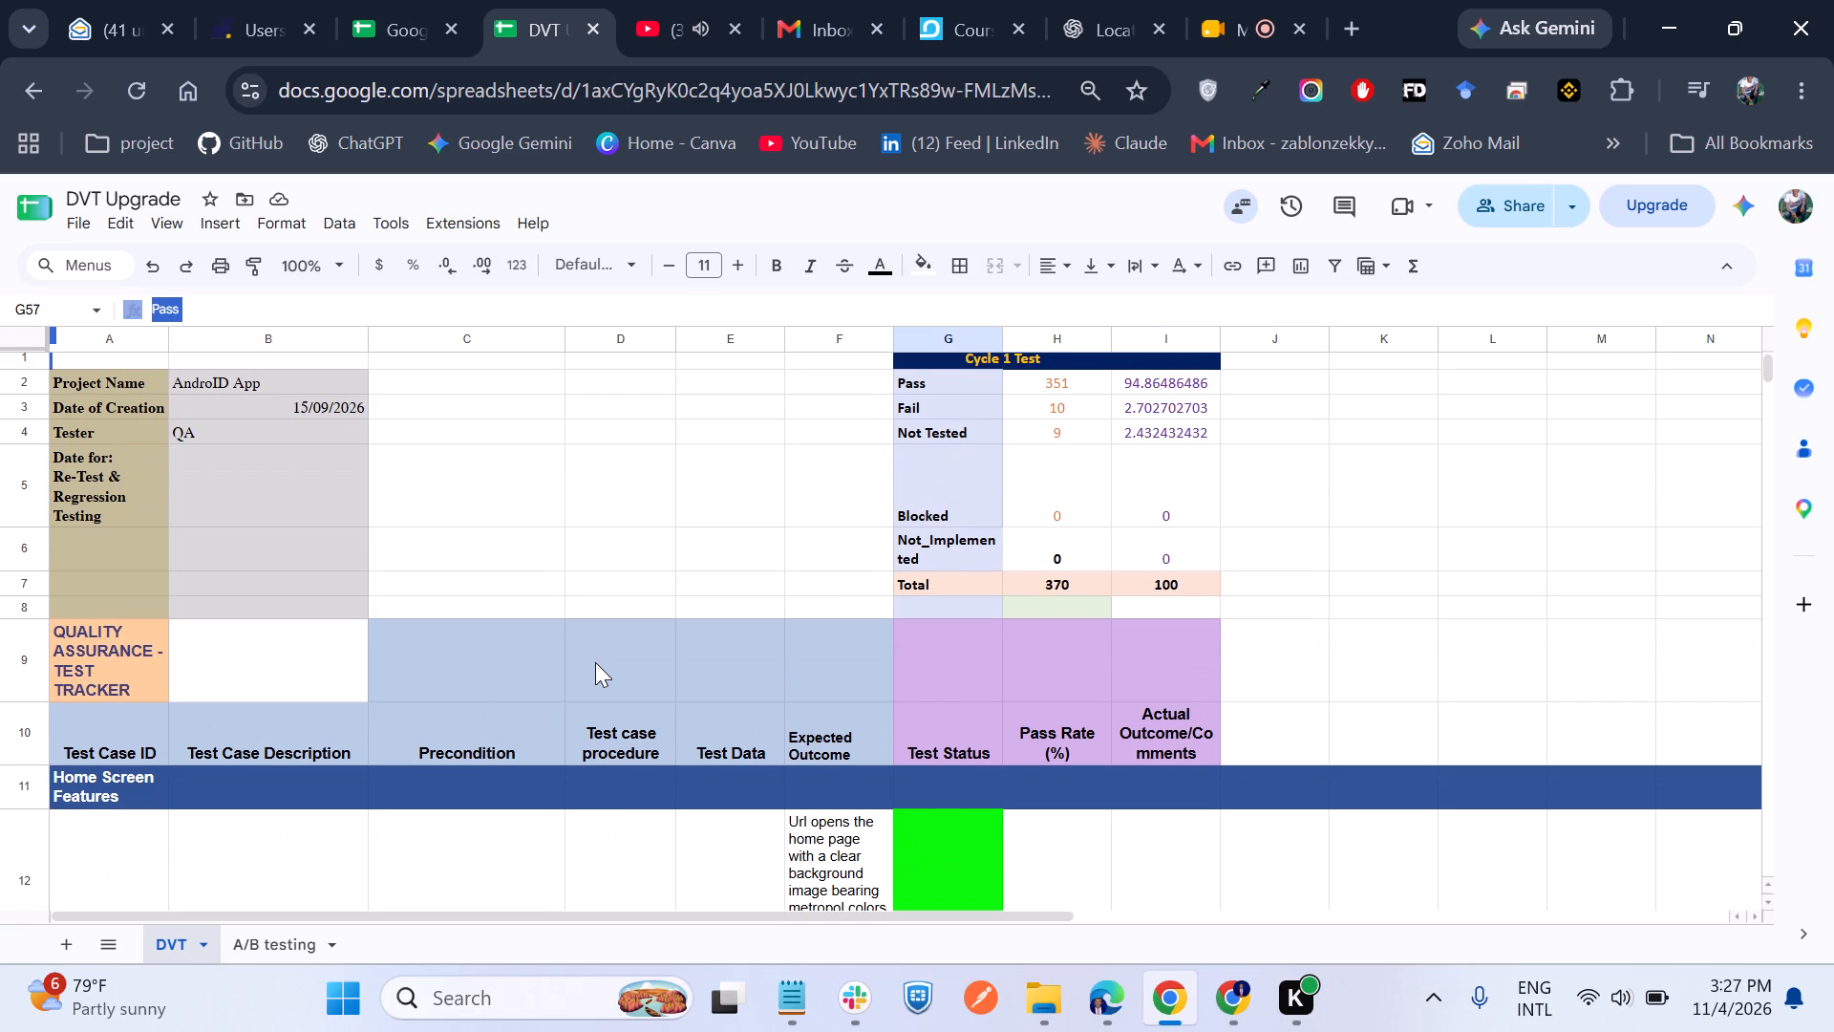
scroll(595, 652, down, 3)
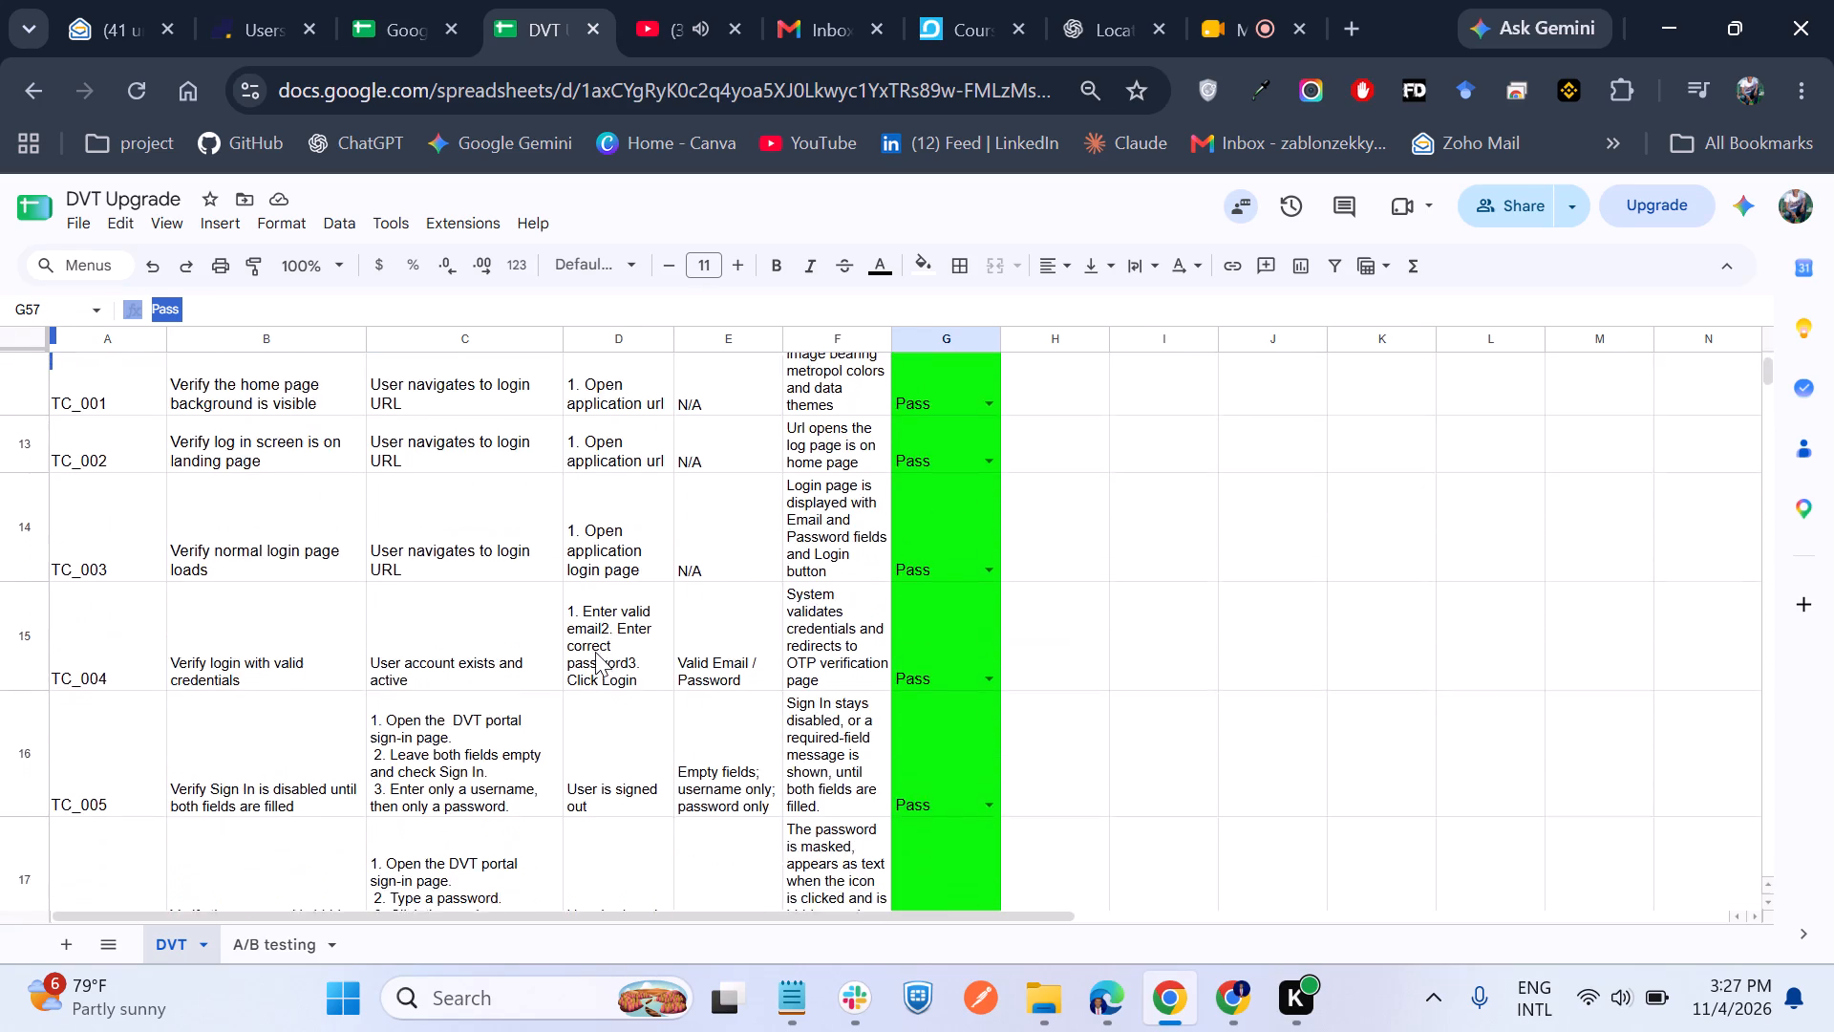
scroll(595, 652, down, 1)
scroll(595, 652, up, 3)
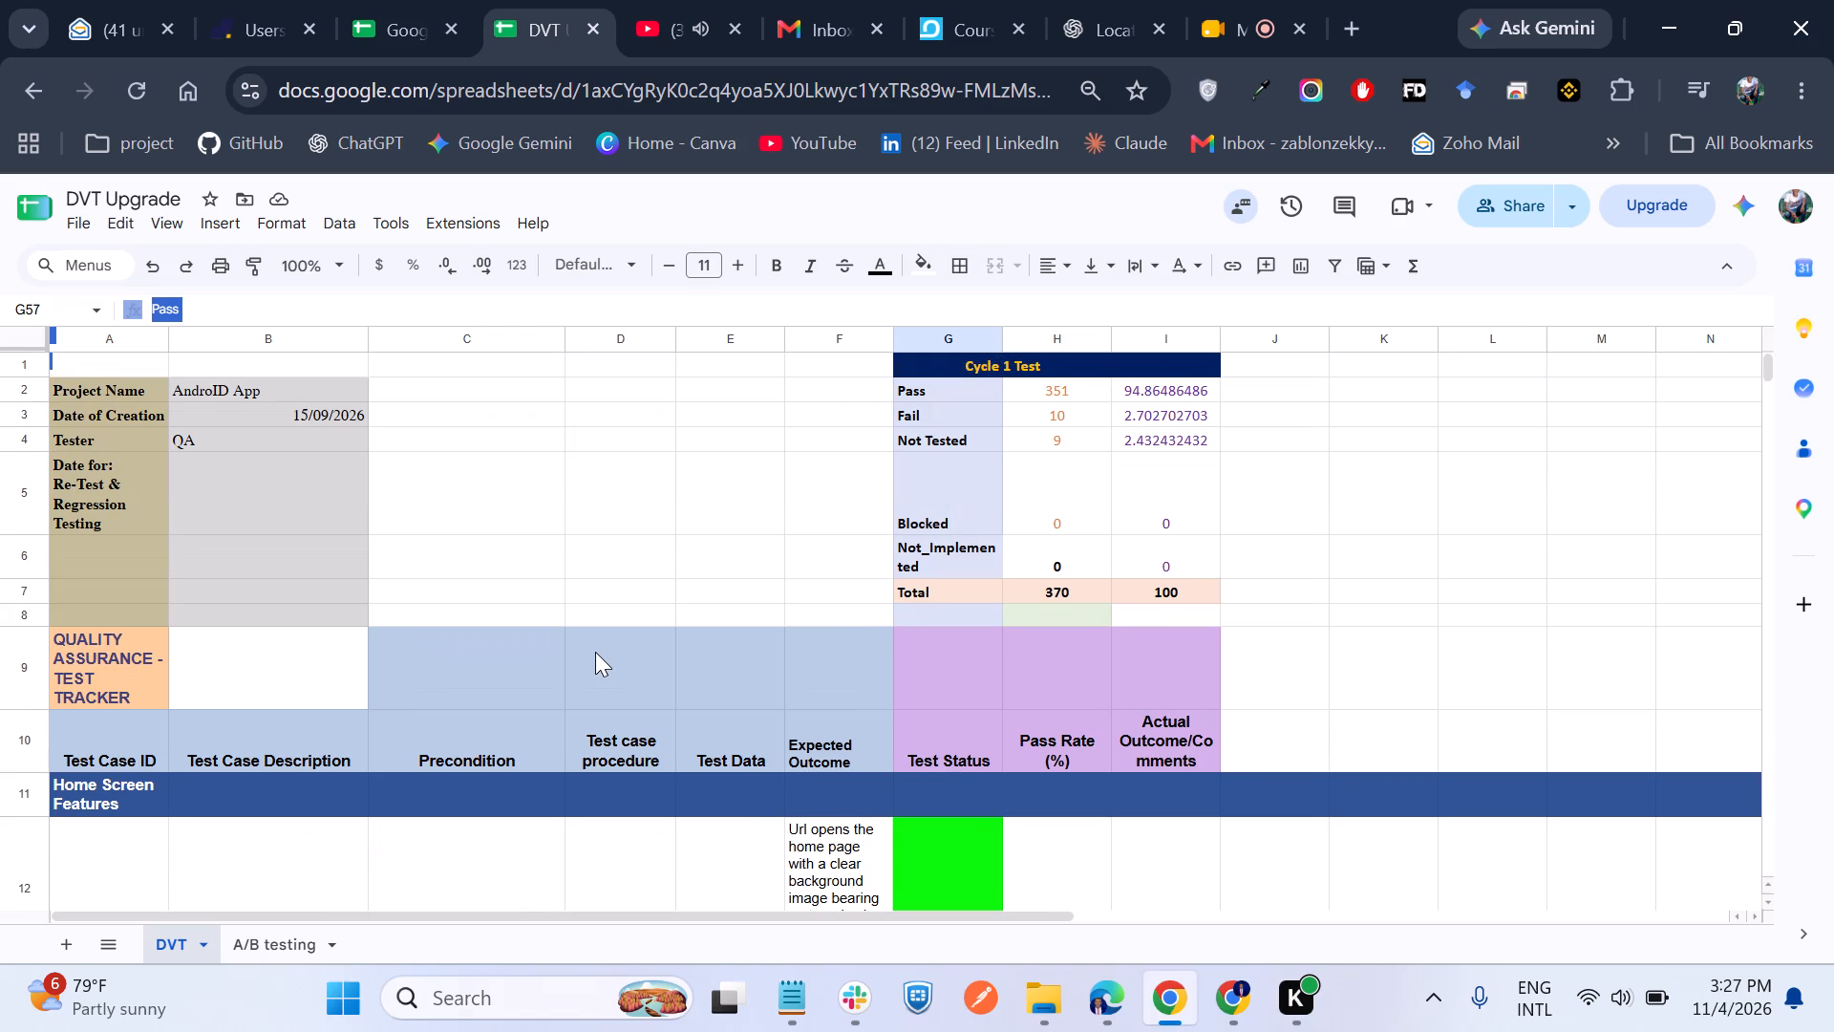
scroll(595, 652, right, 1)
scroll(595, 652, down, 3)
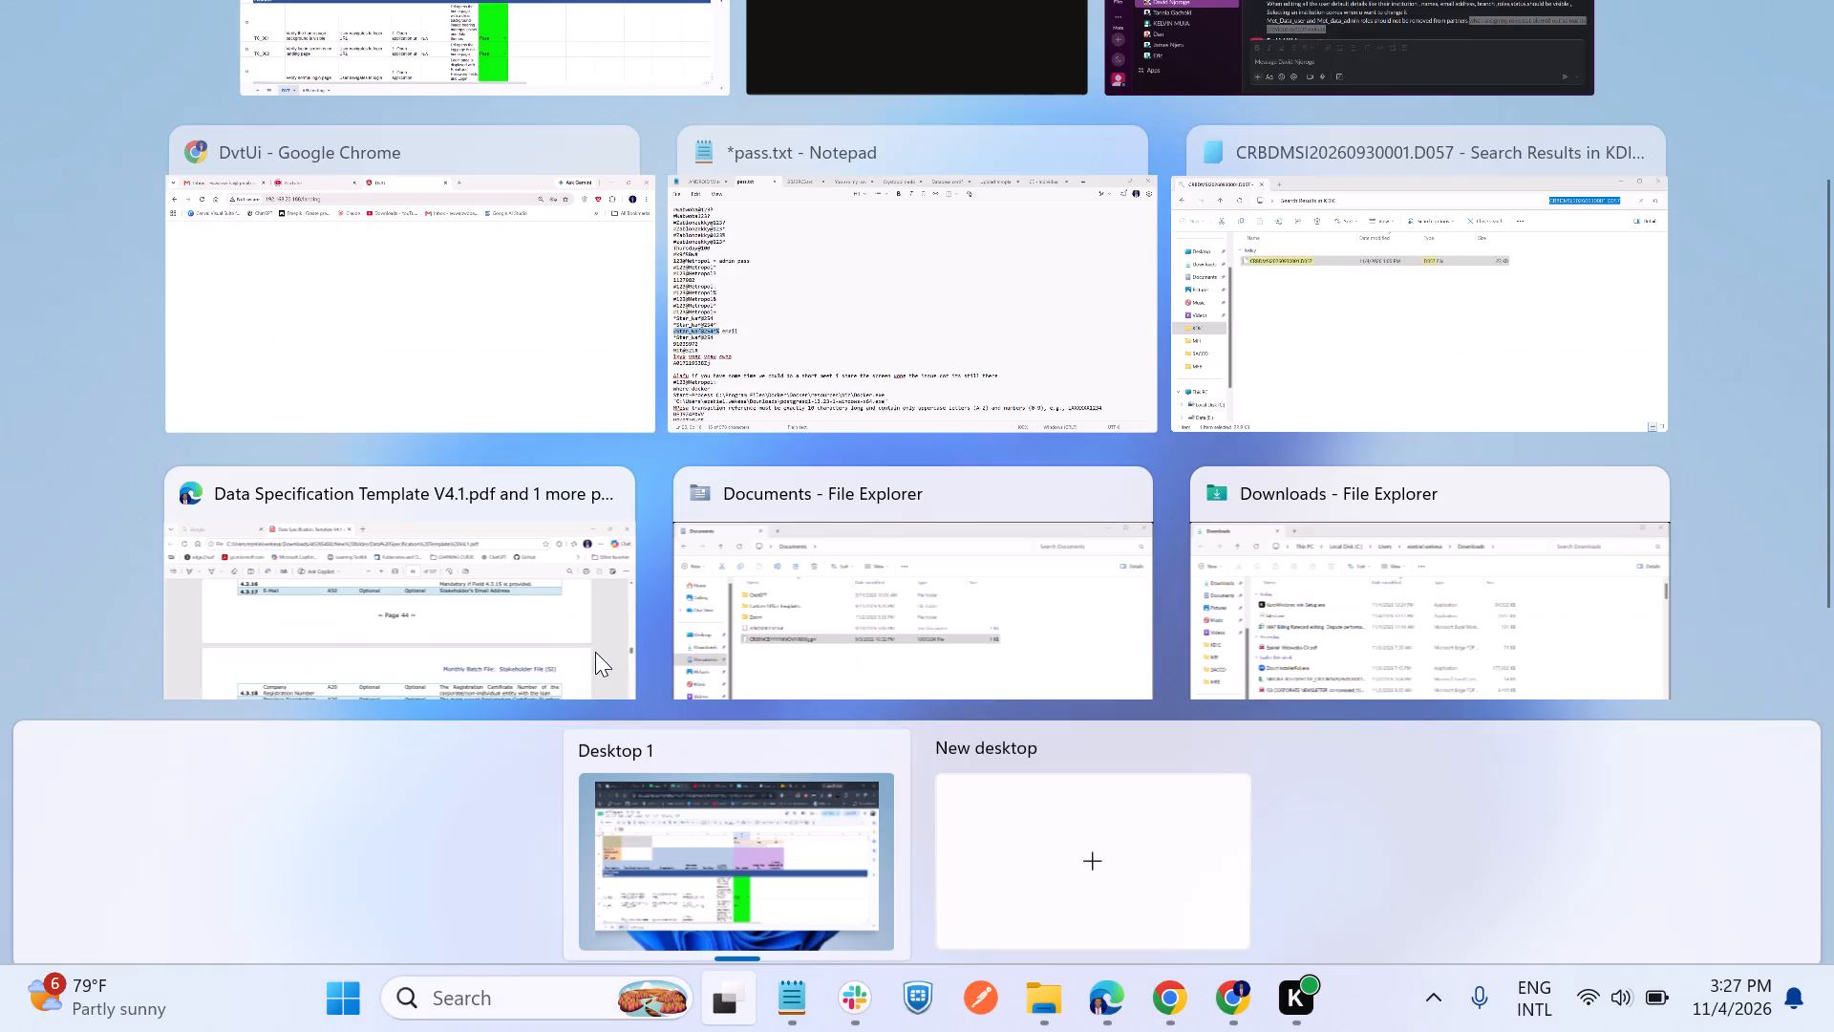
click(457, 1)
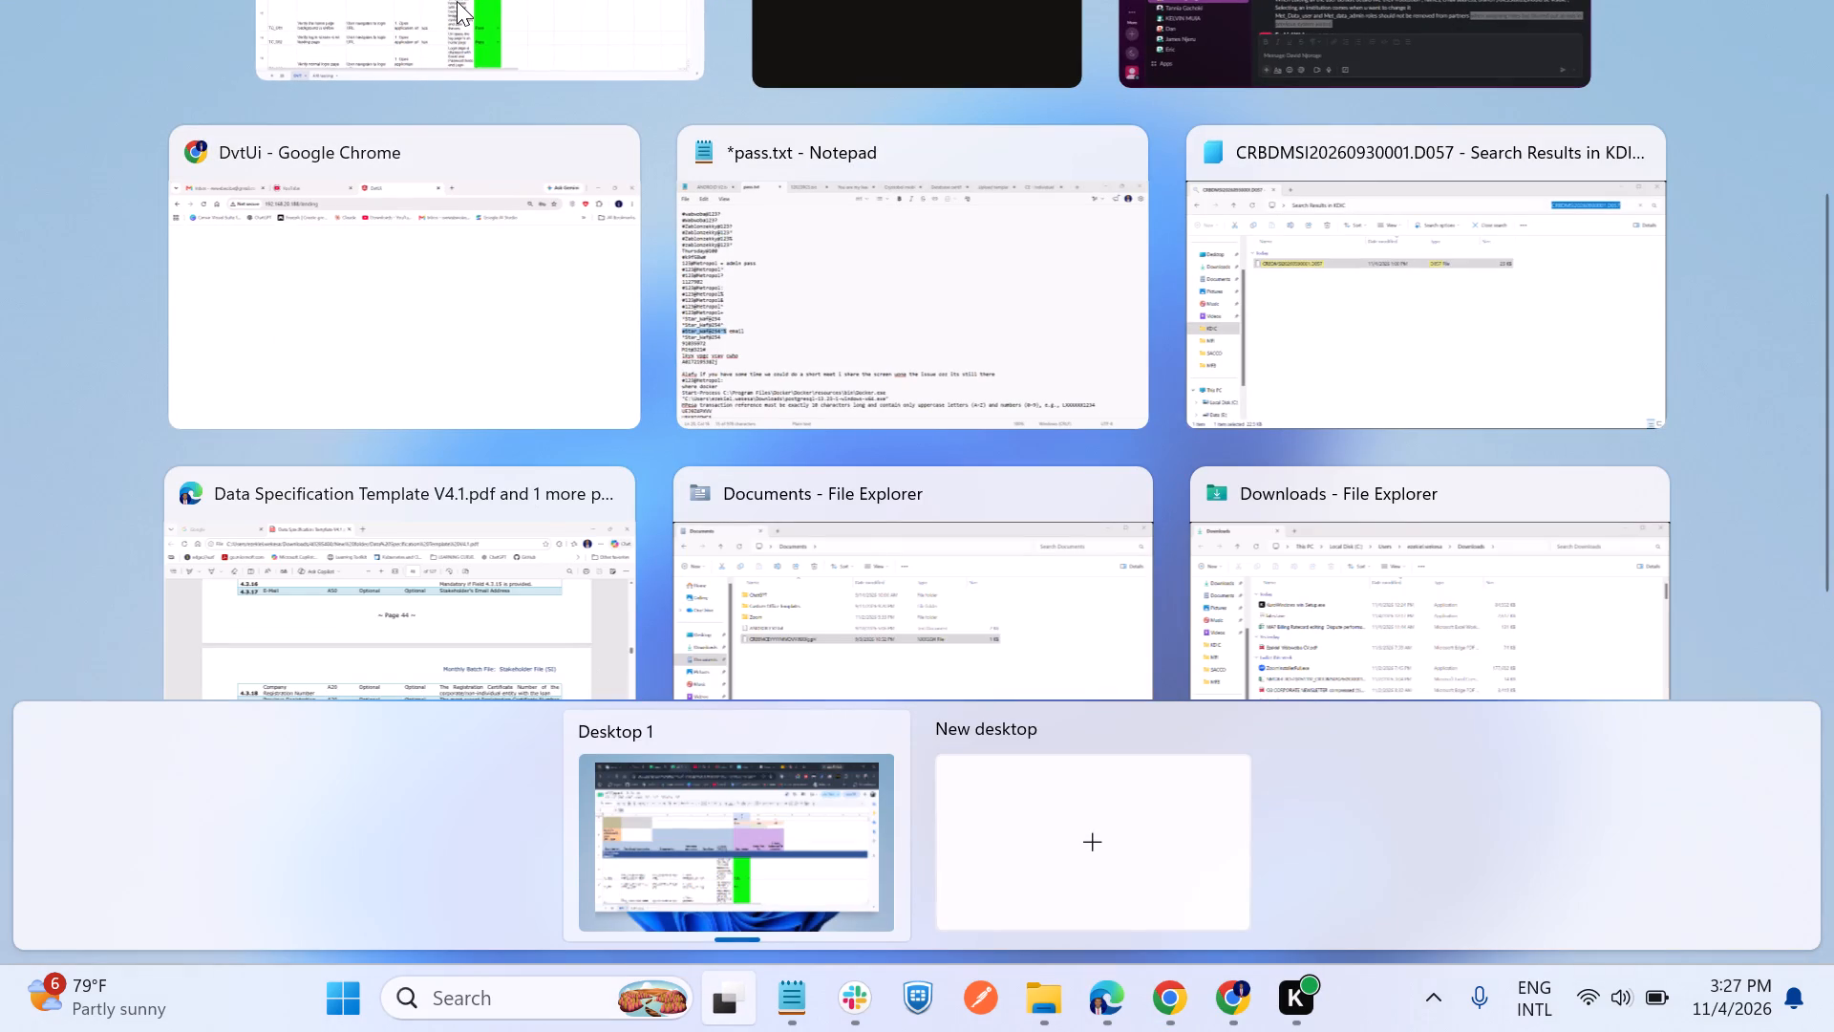
Review the test statuses of the login and OTP cases from TC_005 to TC_033 on the DVT sheet.
scroll(619, 584, down, 3)
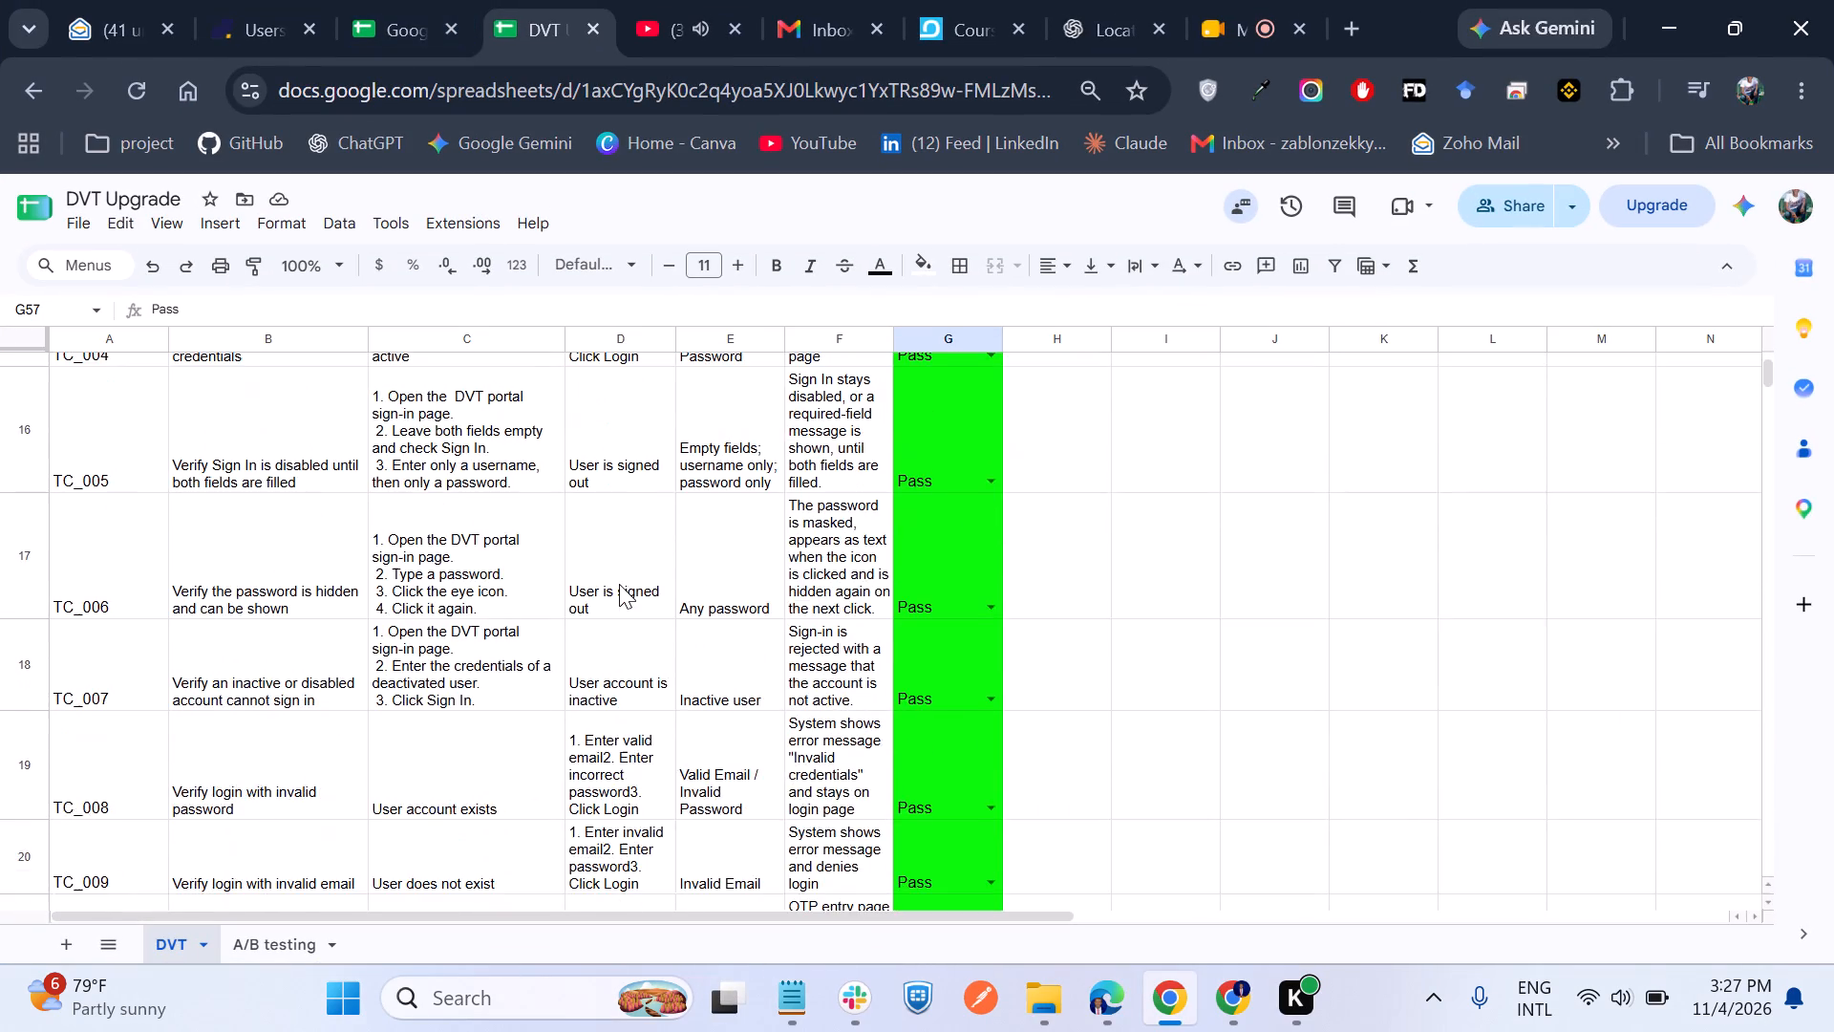
scroll(619, 584, down, 1)
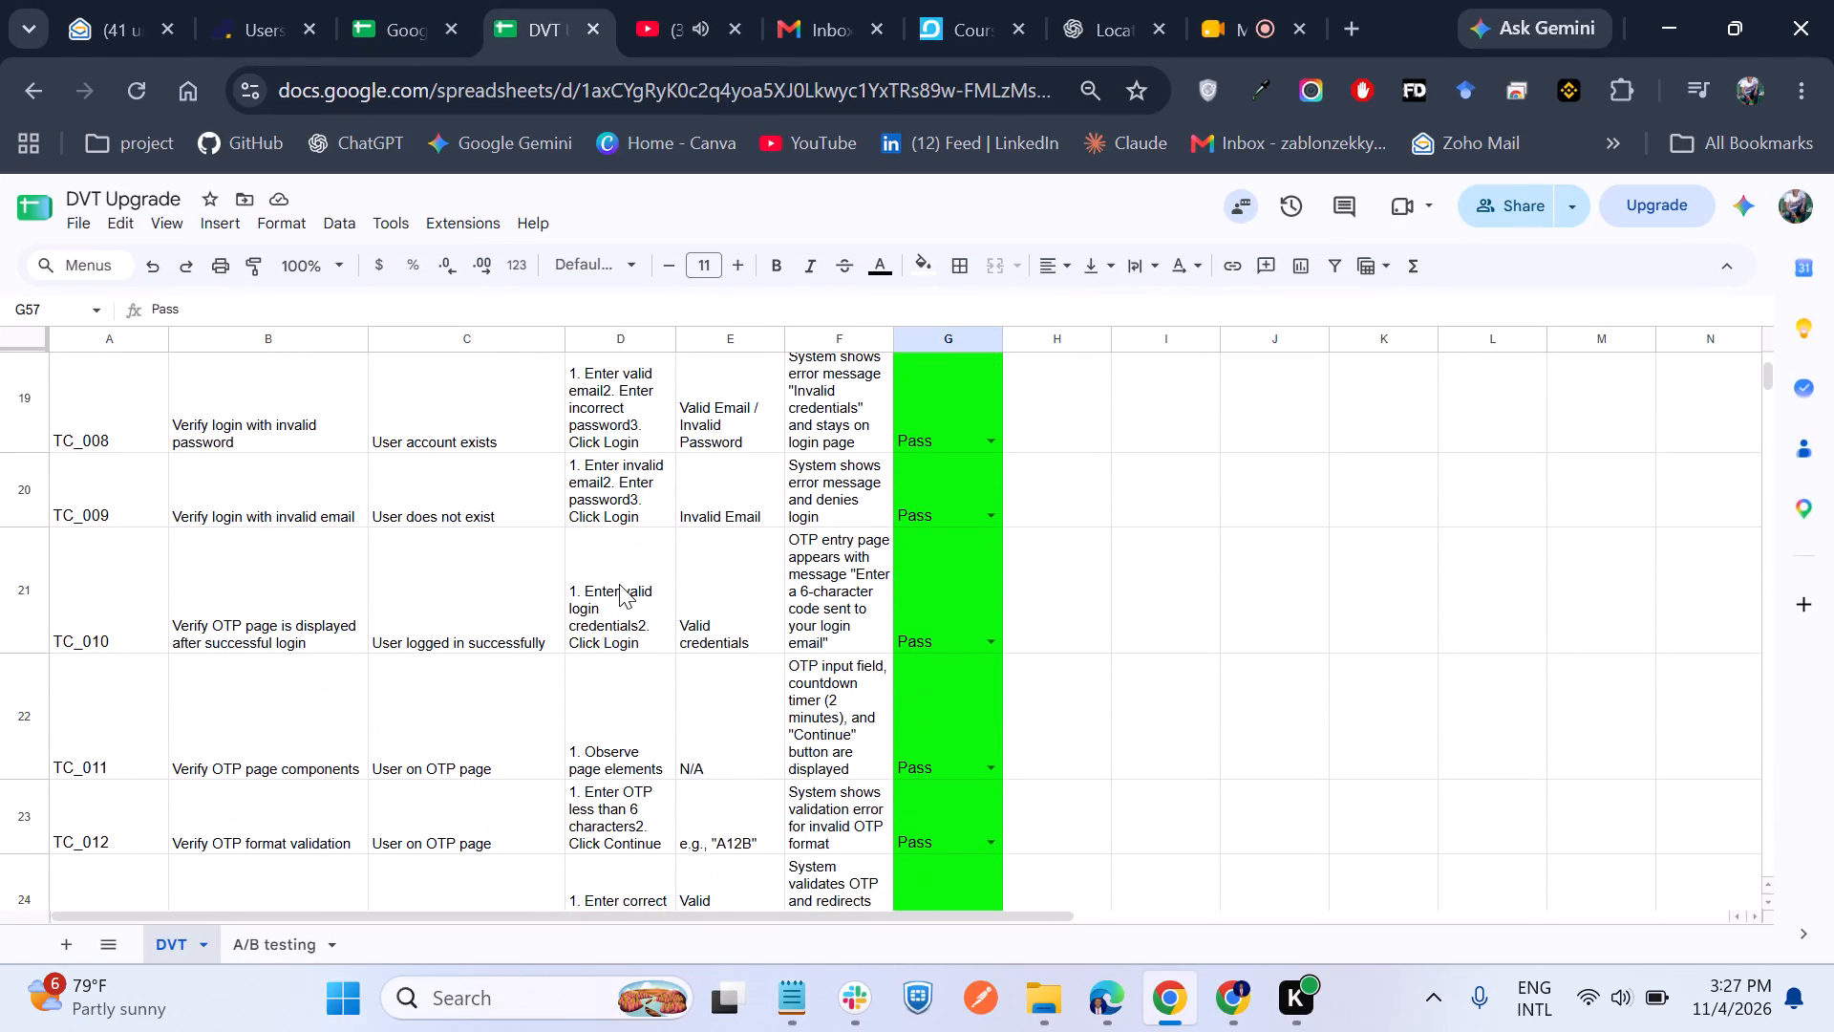
scroll(619, 584, down, 1)
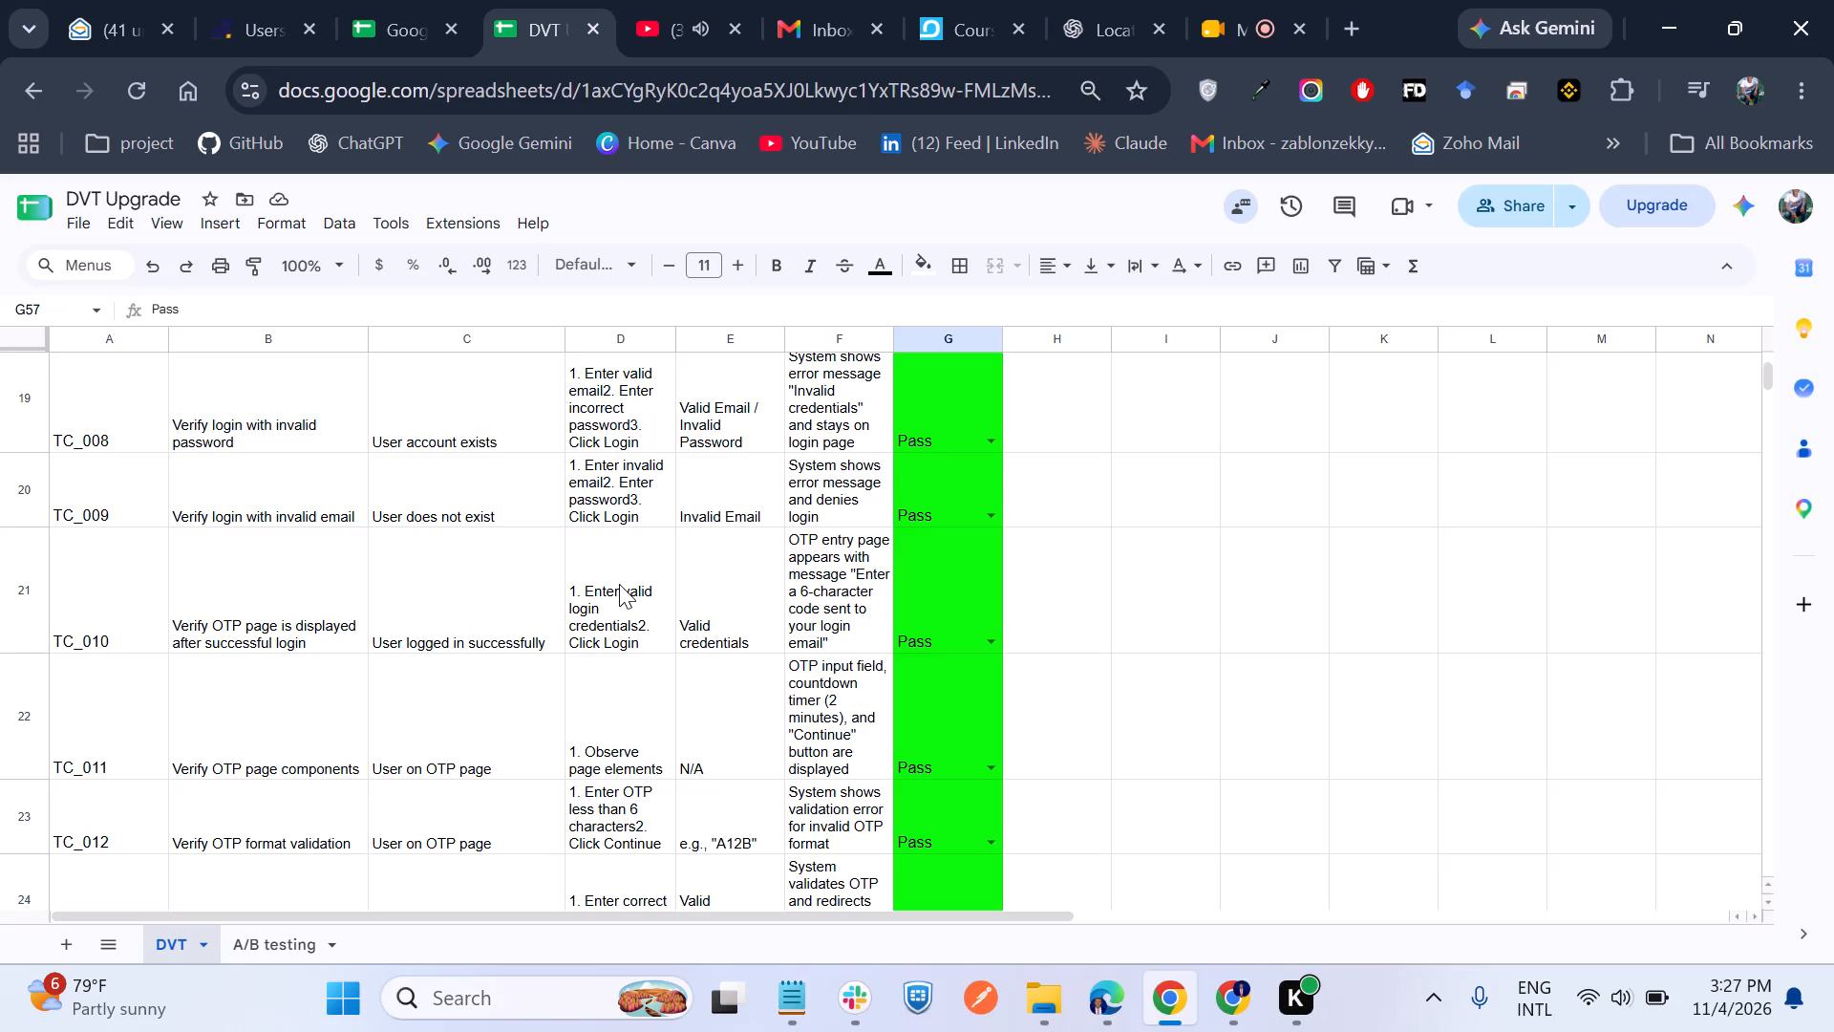
scroll(619, 584, down, 1)
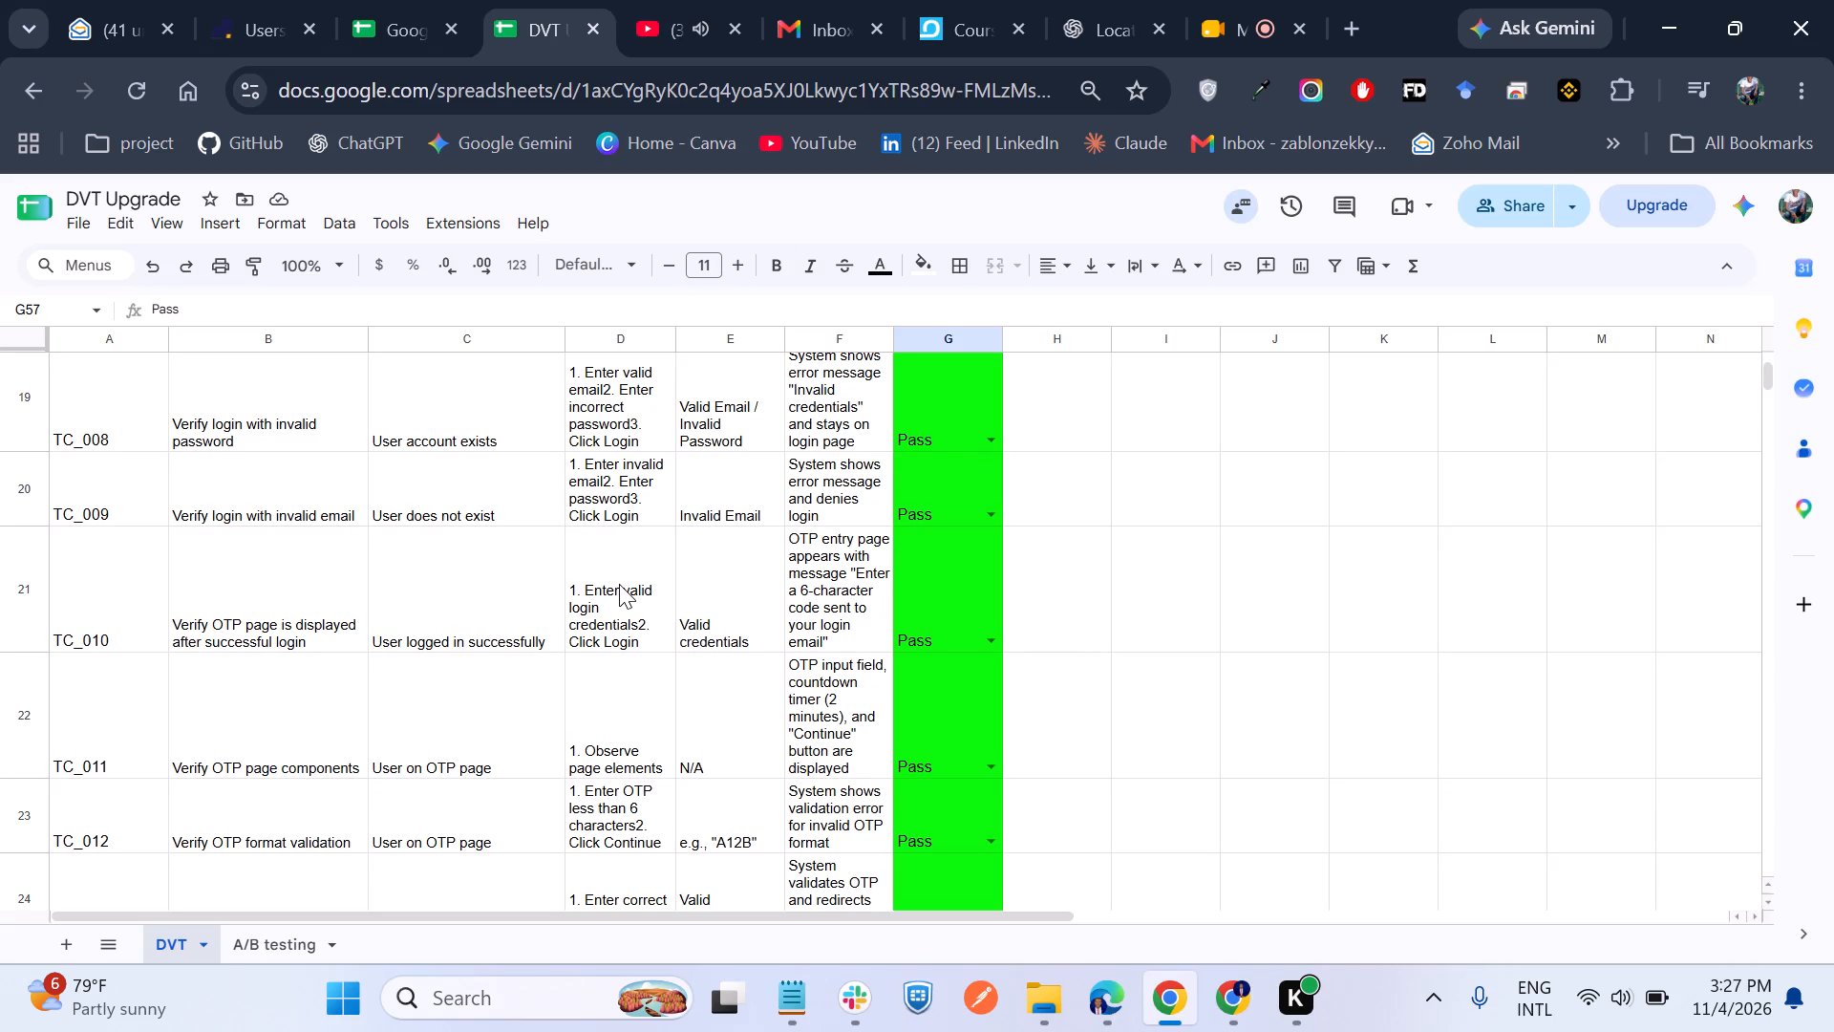
scroll(619, 584, down, 3)
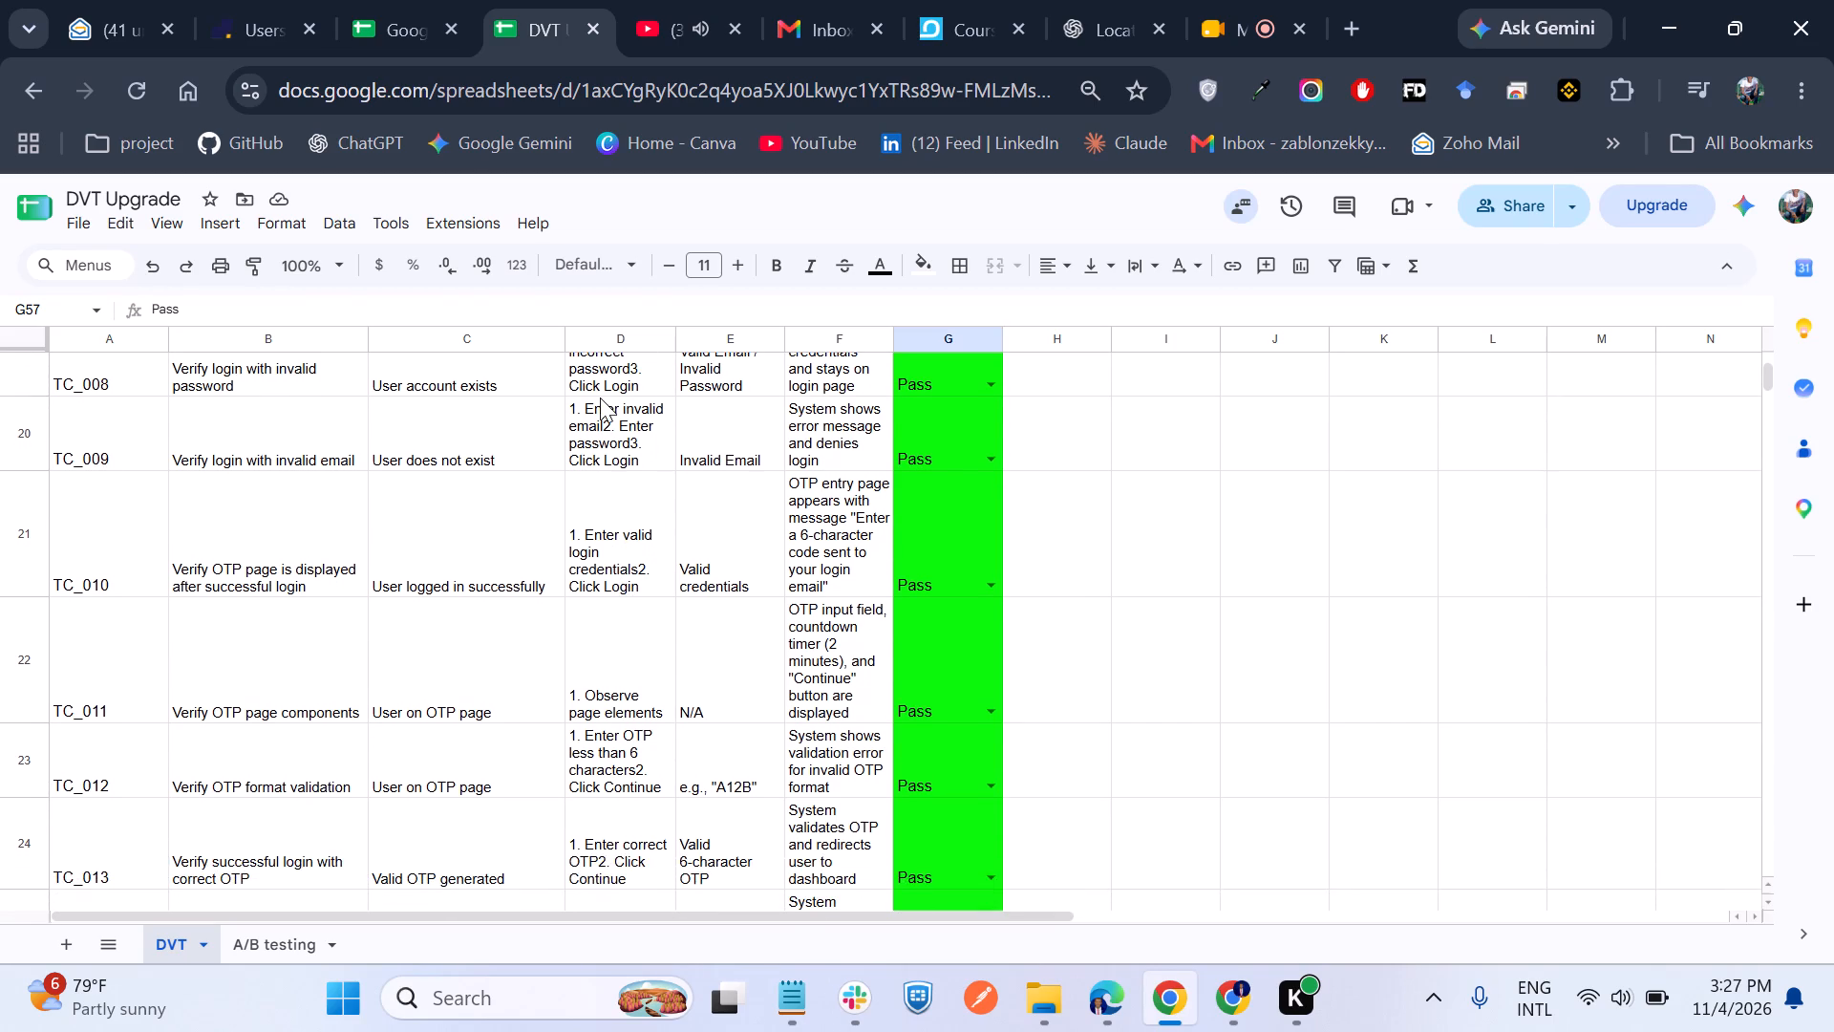
scroll(600, 398, down, 5)
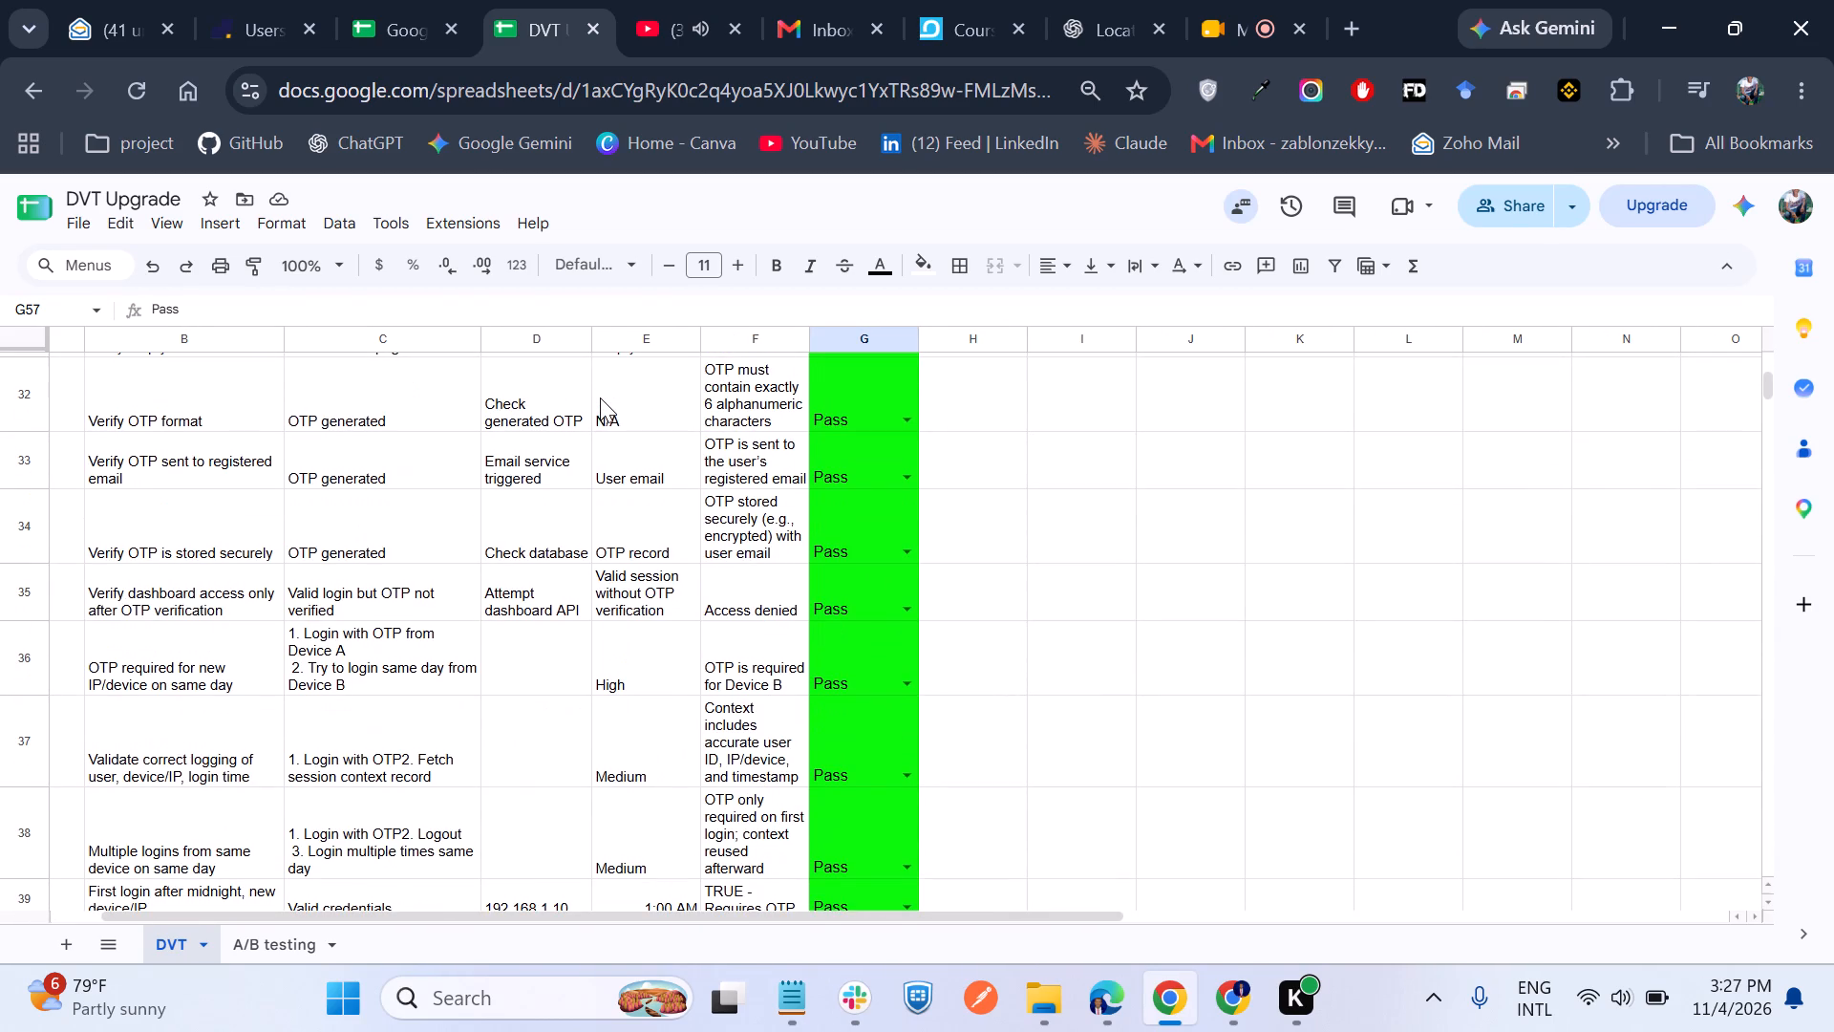
scroll(794, 503, down, 1)
scroll(794, 503, right, 1)
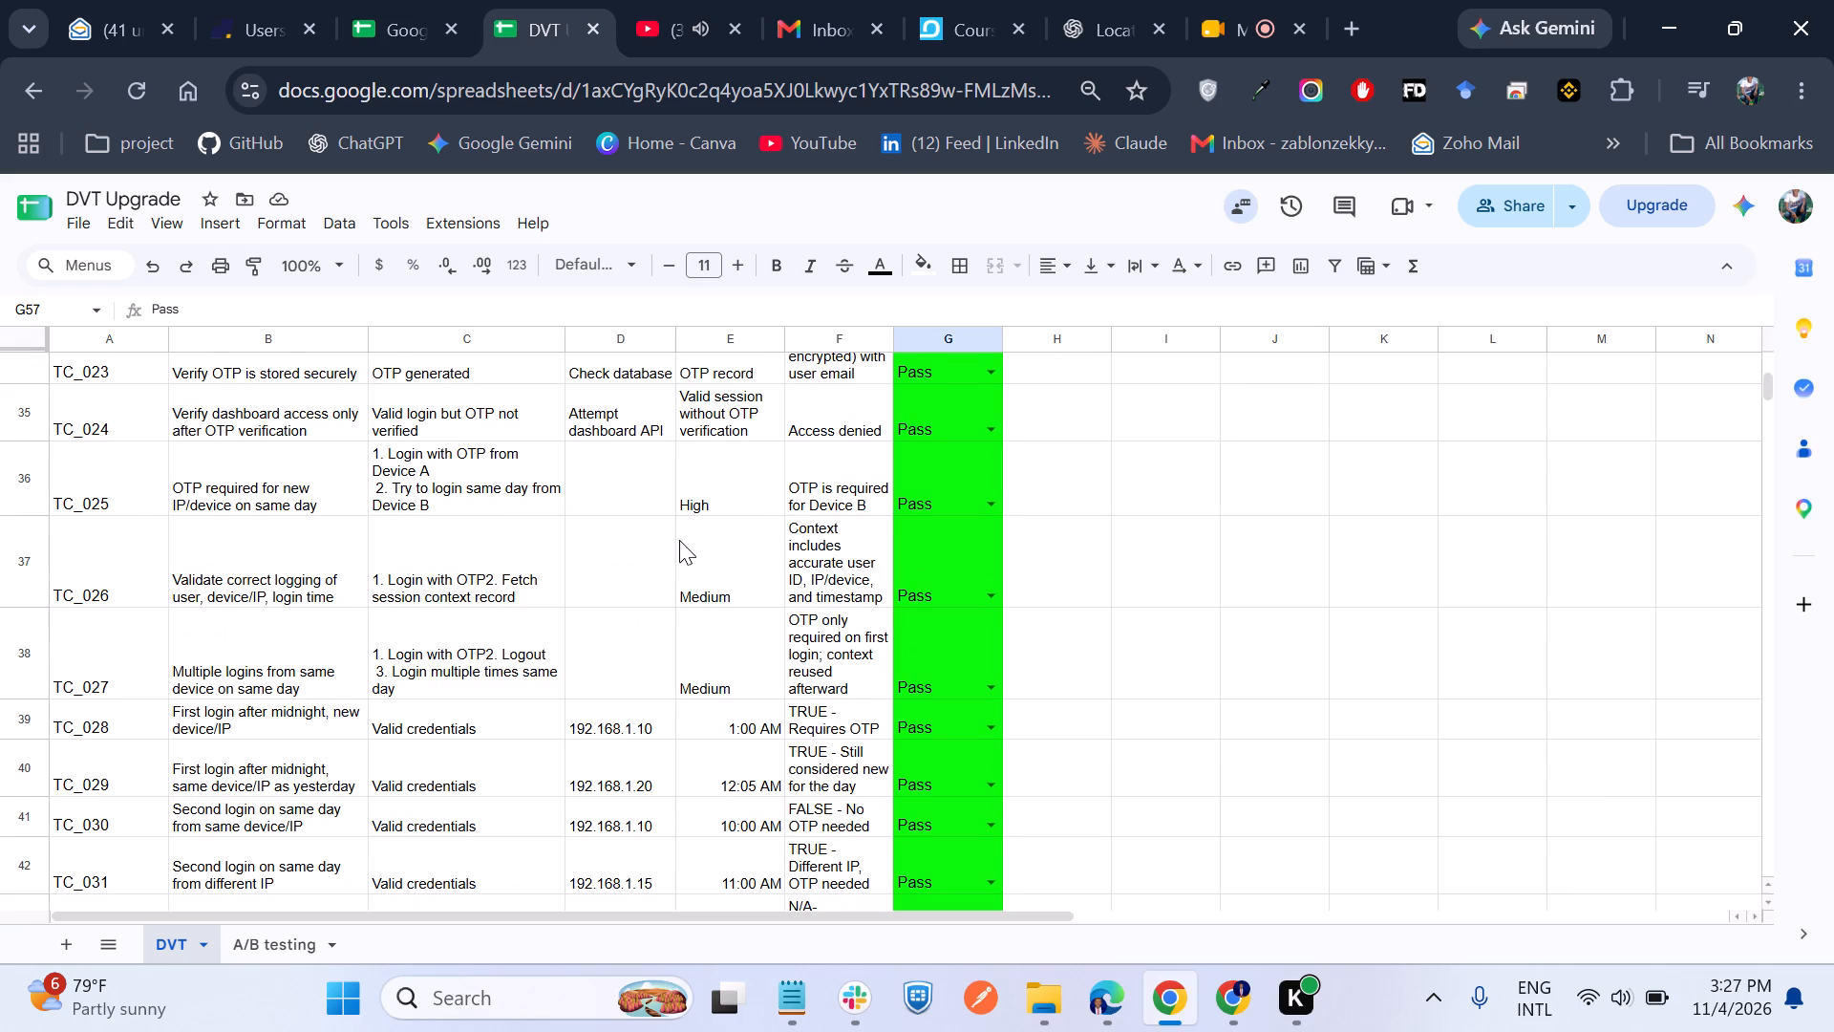
scroll(679, 540, down, 3)
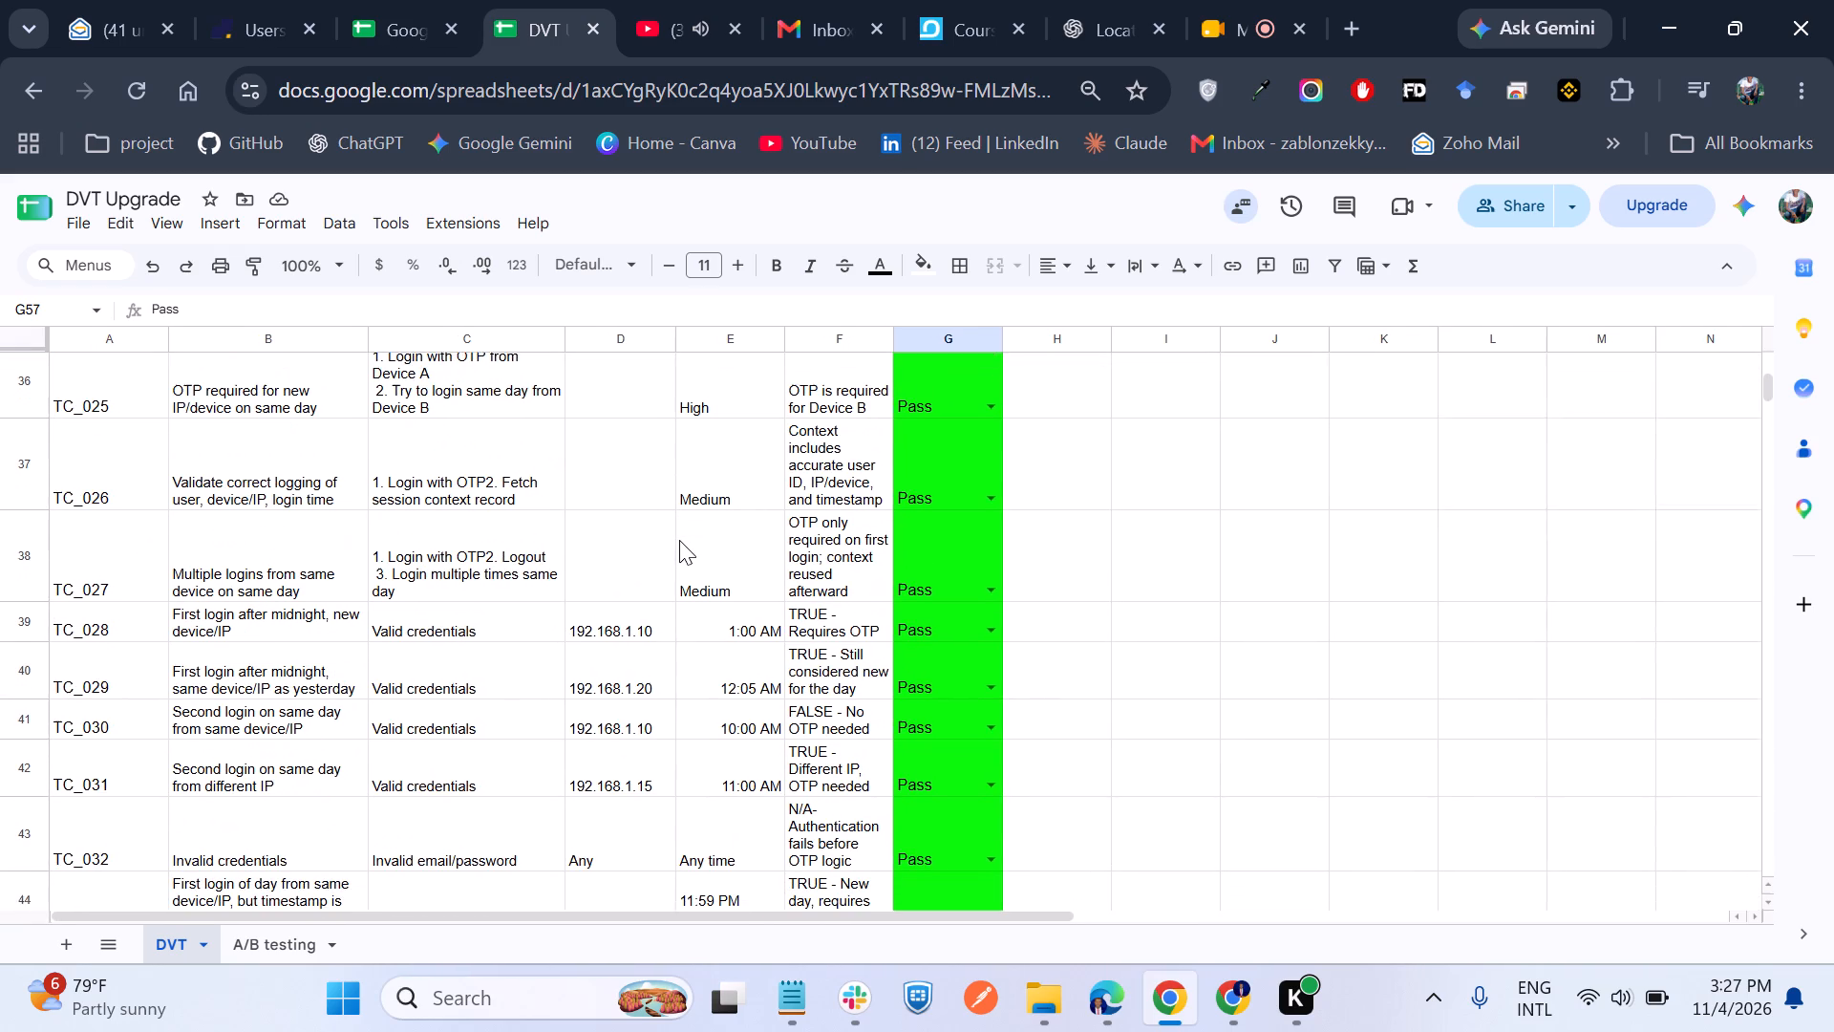
scroll(679, 540, down, 1)
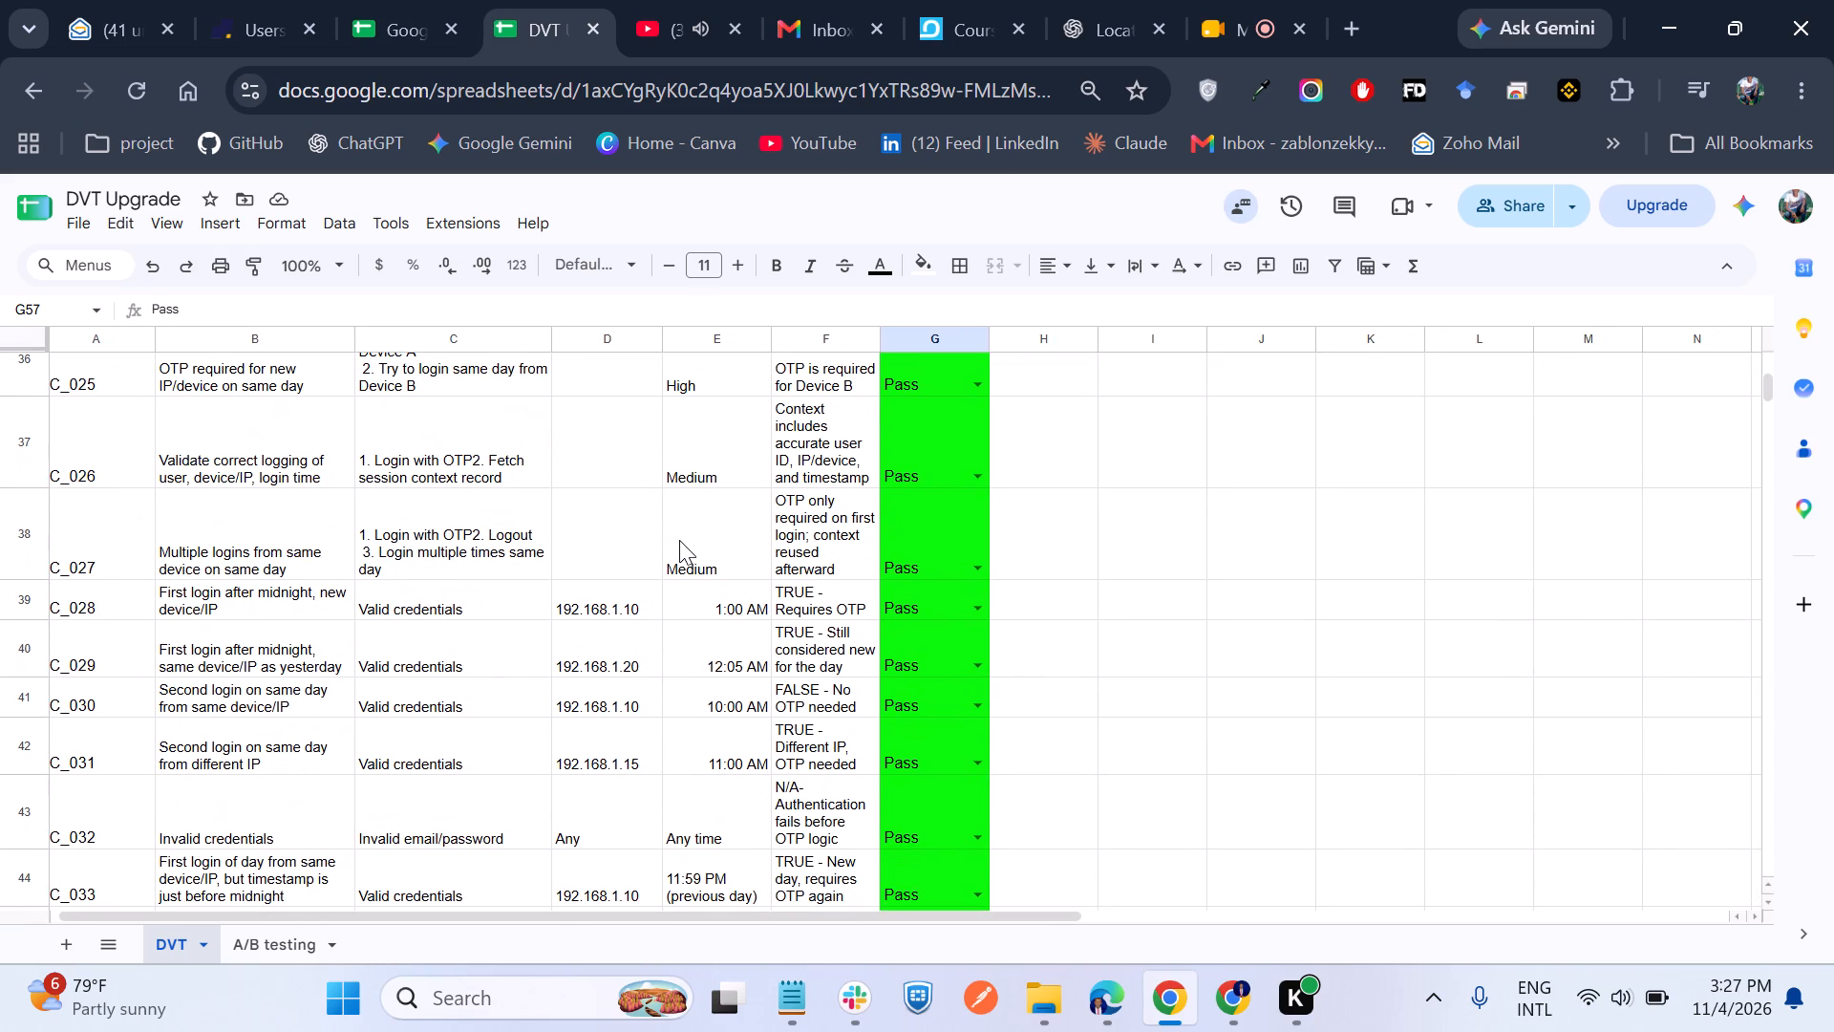
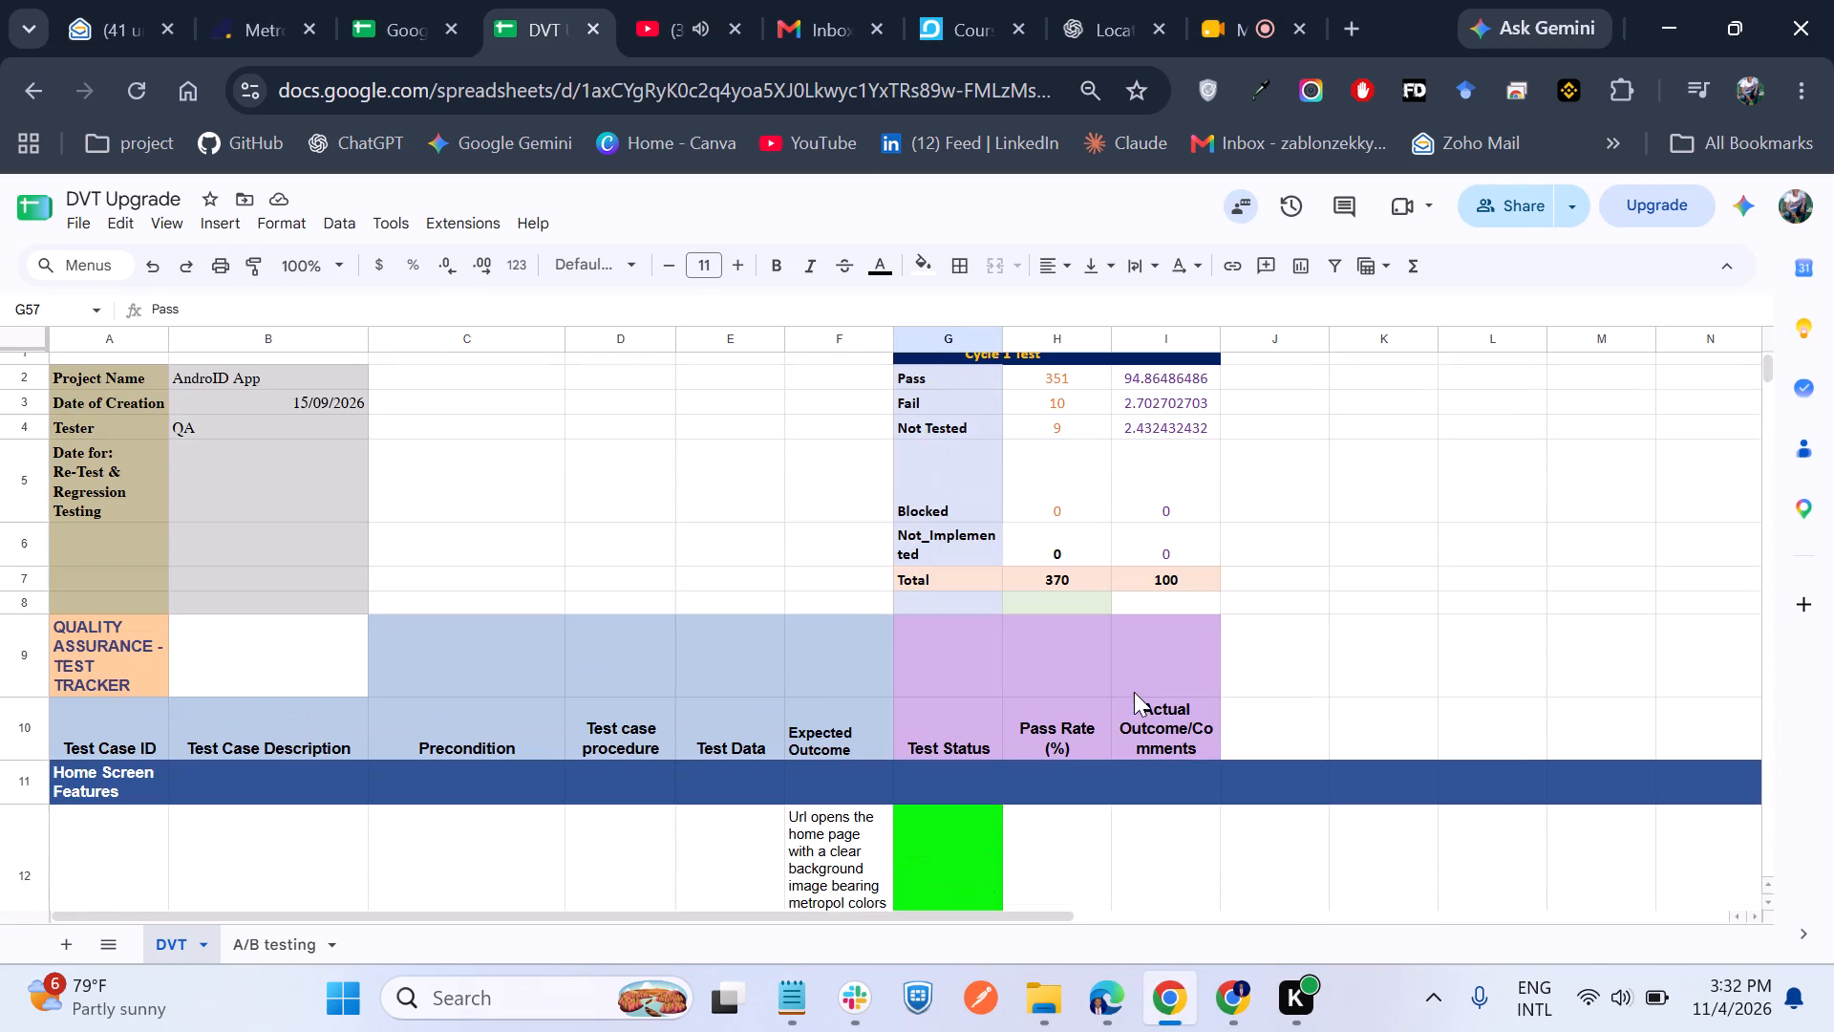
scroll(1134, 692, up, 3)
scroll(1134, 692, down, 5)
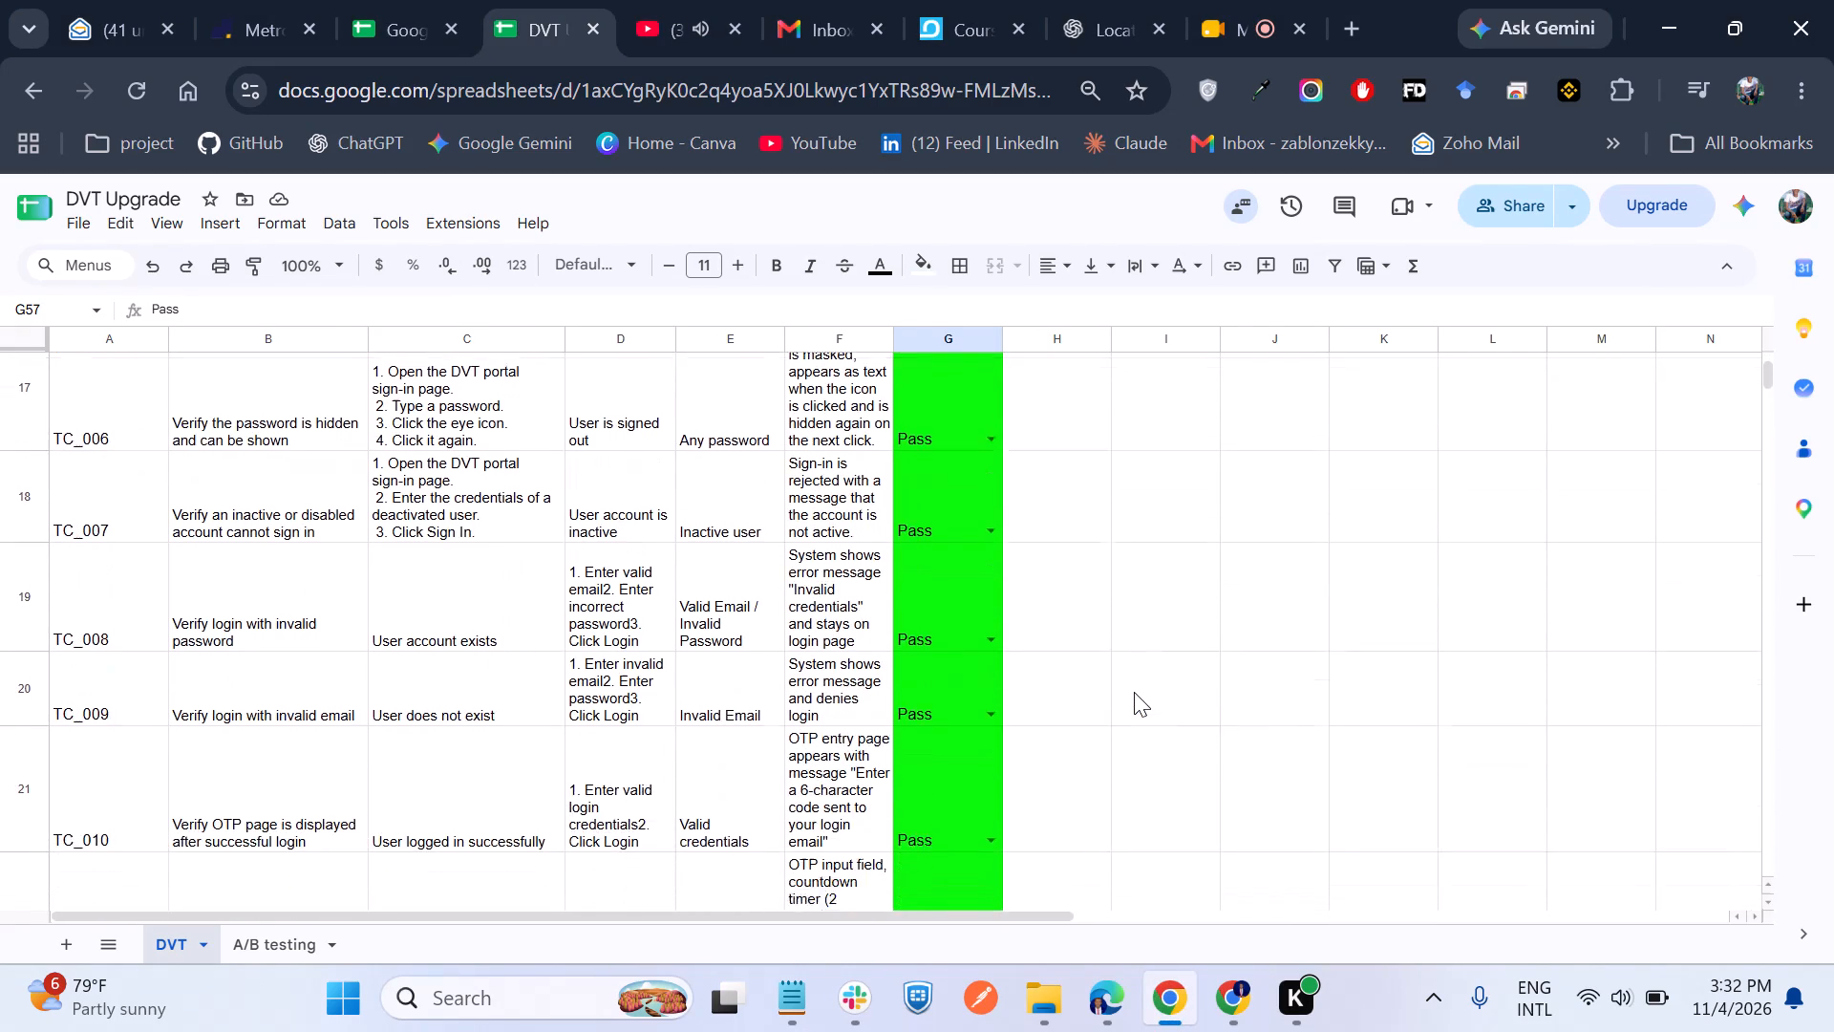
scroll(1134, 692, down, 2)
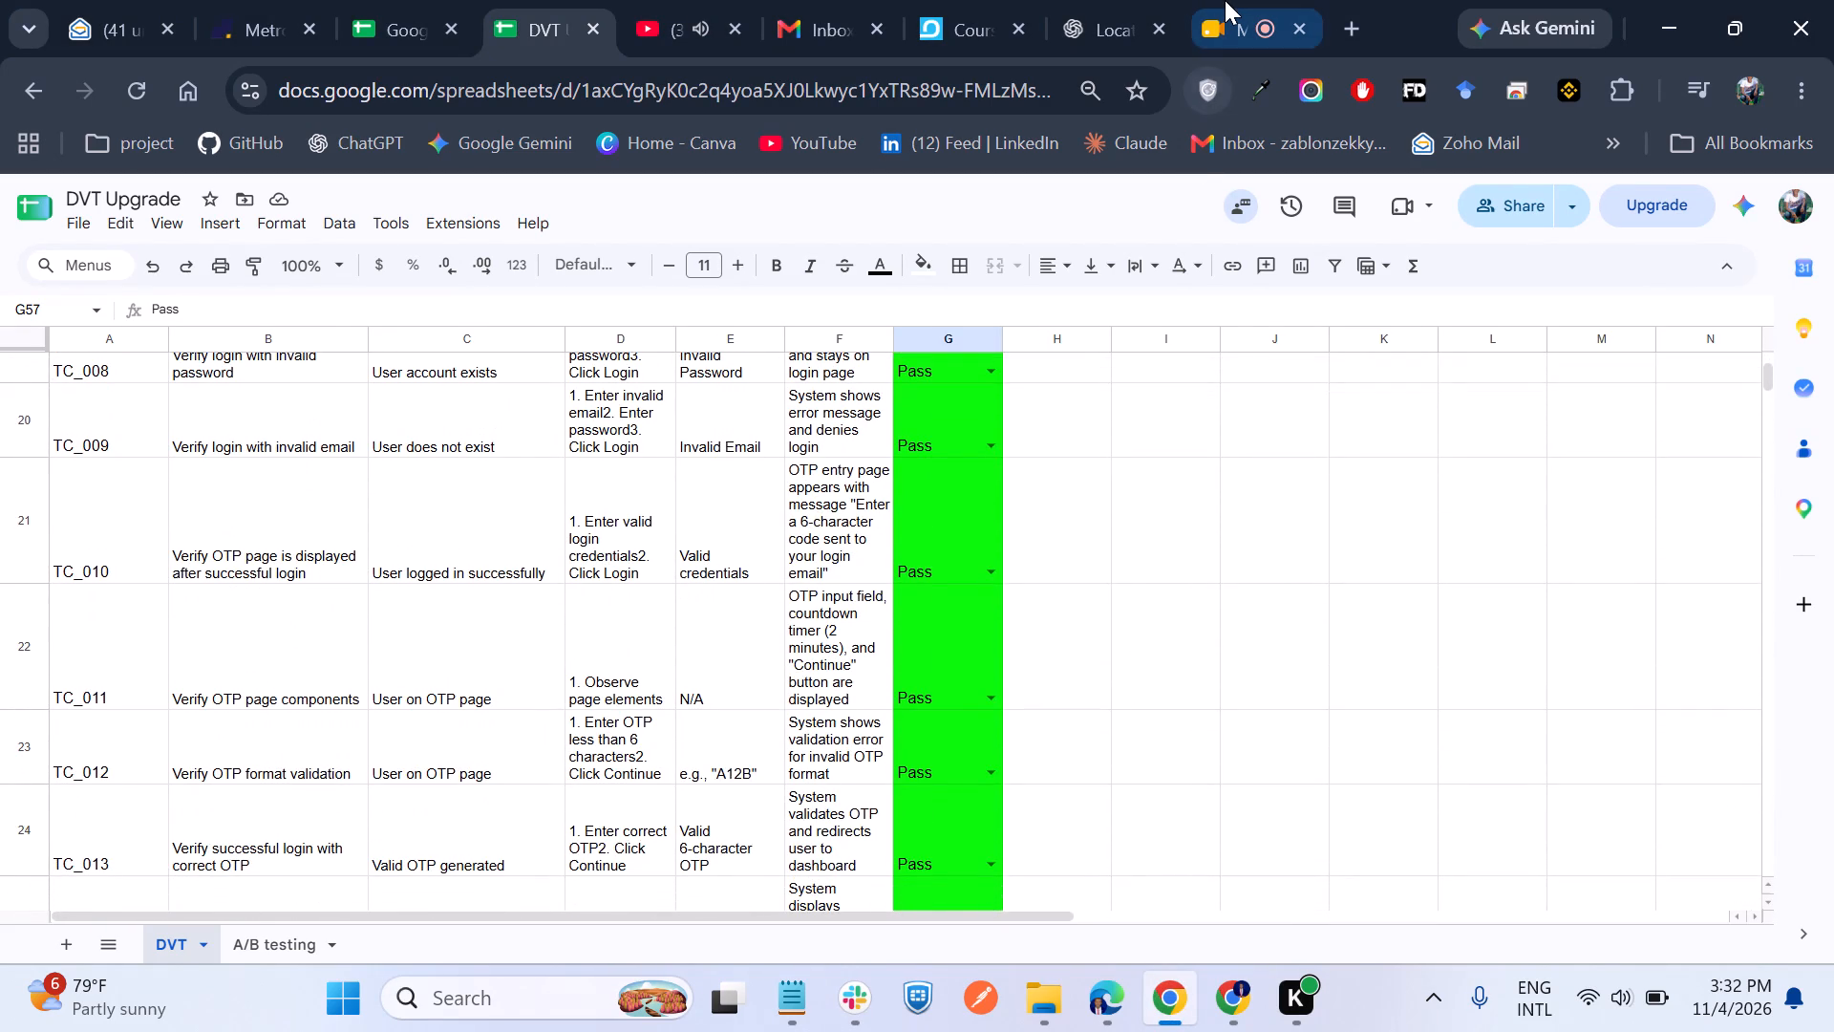
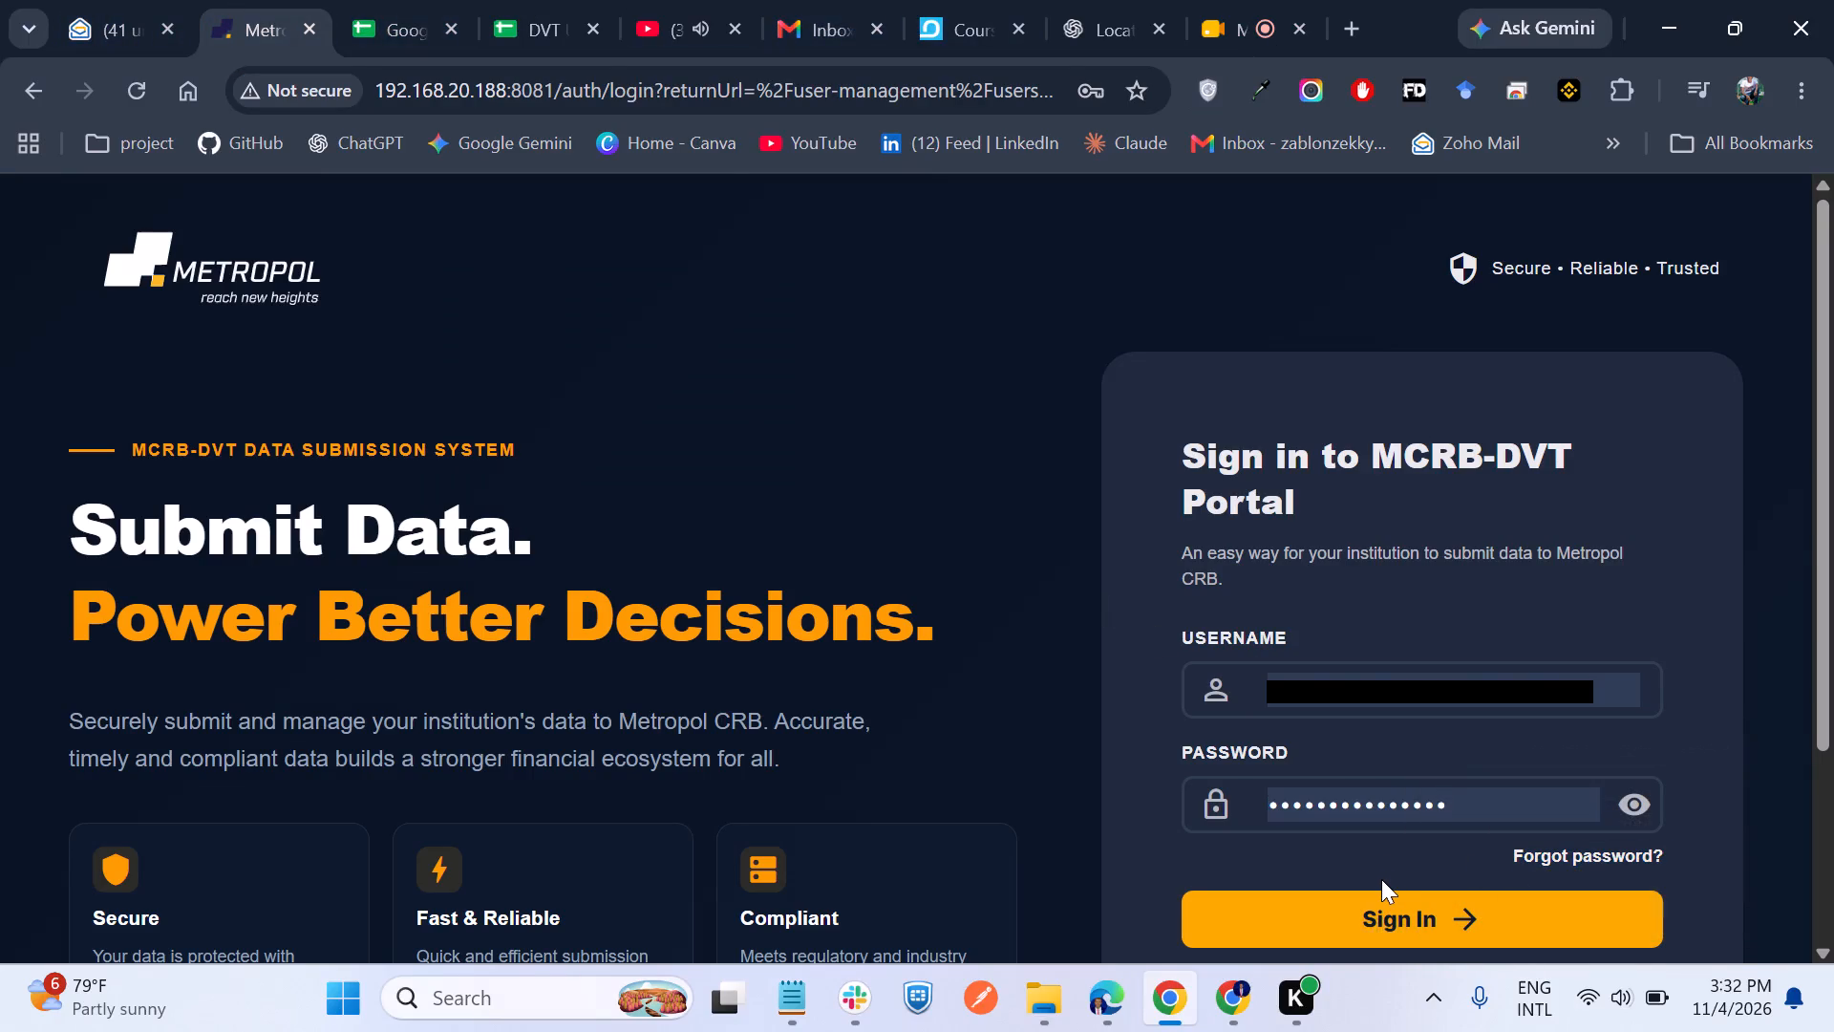
Sign in to the MCRB-DVT Portal with the prefilled credentials and look over the Users List.
click(1370, 904)
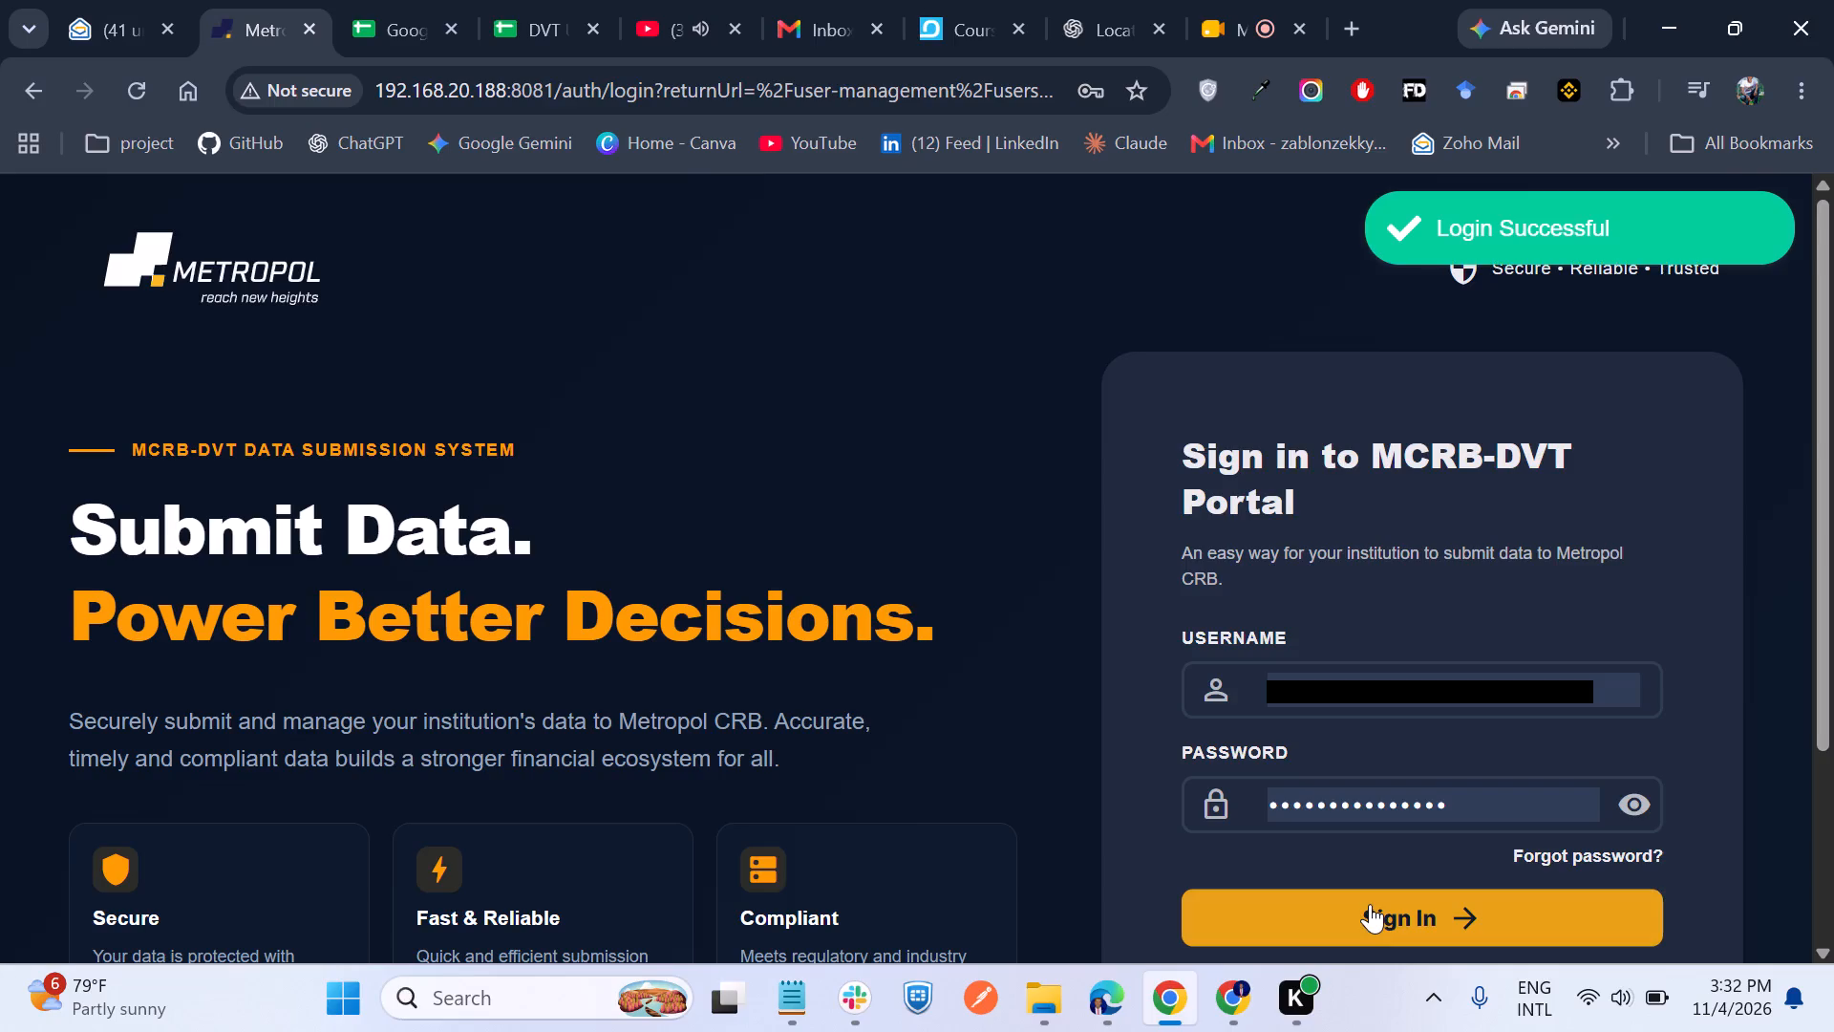
scroll(1370, 904, down, 1)
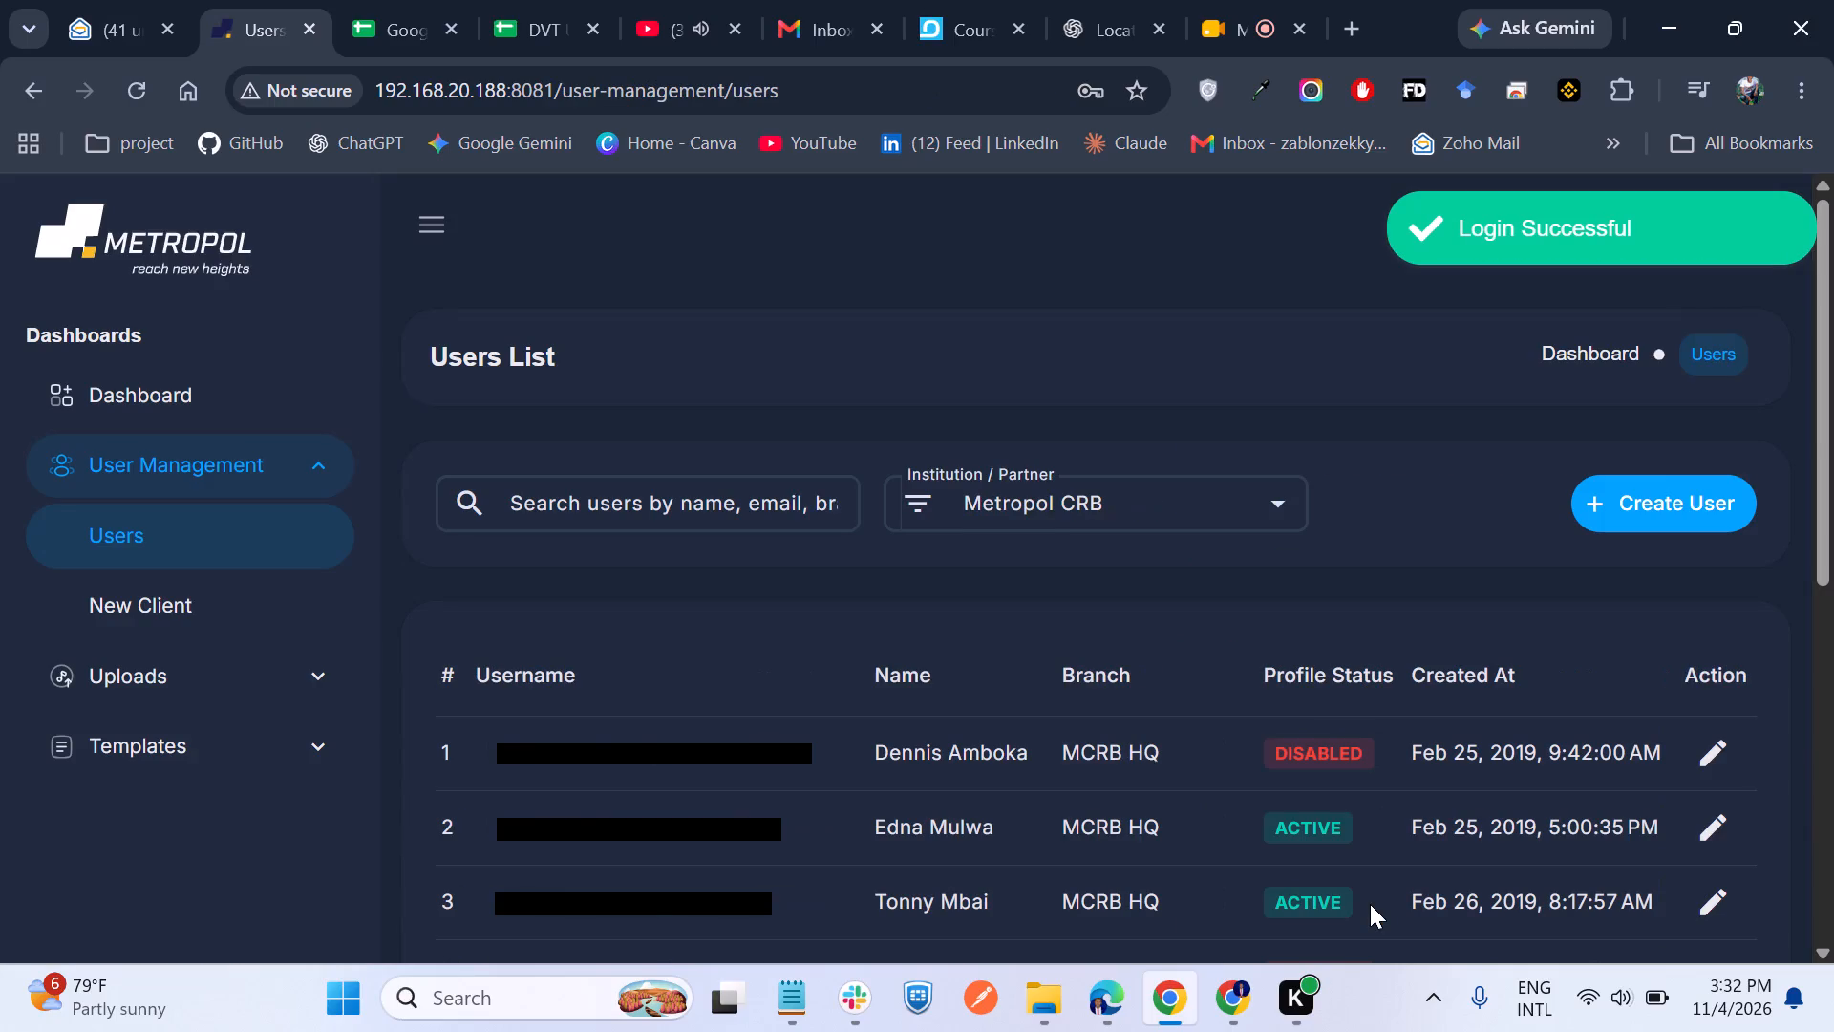
scroll(1370, 904, down, 2)
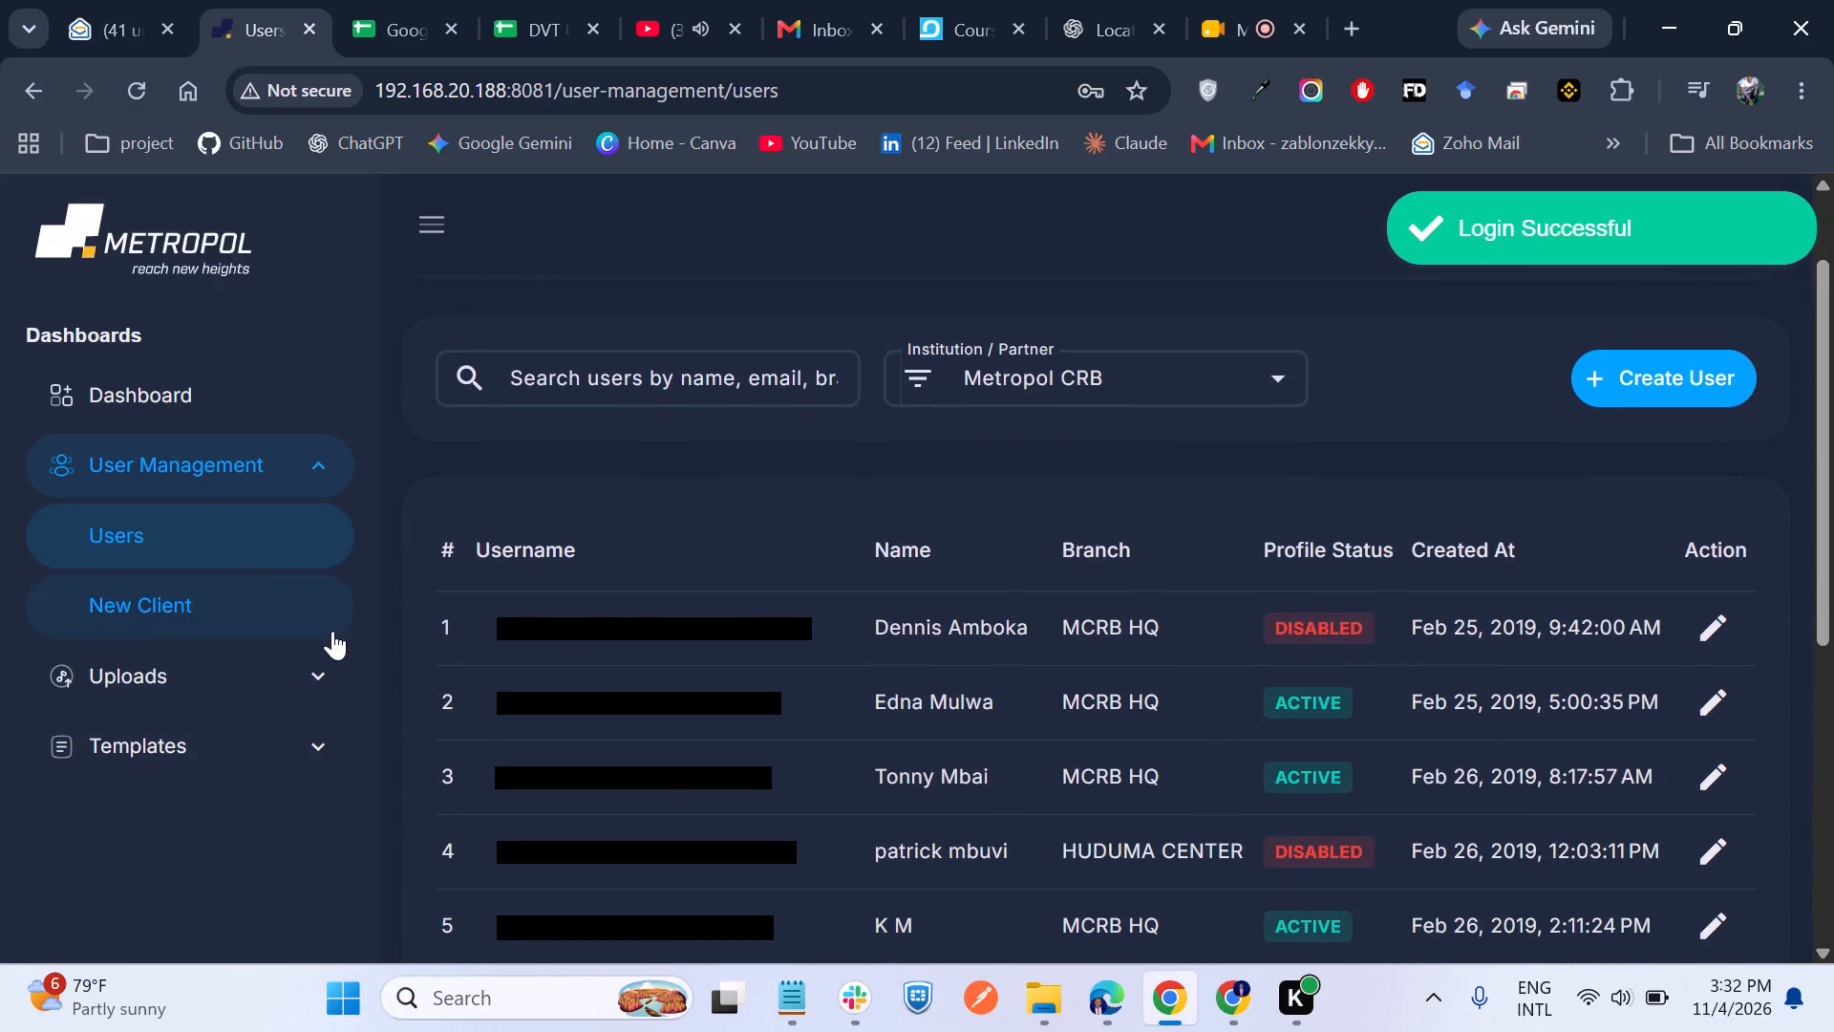
click(210, 535)
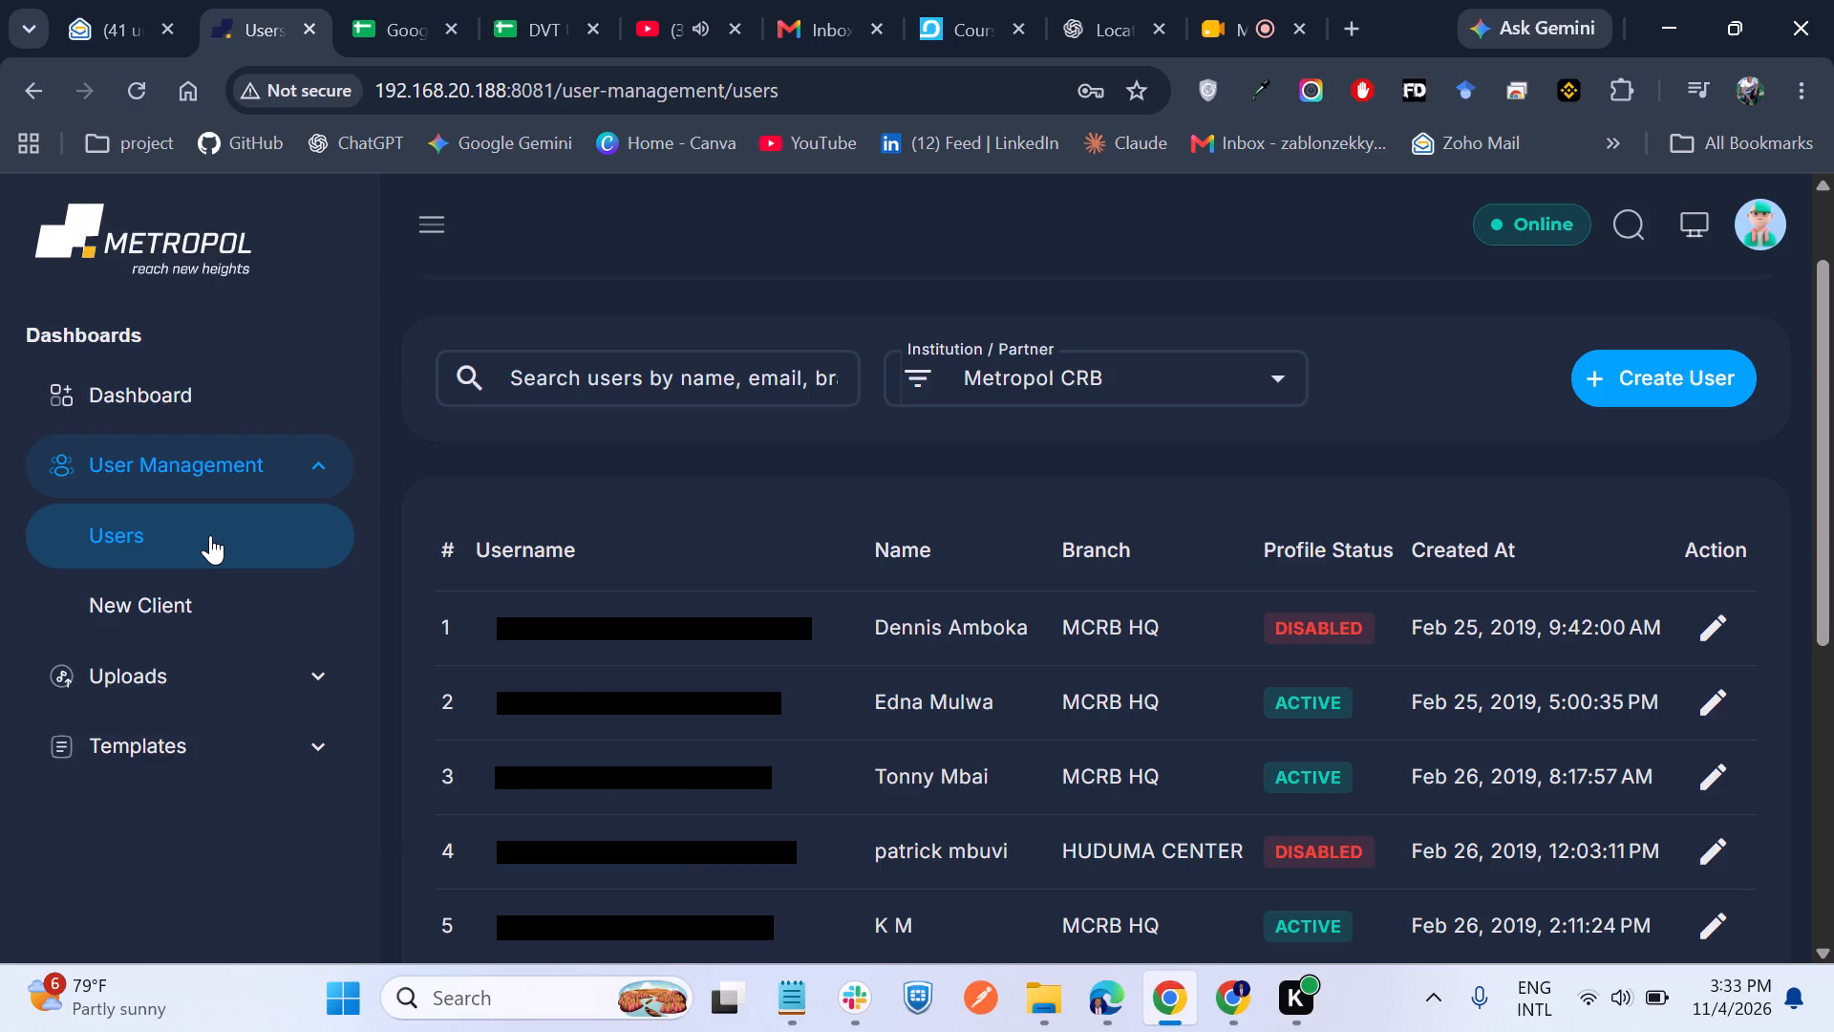
click(210, 535)
Examine the New Client form for generating API client keys, including its token validity period and institution options.
click(146, 601)
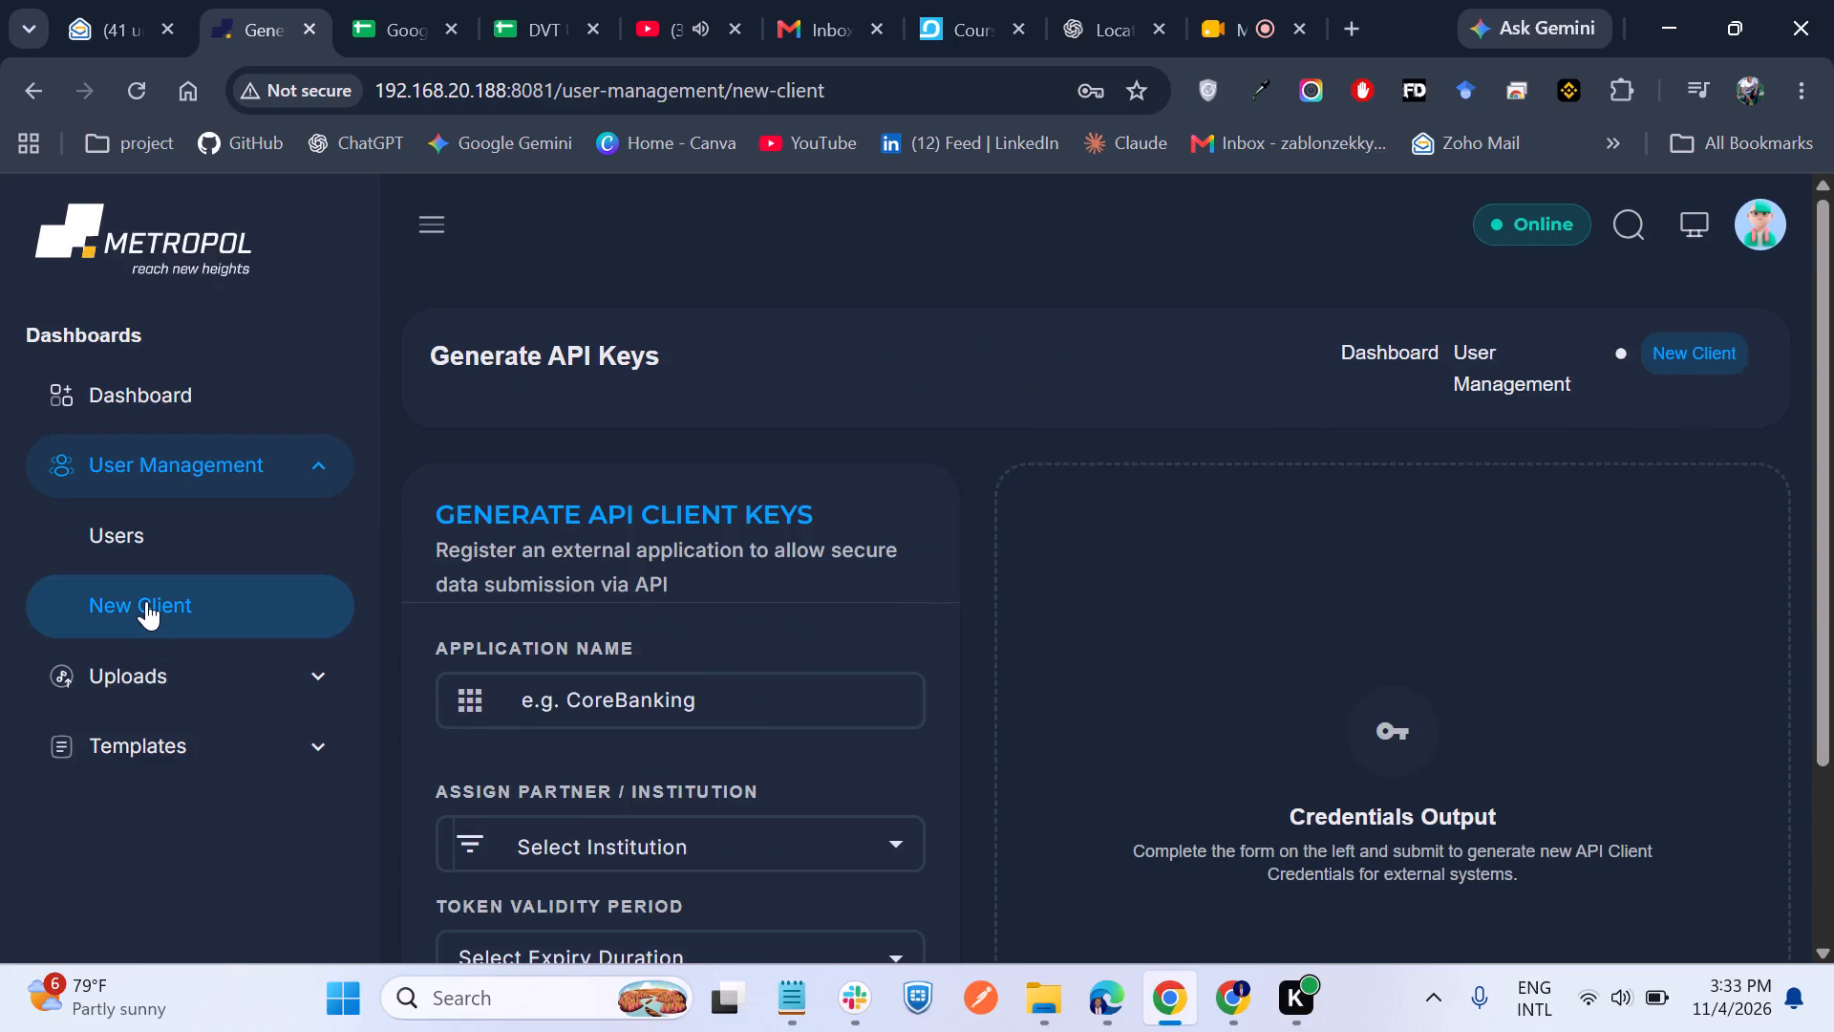
scroll(535, 707, down, 1)
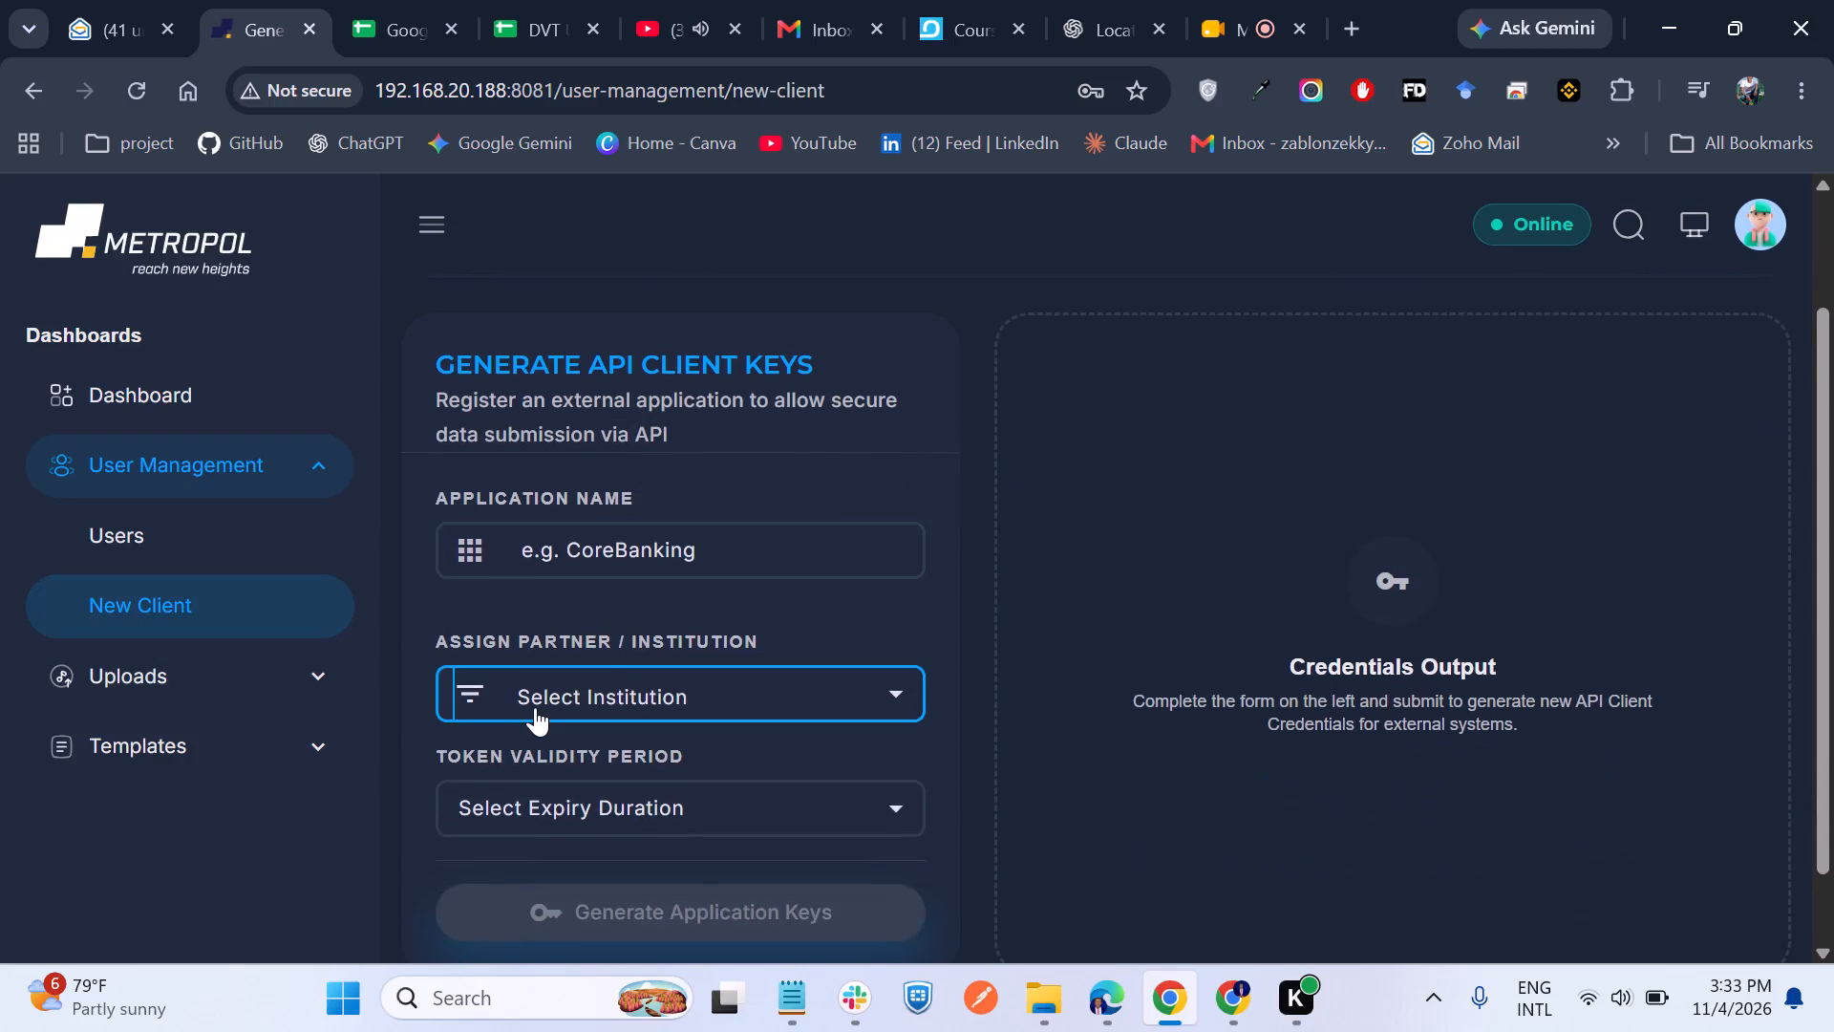
scroll(535, 707, down, 2)
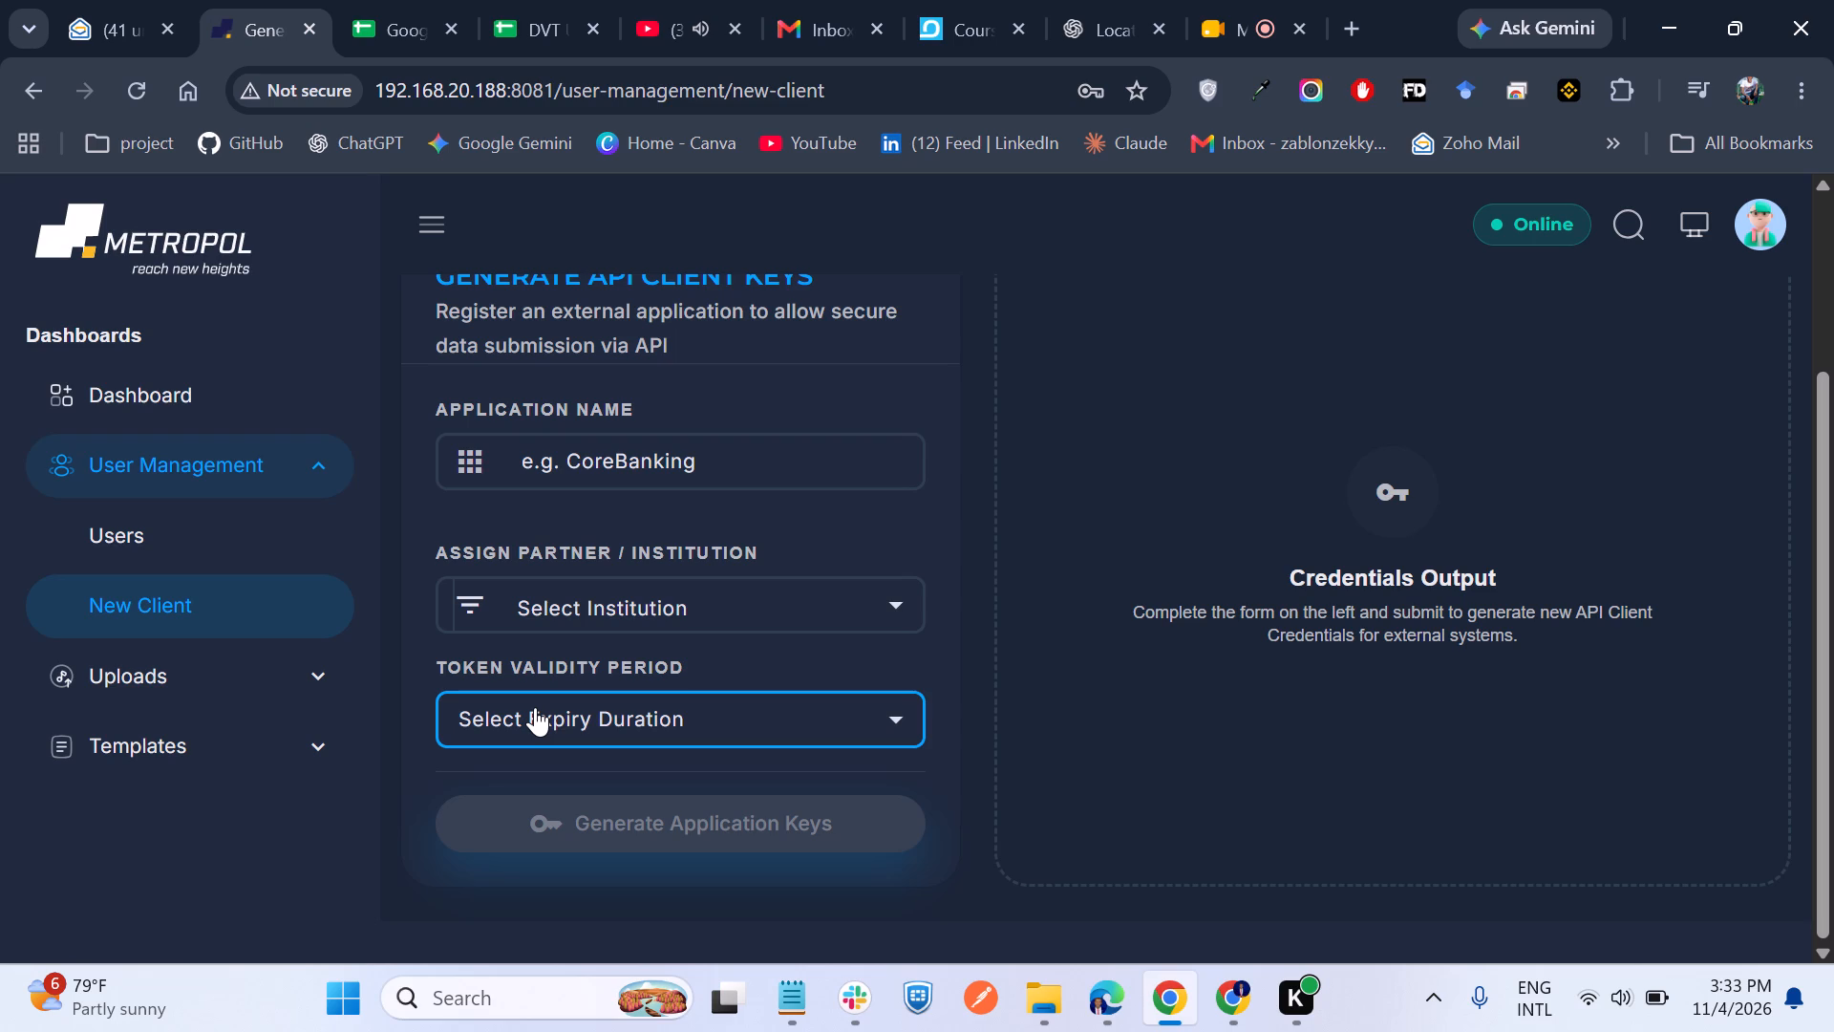
scroll(535, 707, down, 1)
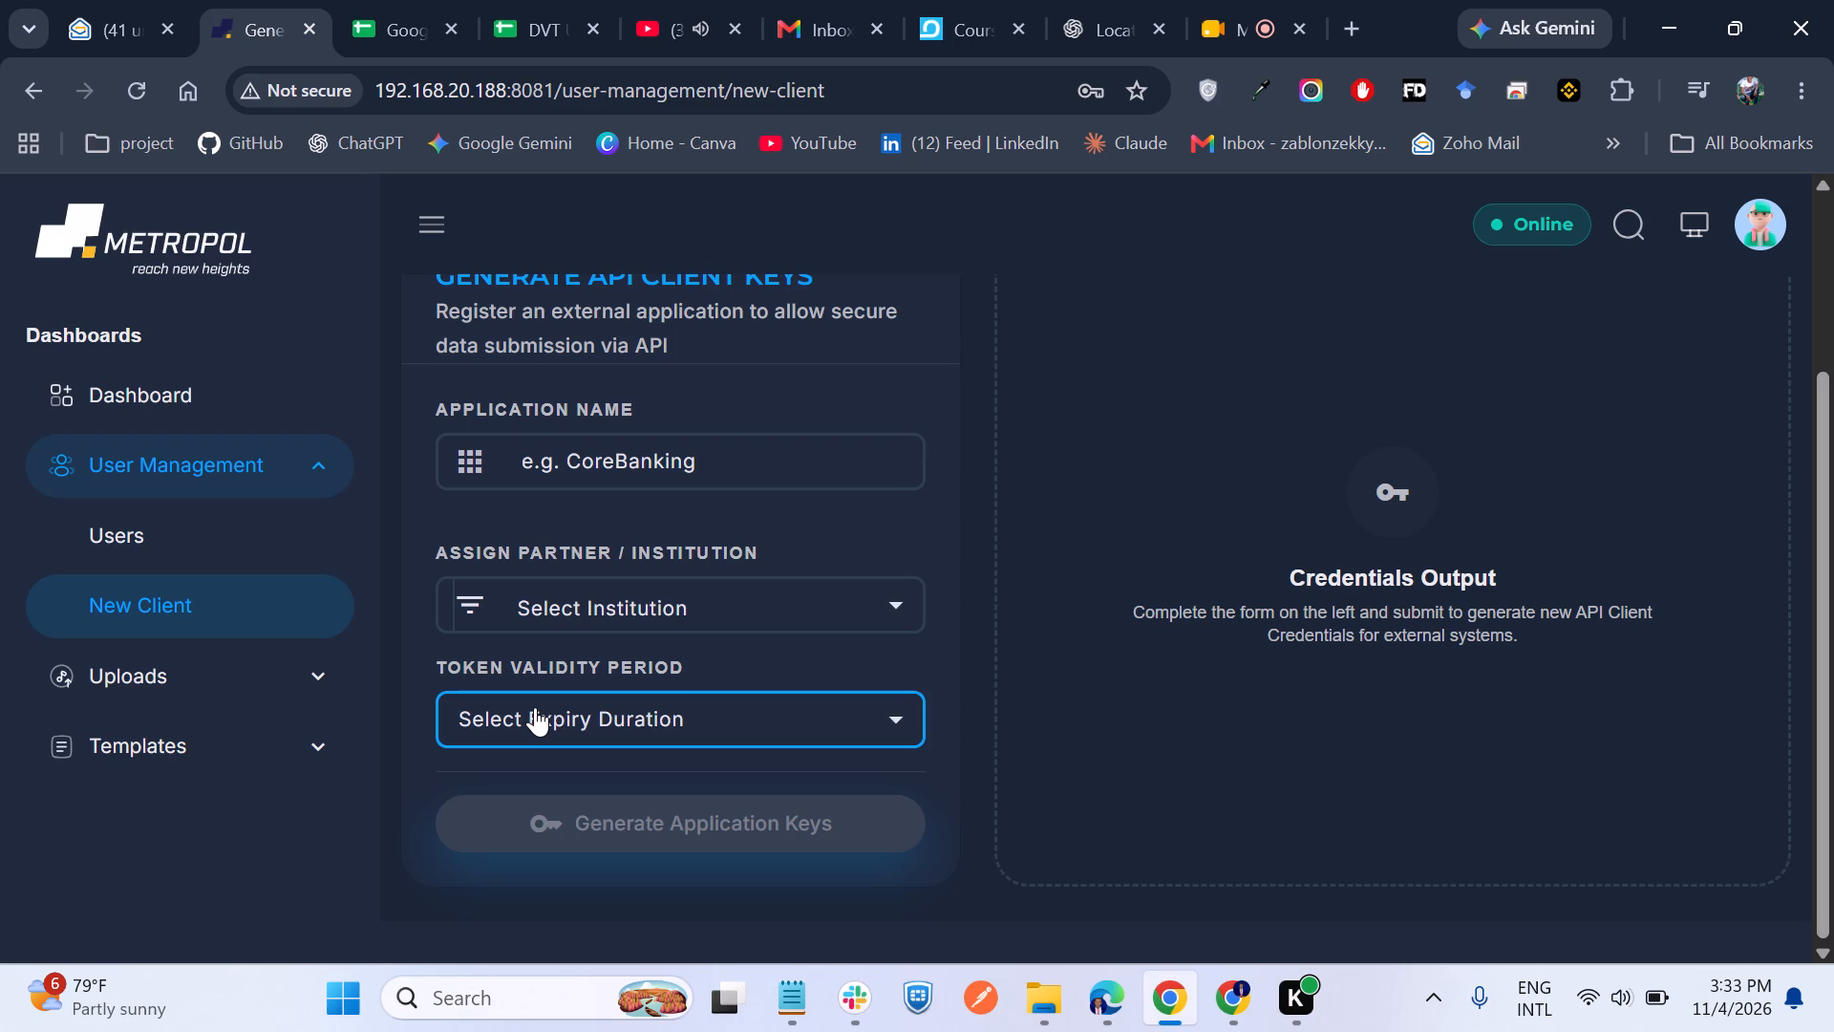
scroll(535, 707, down, 1)
click(535, 707)
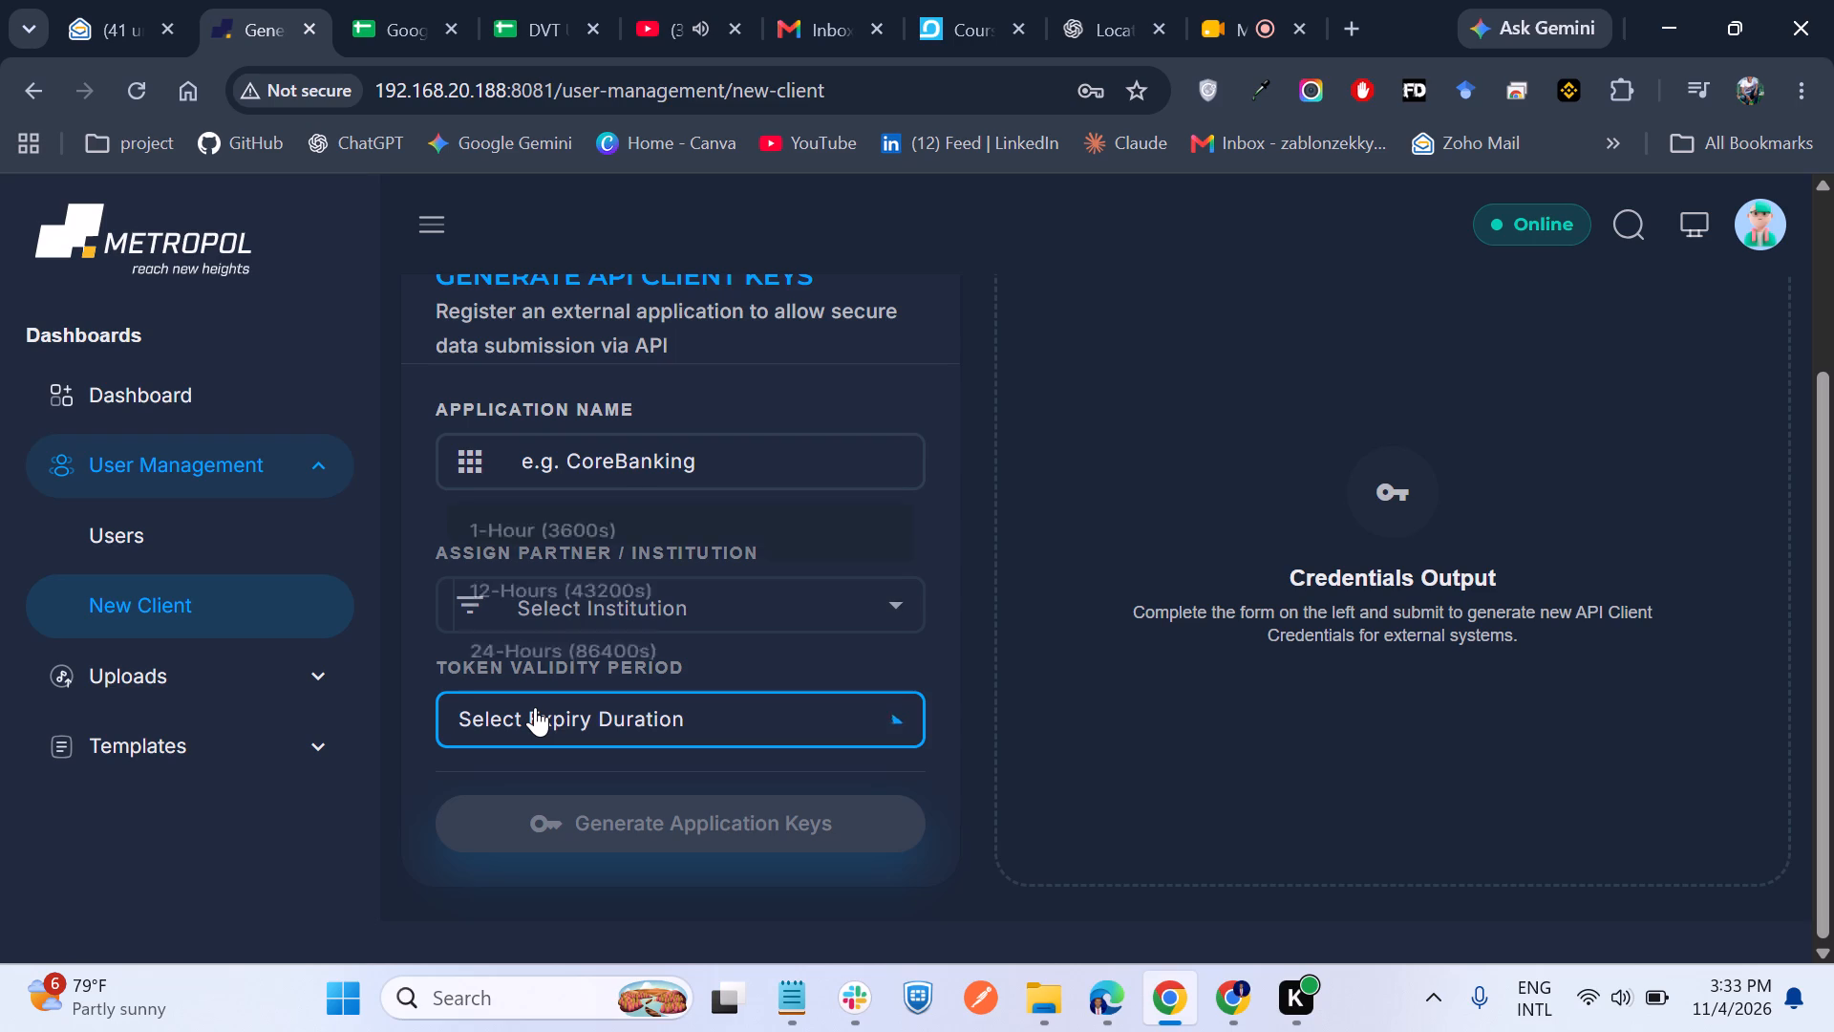
click(535, 707)
click(535, 707)
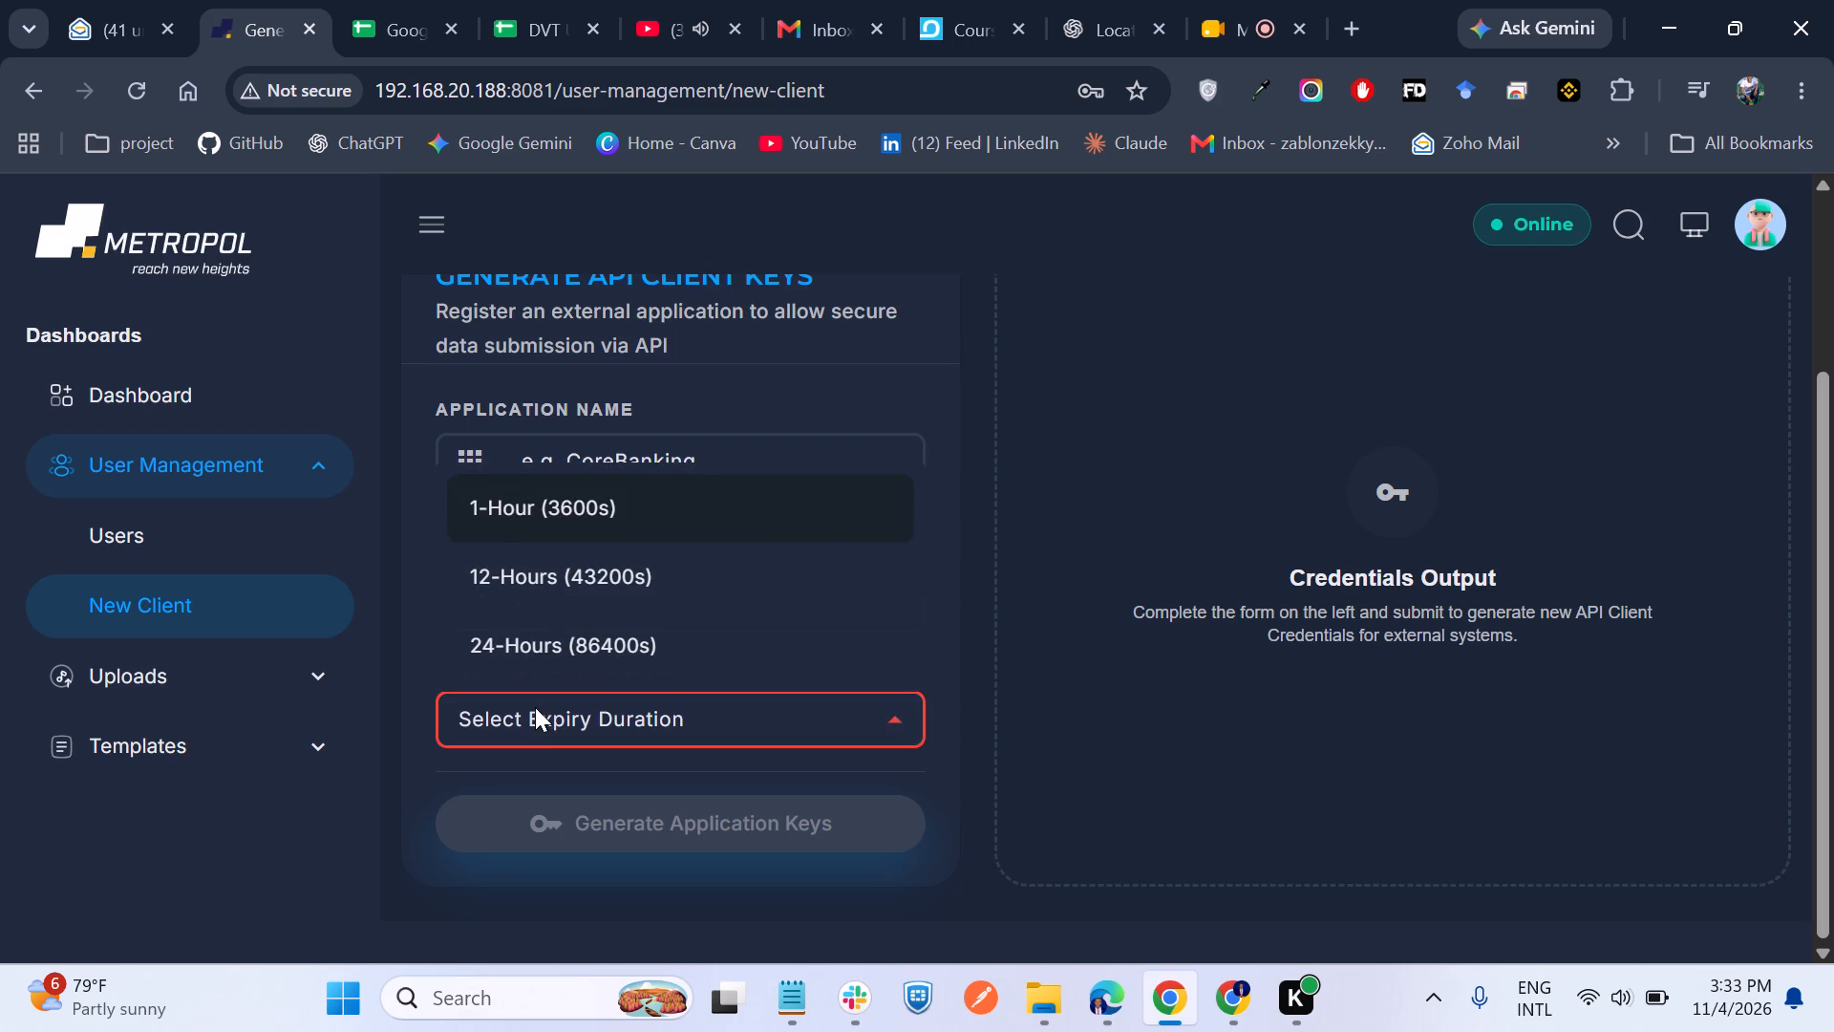
click(535, 707)
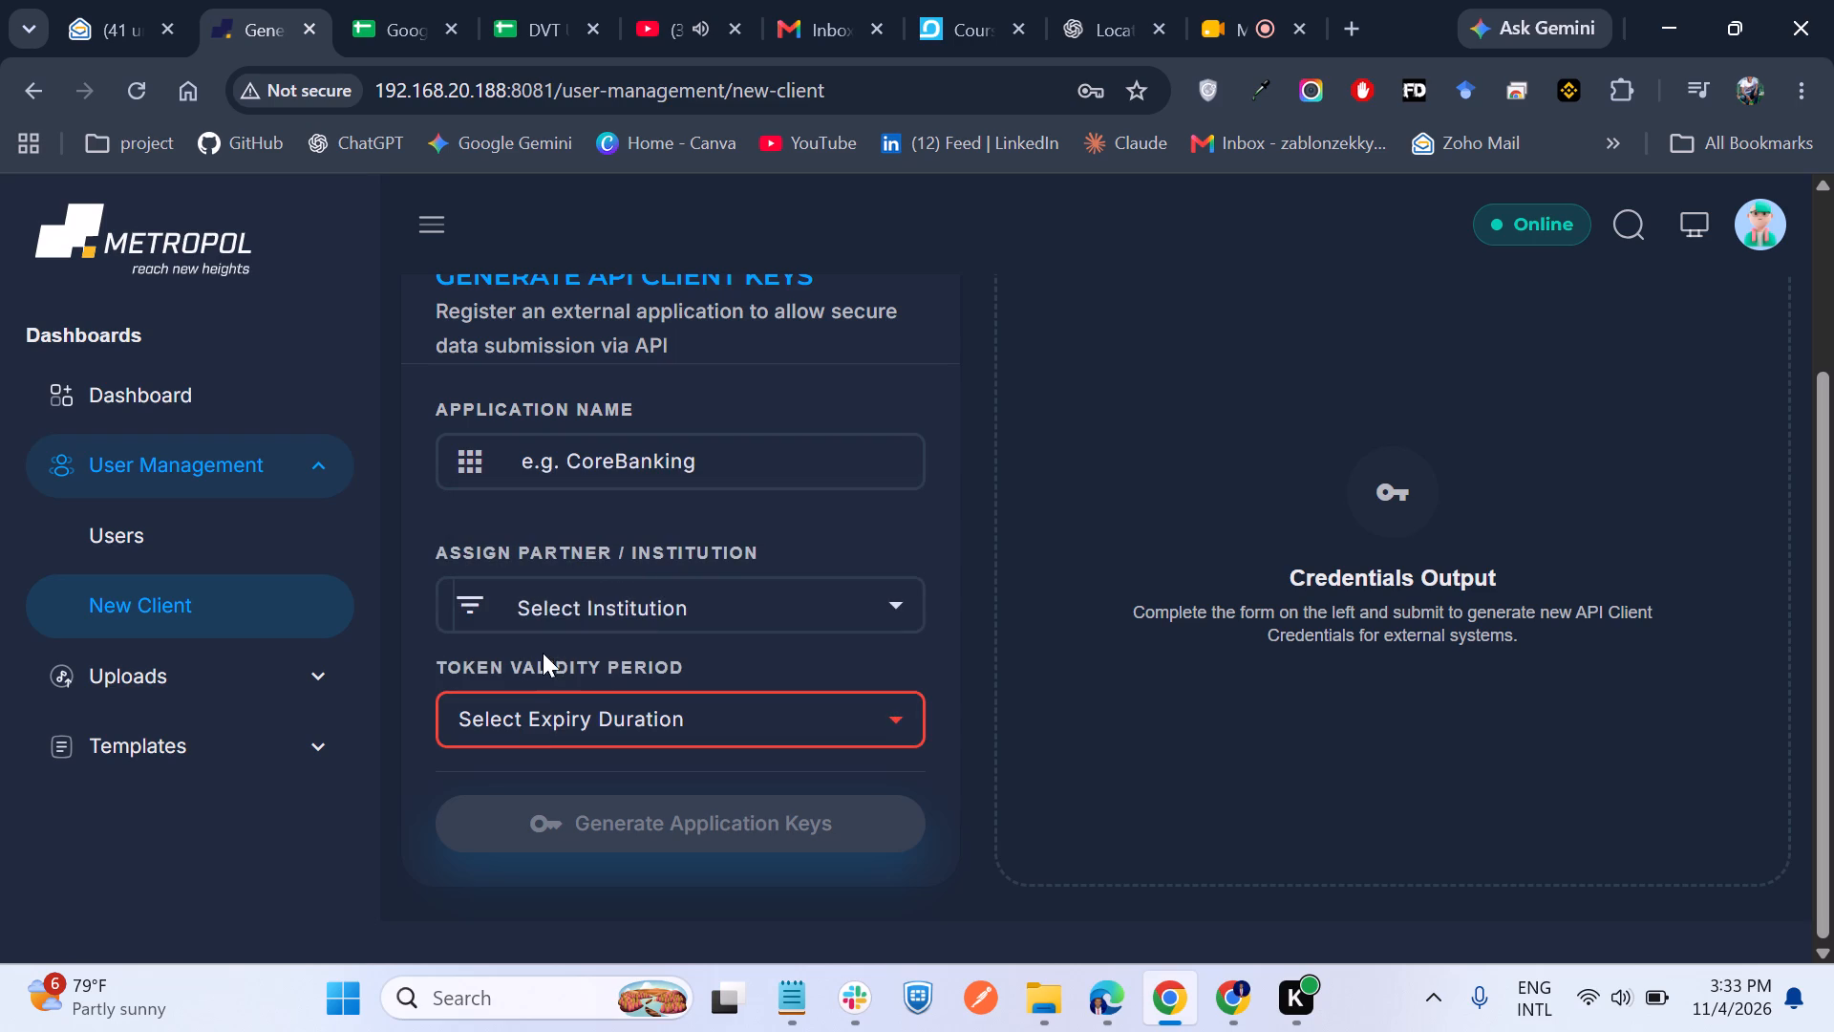
click(555, 620)
click(555, 620)
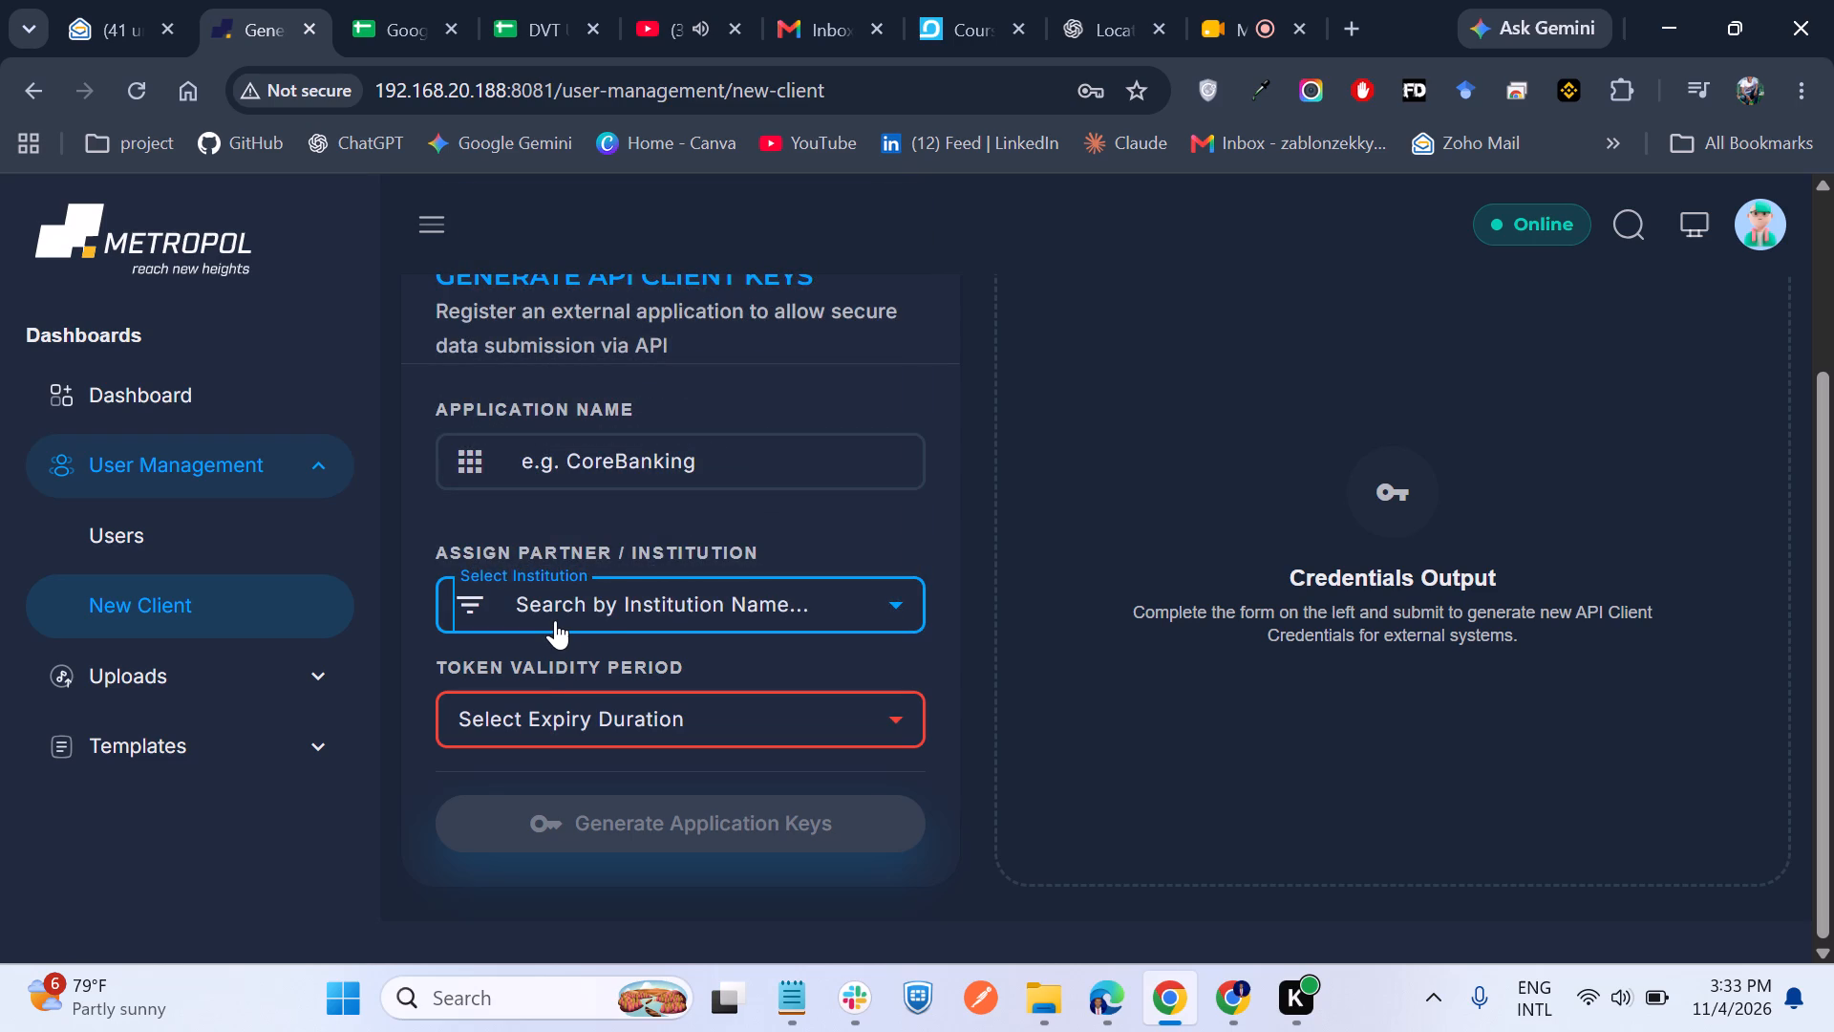
click(555, 620)
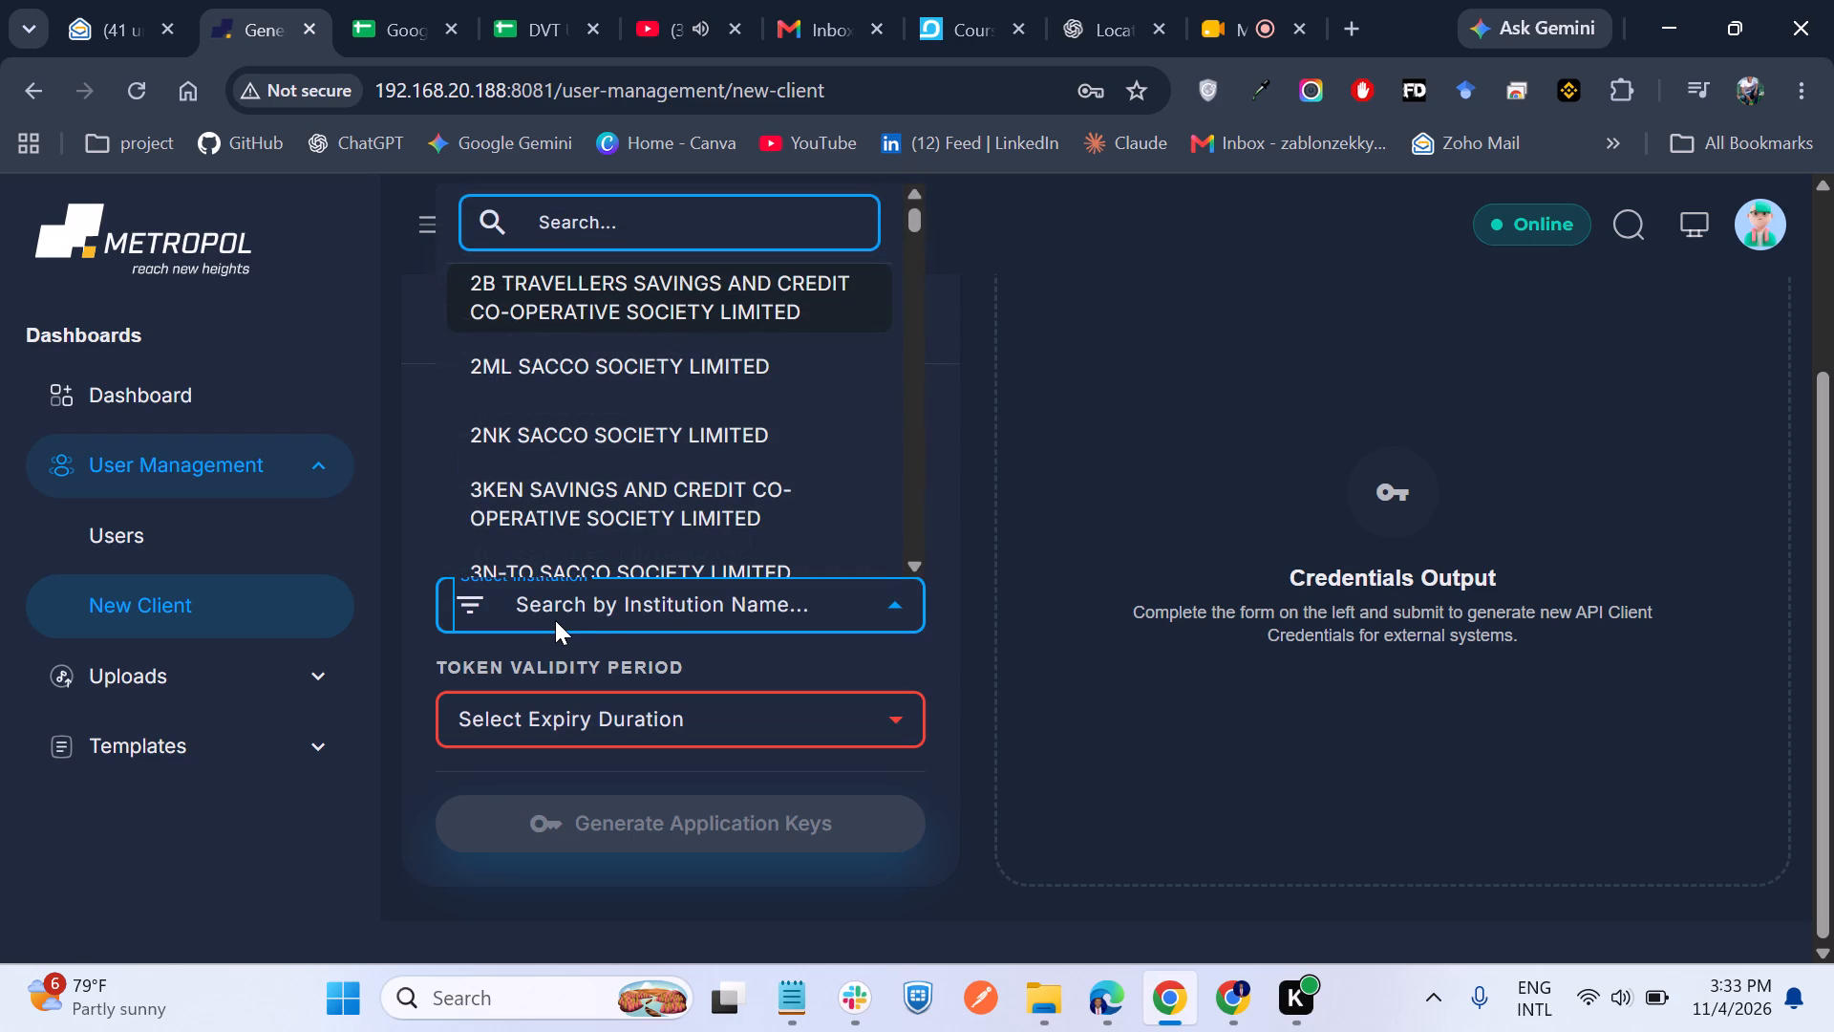
click(555, 620)
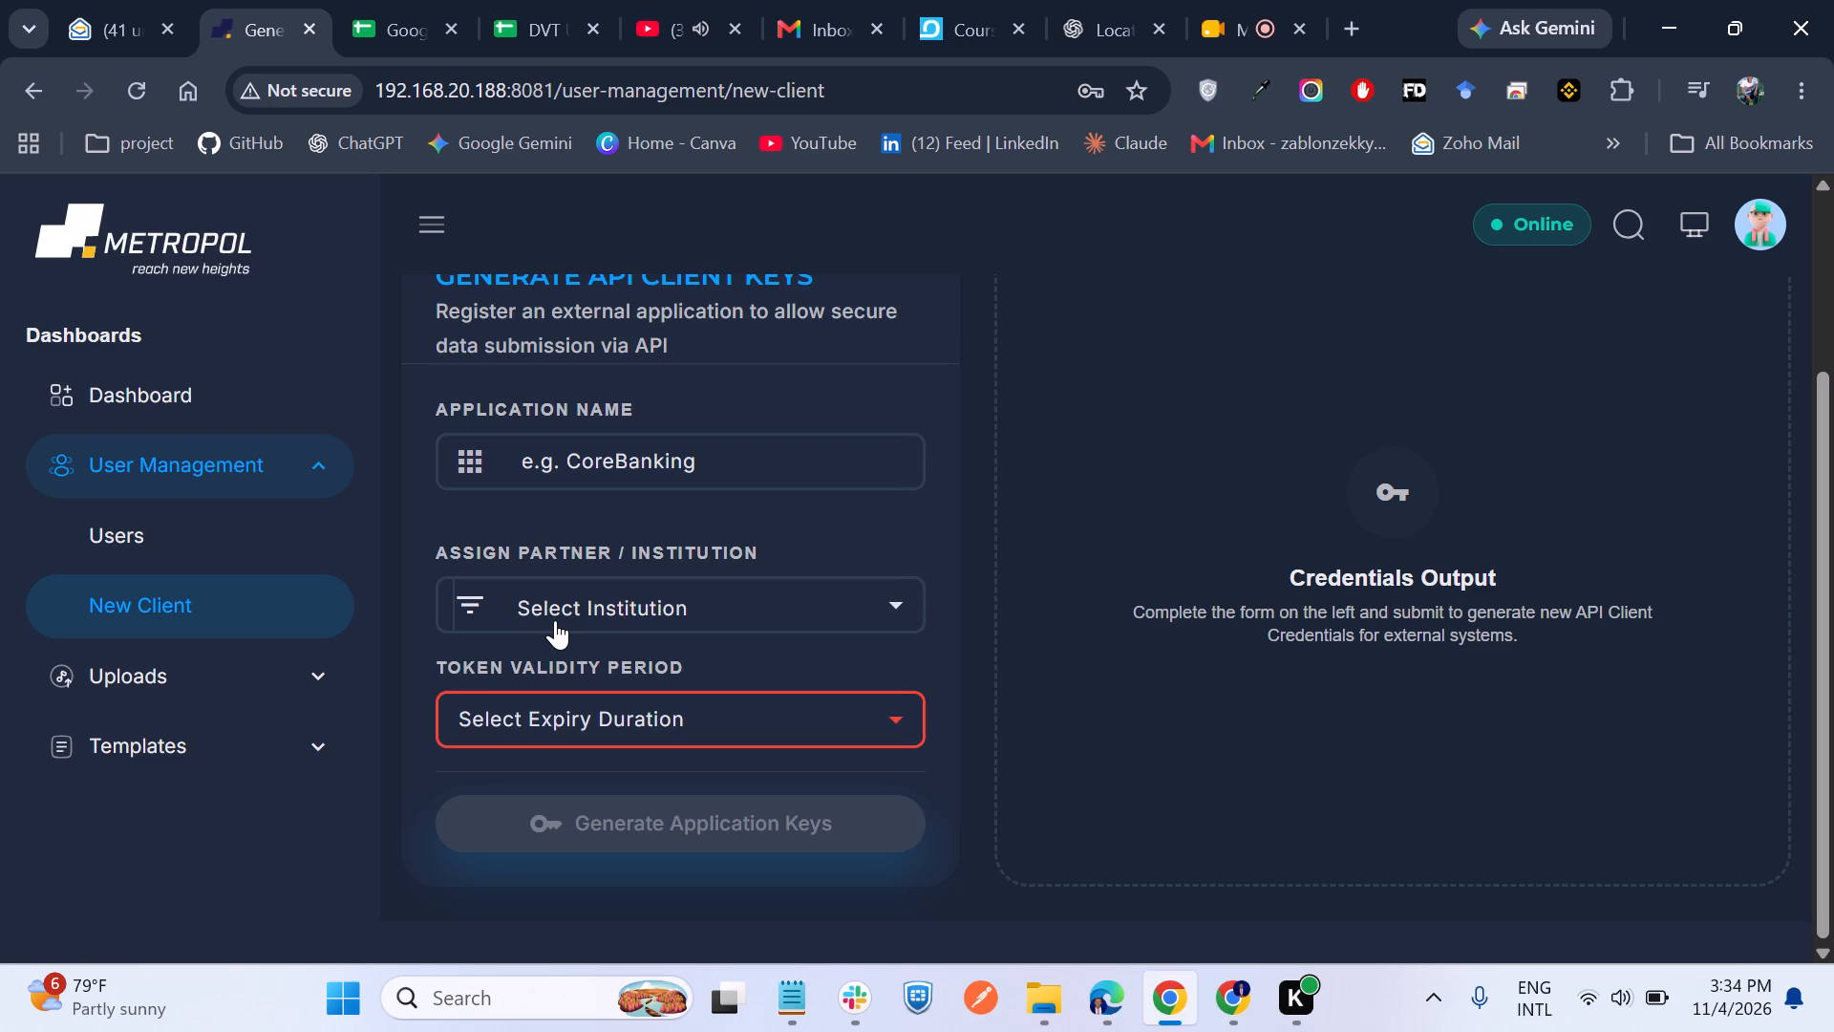
scroll(555, 620, left, 1)
Return to the Users List in User Management and look over the Metropol CRB user records.
click(203, 547)
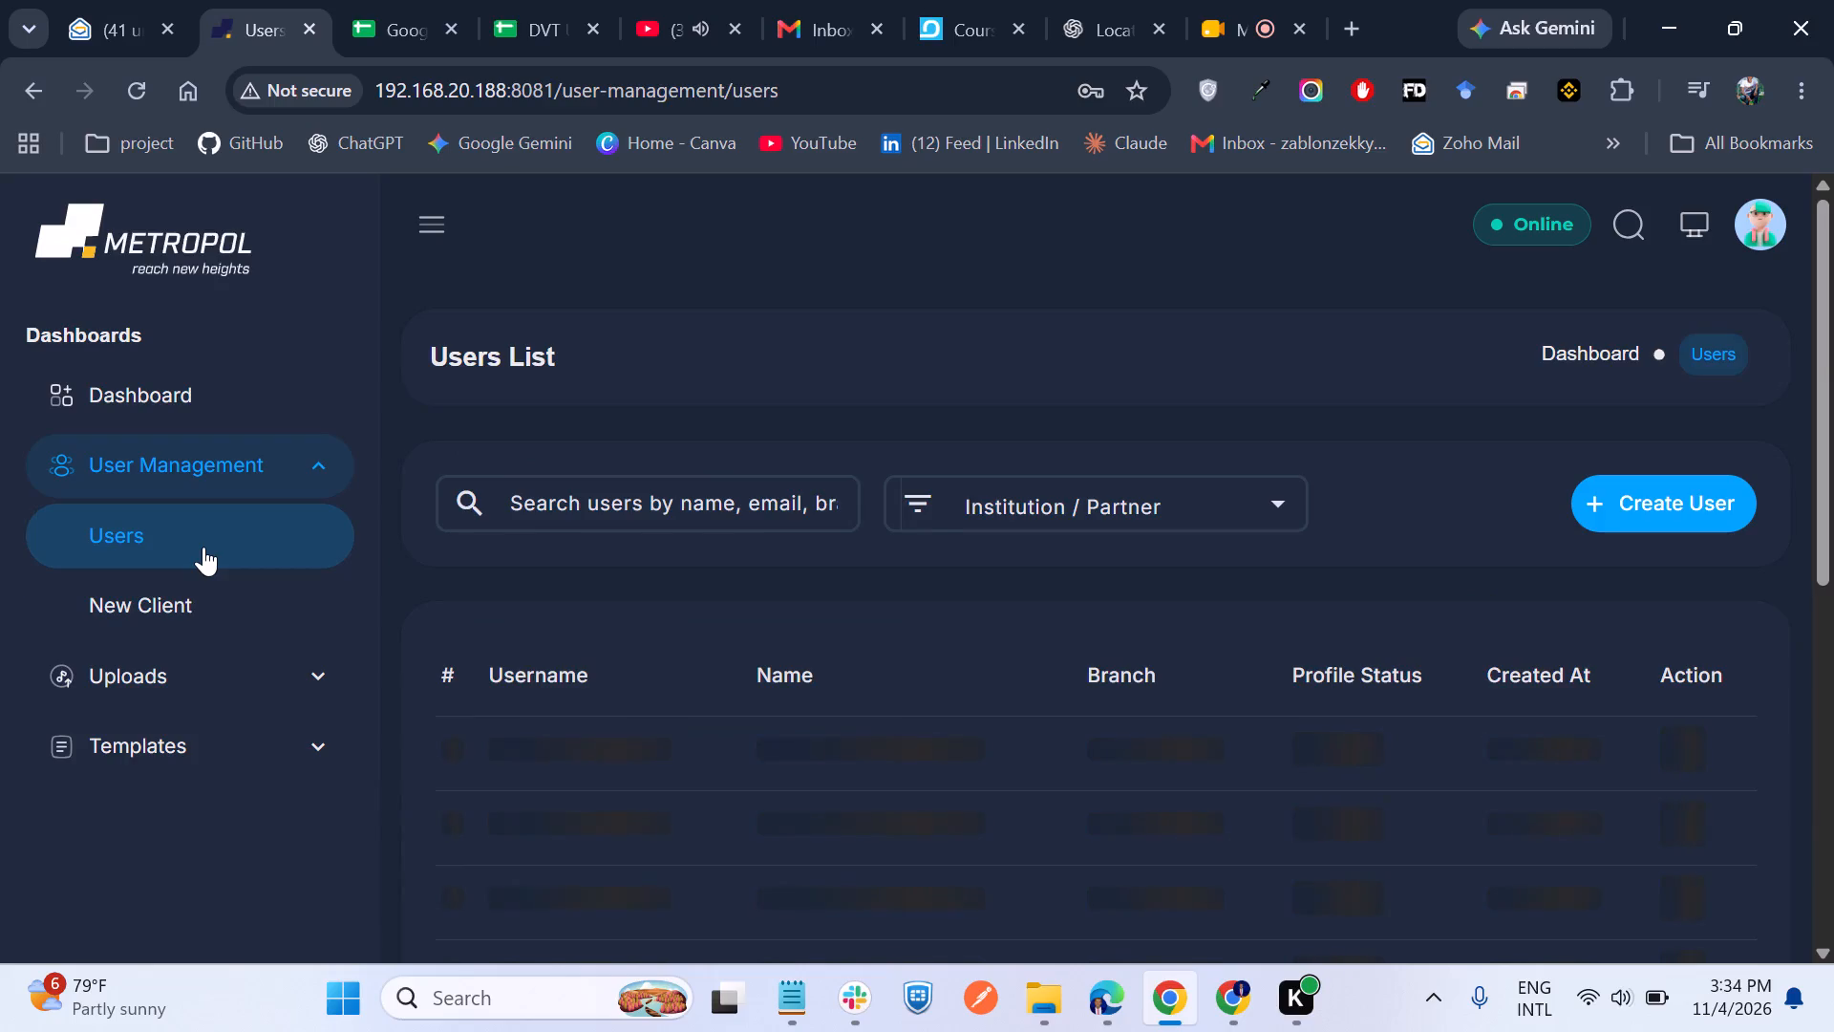
scroll(730, 619, down, 1)
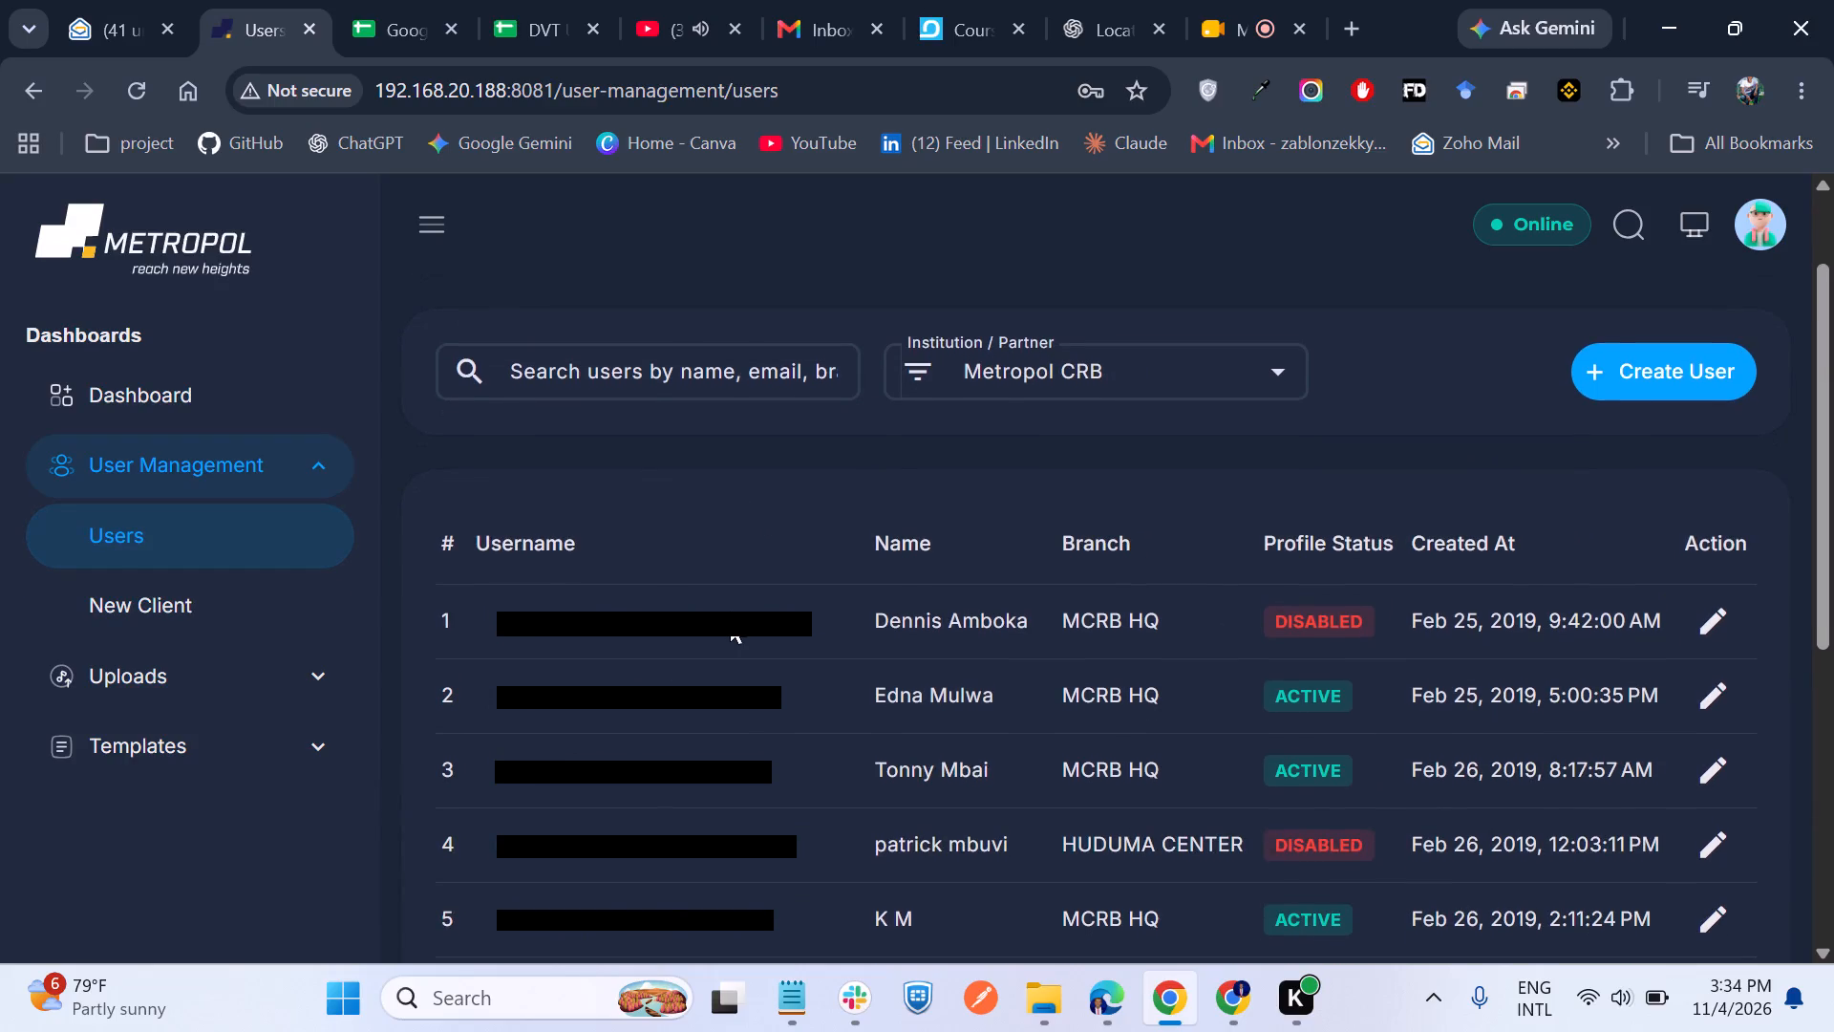
scroll(730, 619, down, 1)
click(1676, 610)
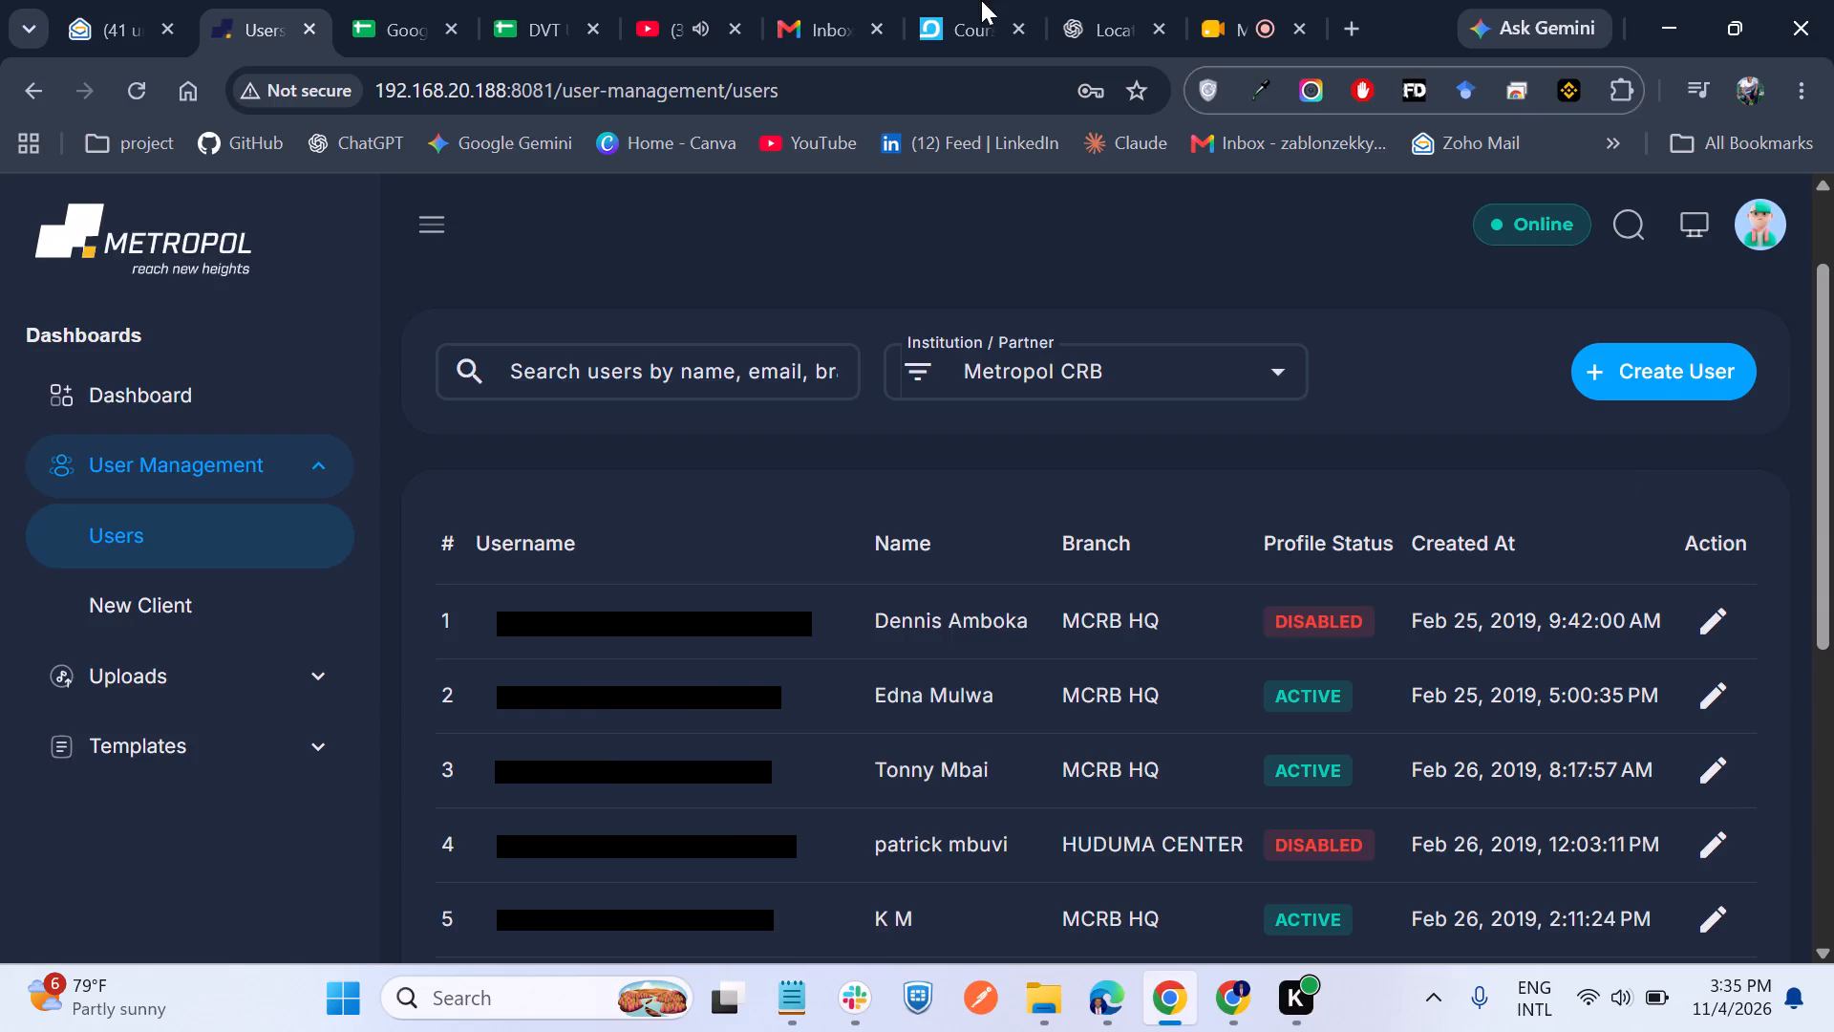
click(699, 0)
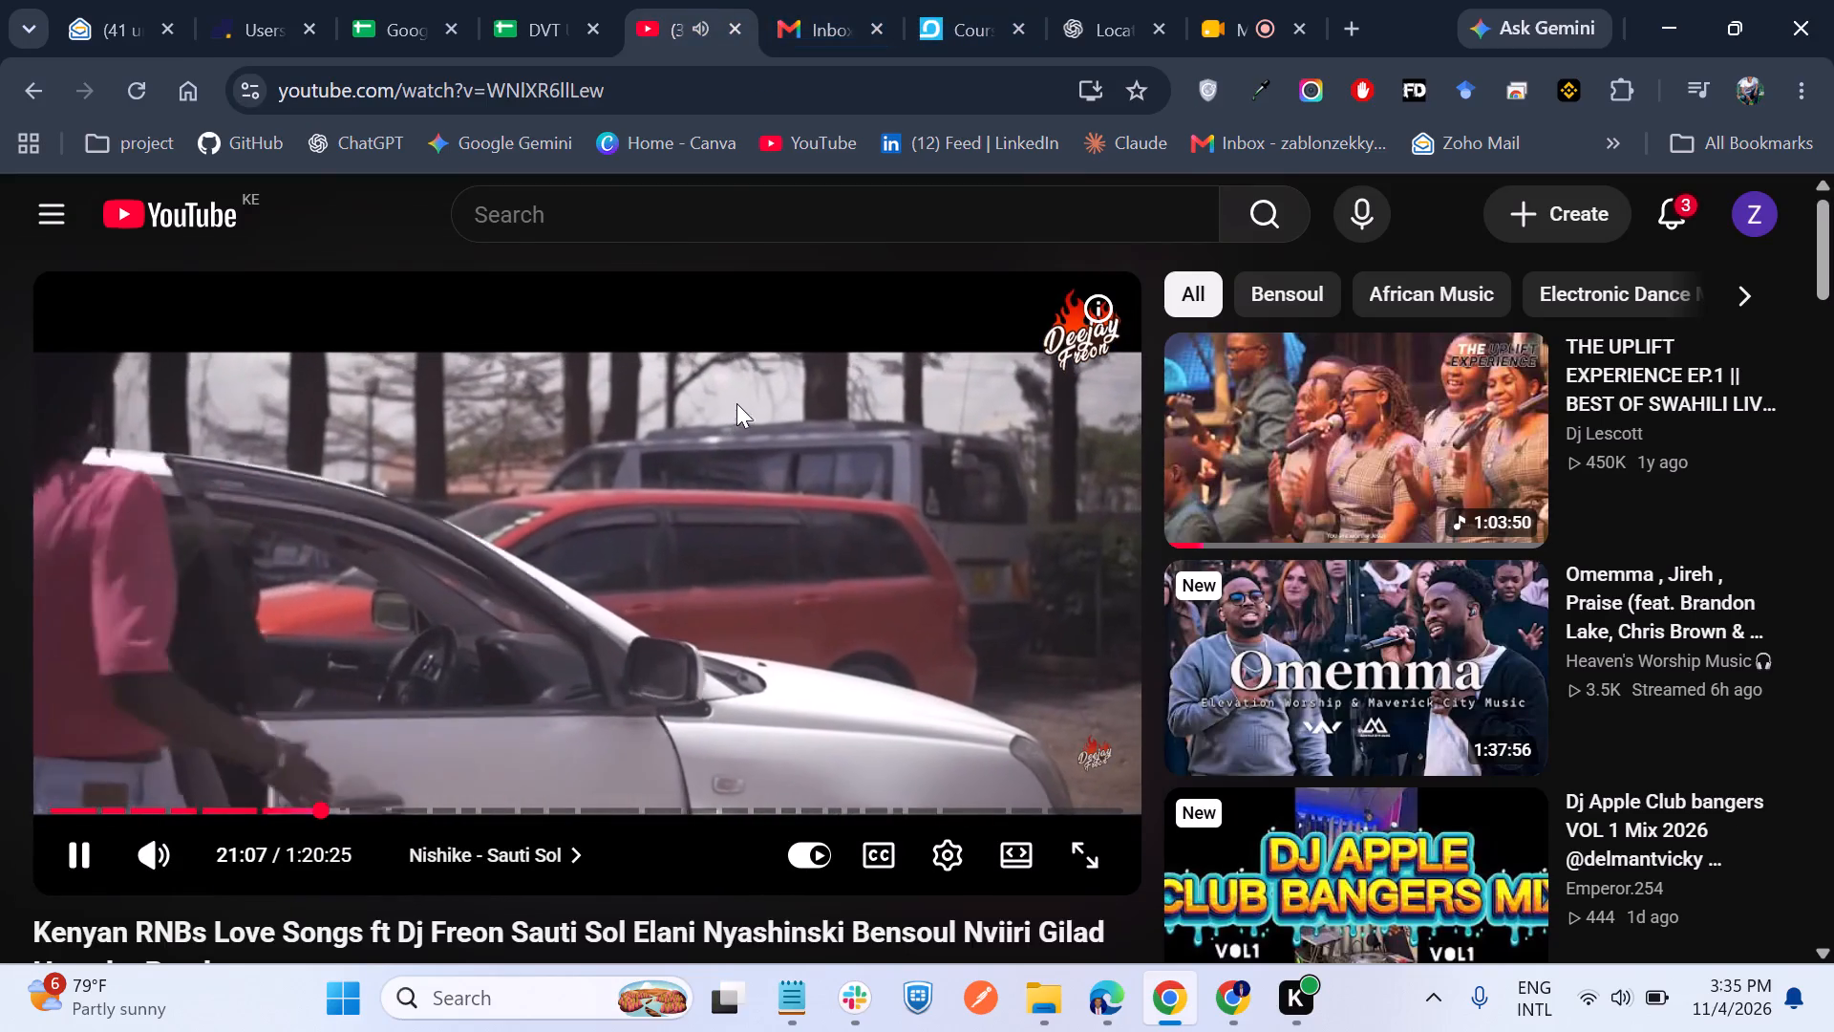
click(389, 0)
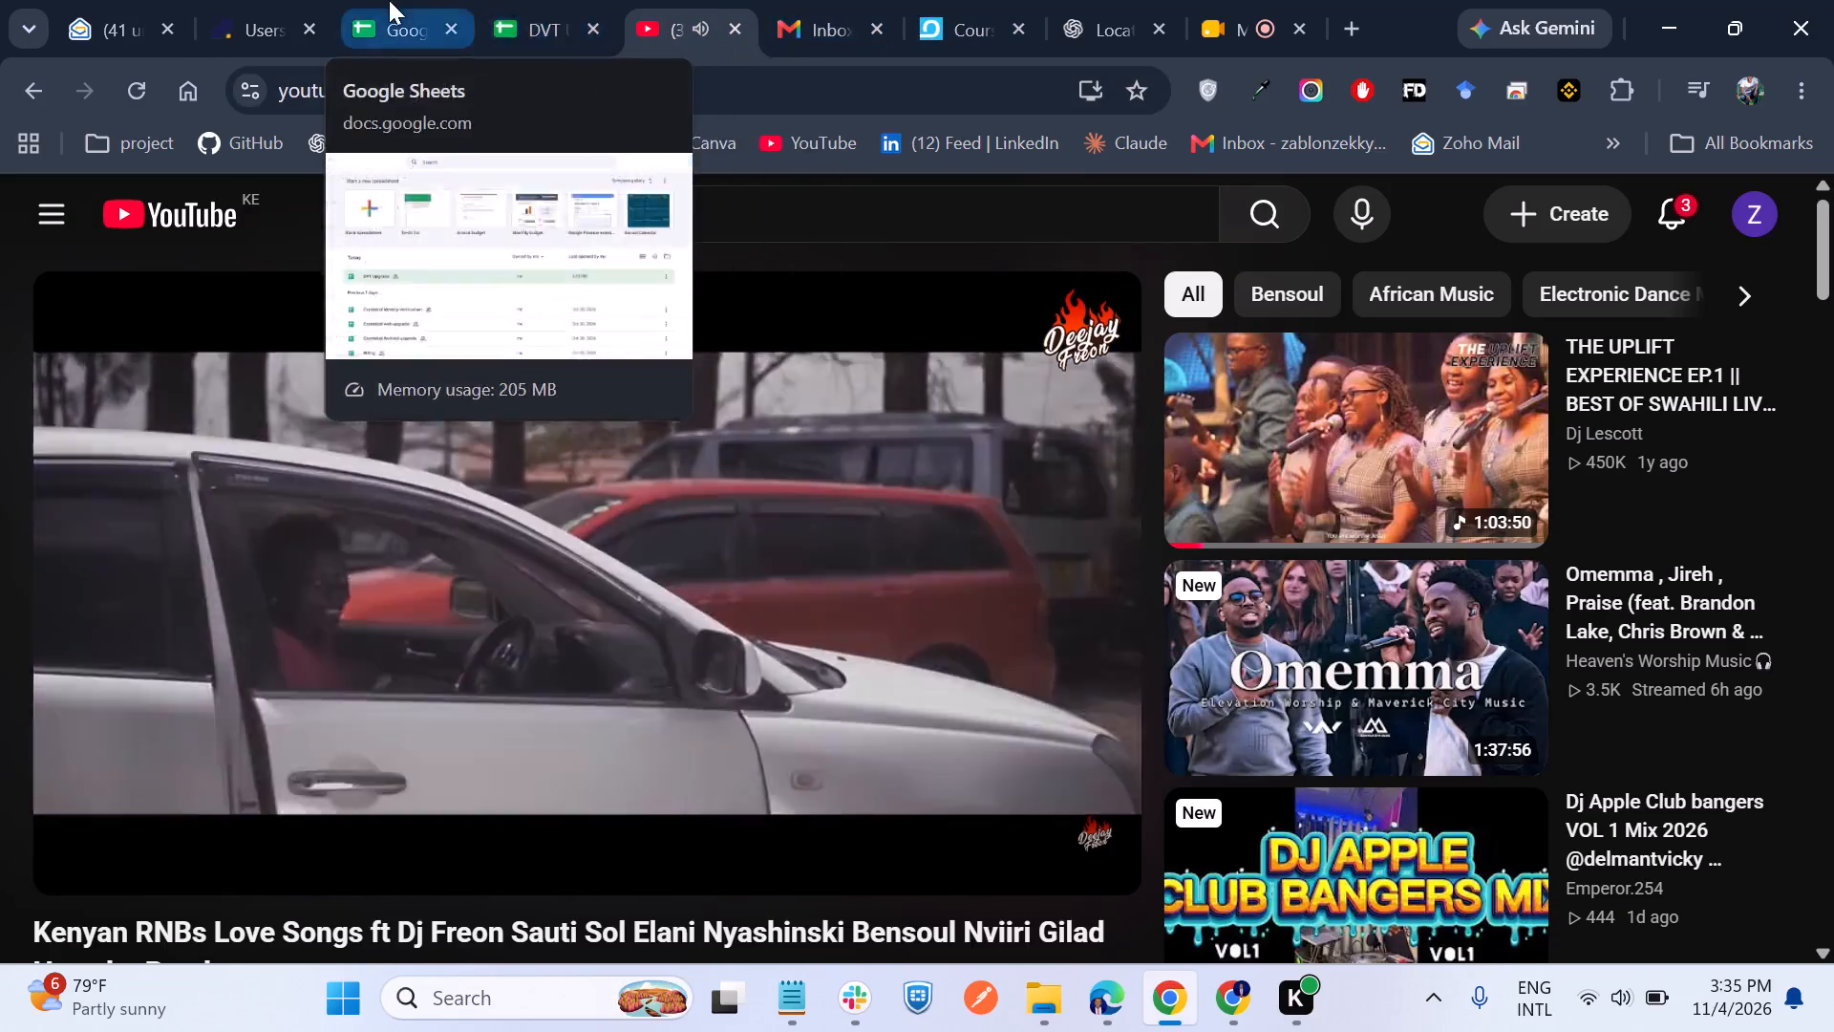
Switch to the DVT Upgrade spreadsheet and review the login and OTP test cases with their statuses on the DVT sheet.
click(469, 0)
click(506, 0)
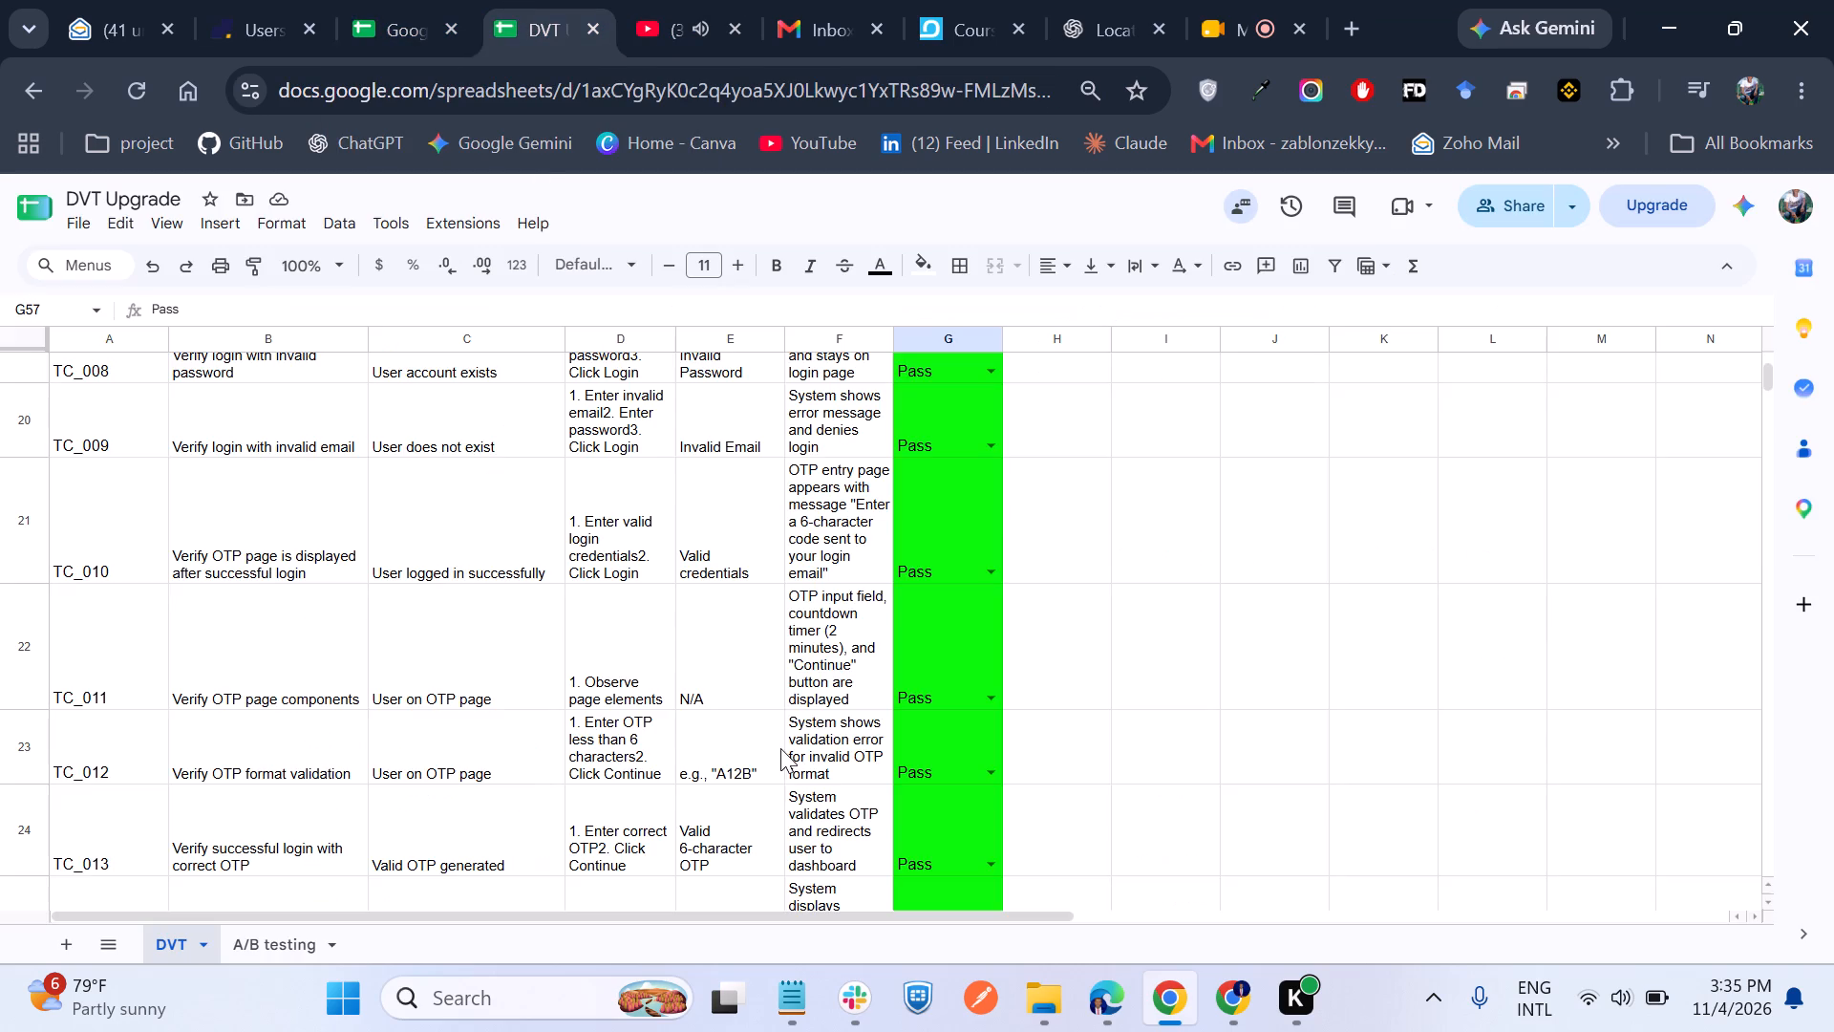
scroll(780, 748, down, 4)
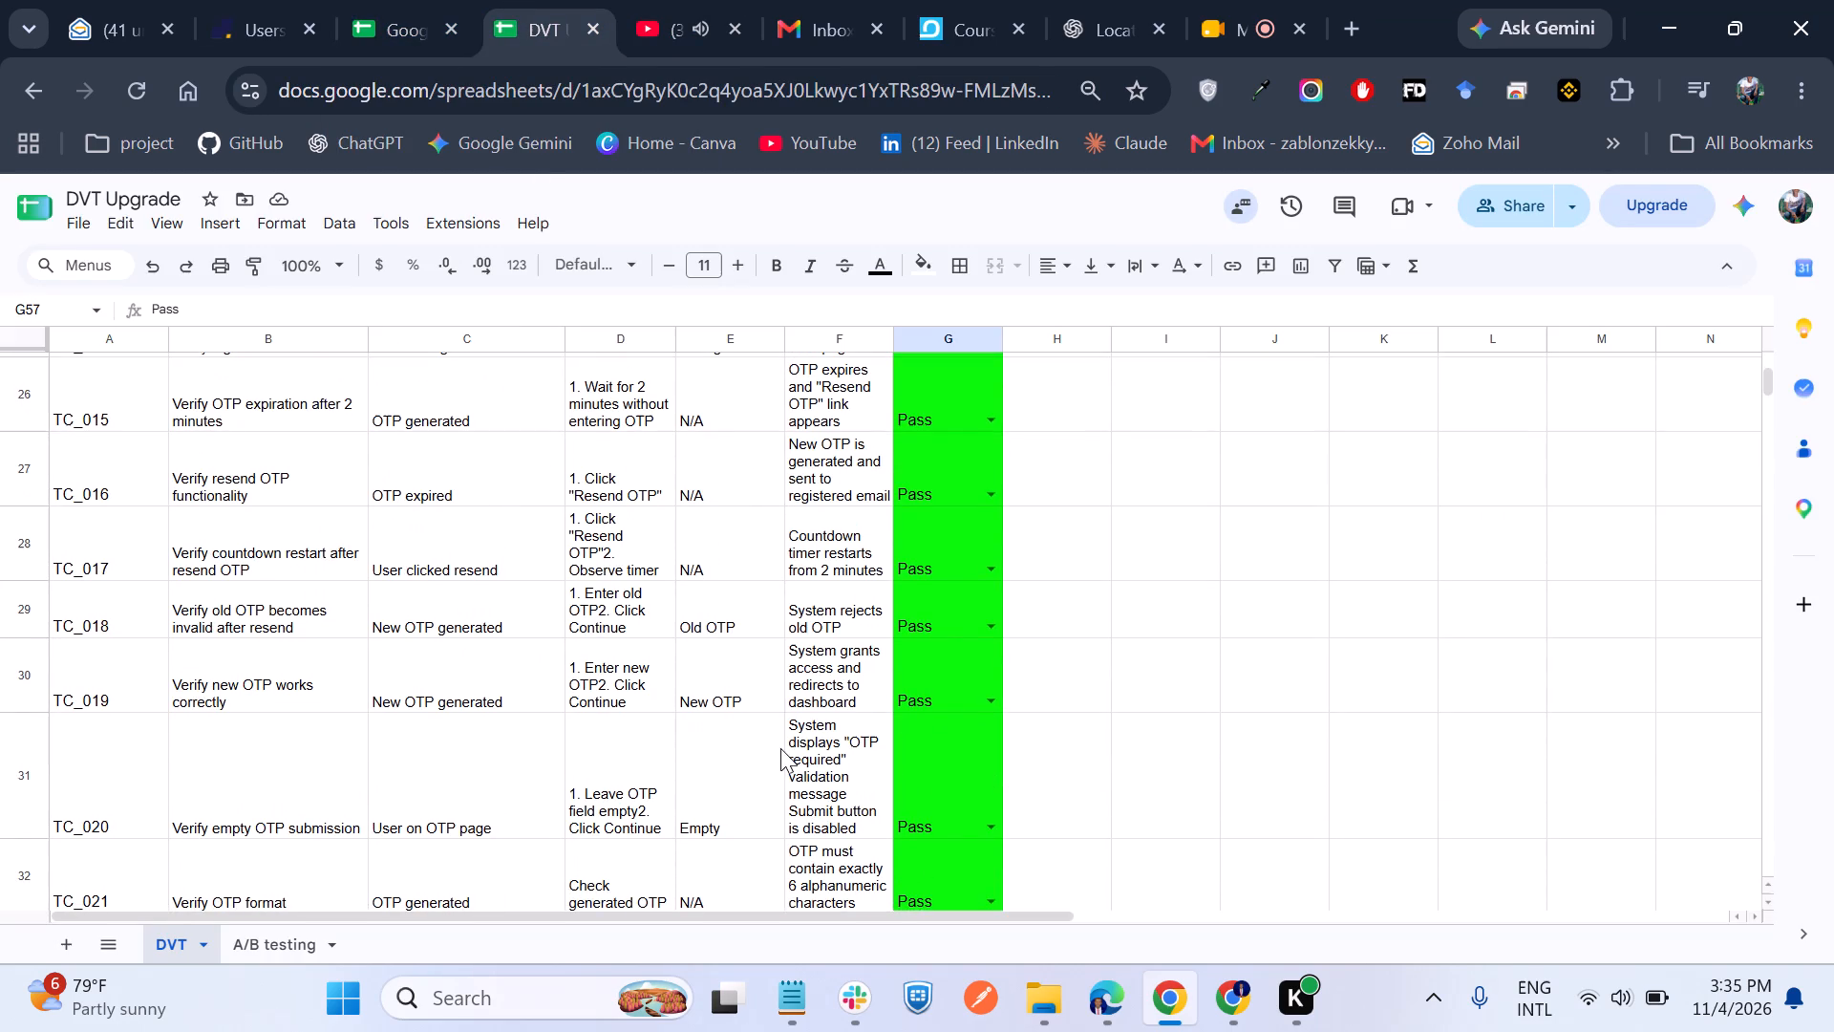
scroll(780, 748, down, 4)
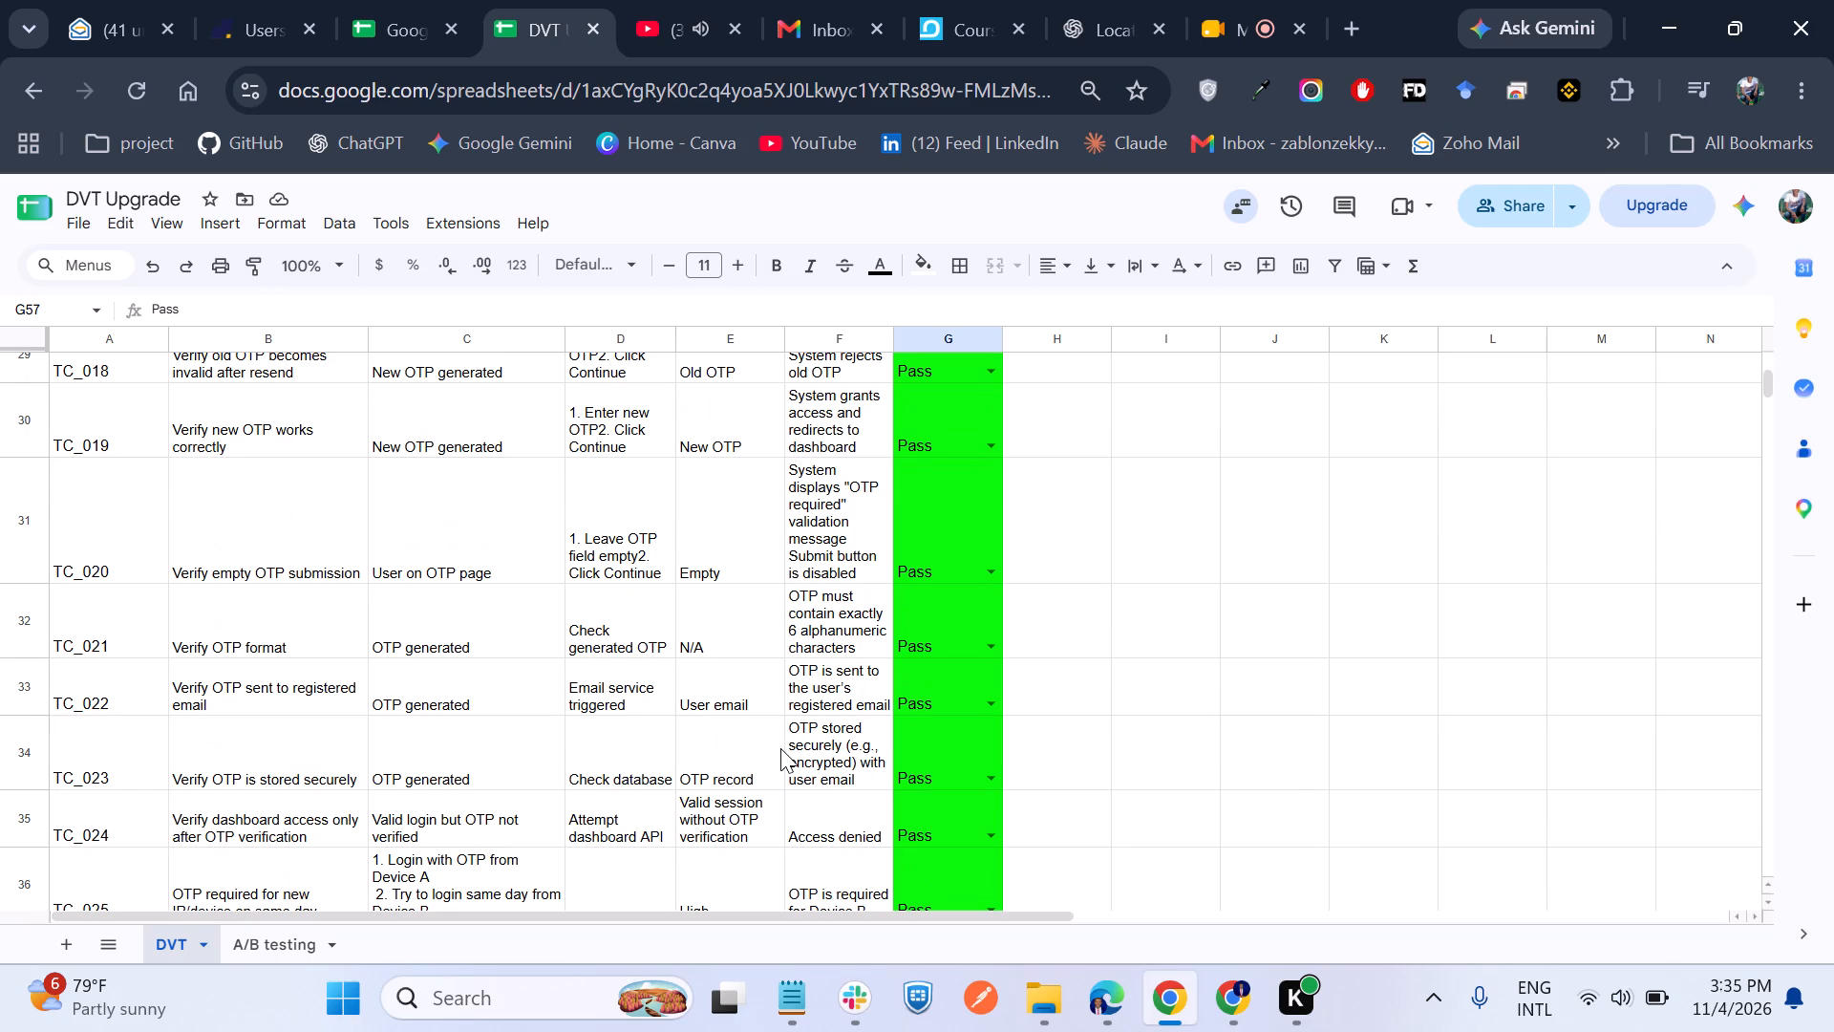
scroll(780, 748, down, 2)
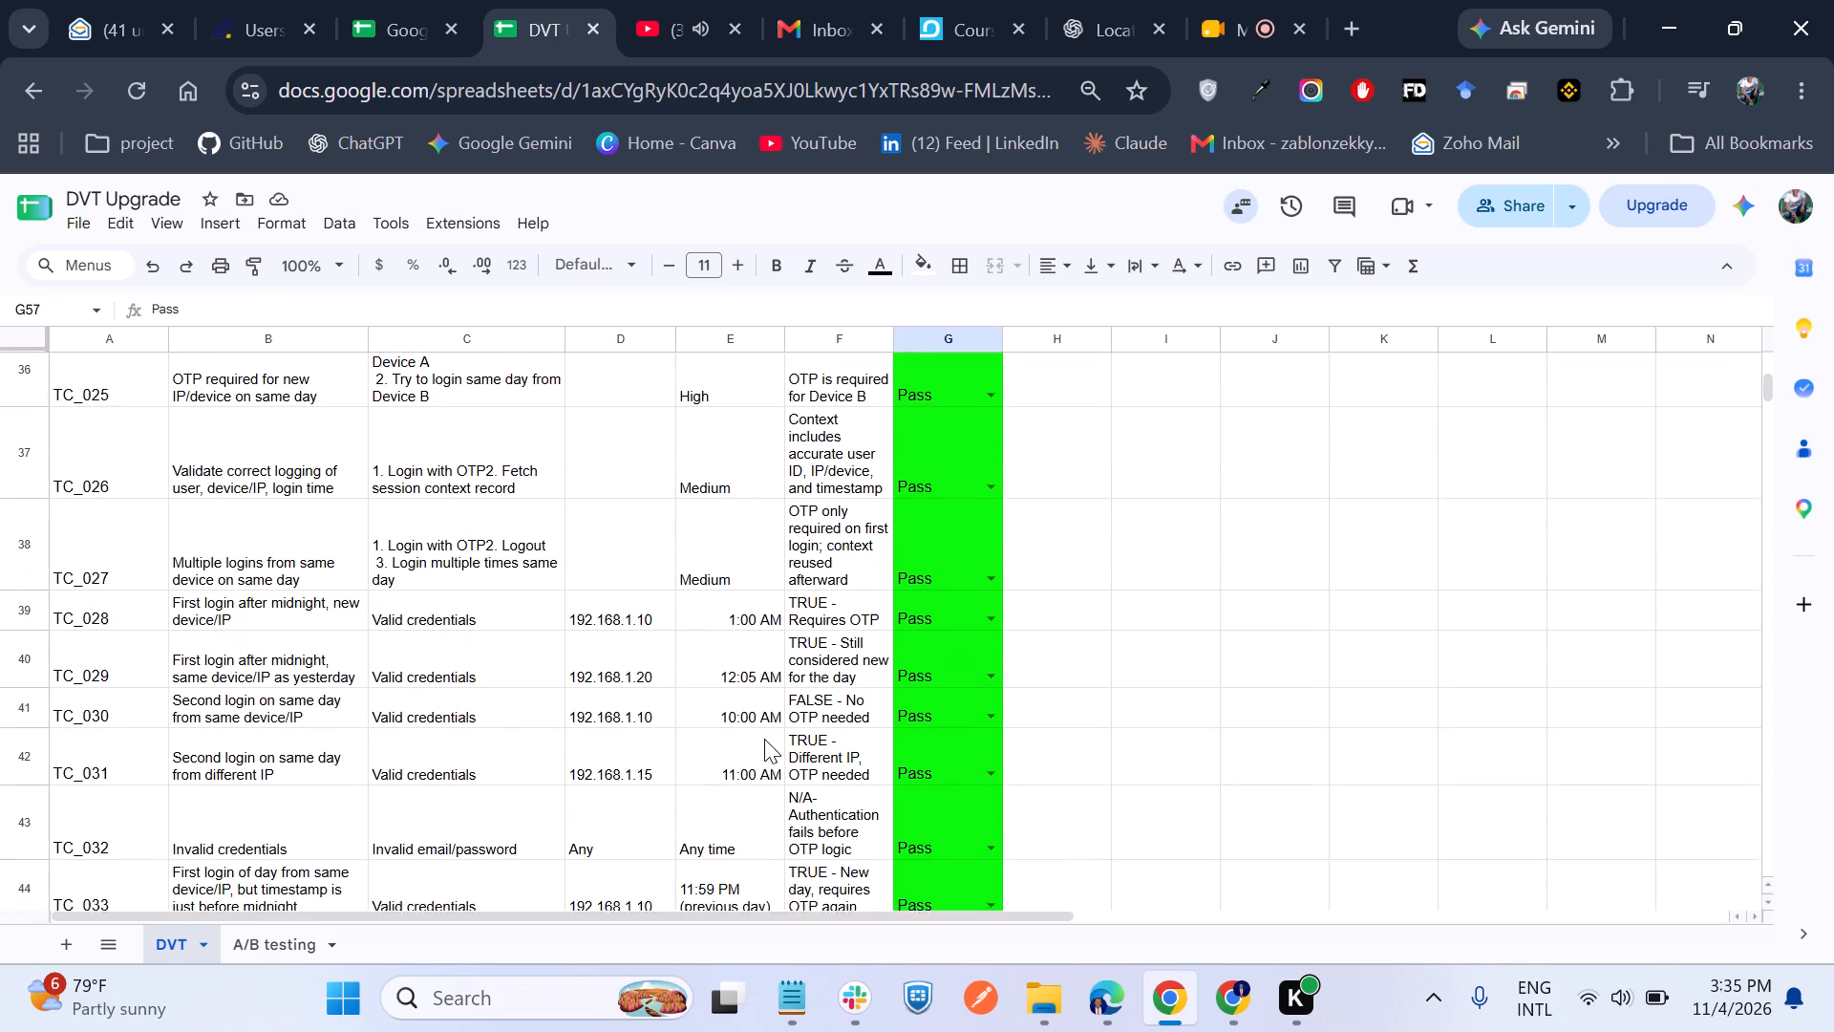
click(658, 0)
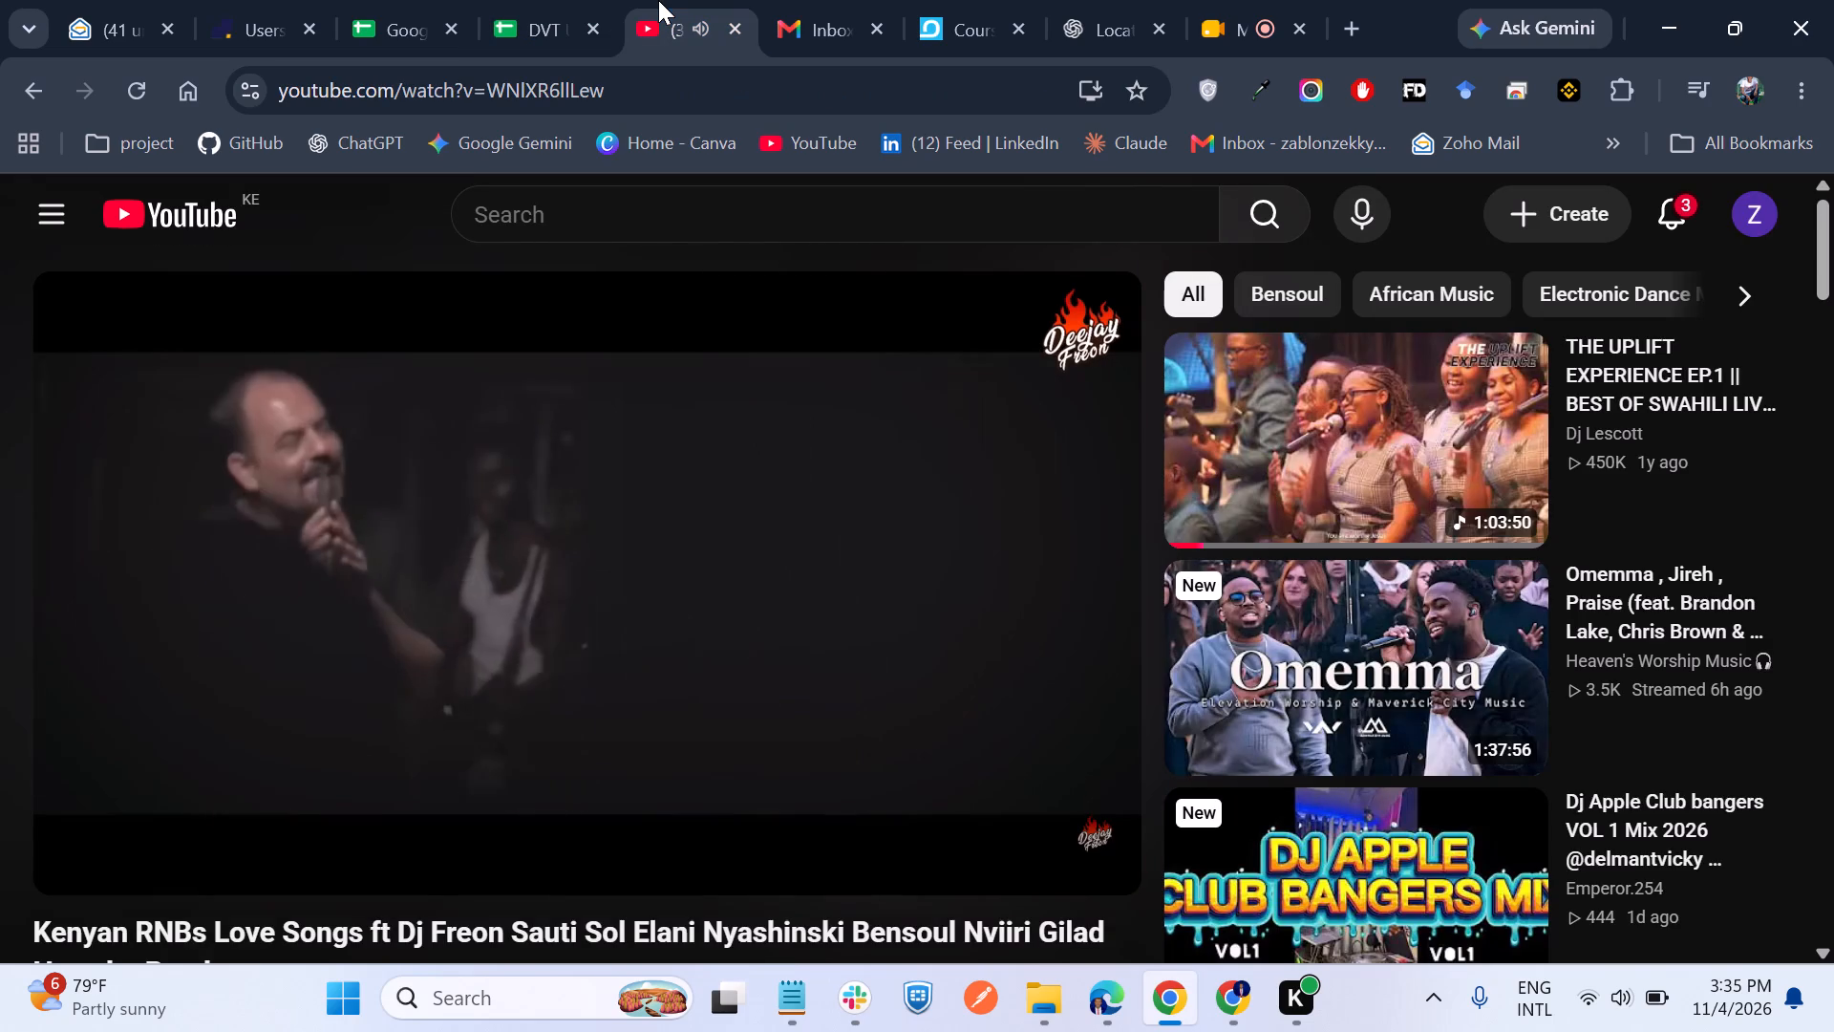
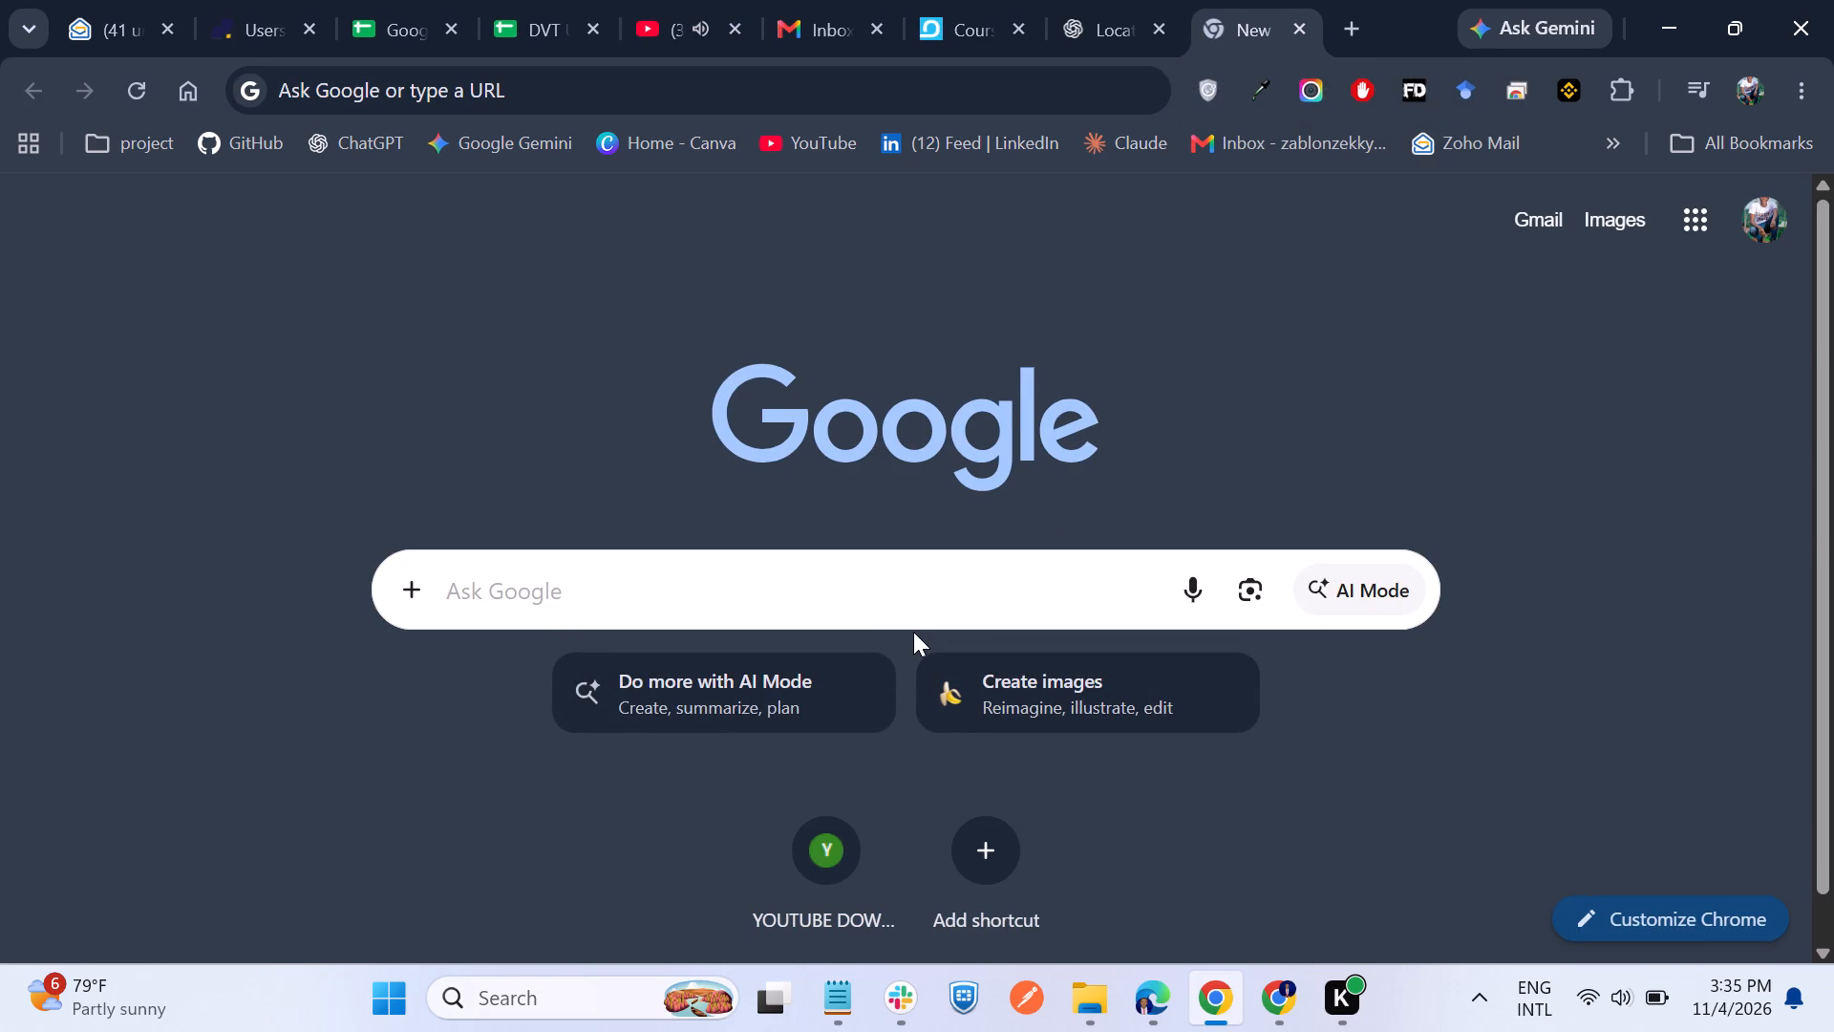
Search Google for "beiby nakupenda was sang by who in kenya".
key(b)
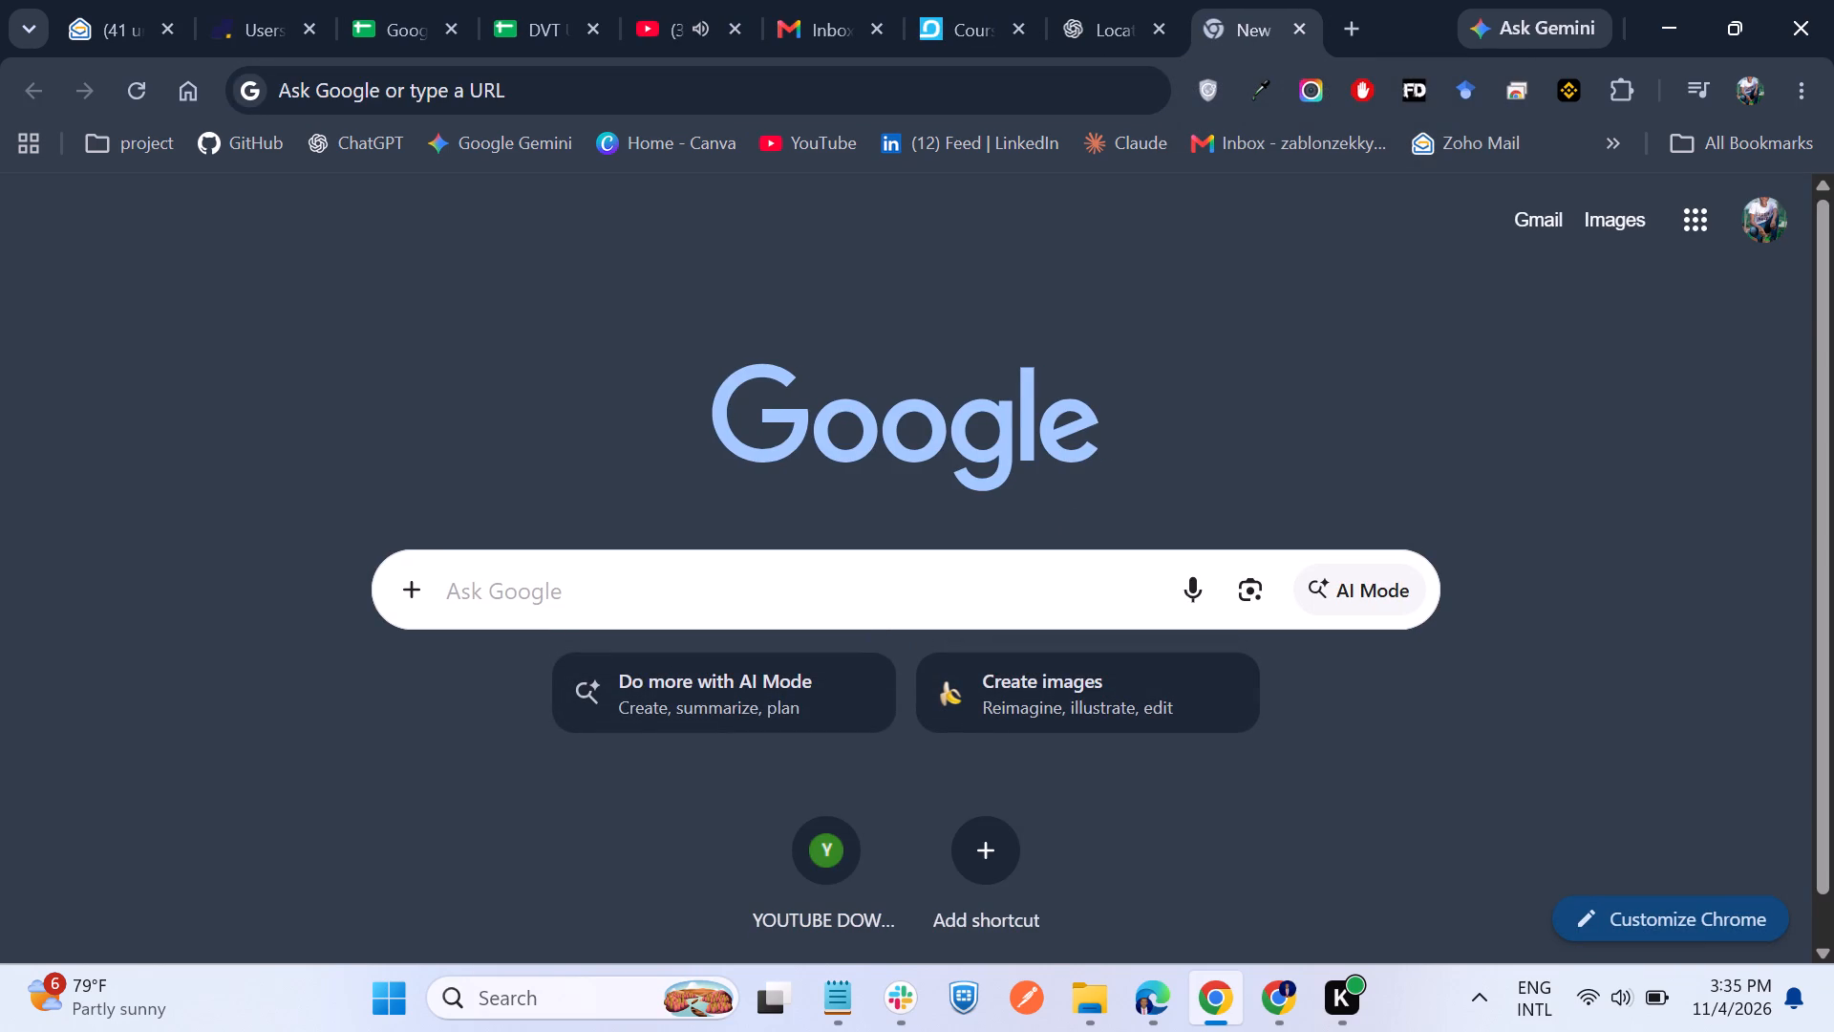
click(840, 612)
text(be)
text(iby nakupenda)
key(space)
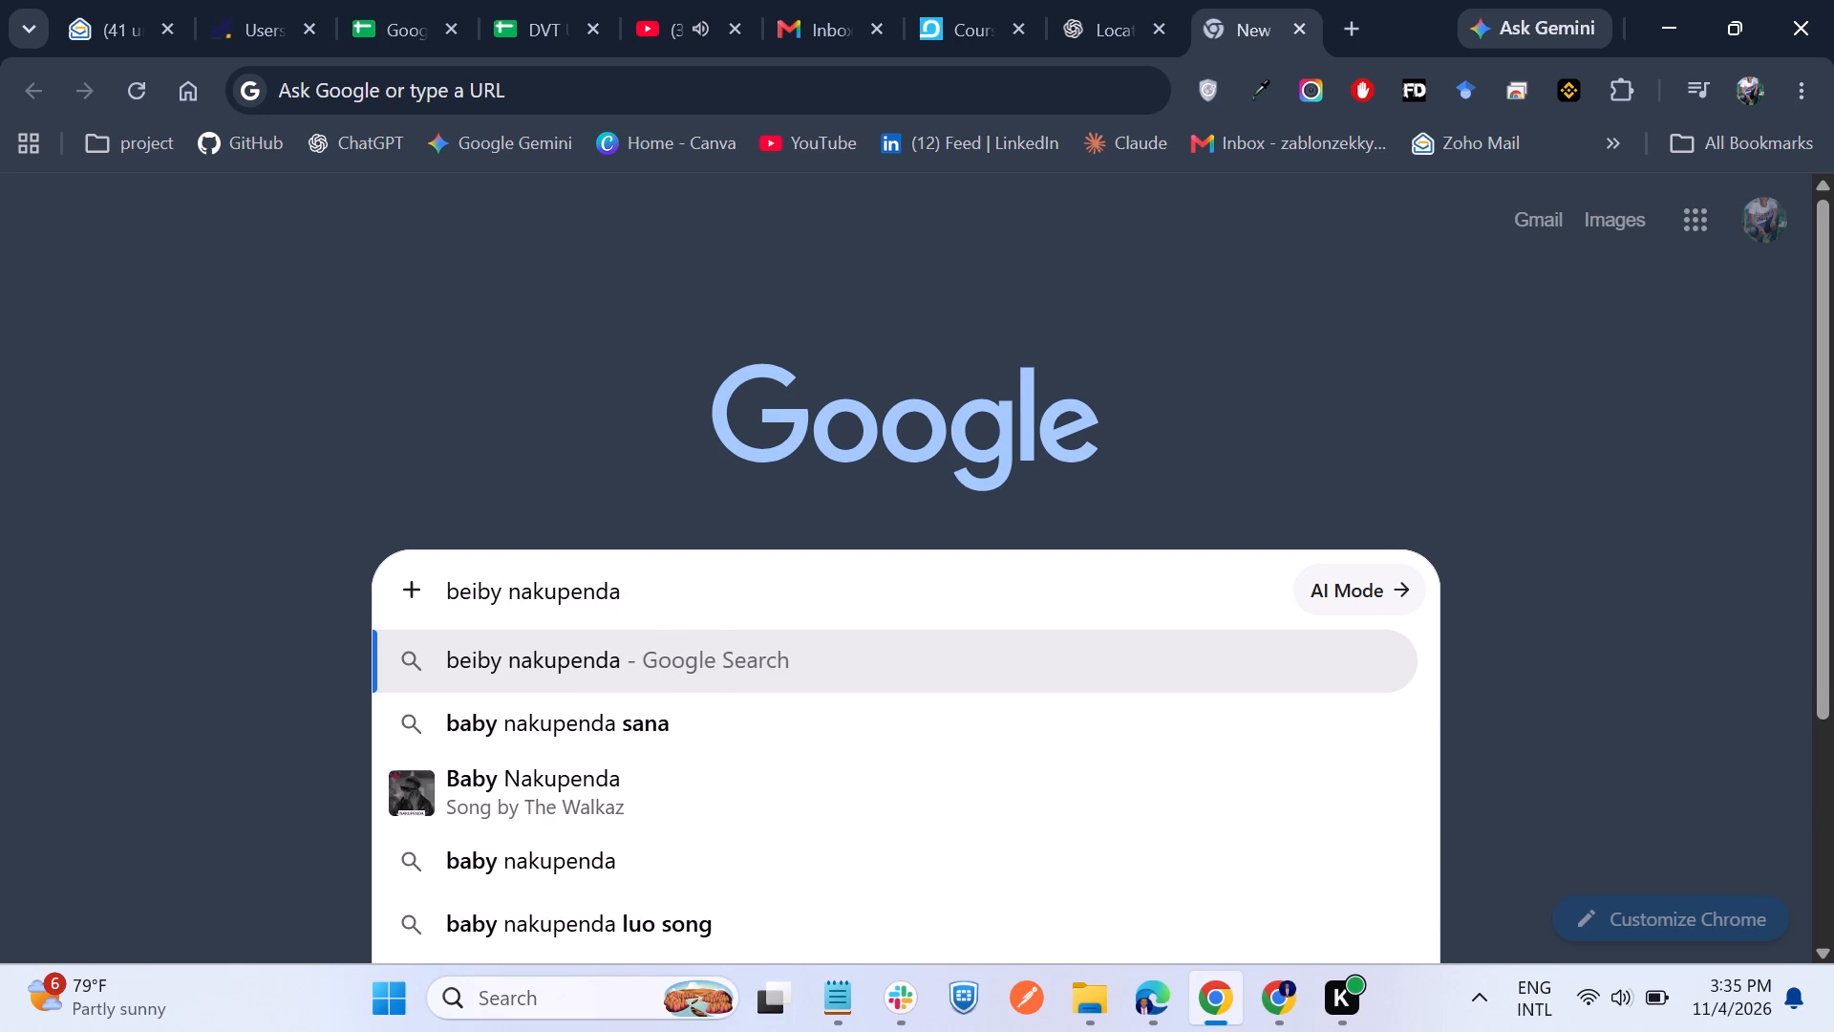
key(space)
text(was sang by who in kenya)
key(Return)
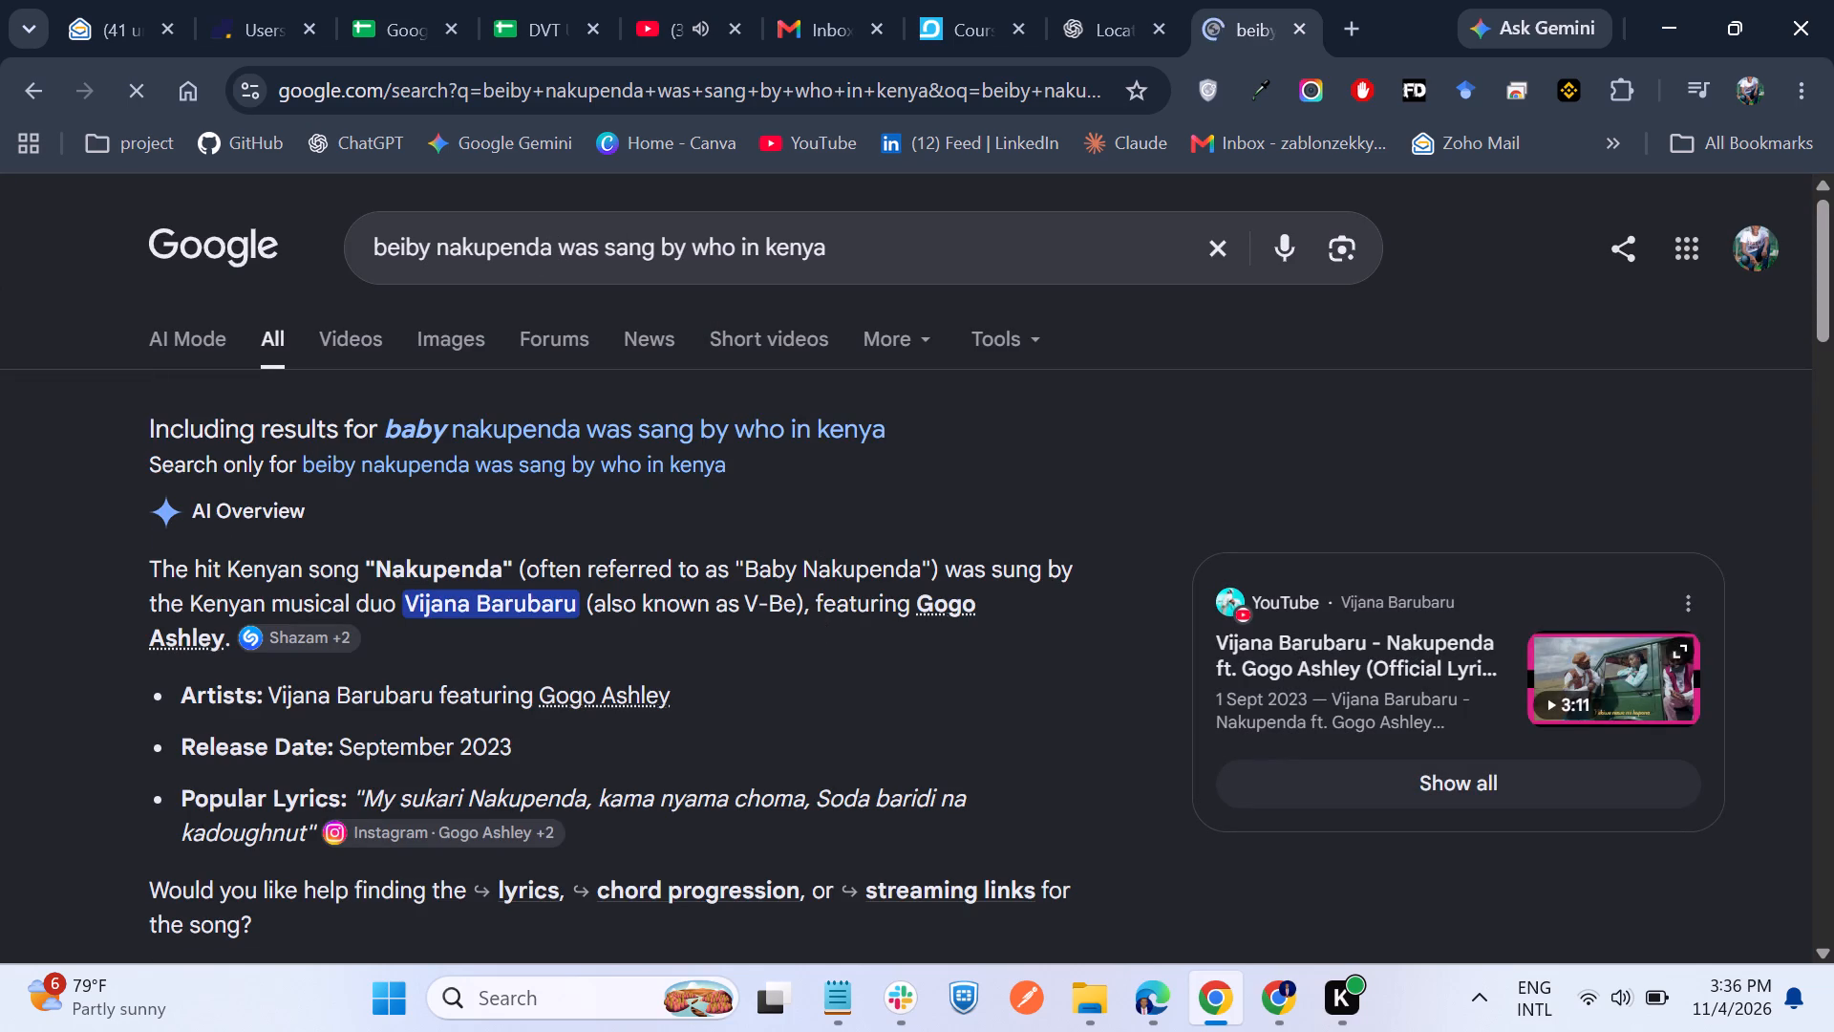
Refine the search to "beiby when u say nakupenda was sang by who in kenya" and read through the AI Overview.
click(432, 249)
key(space)
text(when u sa)
key(y)
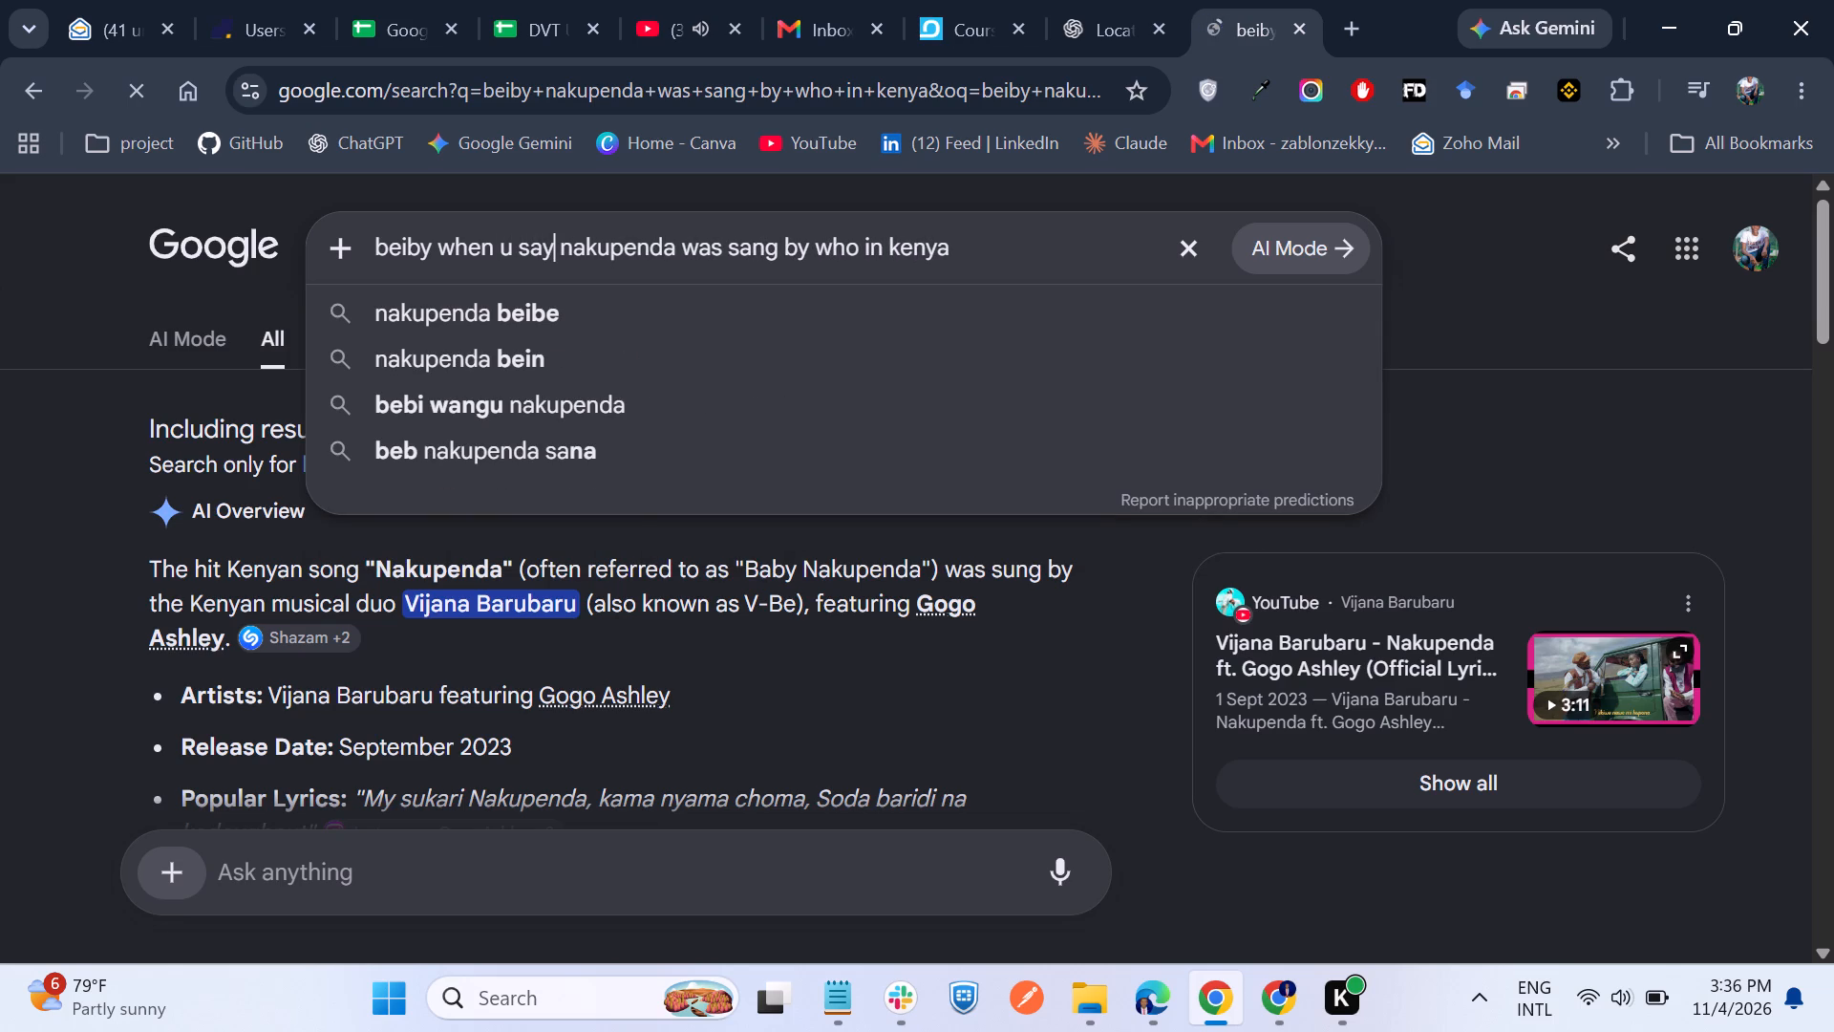
scroll(432, 249, right, 1)
key(Return)
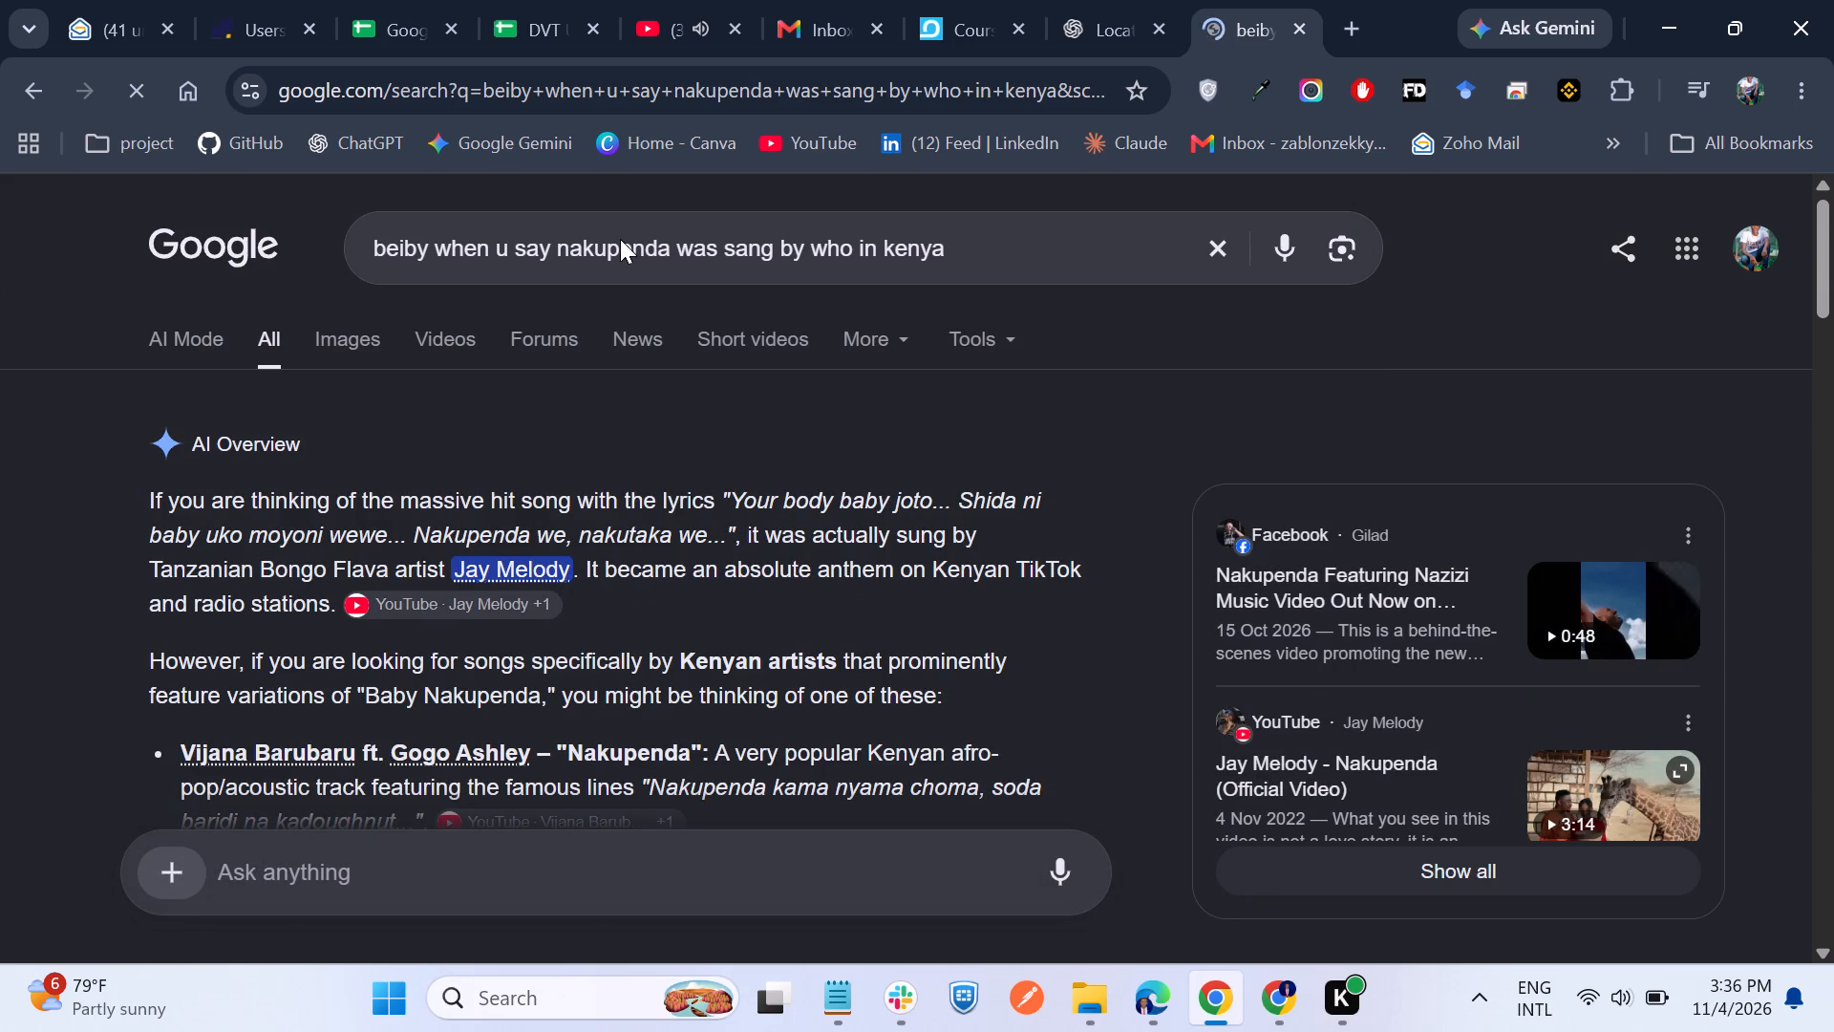
scroll(620, 239, down, 1)
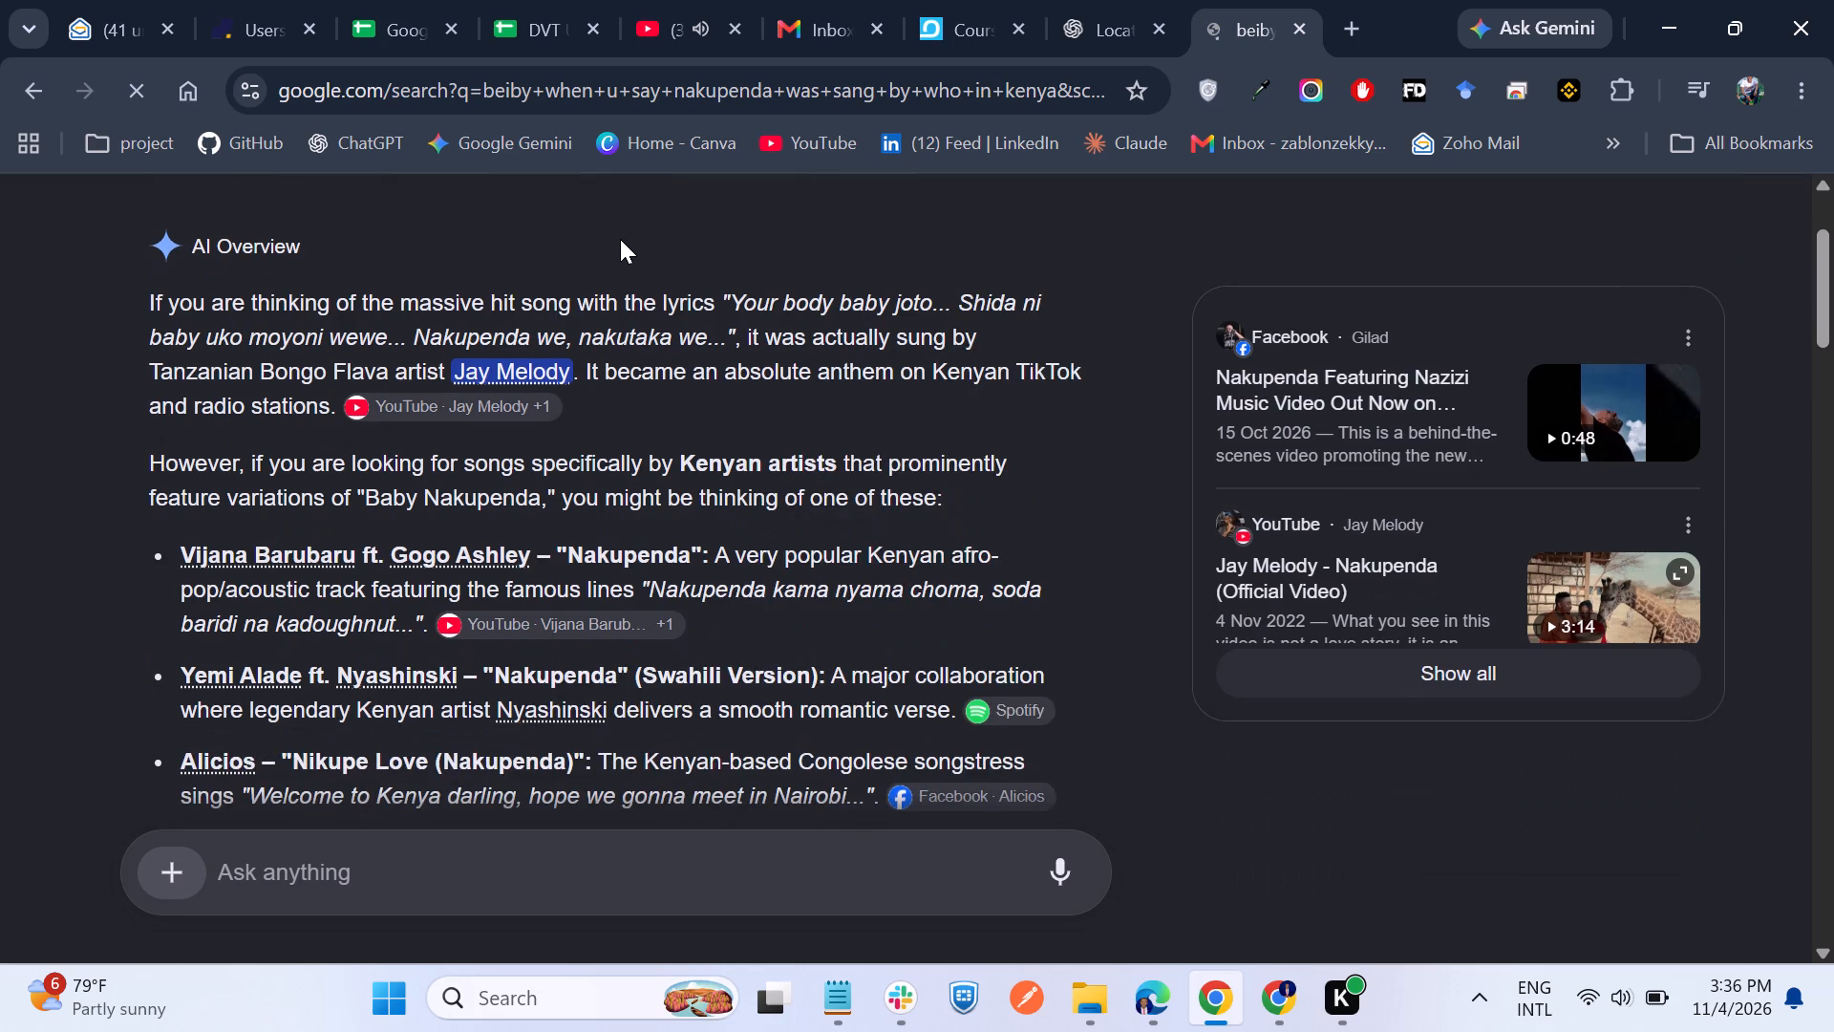
scroll(620, 239, down, 1)
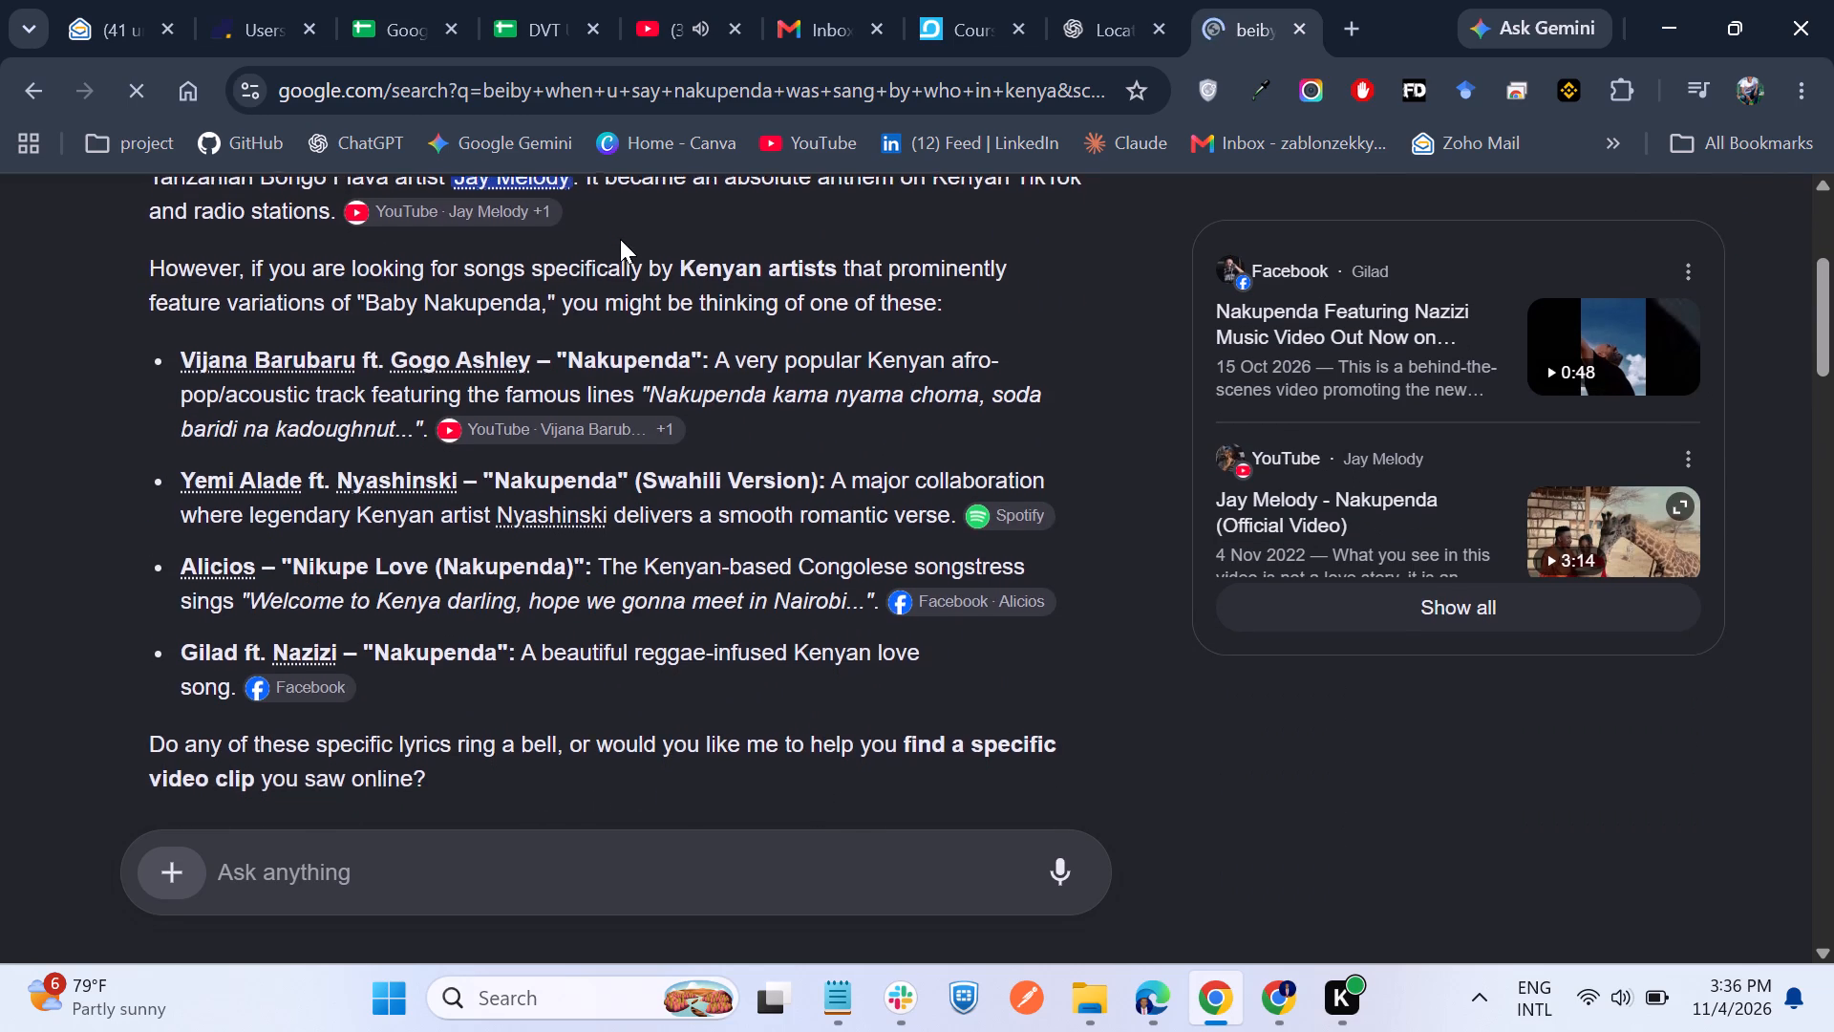
scroll(620, 239, down, 2)
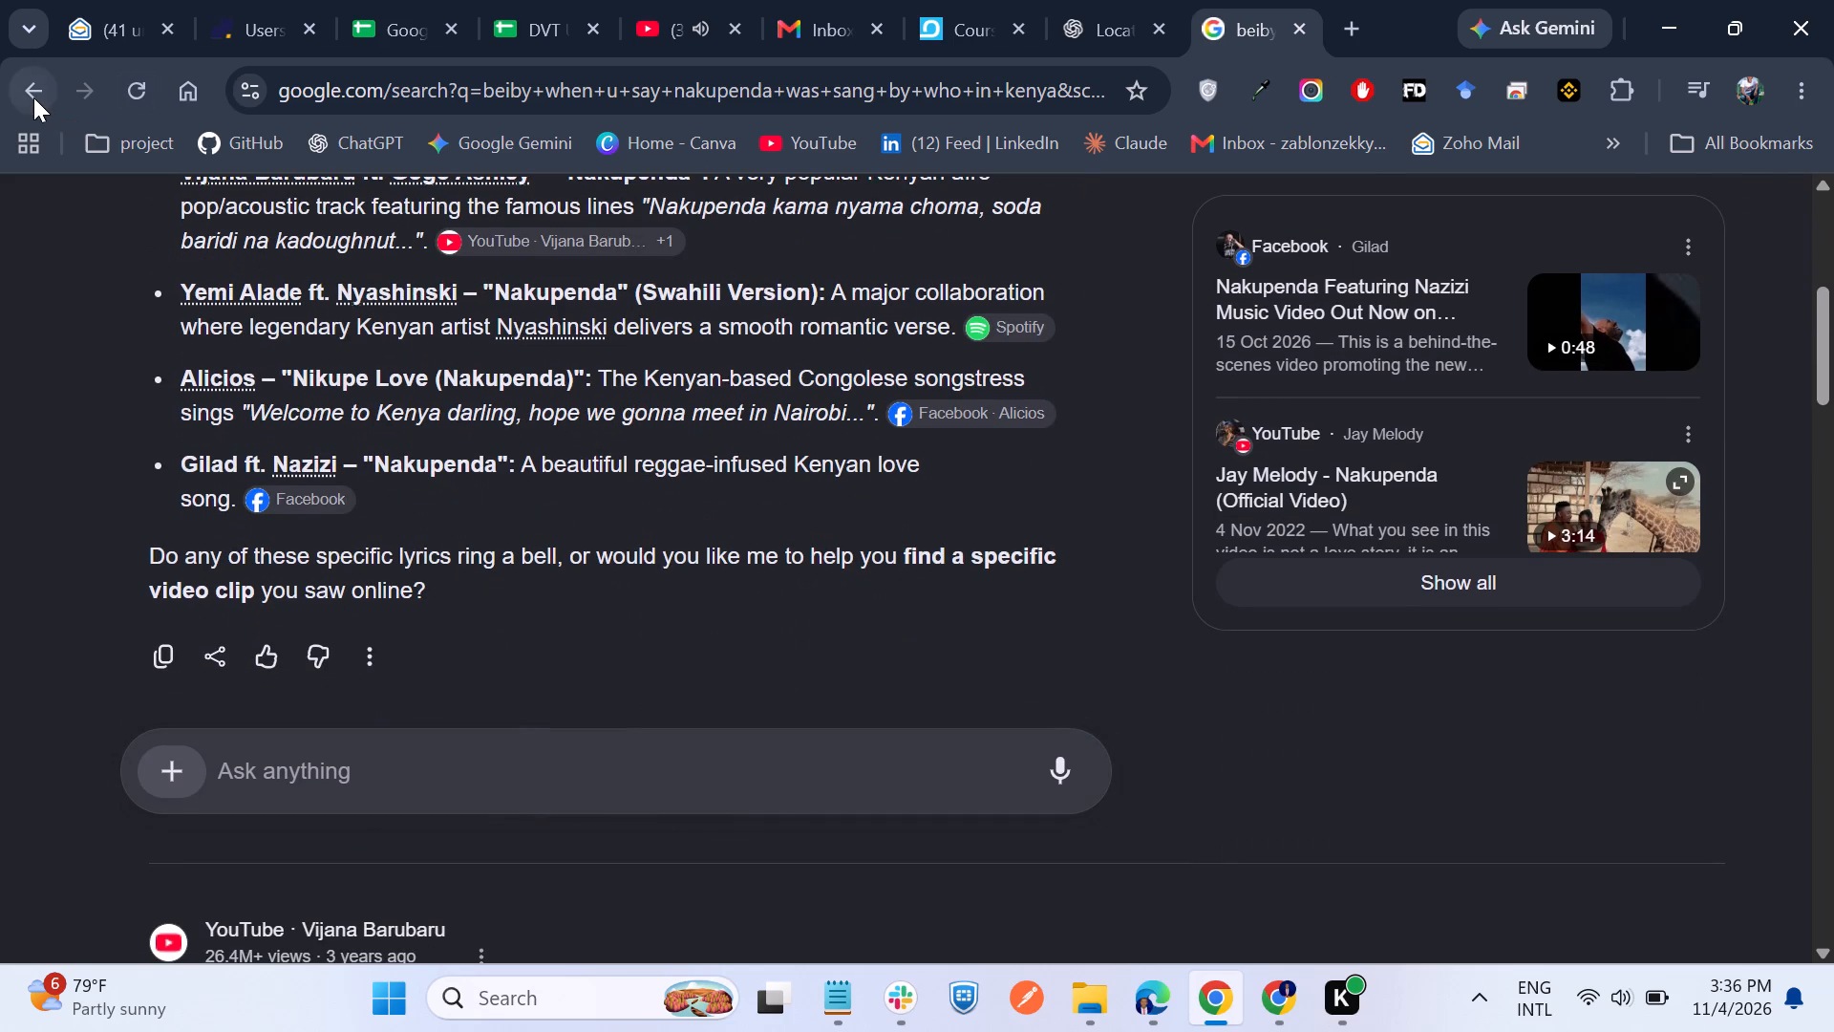
Return to the results of the original "beiby nakupenda" search and look over them again.
click(33, 97)
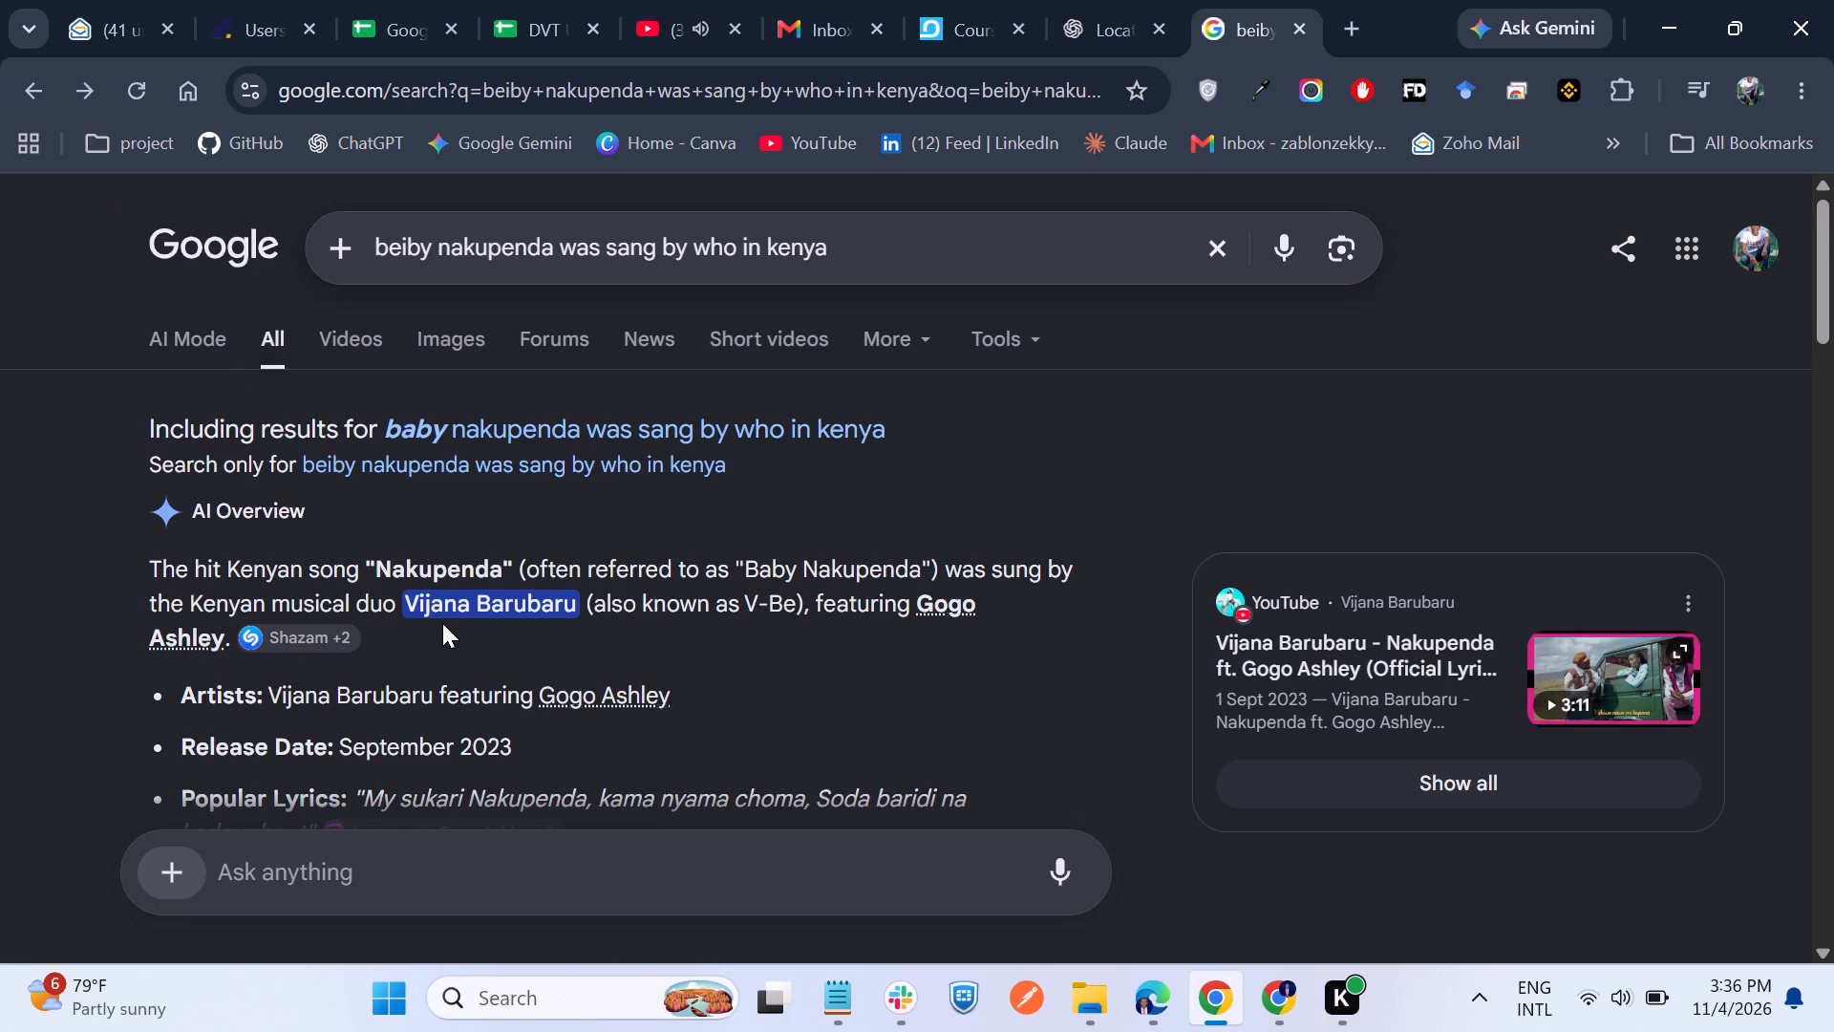
scroll(442, 623, down, 2)
scroll(442, 623, up, 2)
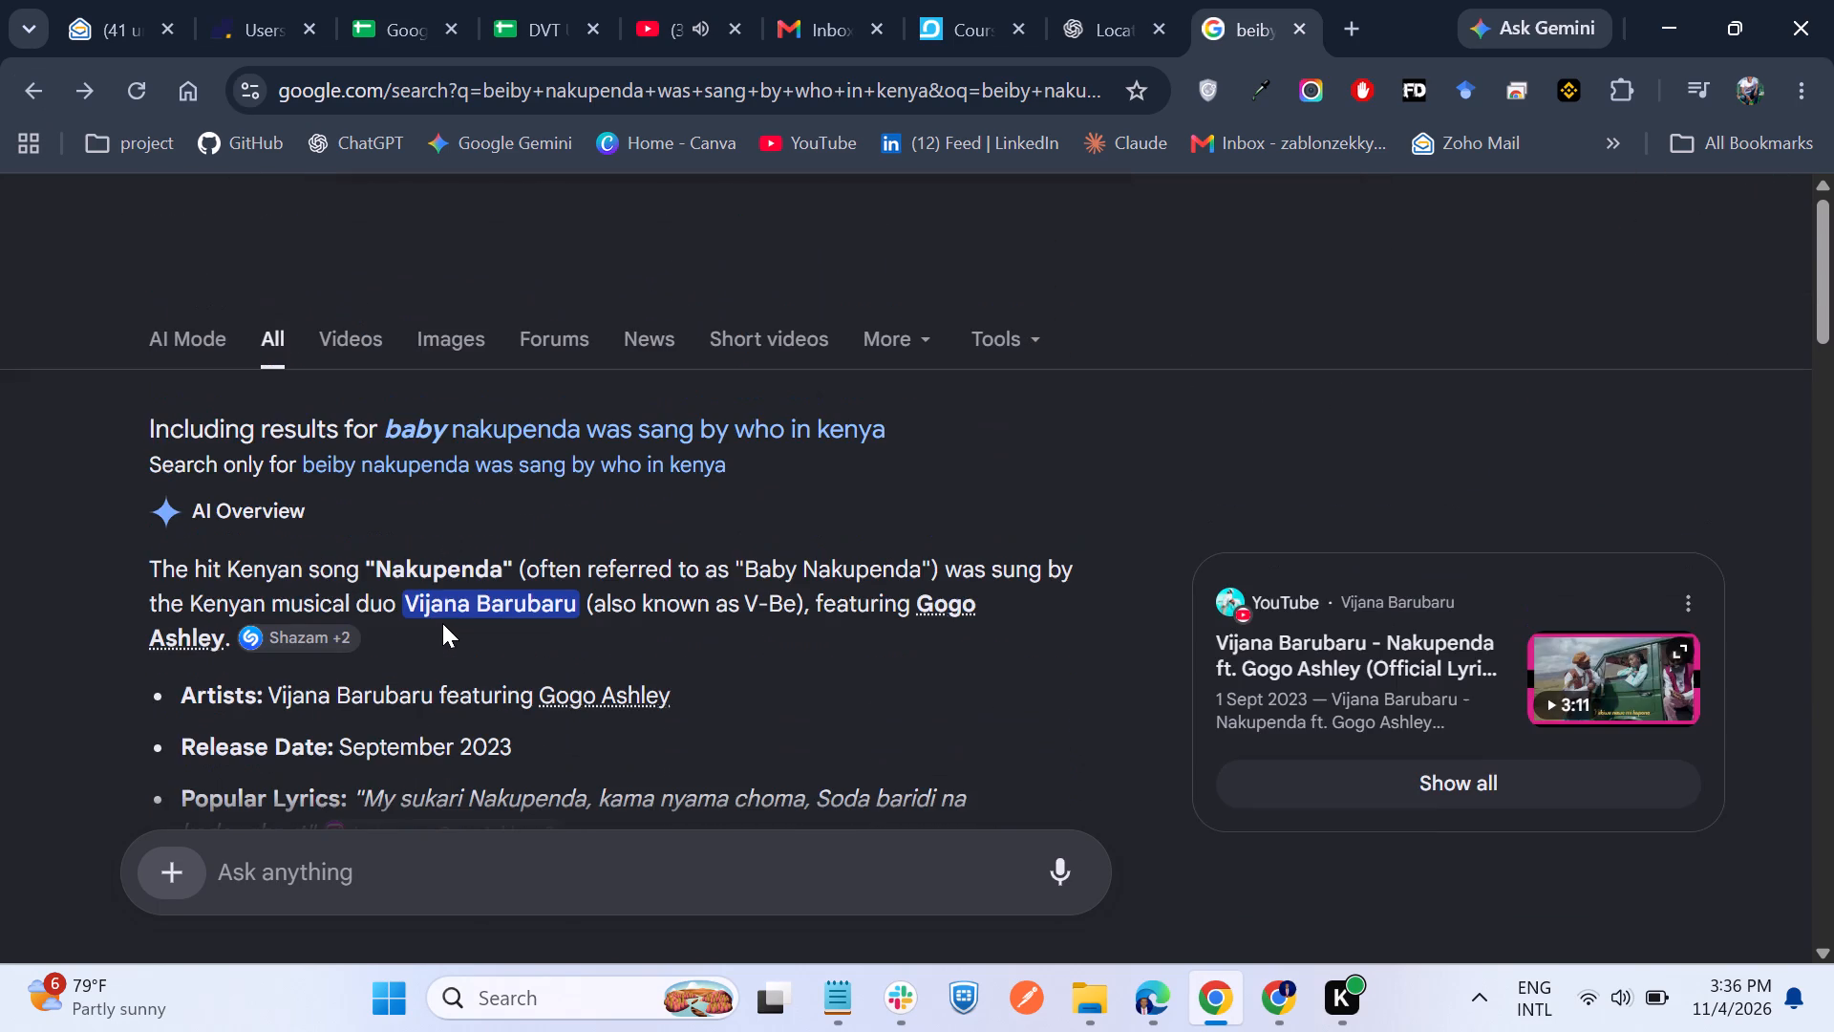